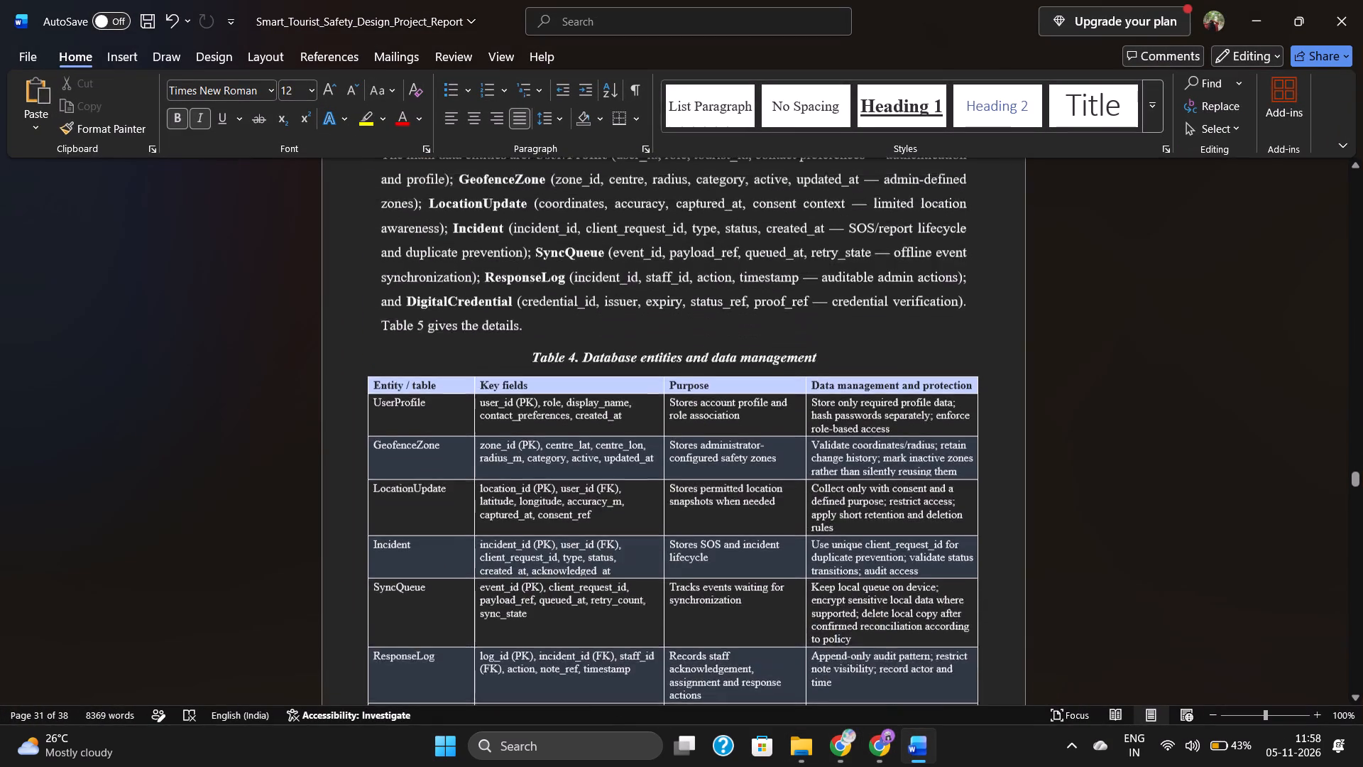
scroll(876, 444, up, 2)
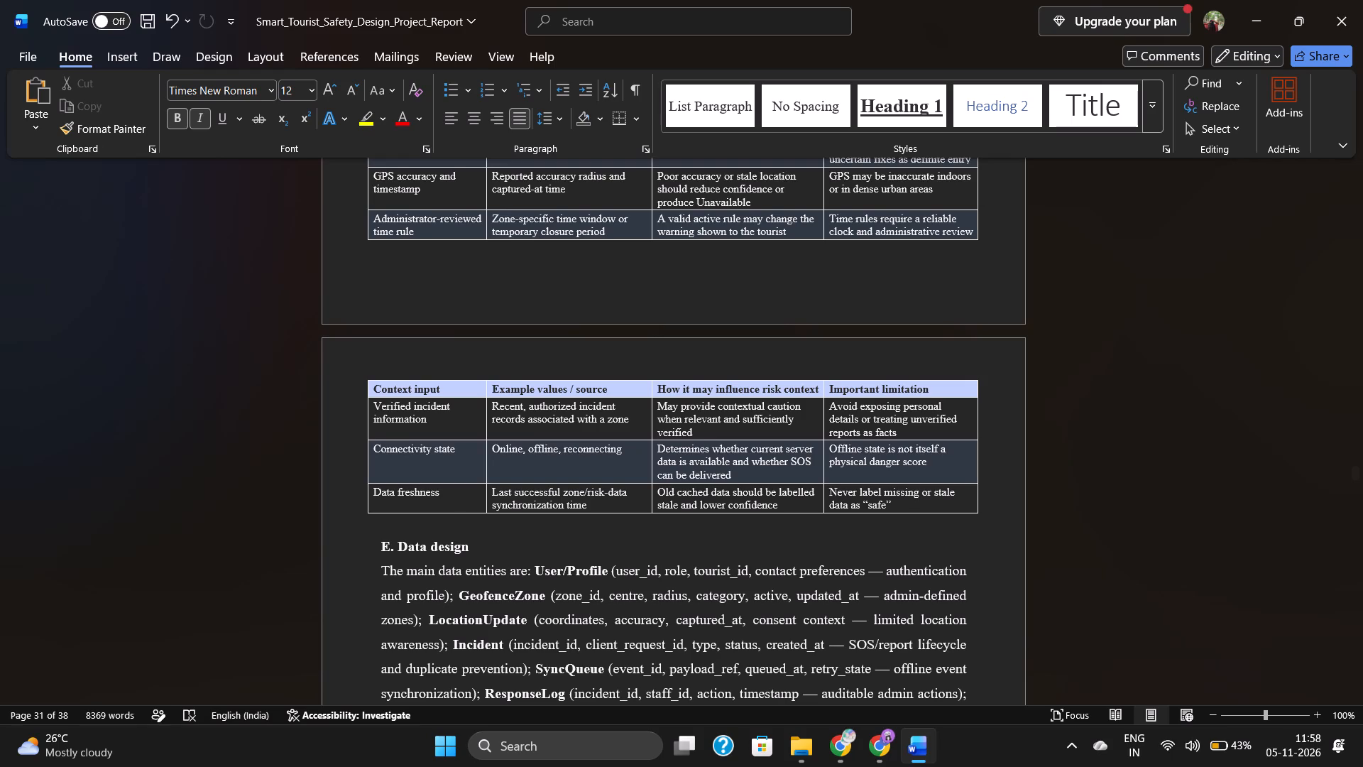
scroll(876, 444, up, 7)
scroll(876, 444, down, 3)
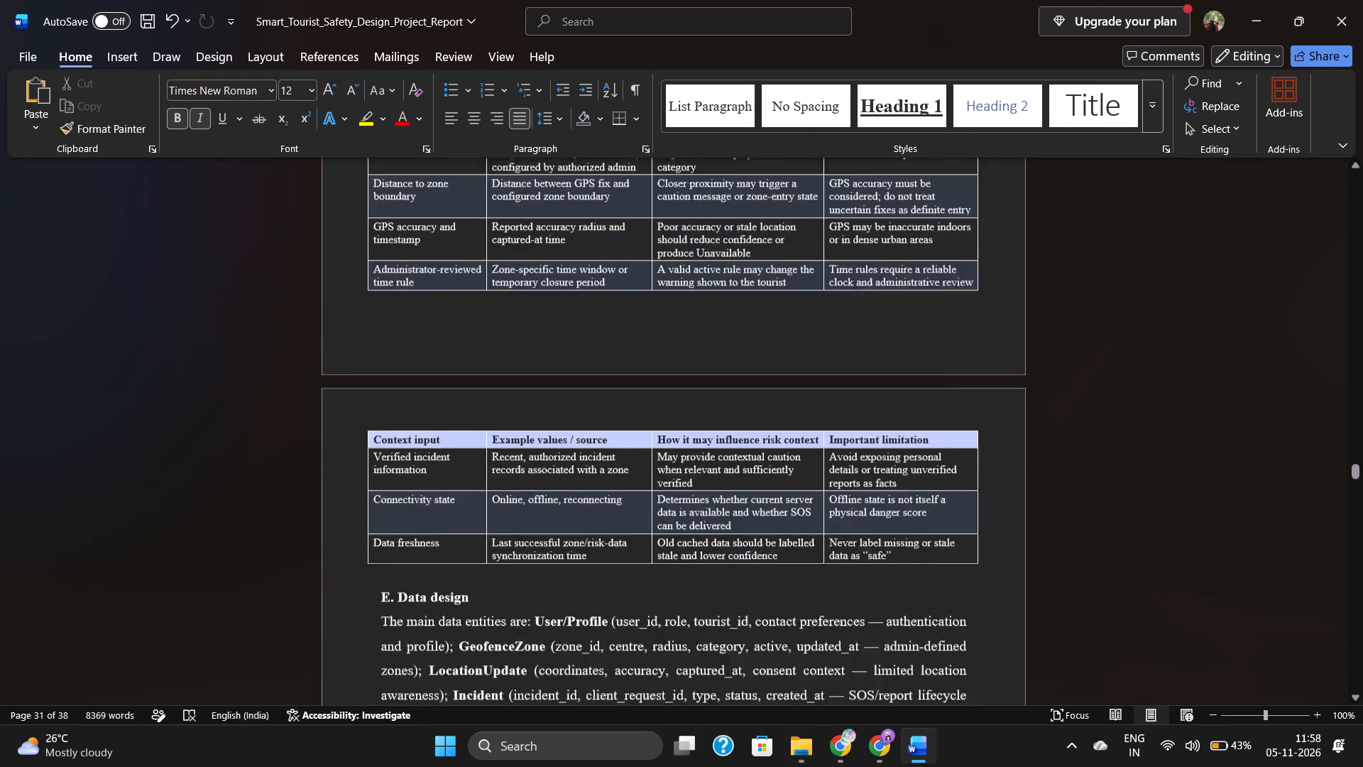
scroll(876, 444, down, 6)
scroll(876, 444, up, 6)
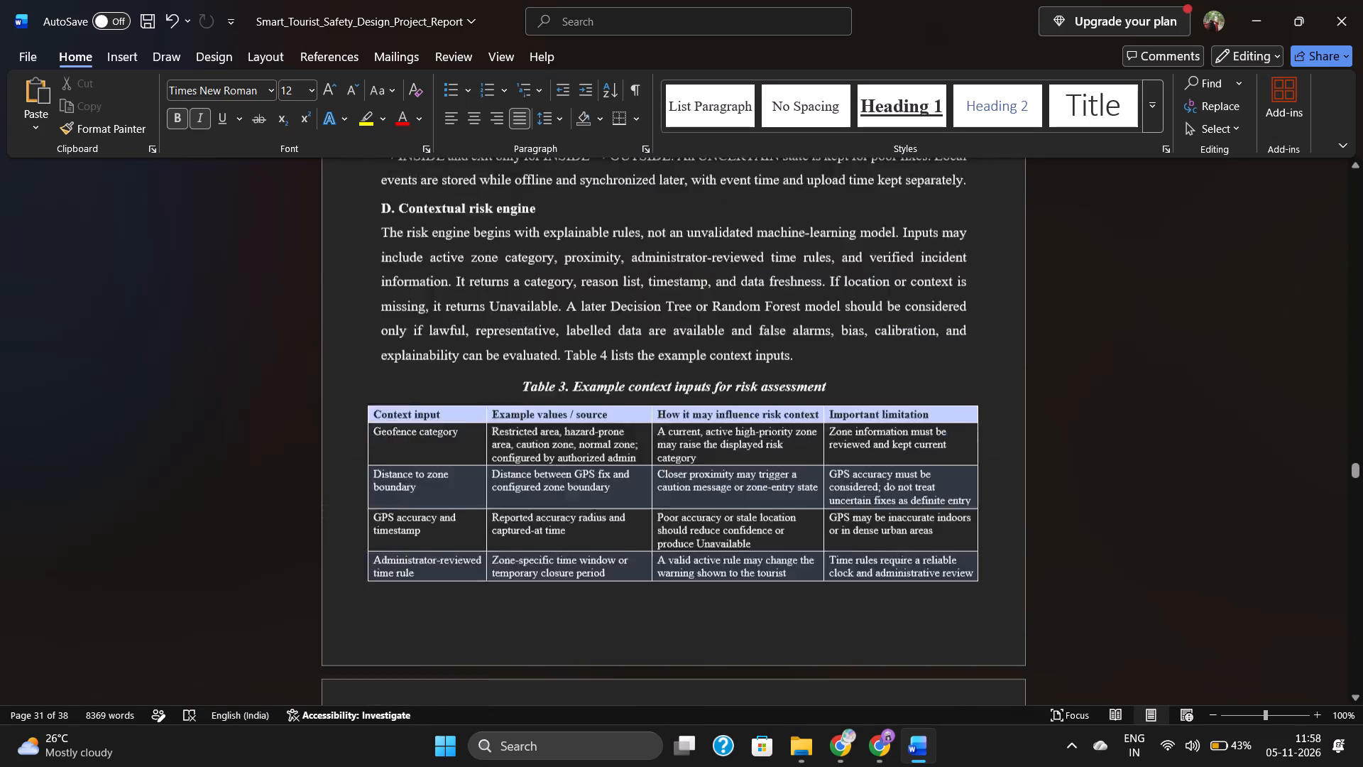
scroll(876, 444, up, 8)
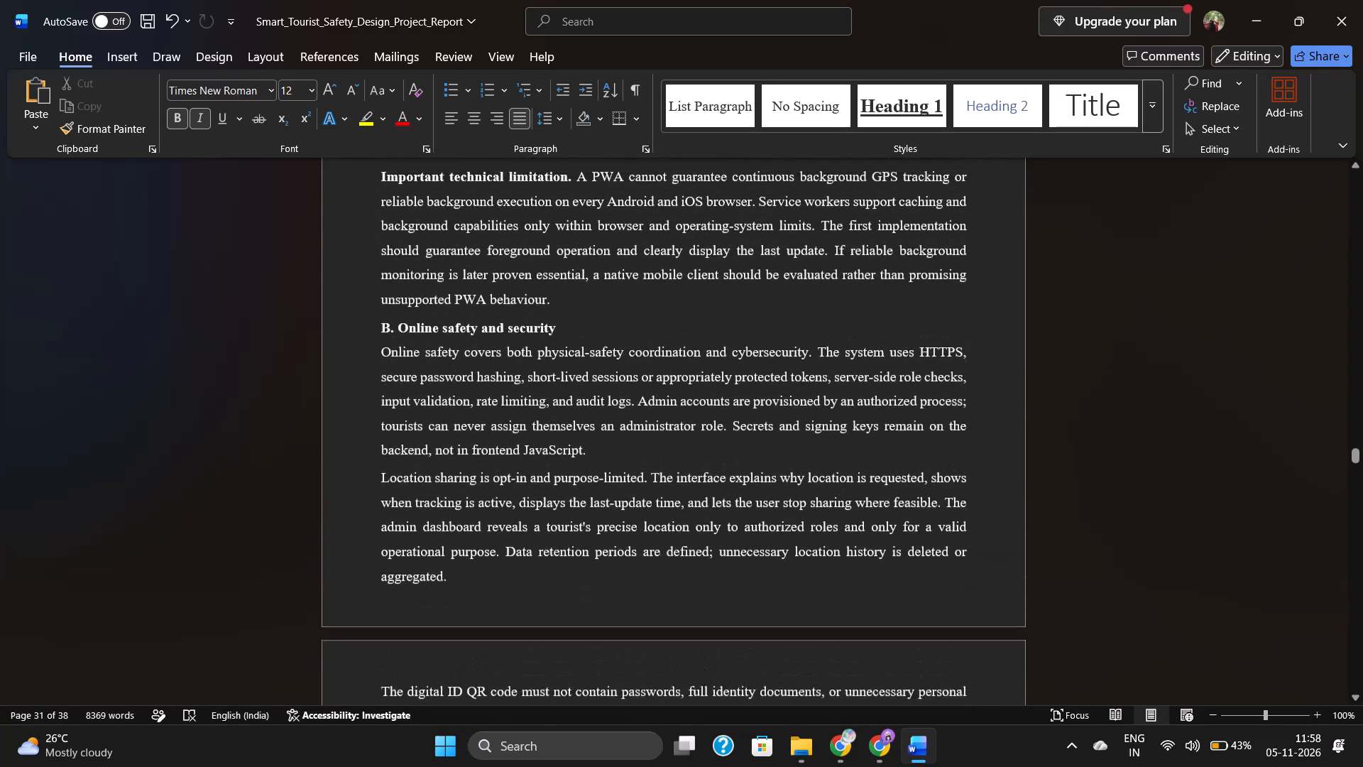
scroll(876, 444, up, 1)
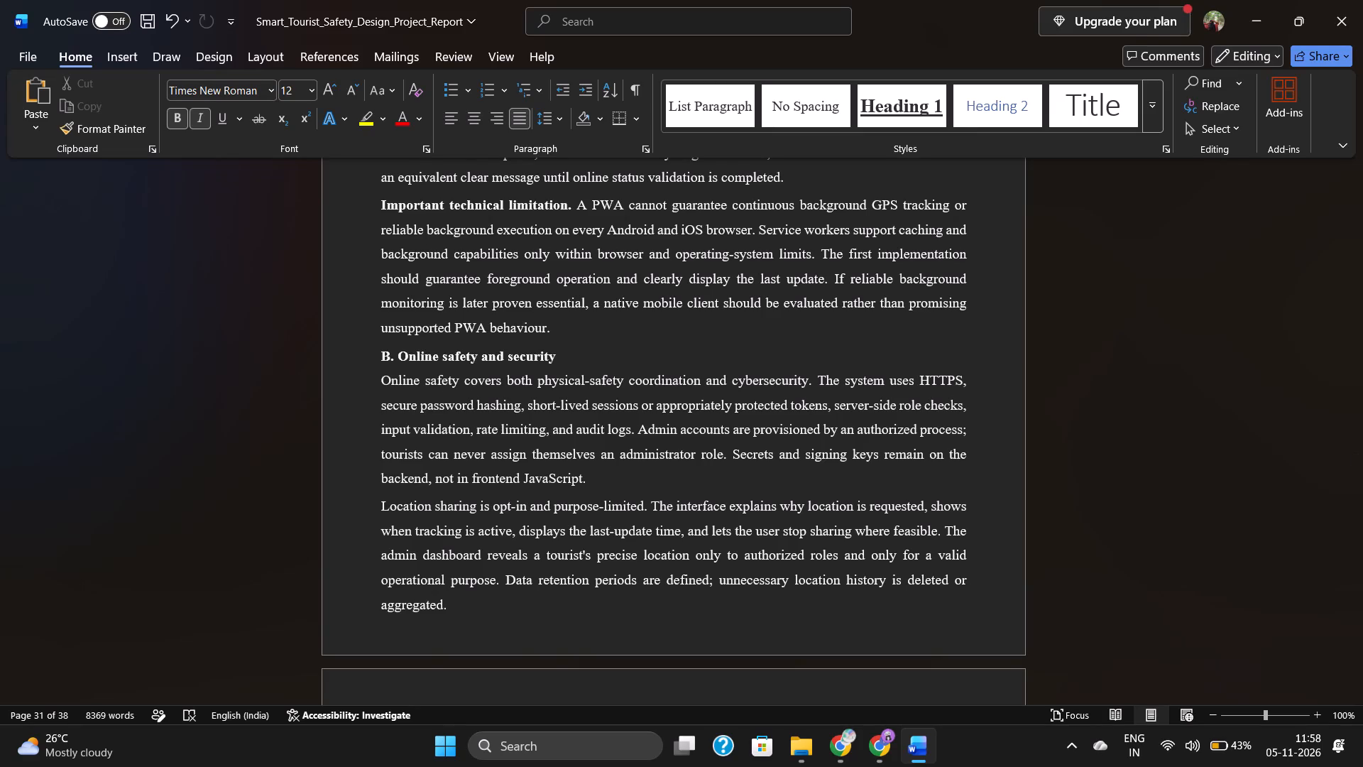
scroll(876, 444, up, 8)
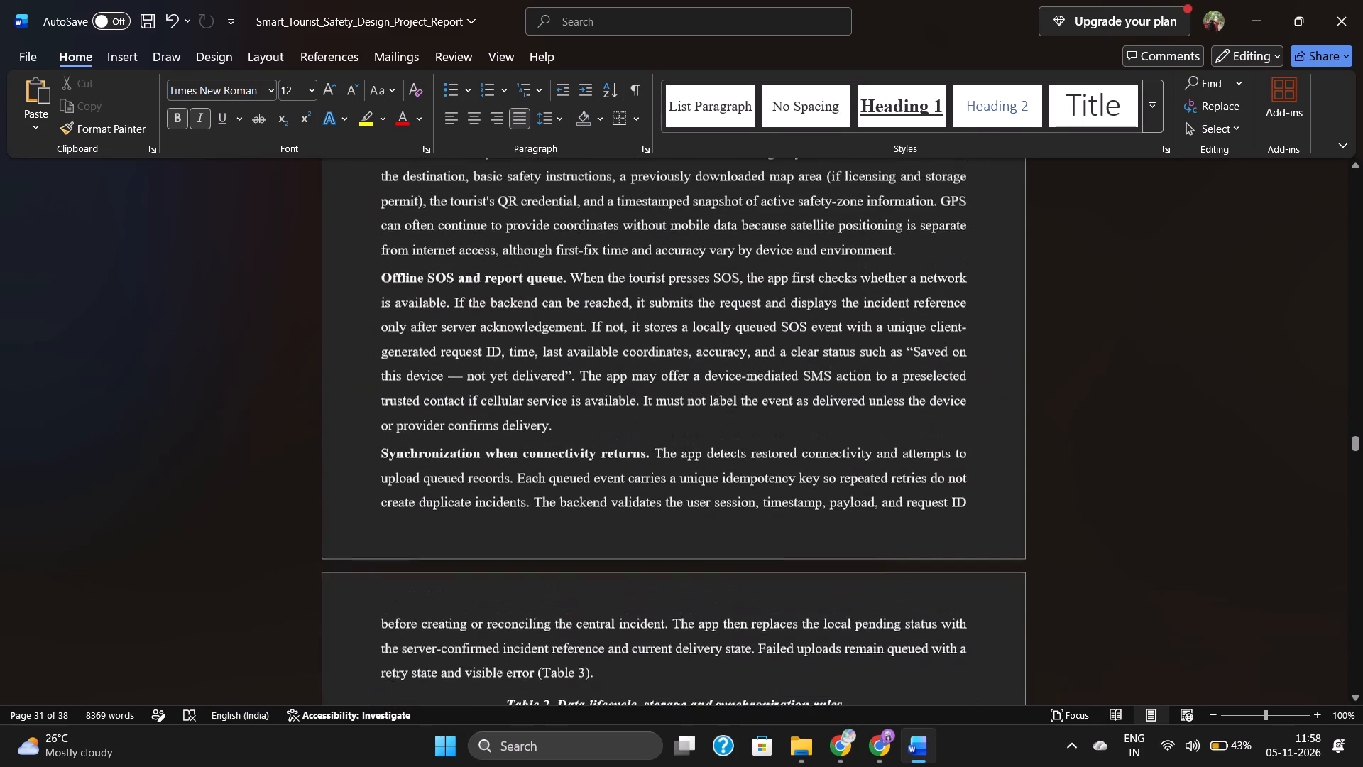
scroll(876, 444, up, 2)
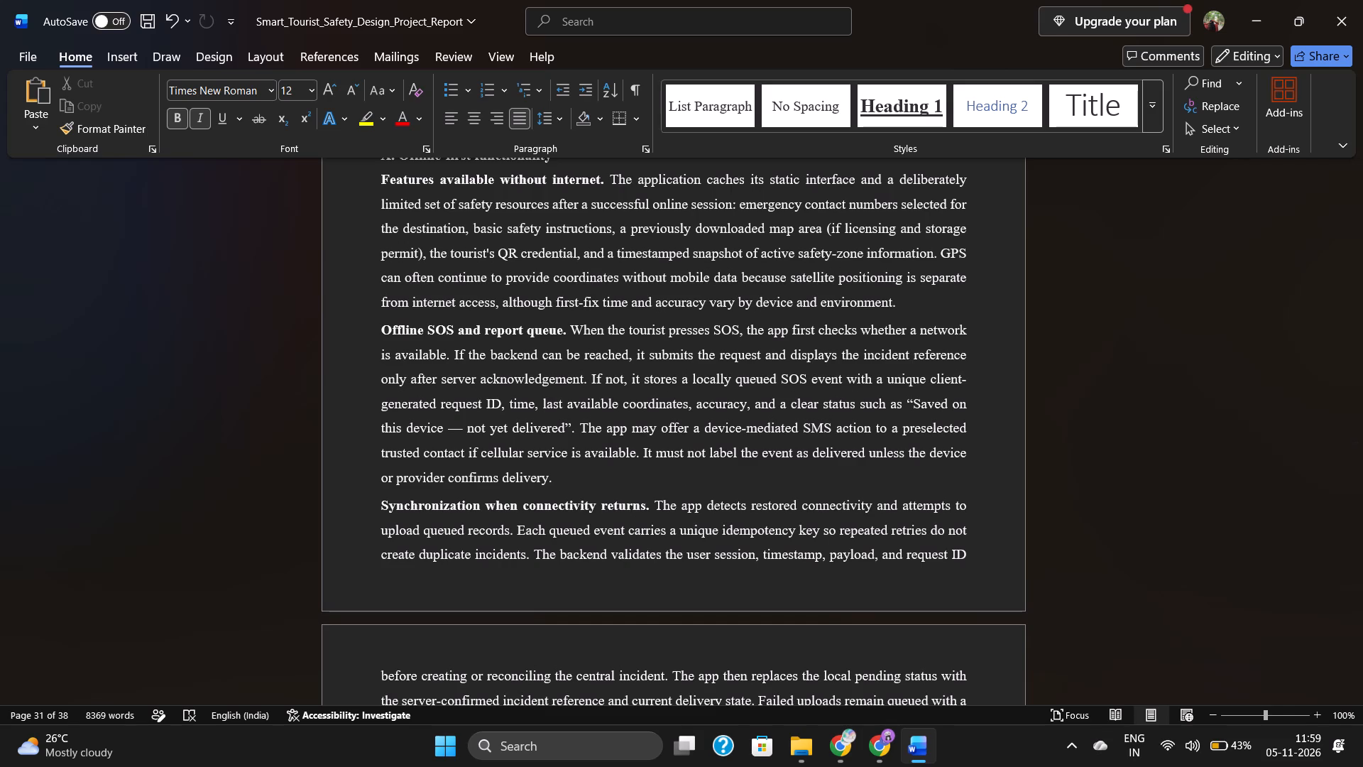
scroll(876, 444, up, 7)
scroll(681, 389, up, 2)
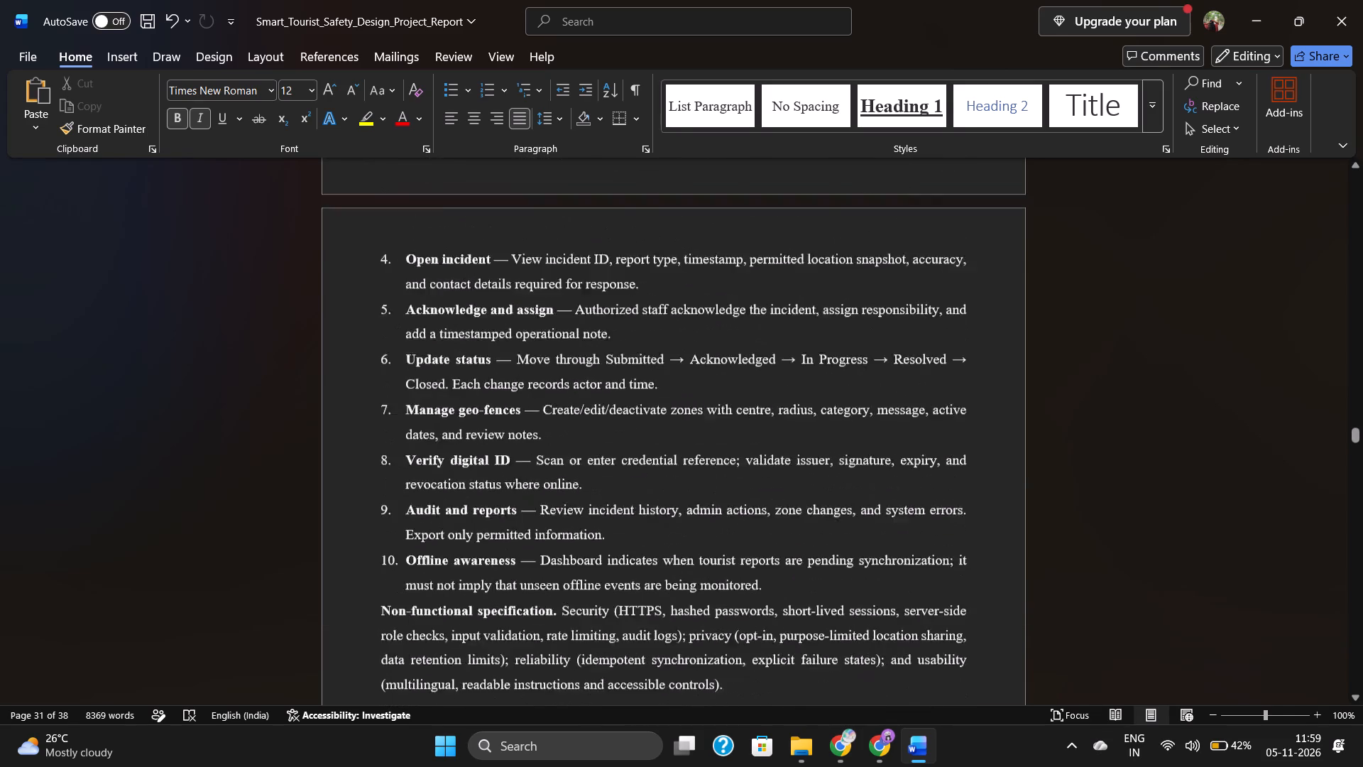
Examine sections 6.3, 6.2 and 6.1, including the workflow specifications, the functional gaps table and the design-thinking text.
scroll(681, 389, up, 9)
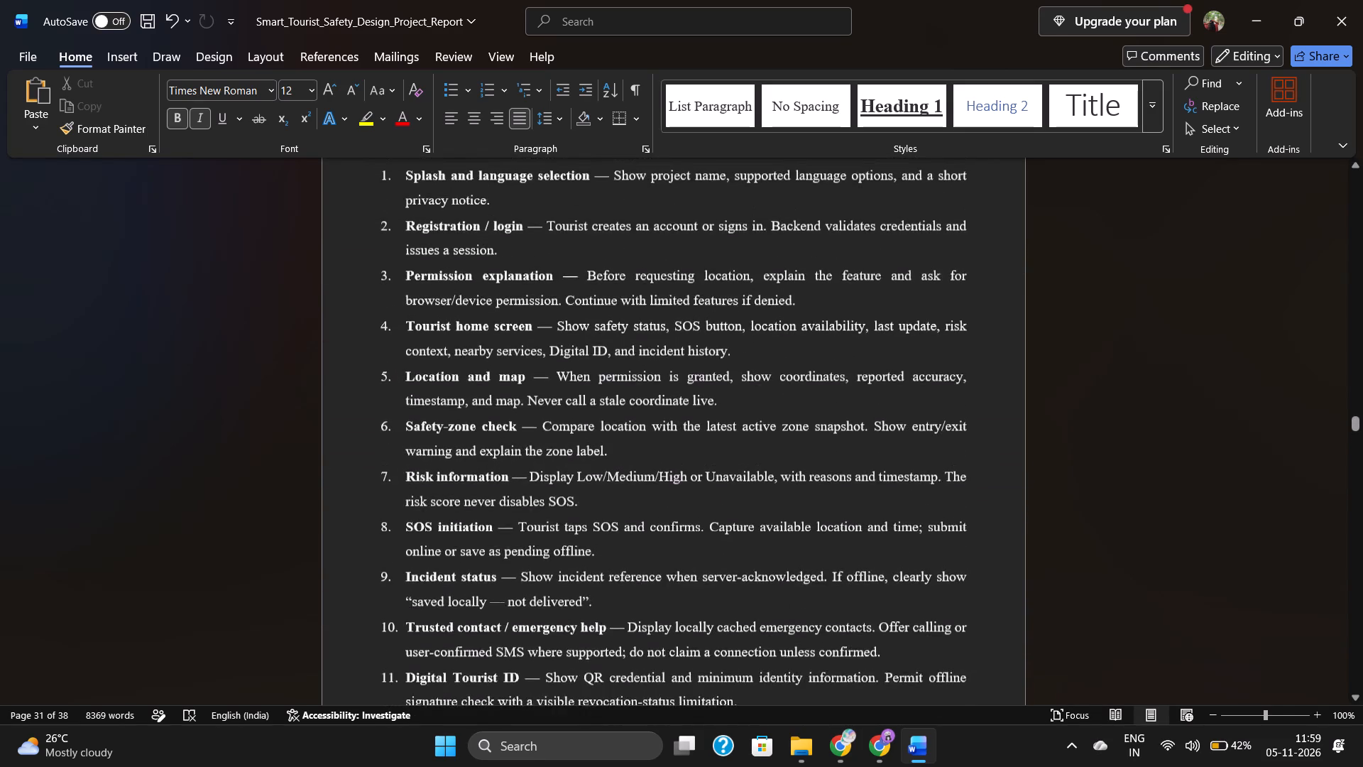
scroll(681, 389, up, 3)
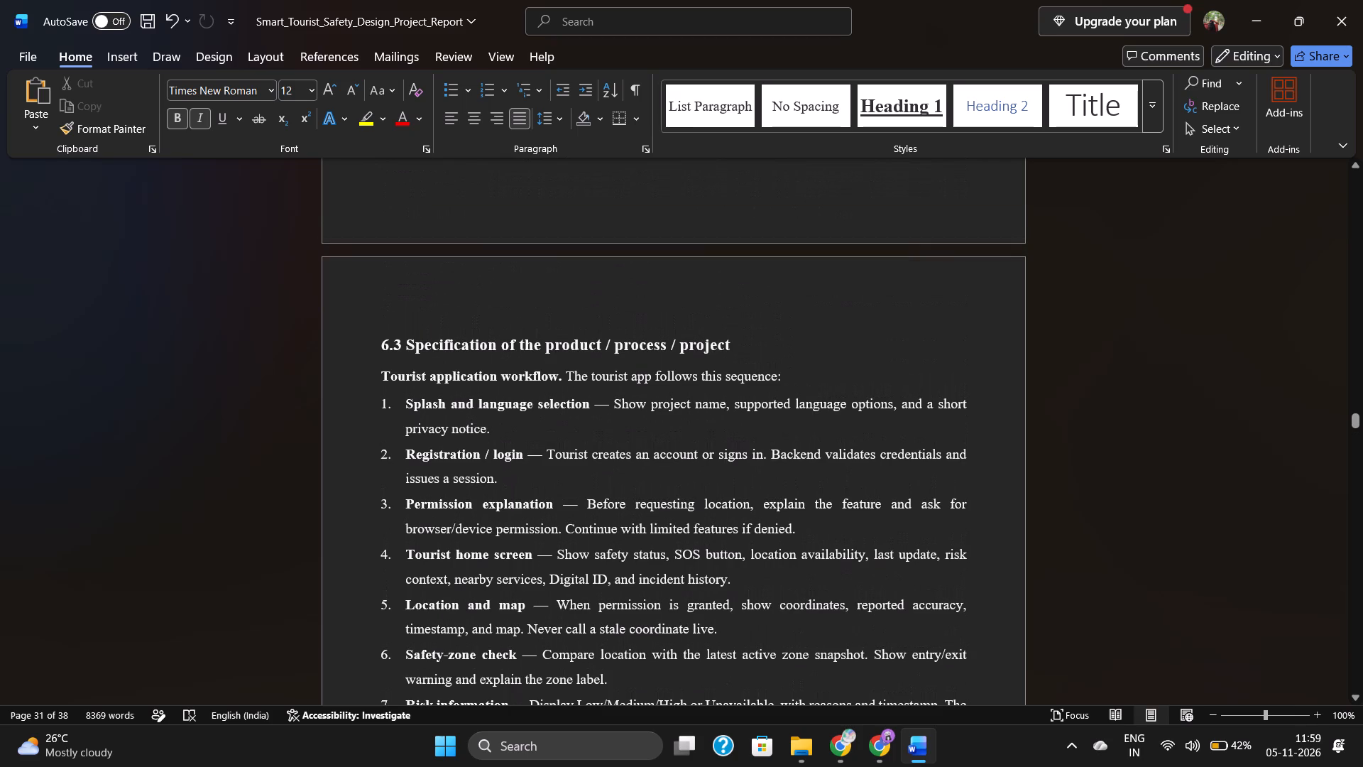
scroll(681, 389, up, 4)
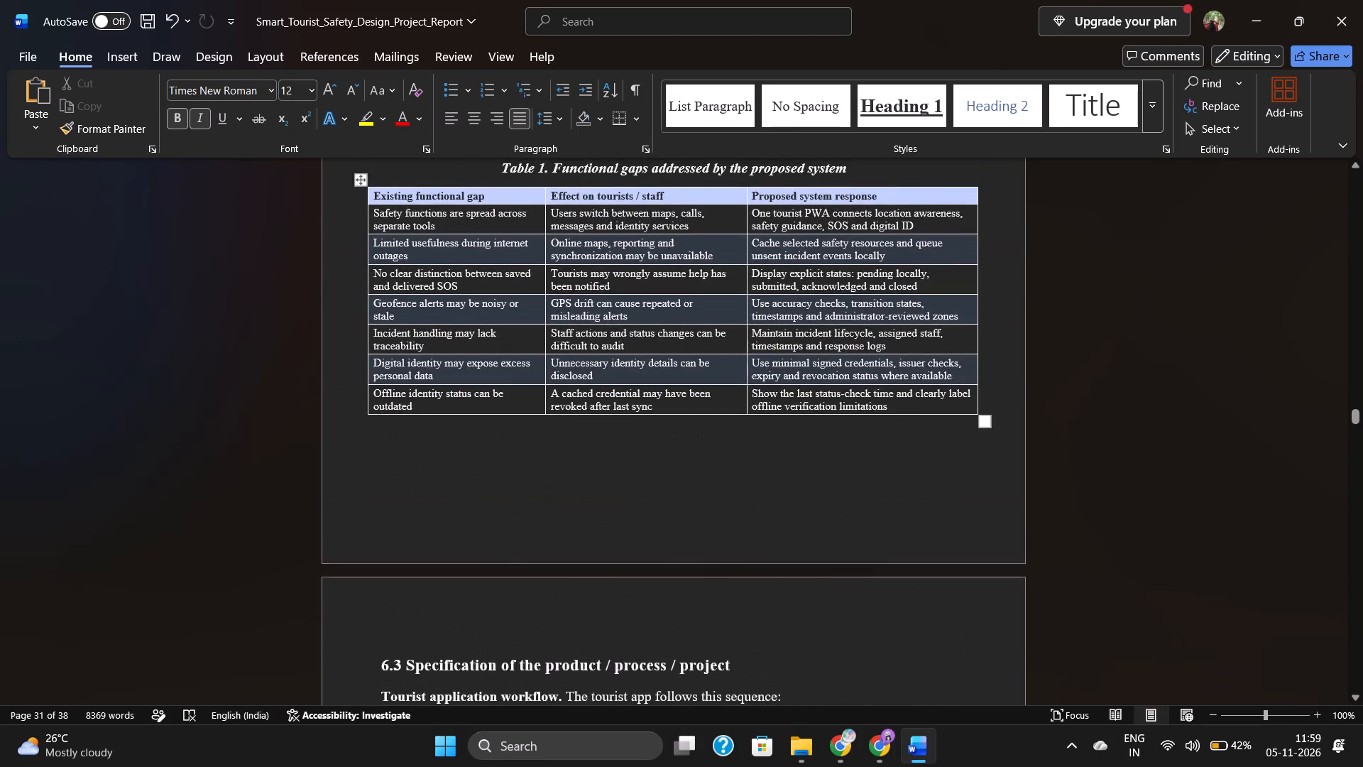
scroll(681, 389, down, 3)
scroll(681, 389, up, 3)
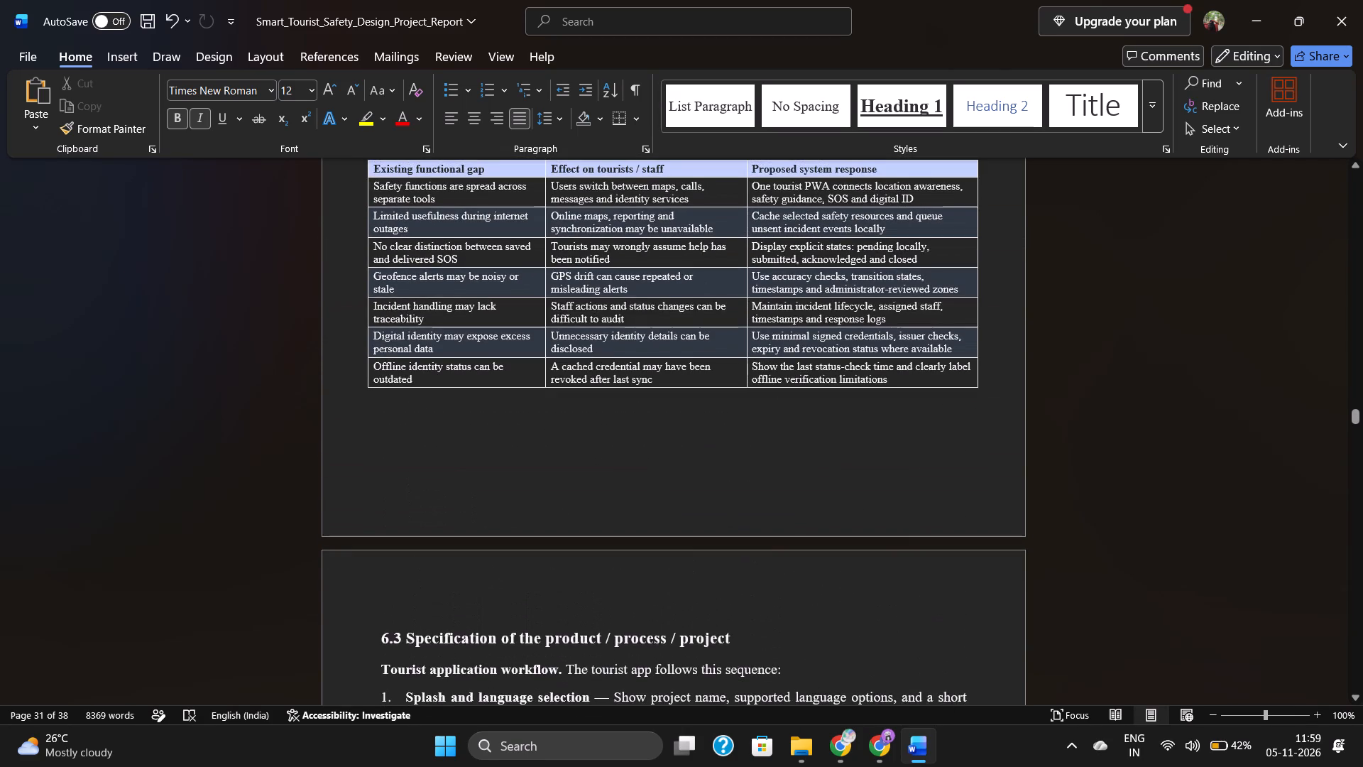
scroll(681, 389, up, 5)
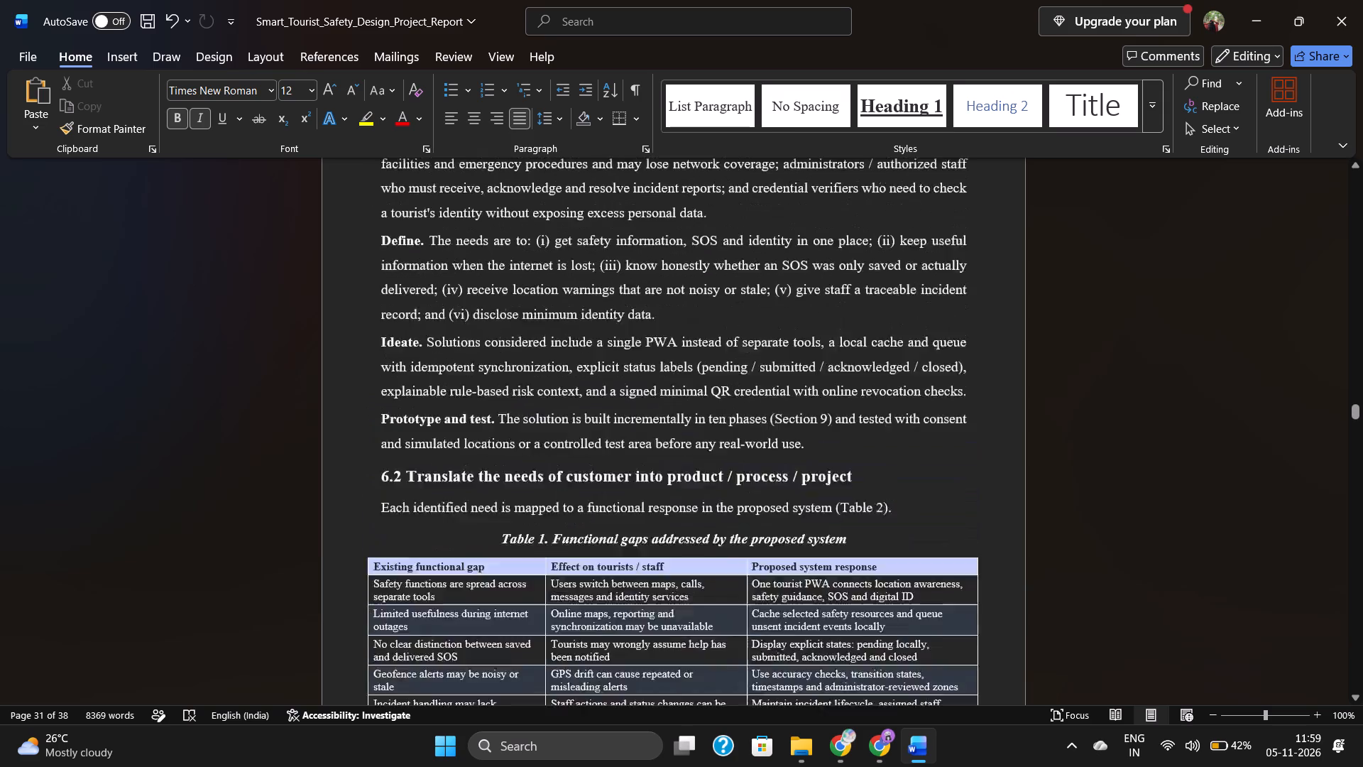
scroll(681, 389, up, 1)
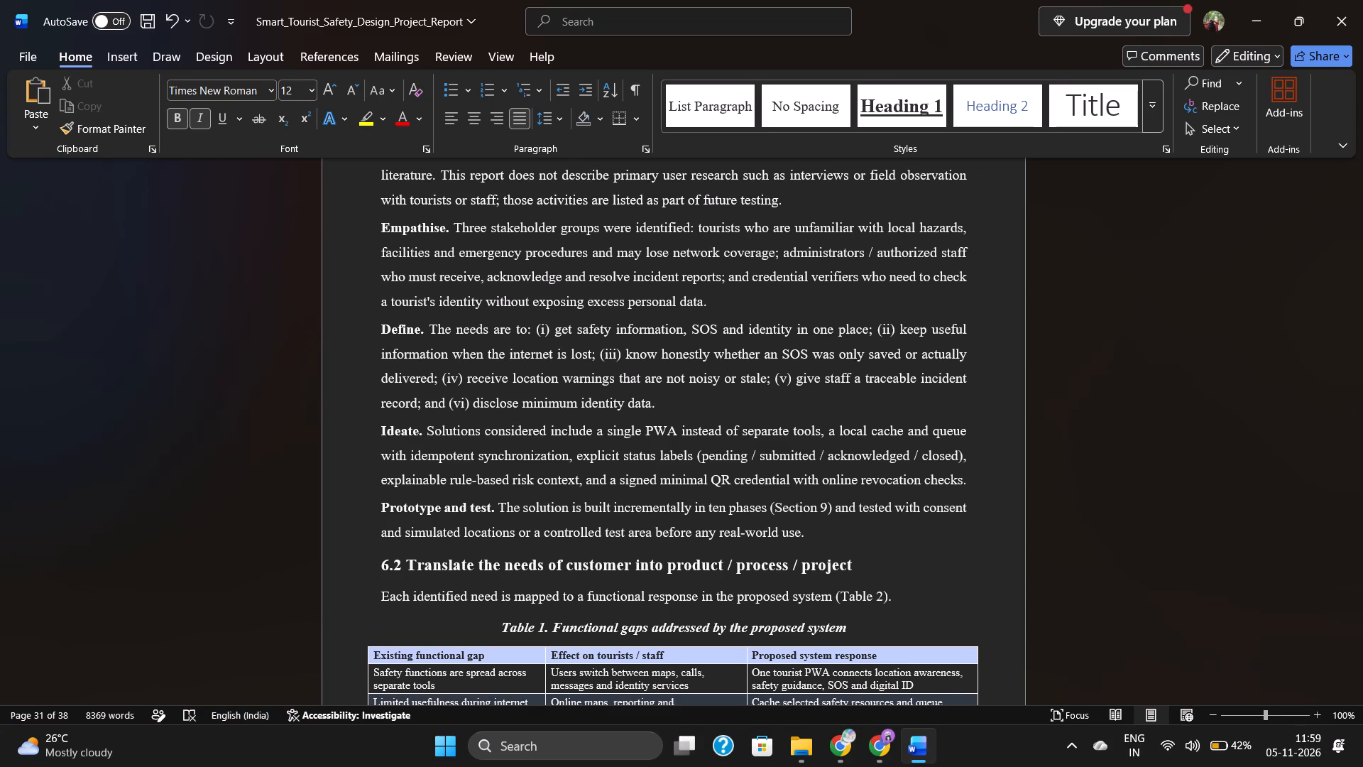
scroll(677, 429, up, 2)
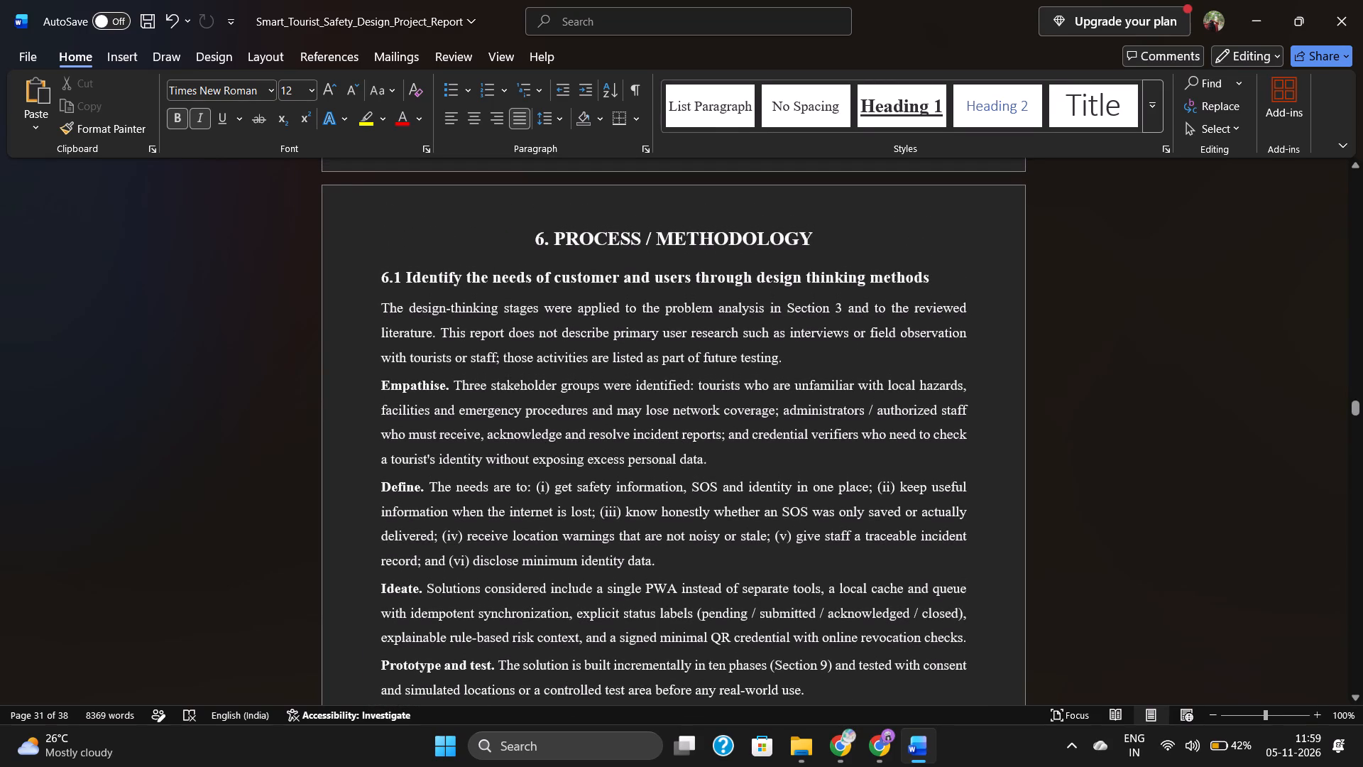
scroll(677, 429, up, 3)
scroll(677, 429, down, 2)
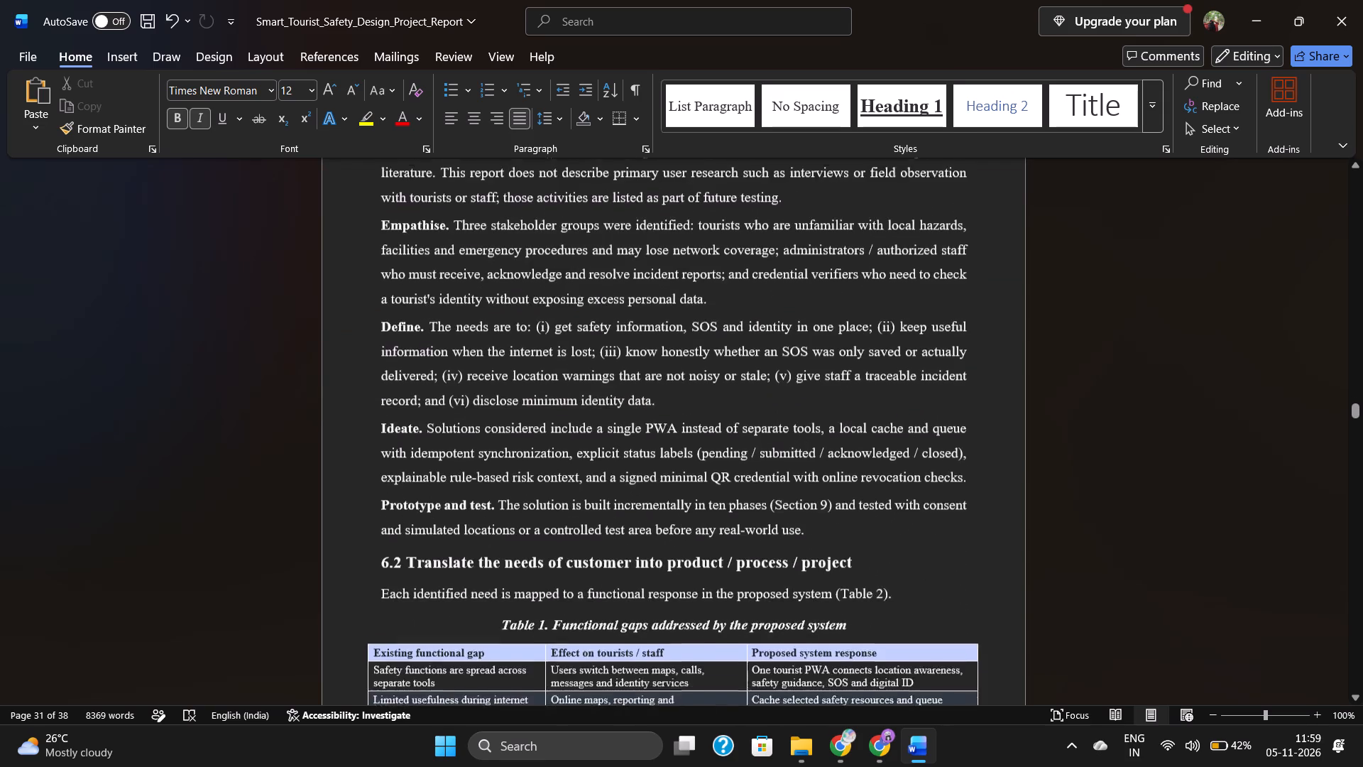
scroll(677, 429, down, 6)
scroll(677, 429, up, 2)
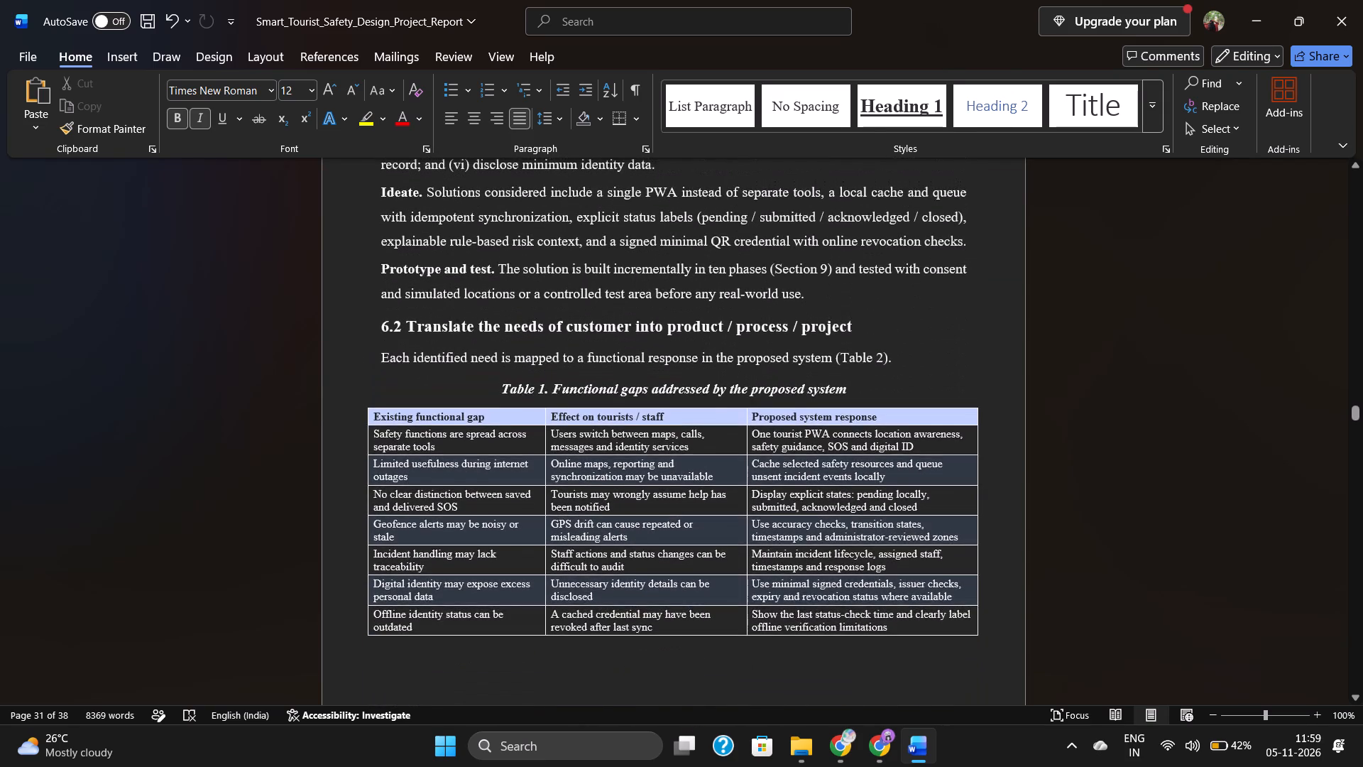
scroll(677, 429, up, 5)
Recheck the Process / Methodology chapter, from the offline digital identity text back to the chapter's opening section.
scroll(677, 429, down, 4)
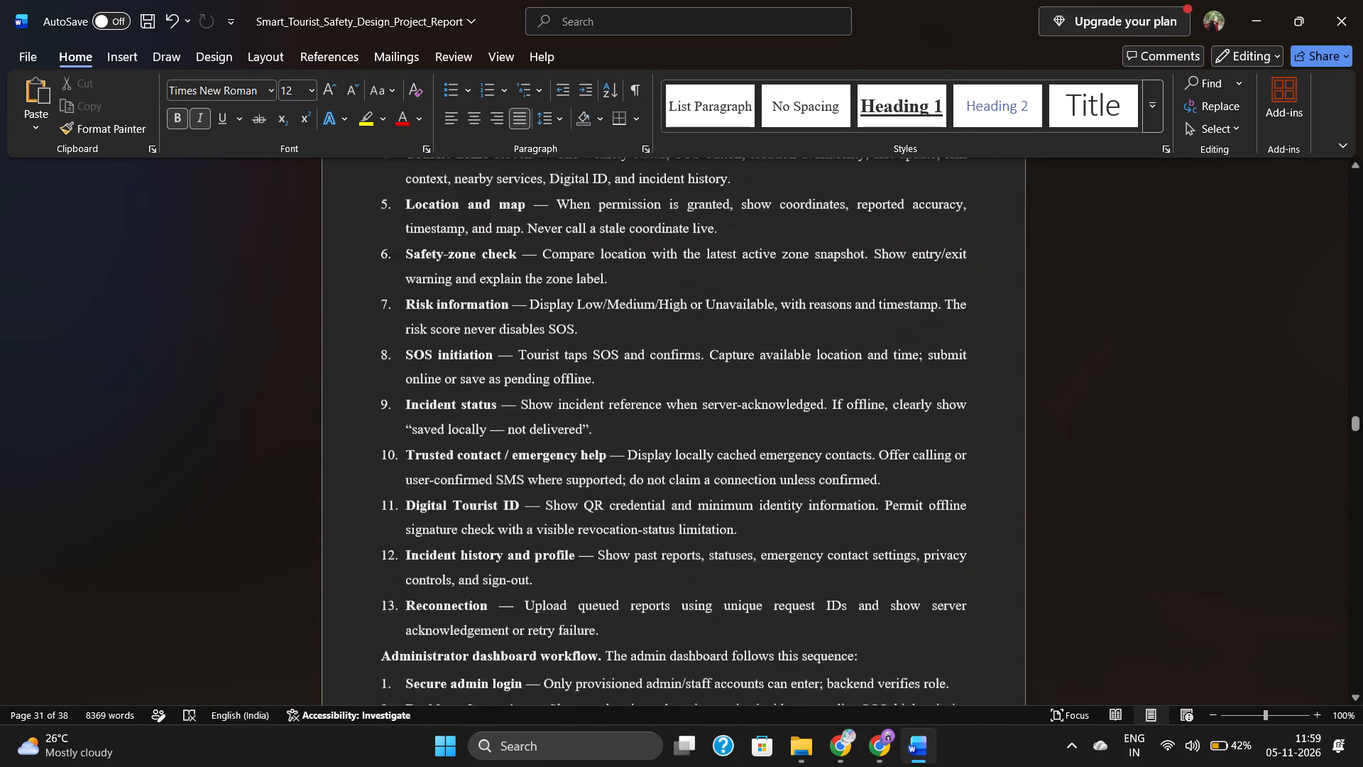
scroll(677, 429, down, 3)
scroll(677, 429, up, 4)
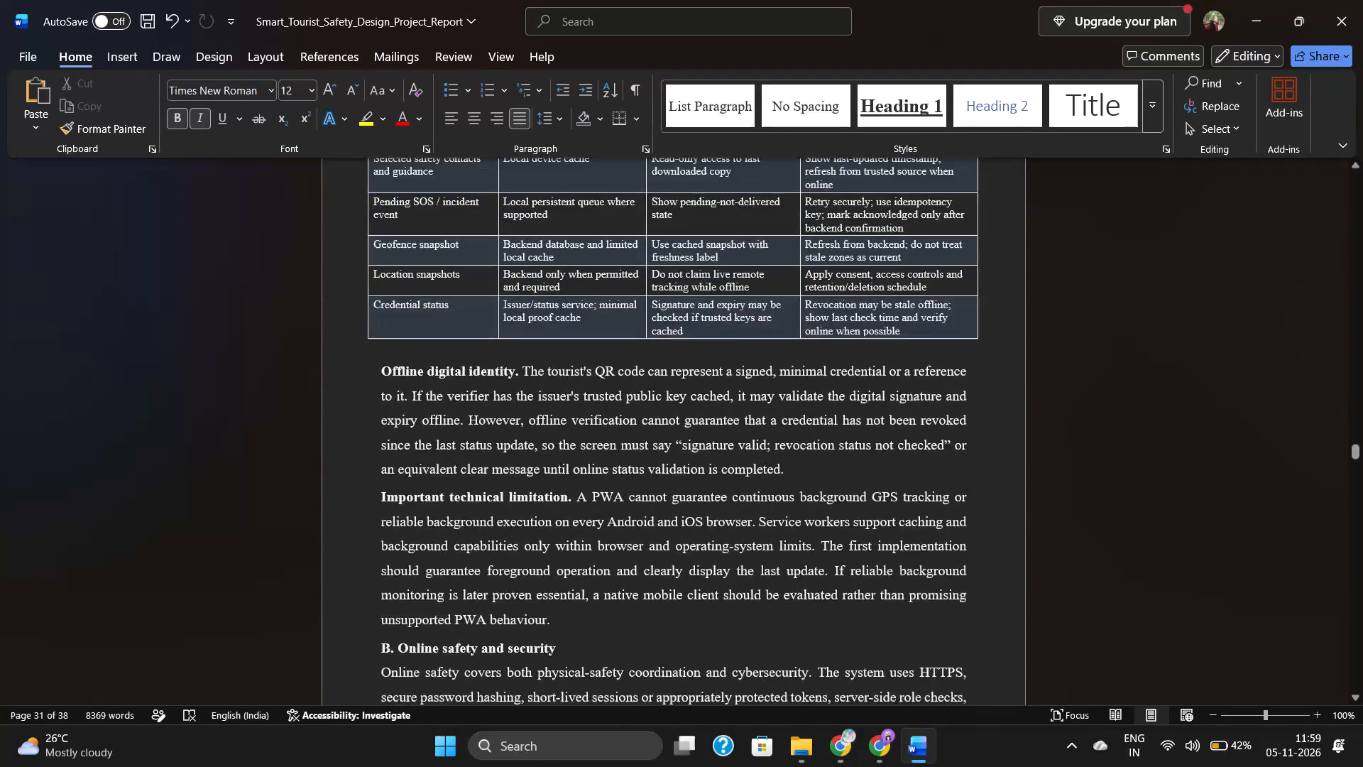
scroll(677, 429, up, 6)
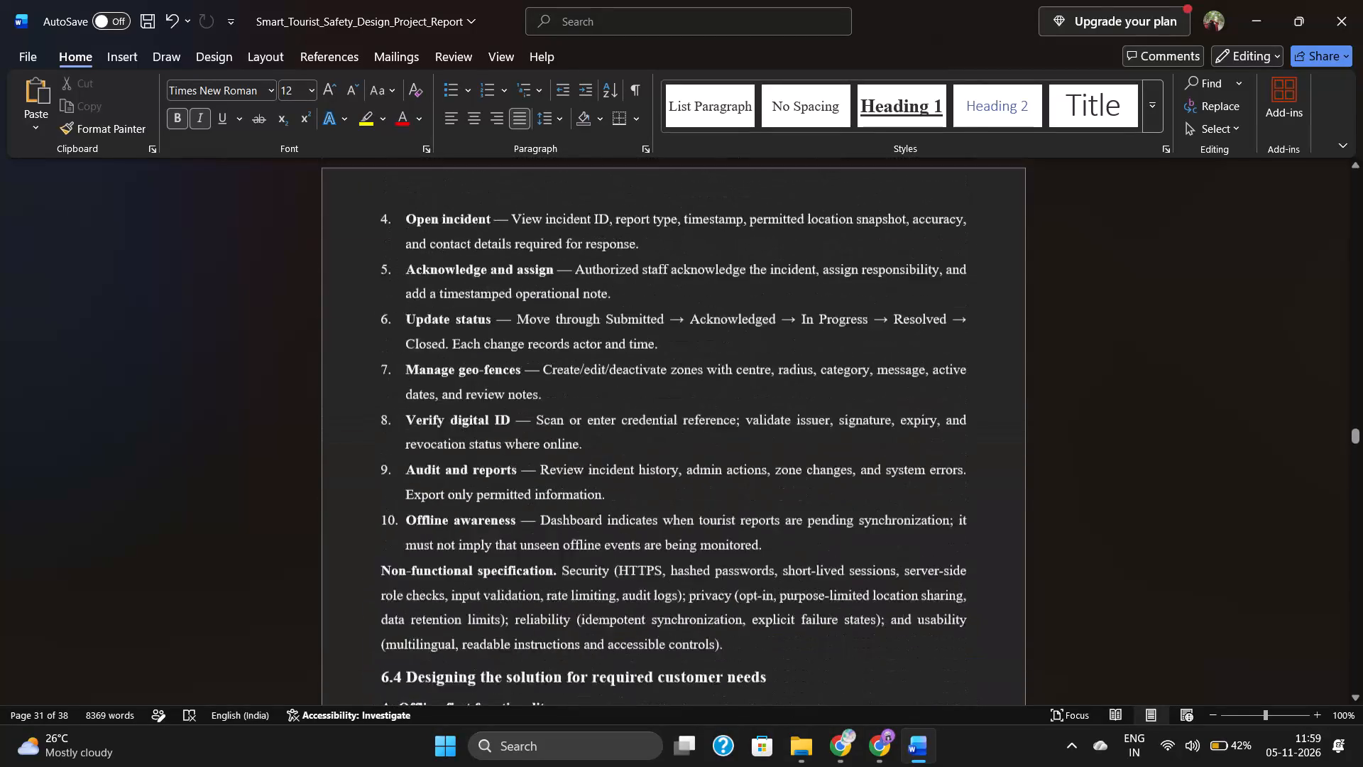
scroll(677, 429, up, 6)
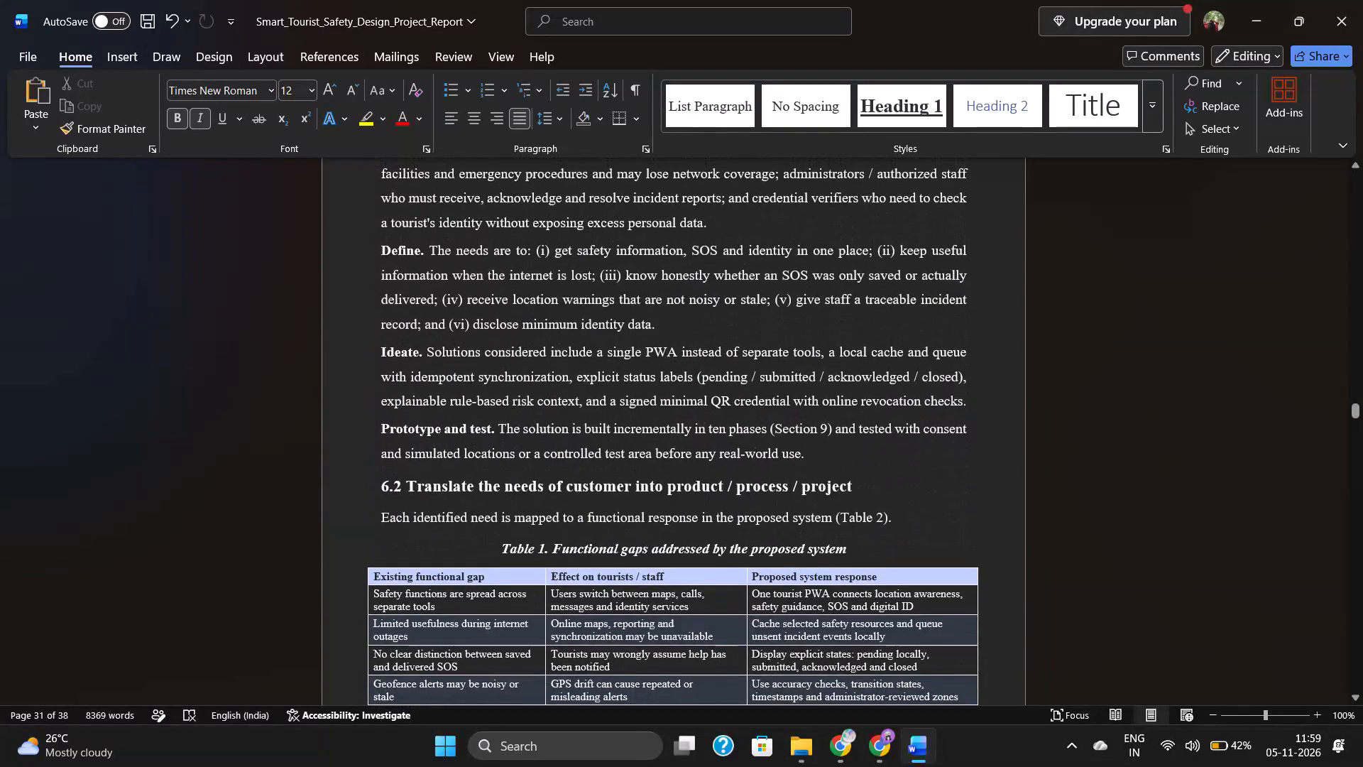
scroll(677, 429, up, 4)
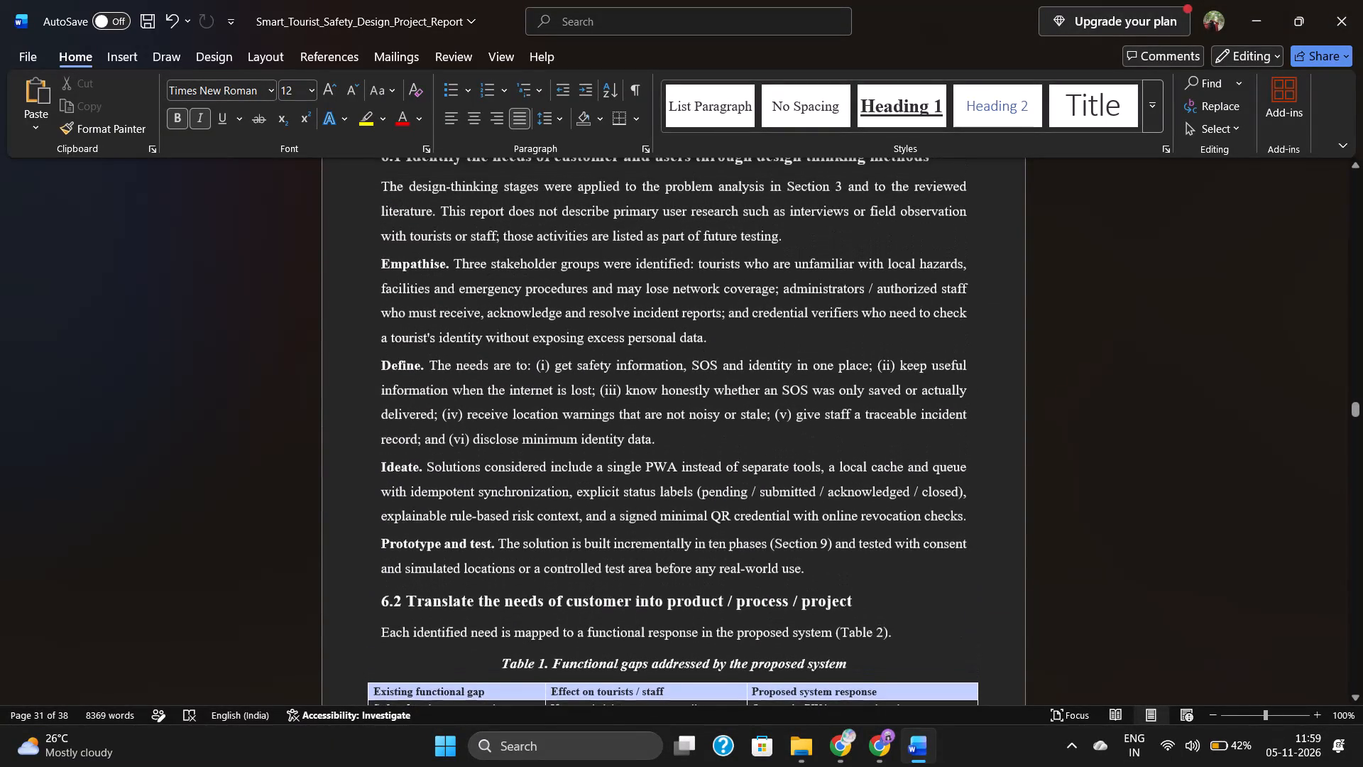
scroll(677, 429, up, 2)
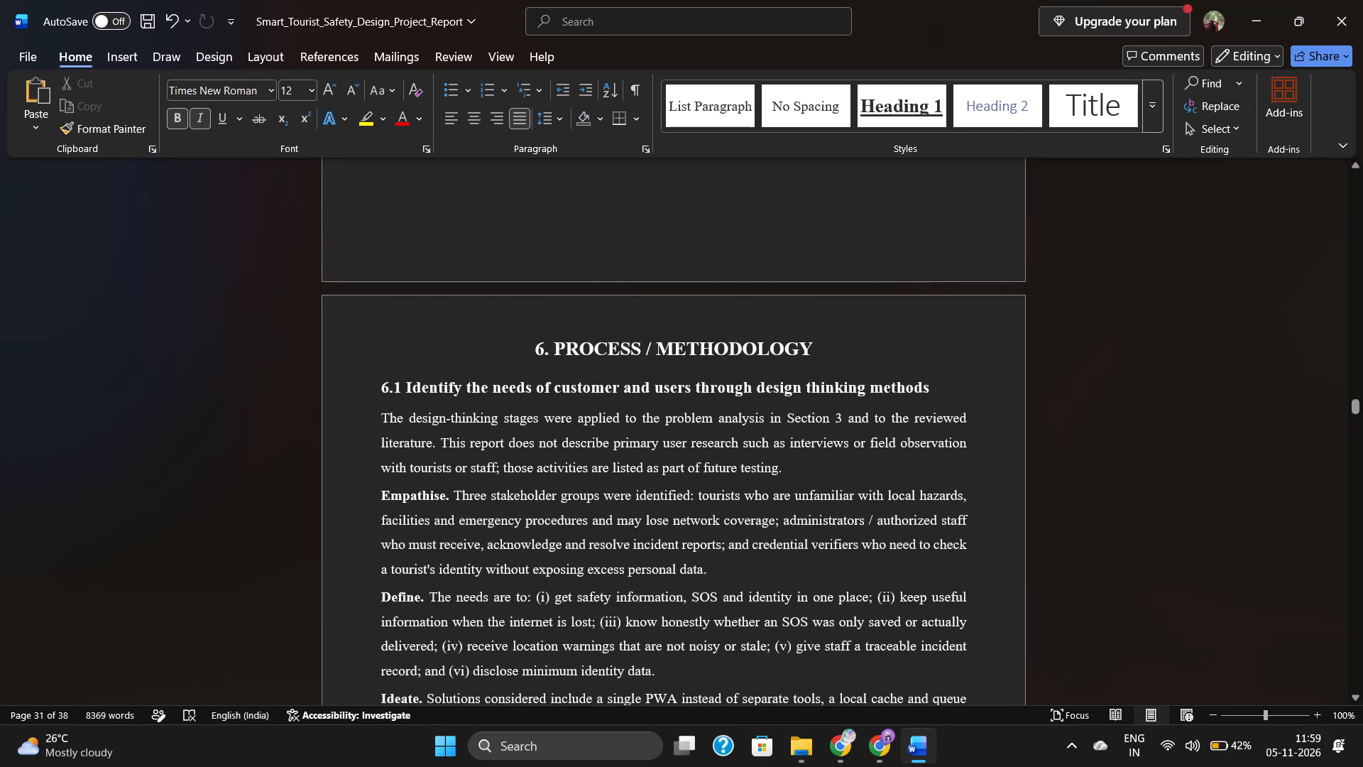
scroll(677, 429, down, 1)
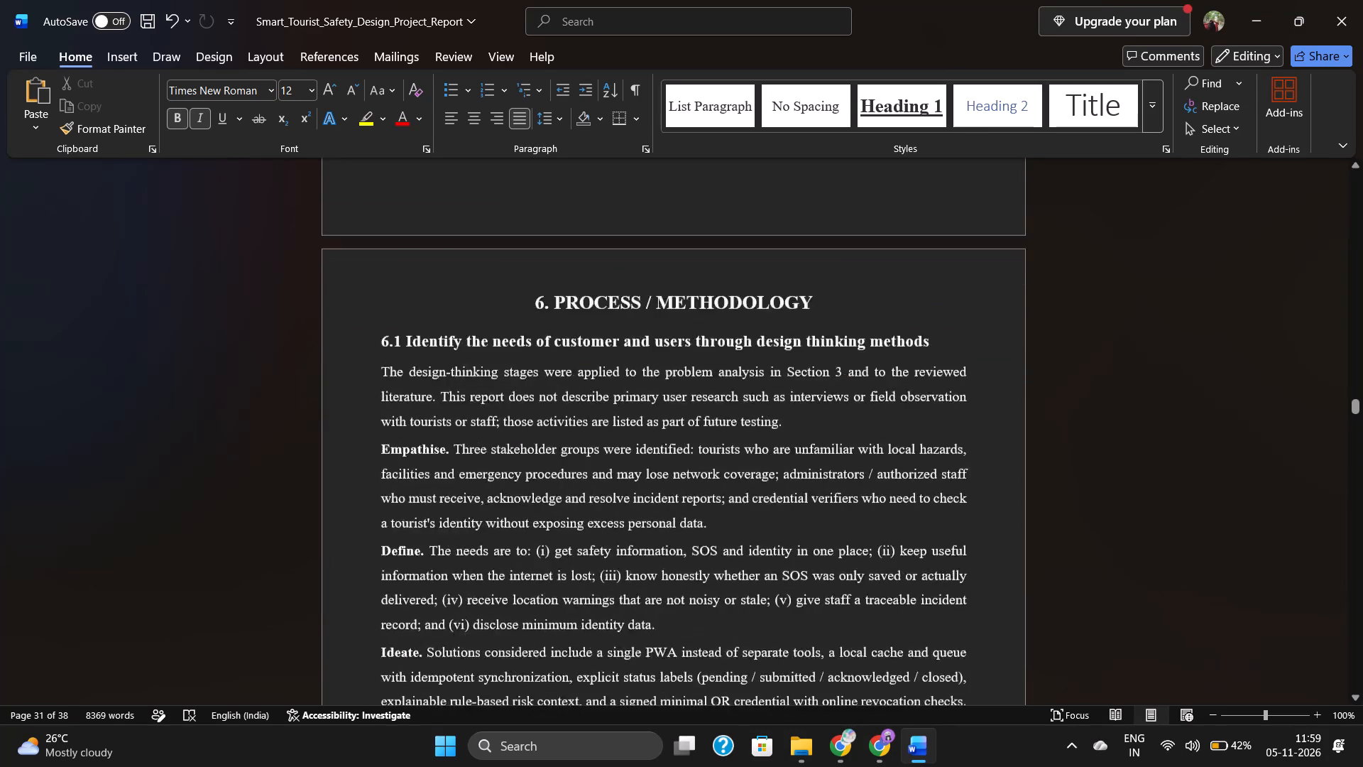
scroll(677, 429, down, 1)
scroll(677, 429, up, 1)
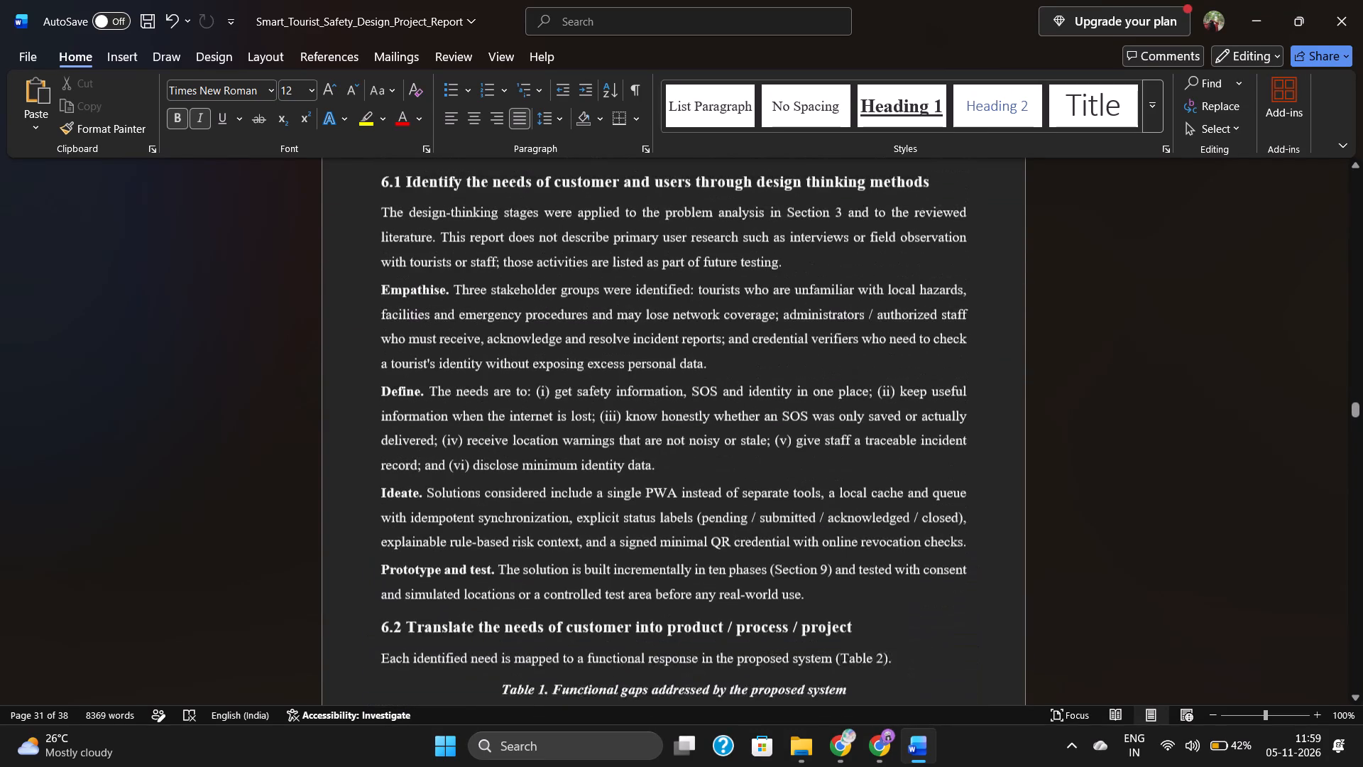
scroll(677, 429, up, 5)
Review the report backwards from the Objectives chapter through the Figure 1 system architecture and Proposed Idea / Solution to chapter 3's opening.
scroll(677, 429, up, 2)
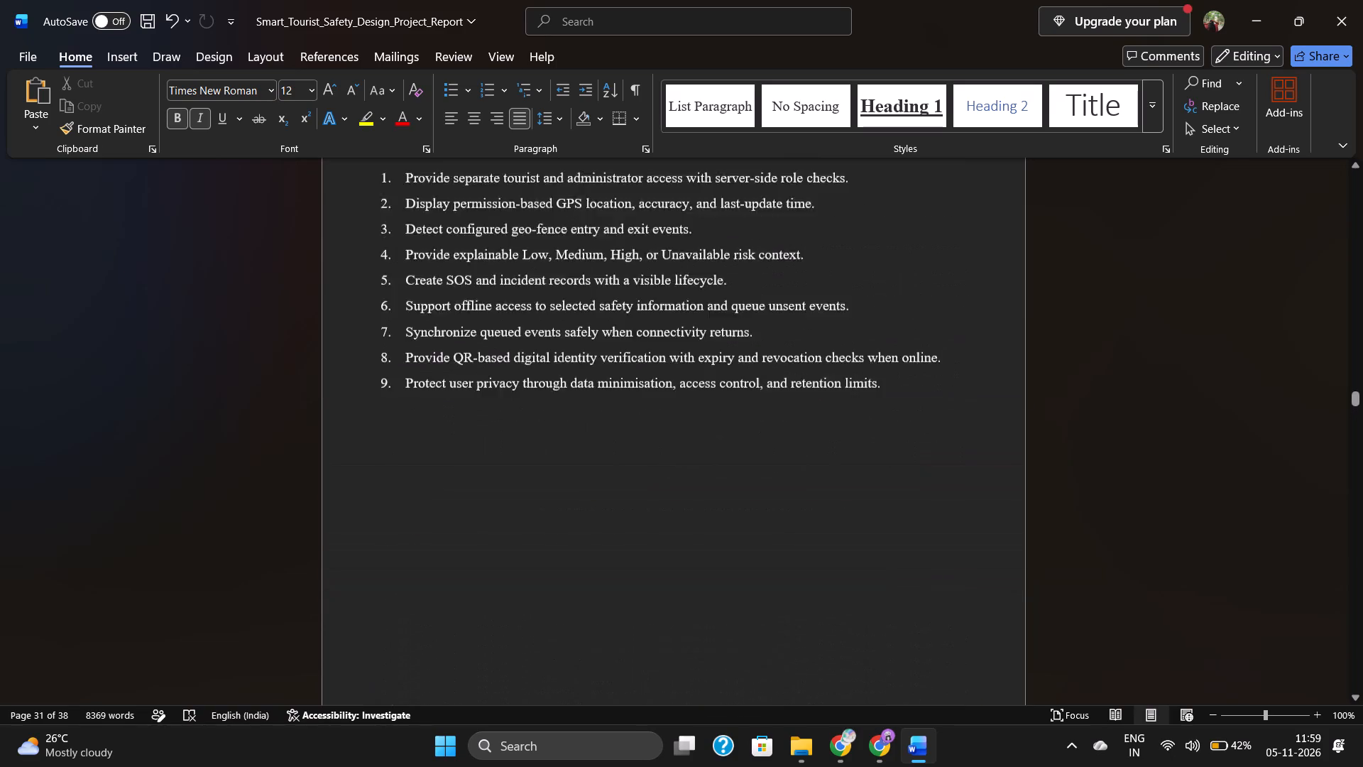
scroll(677, 429, up, 6)
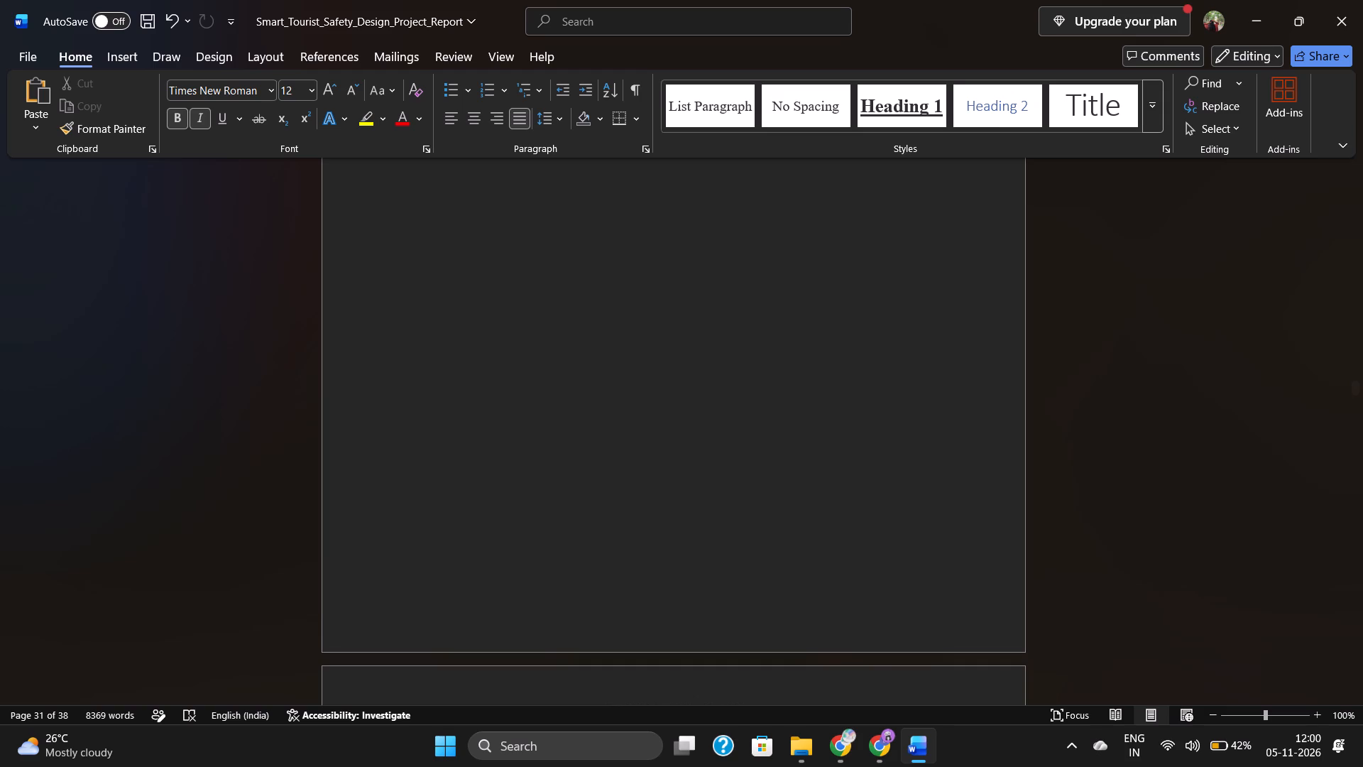
scroll(677, 429, down, 1)
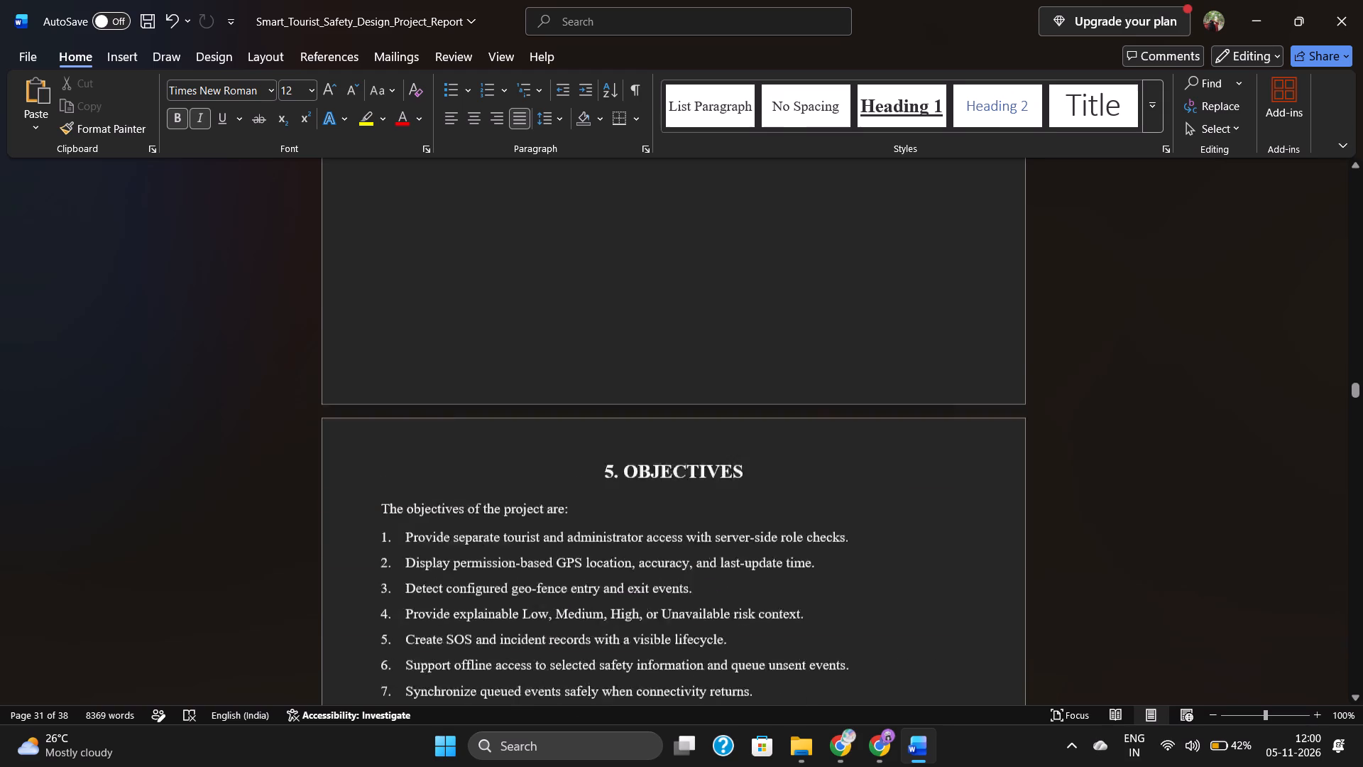
scroll(677, 429, down, 2)
scroll(677, 429, up, 7)
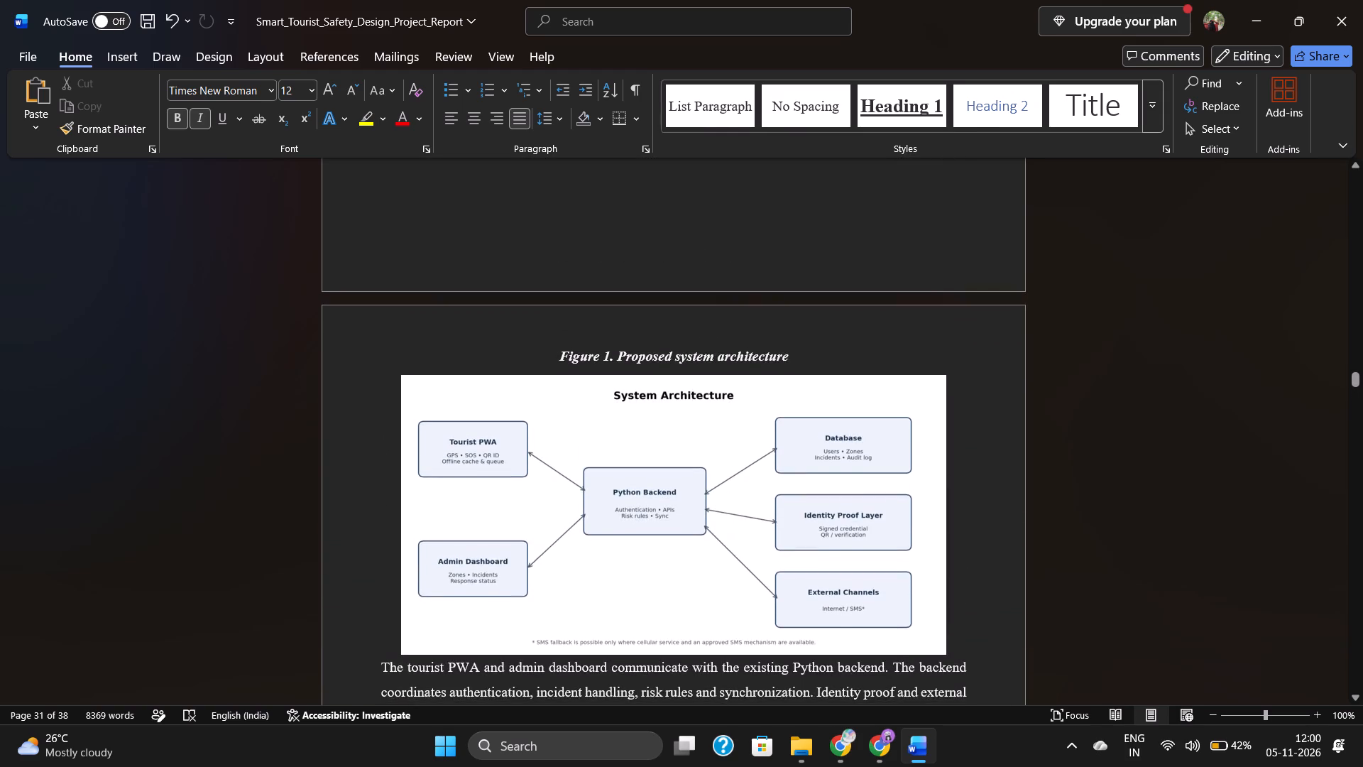
scroll(677, 429, up, 10)
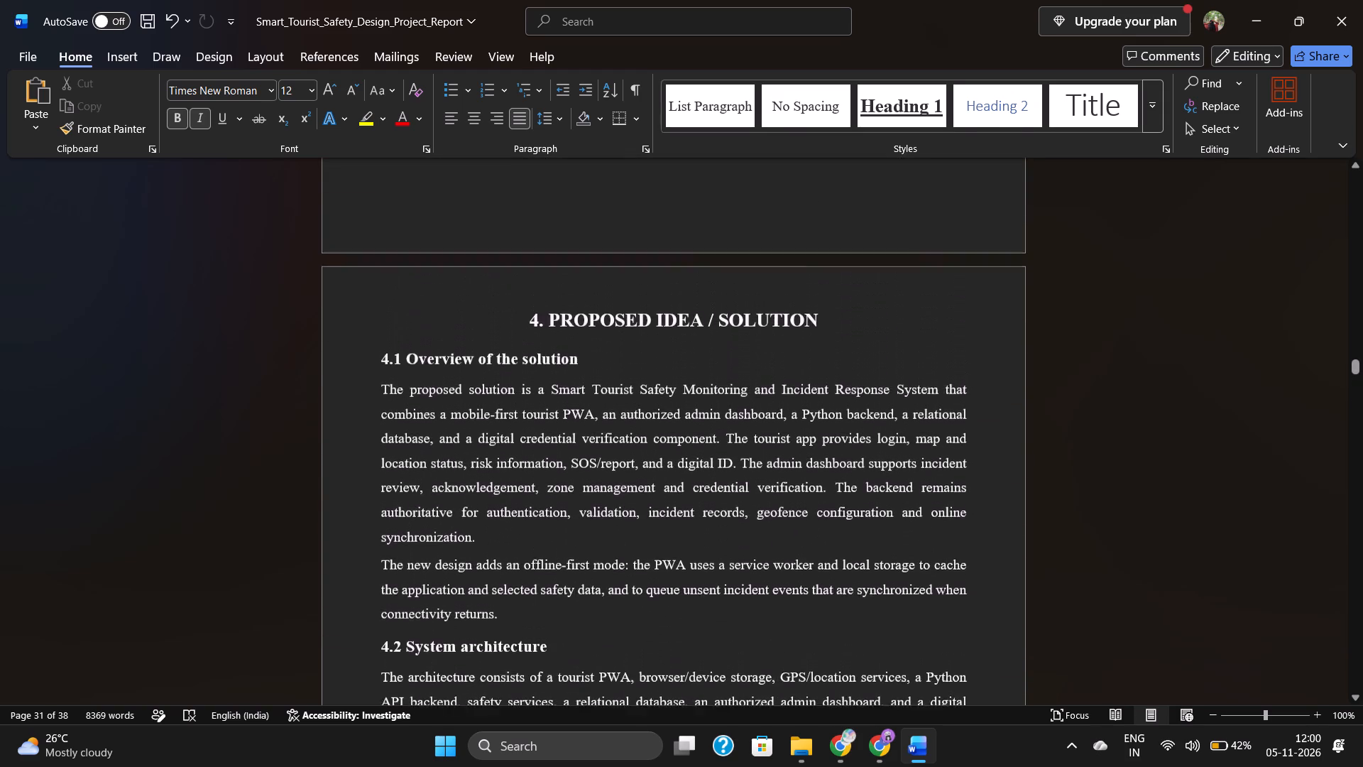
scroll(677, 429, up, 12)
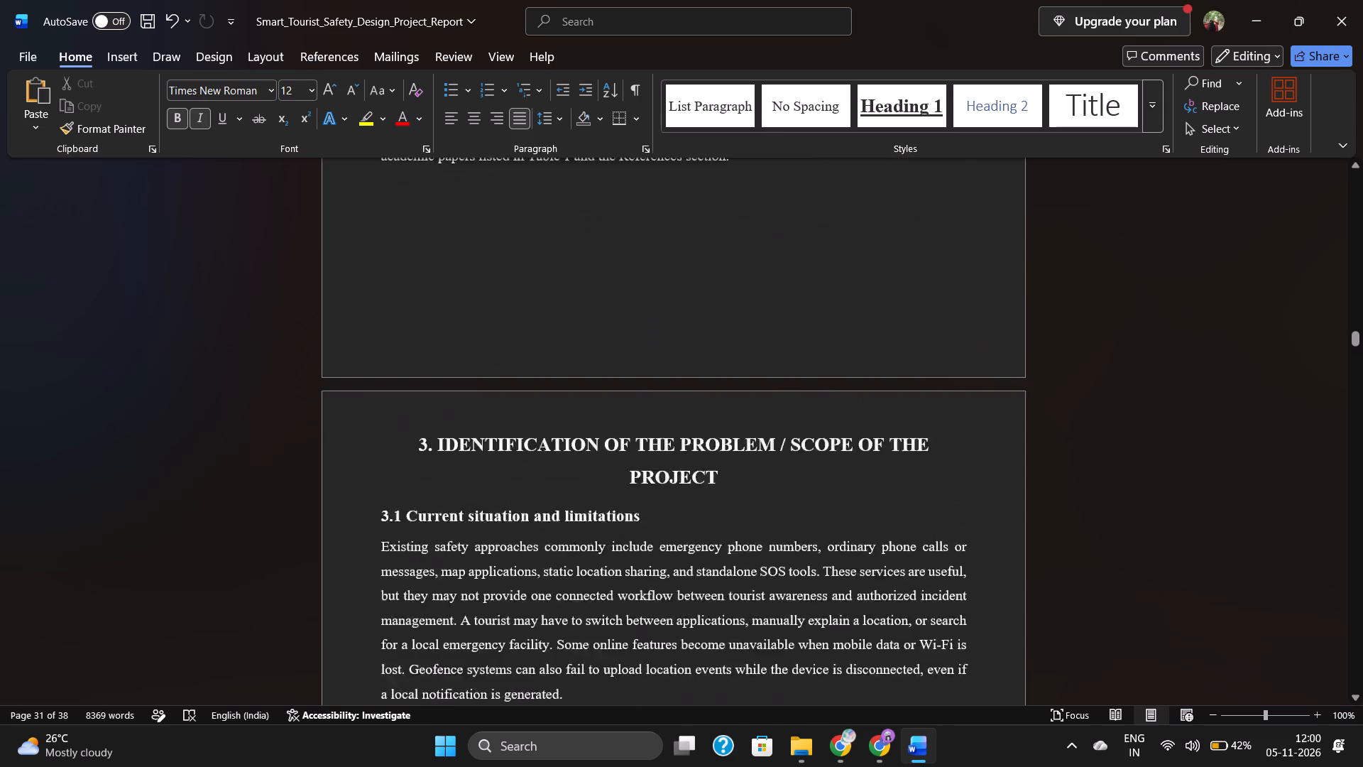
Look back through the Literature Review, including the paper reviews and the Table 1 research summary, to the abstract and its keywords.
scroll(677, 429, up, 1)
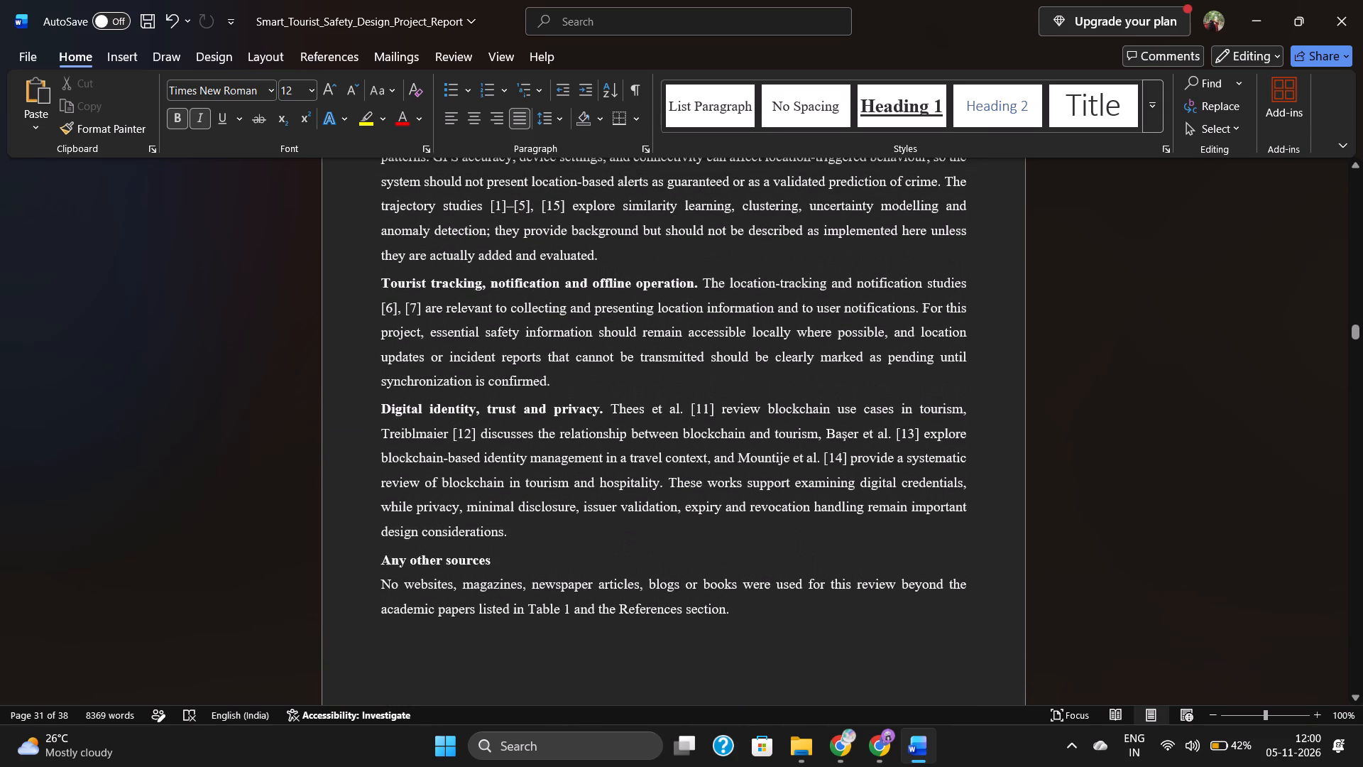
scroll(677, 429, up, 9)
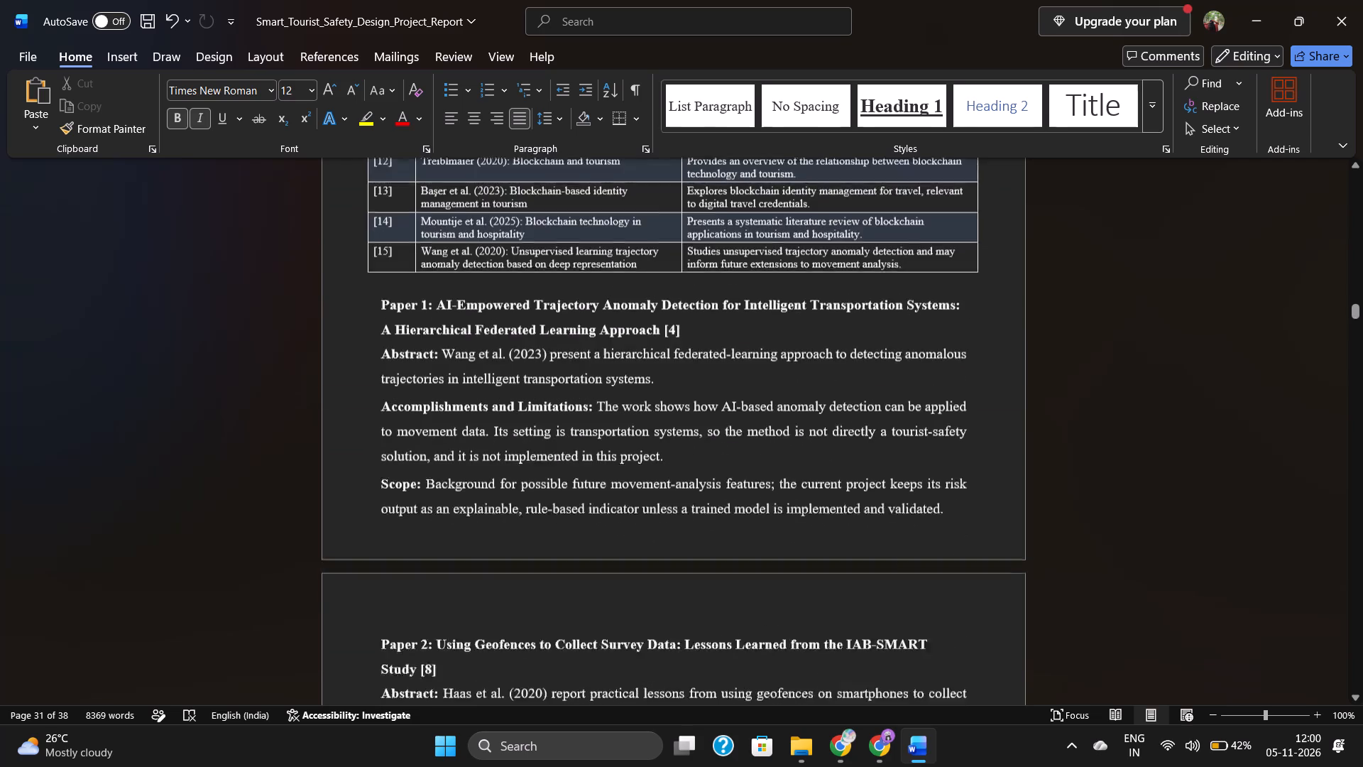
scroll(677, 429, up, 9)
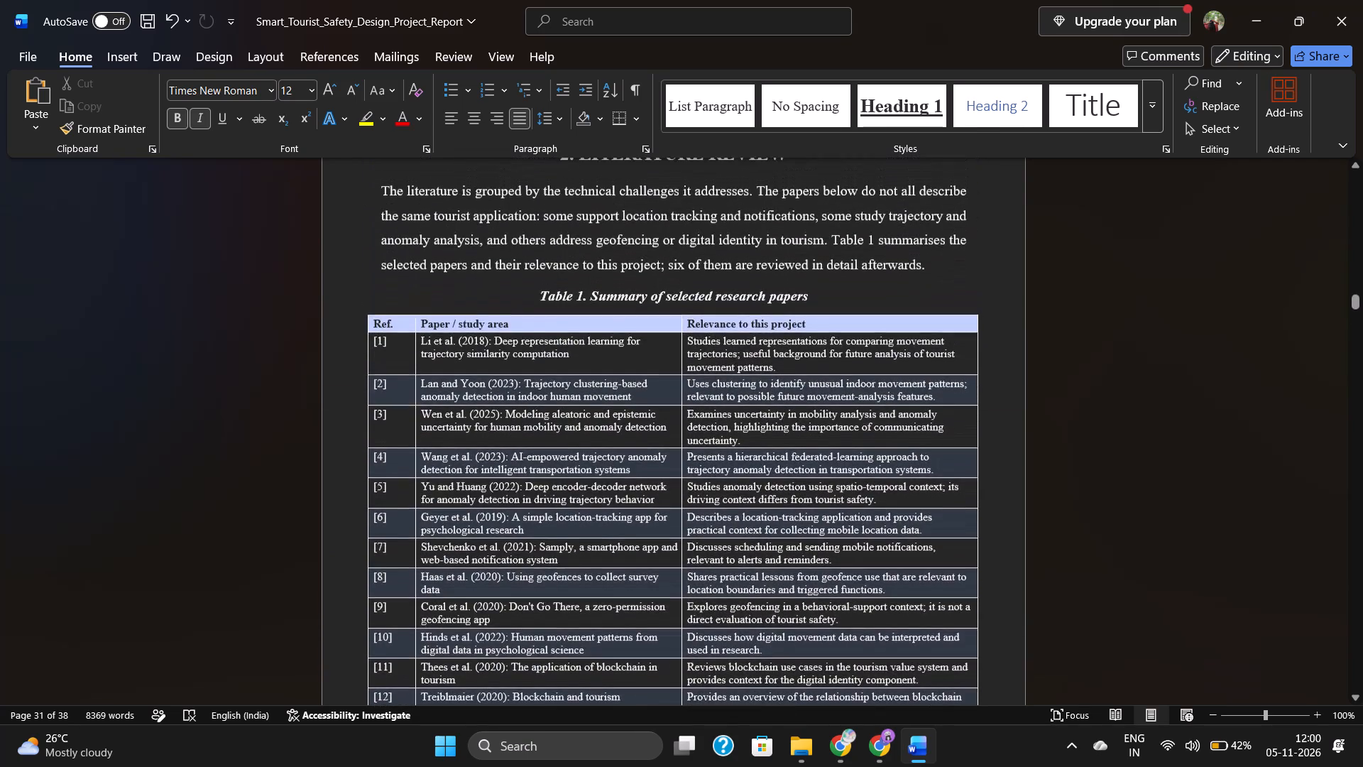
scroll(677, 429, up, 9)
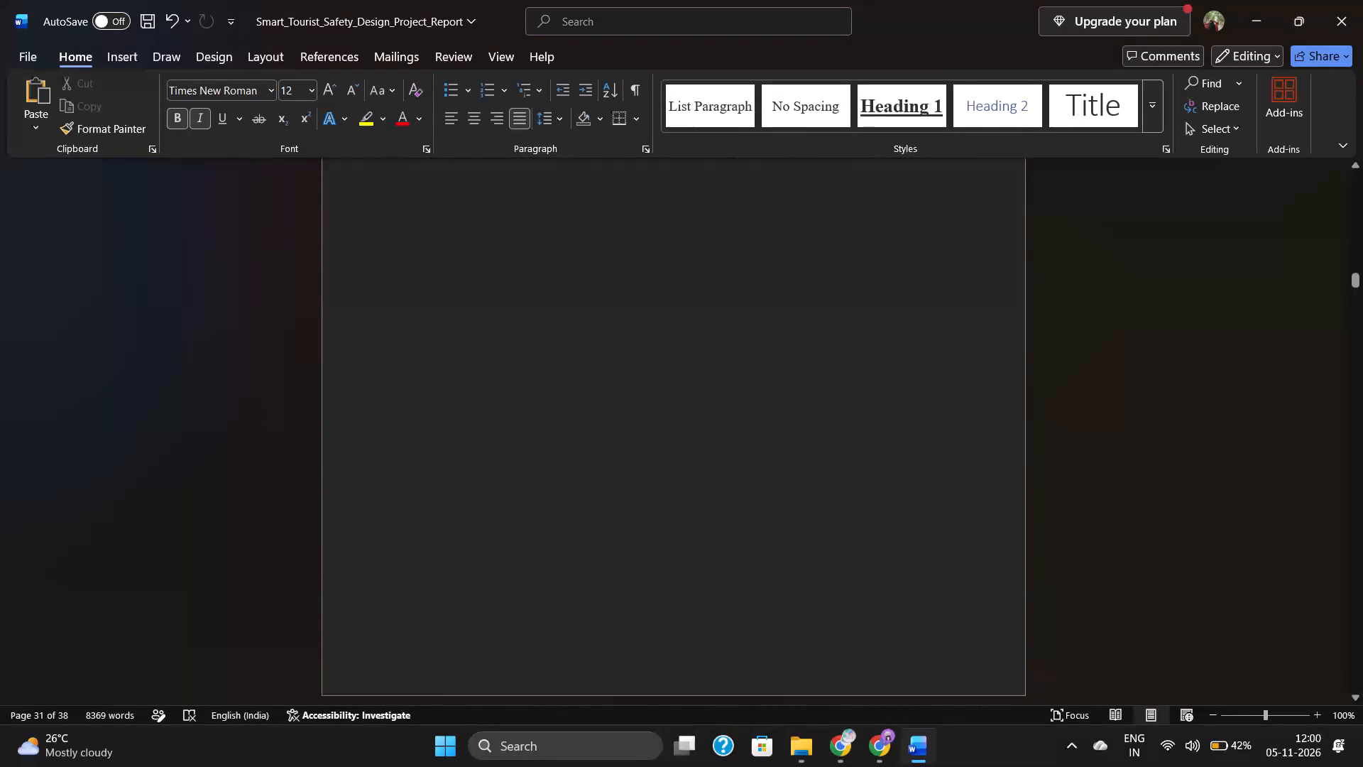
scroll(677, 429, up, 6)
Examine the list of symbols and abbreviations and the Contents page with its chapter titles and page numbers.
scroll(677, 429, down, 1)
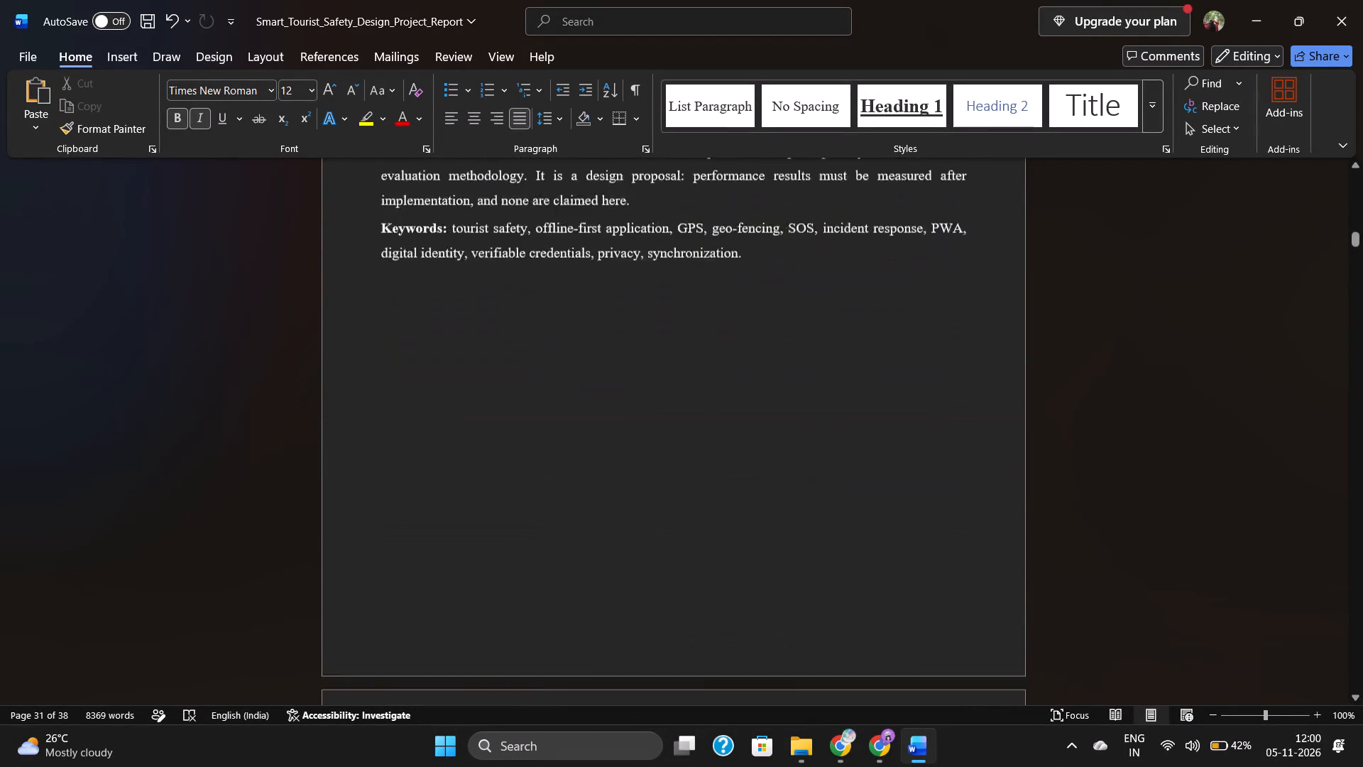
scroll(677, 429, down, 7)
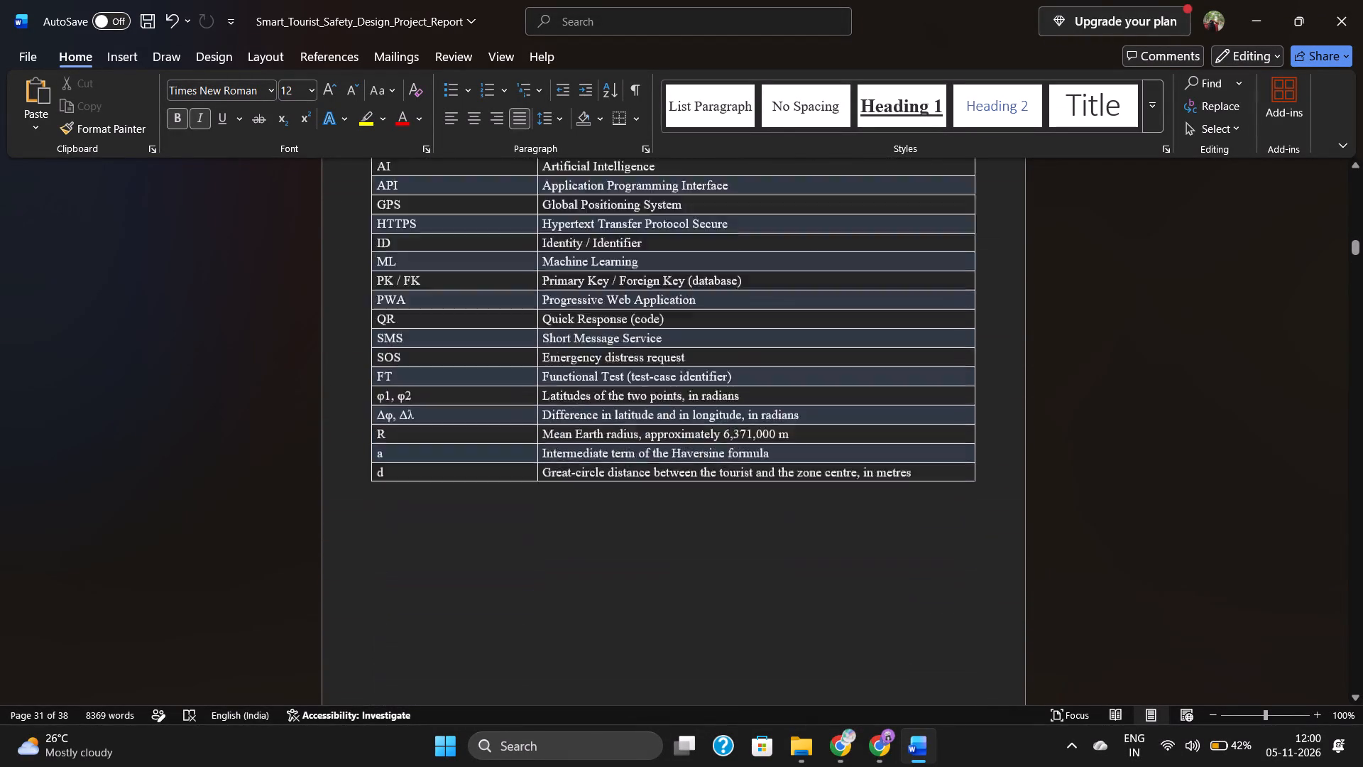
scroll(677, 429, down, 2)
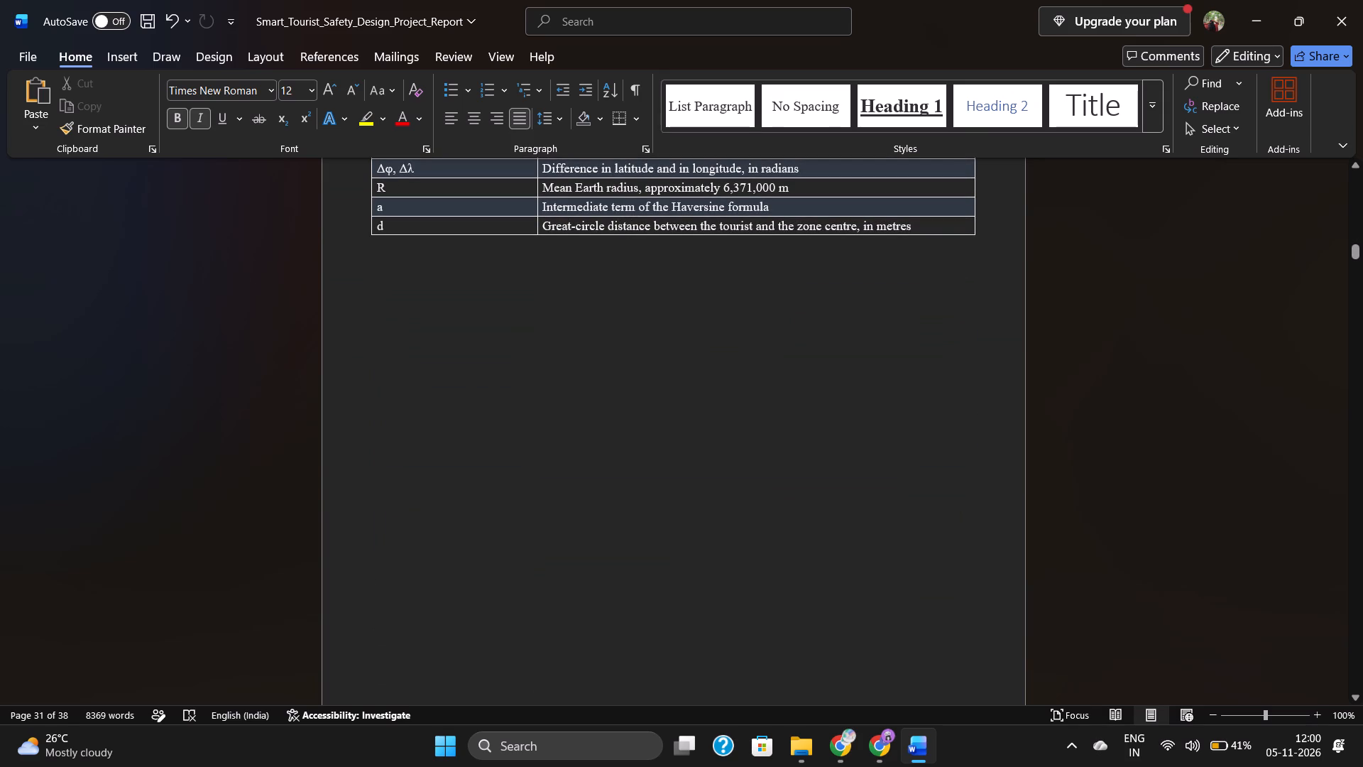
scroll(677, 429, down, 3)
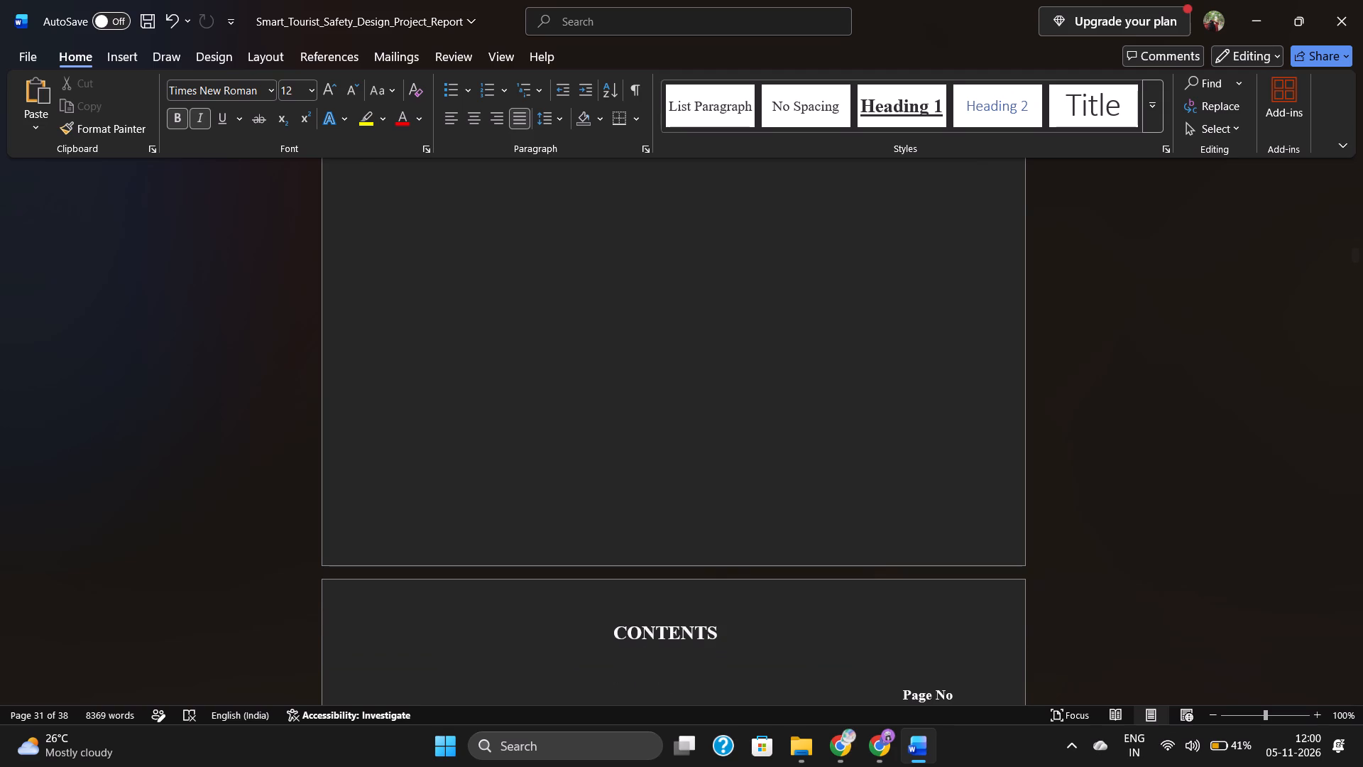
scroll(677, 429, up, 5)
scroll(677, 429, down, 3)
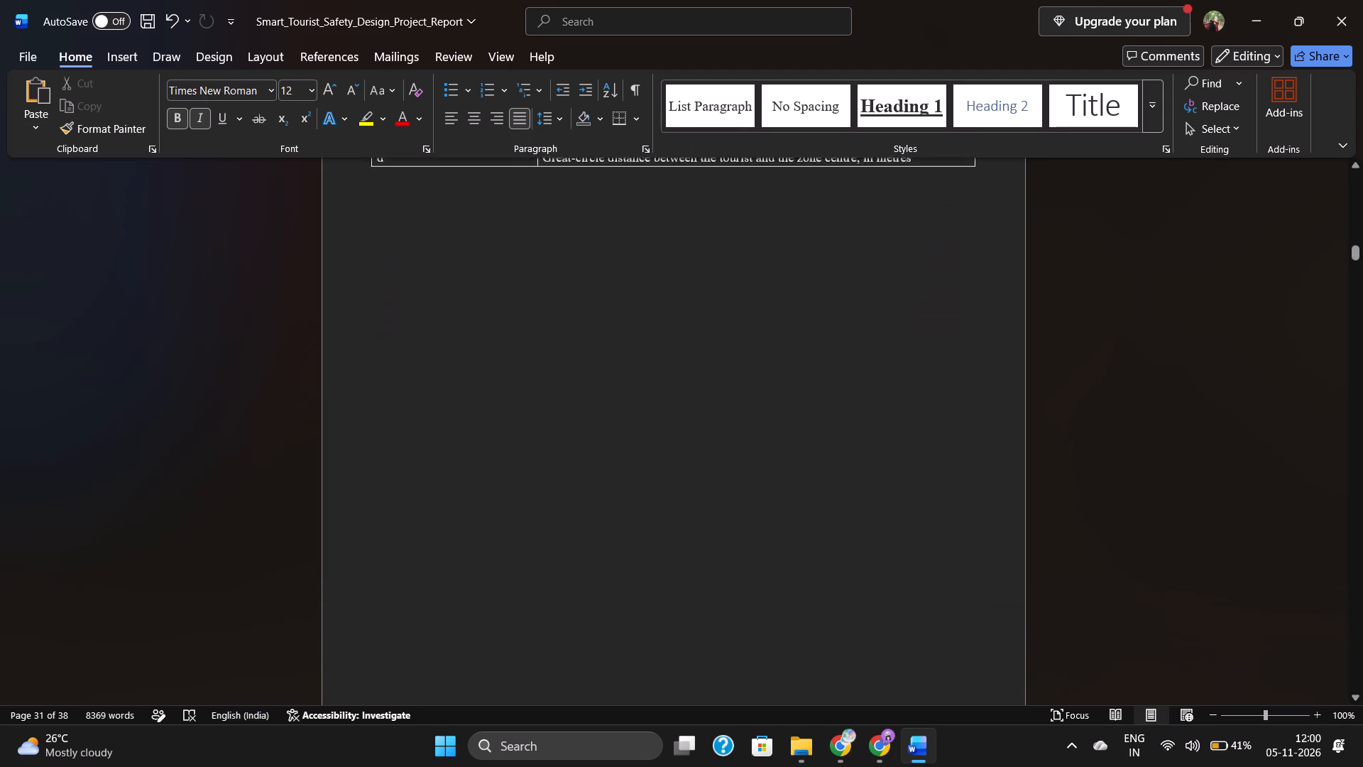
scroll(677, 429, down, 7)
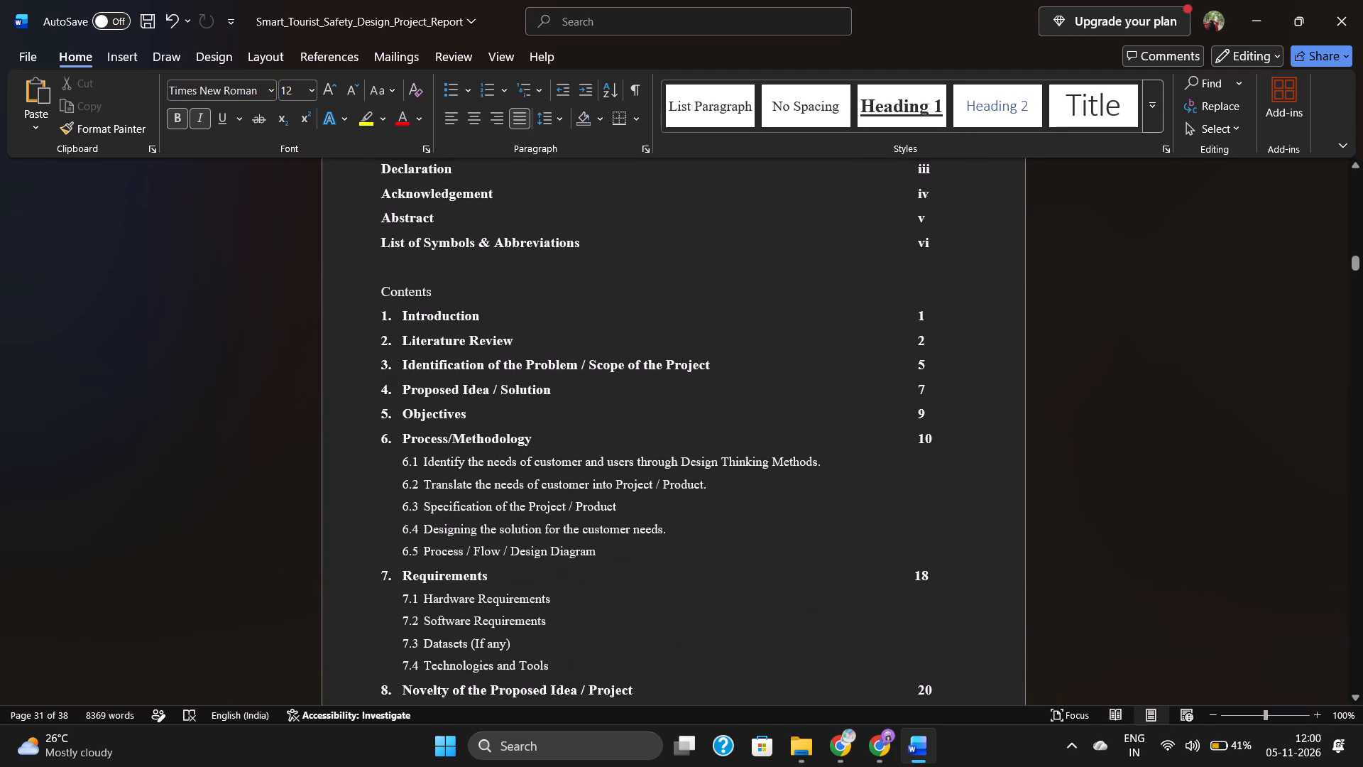
scroll(677, 429, down, 2)
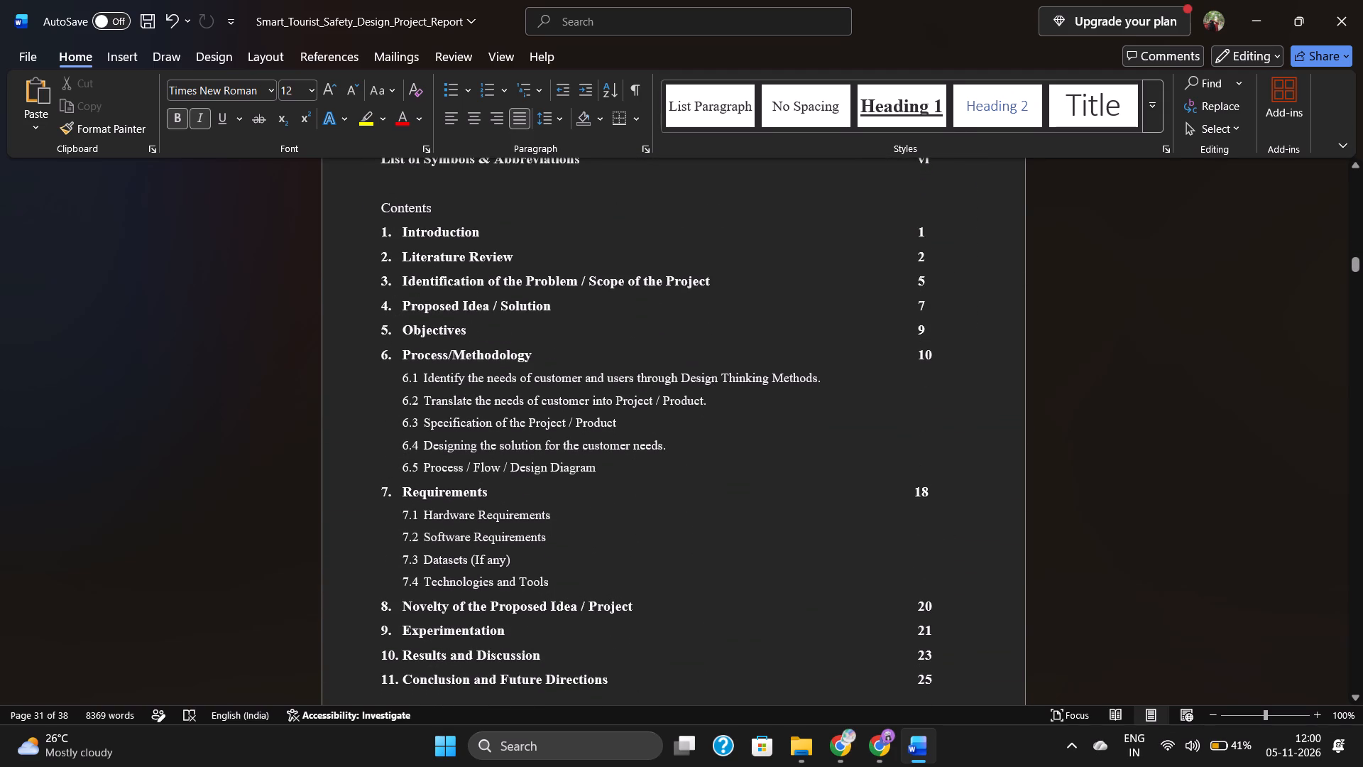
scroll(677, 429, right, 2)
Read forward from the Introduction through the Literature Review's table and paper summaries to the scope limitations in chapter 3.
scroll(677, 429, down, 5)
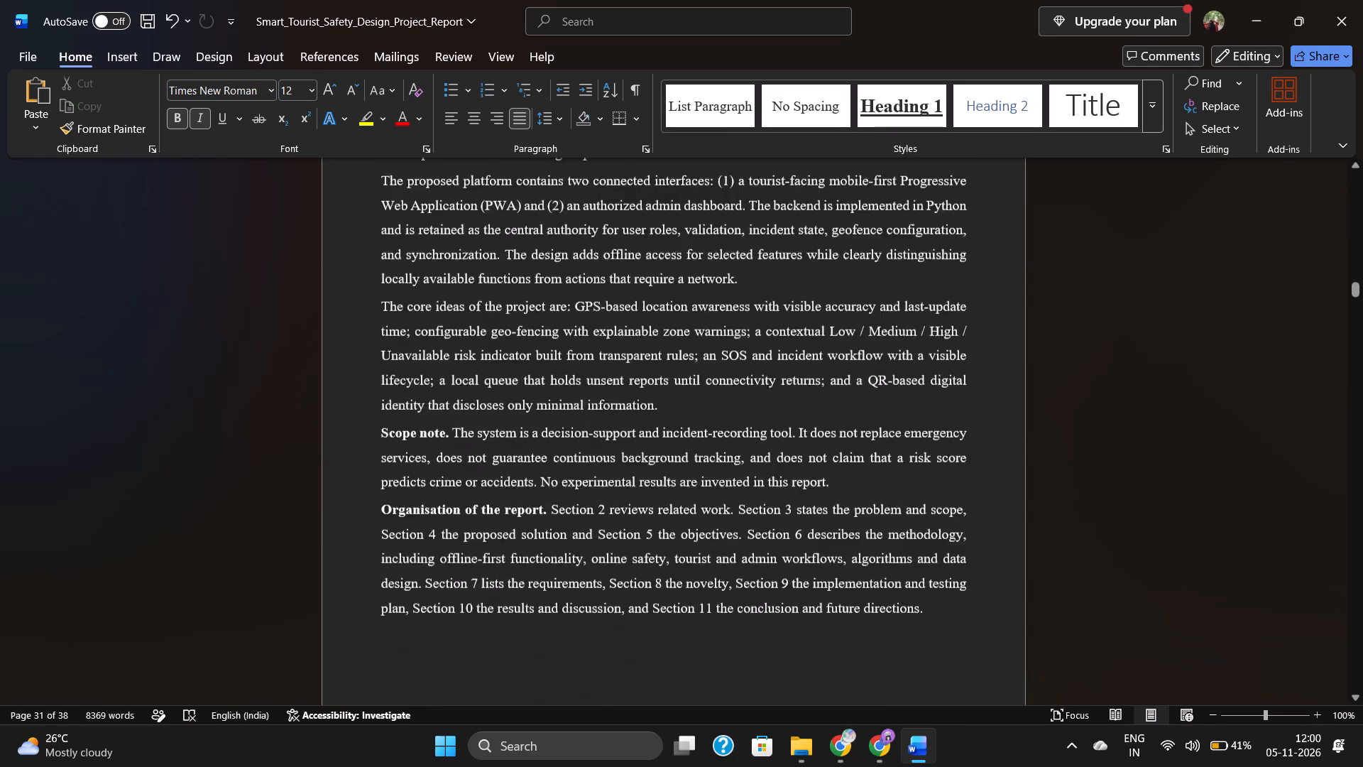
scroll(677, 429, down, 1)
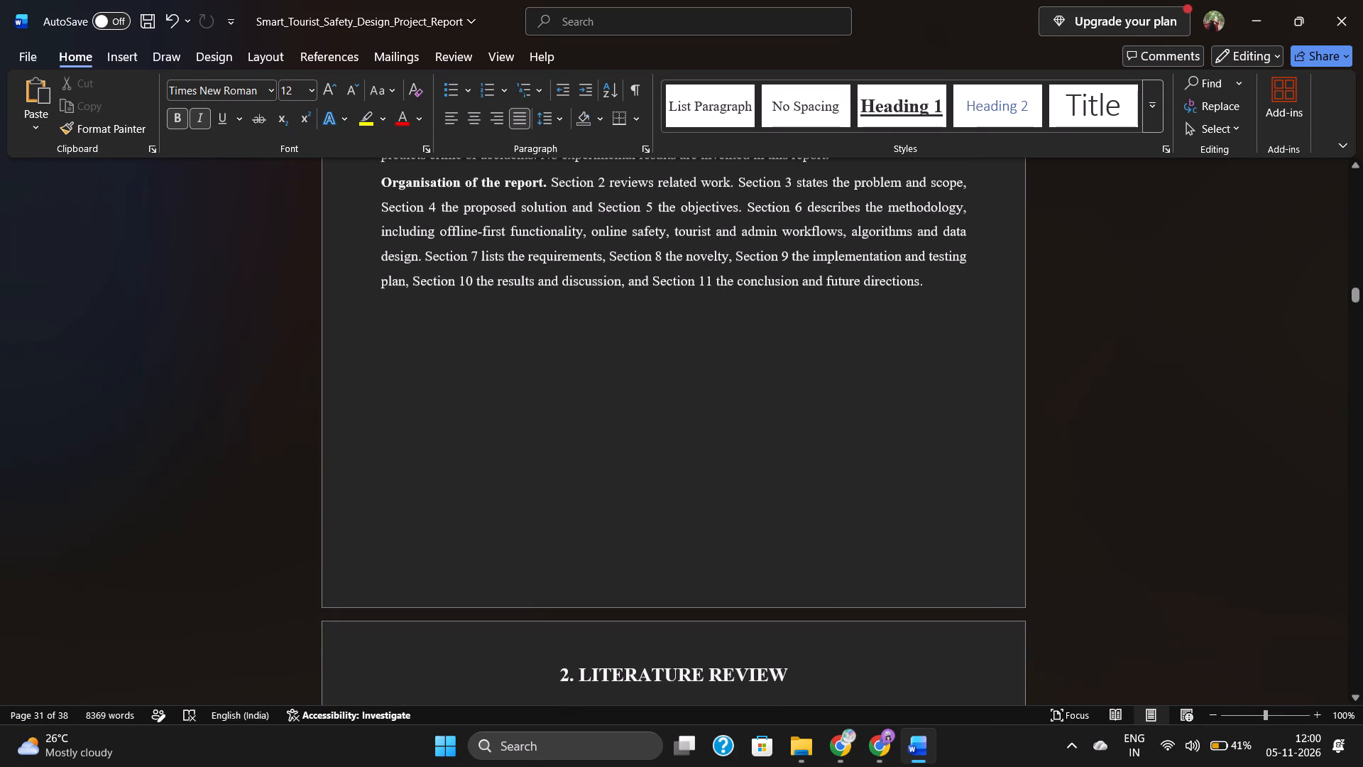
scroll(677, 429, right, 1)
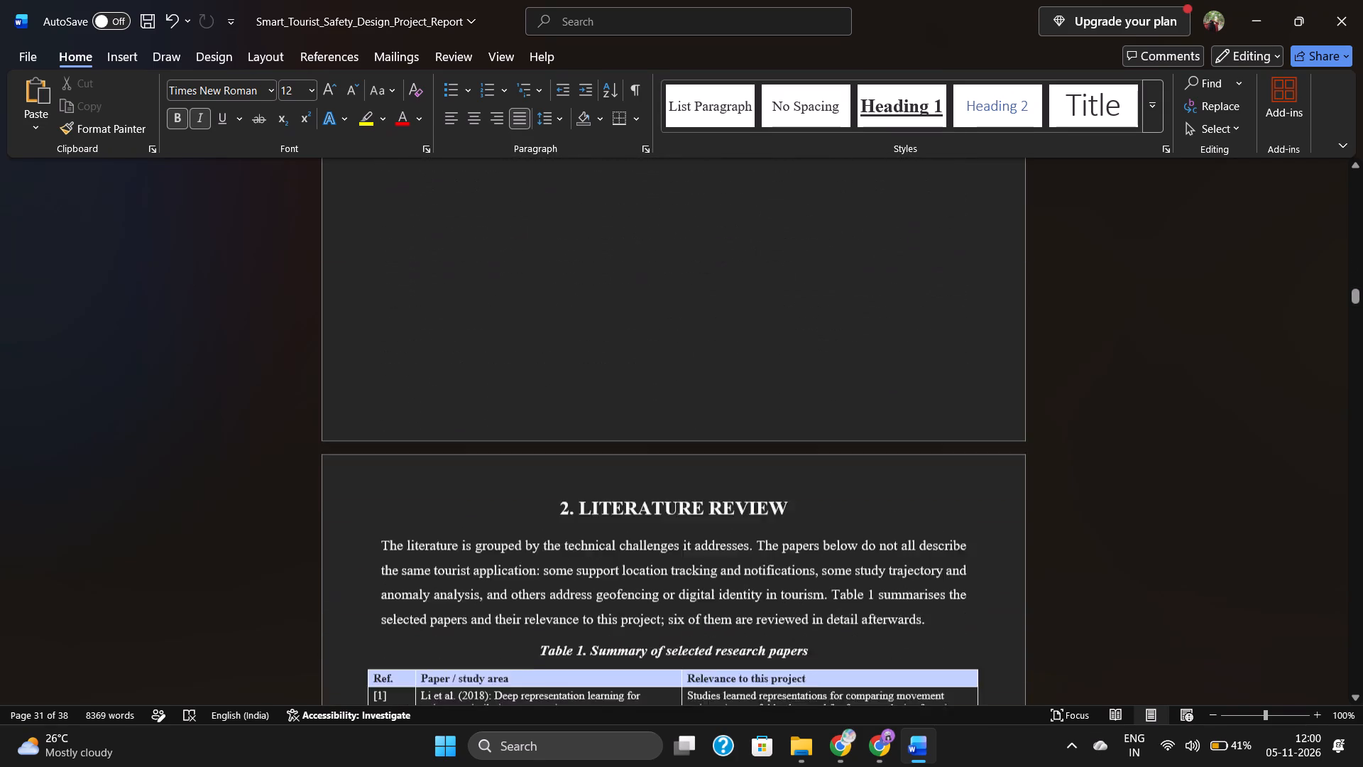
scroll(677, 429, down, 6)
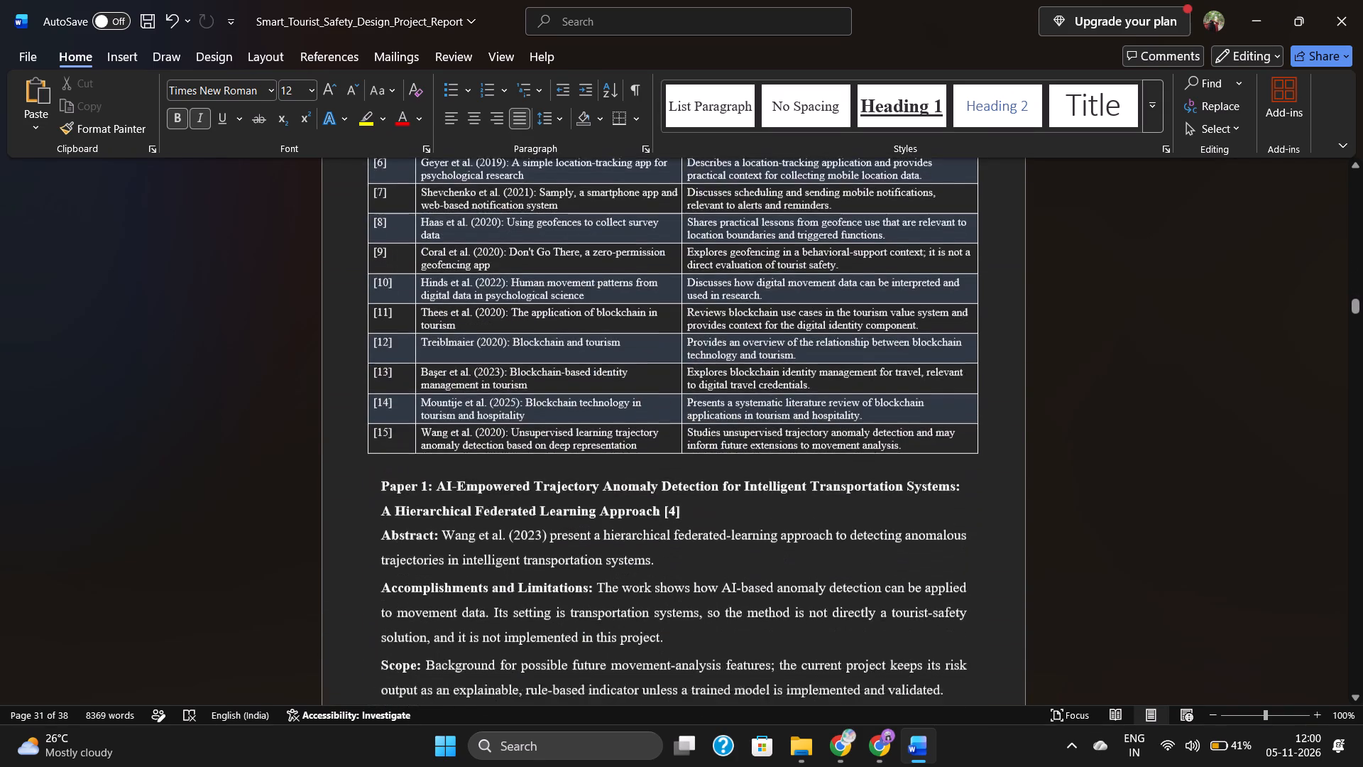
scroll(677, 429, down, 10)
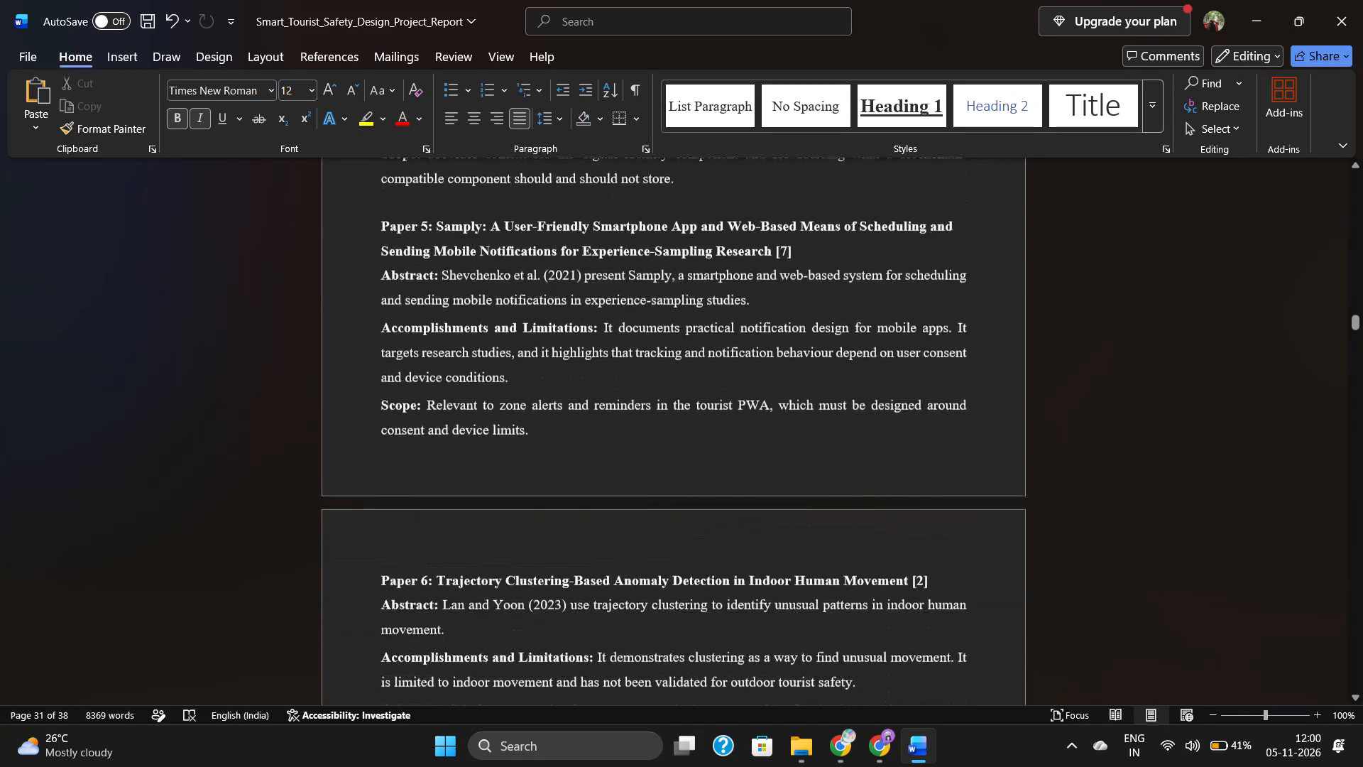
scroll(677, 429, down, 16)
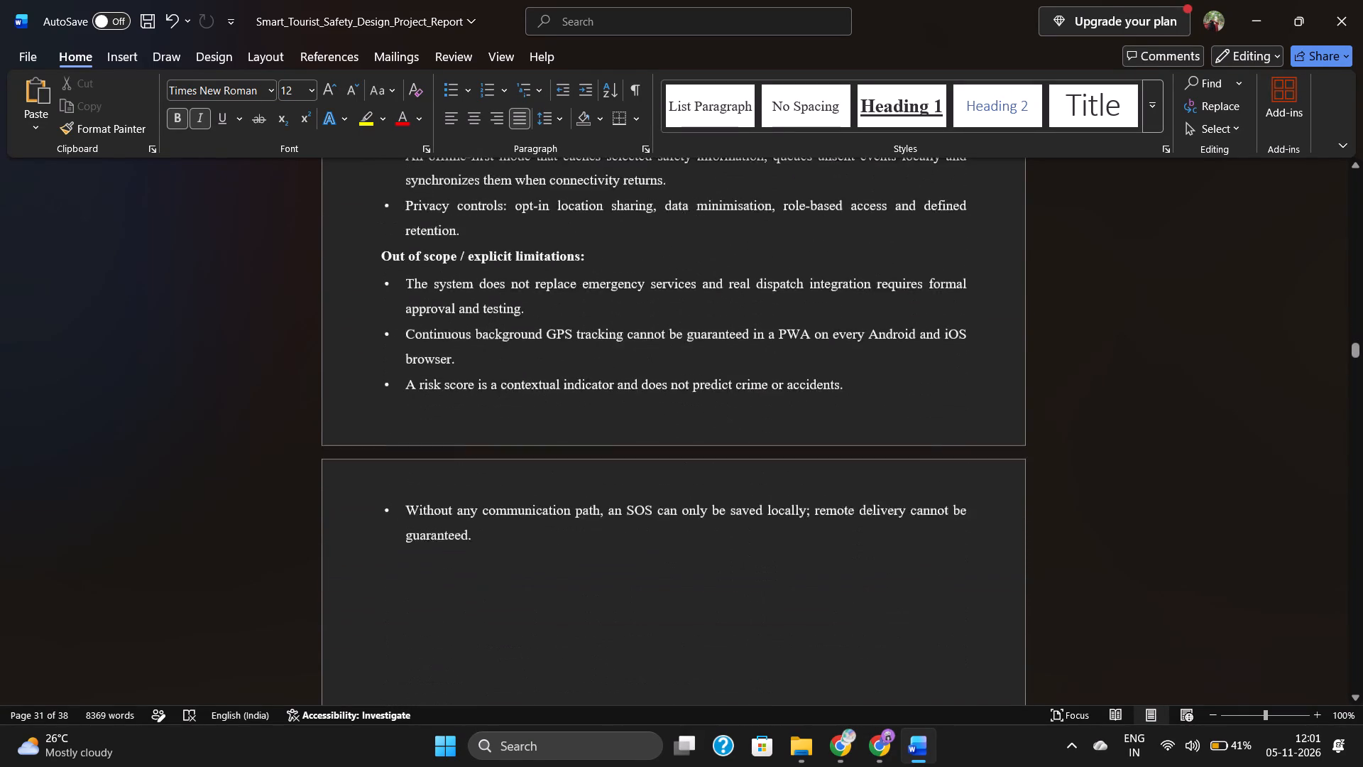
Examine the Proposed Idea / Solution chapter, covering the solution overview, system architecture text and Figure 1.
scroll(677, 429, down, 9)
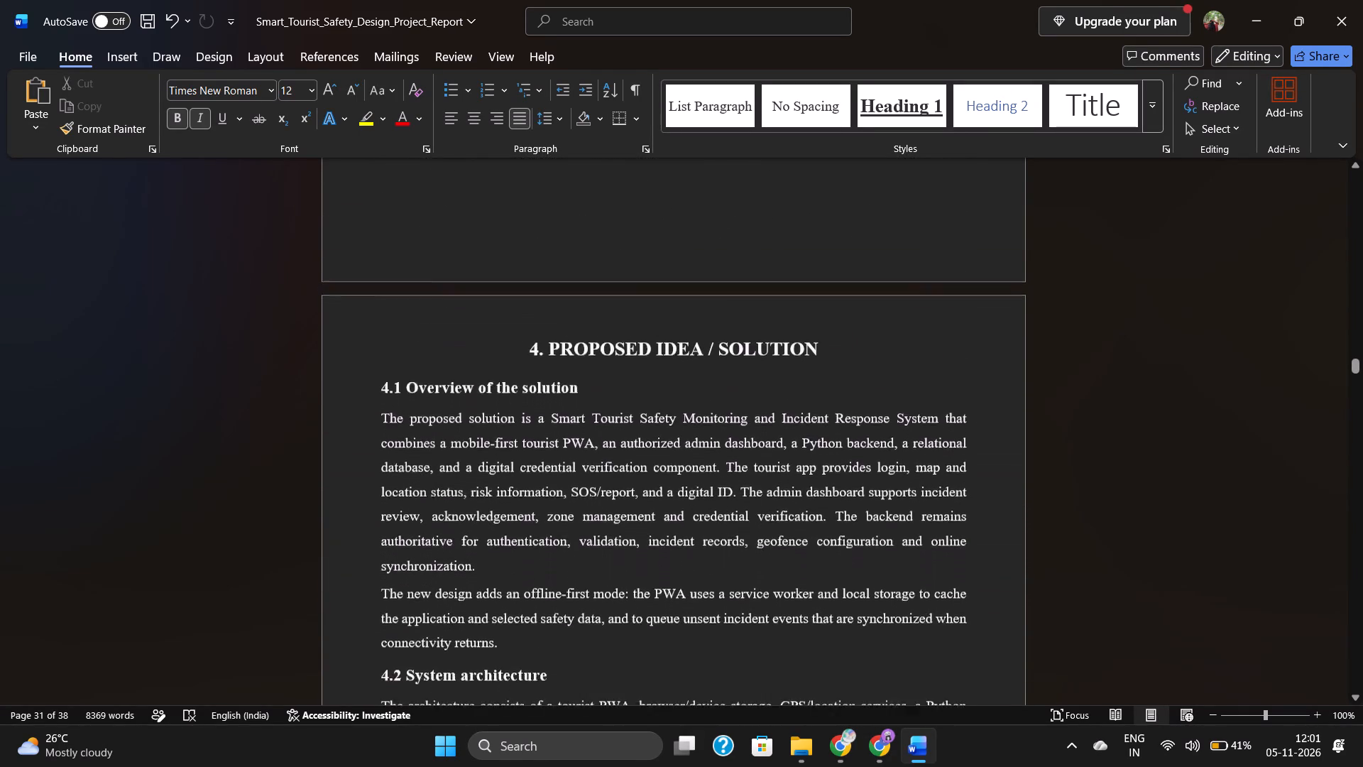
scroll(677, 429, down, 5)
scroll(677, 429, right, 1)
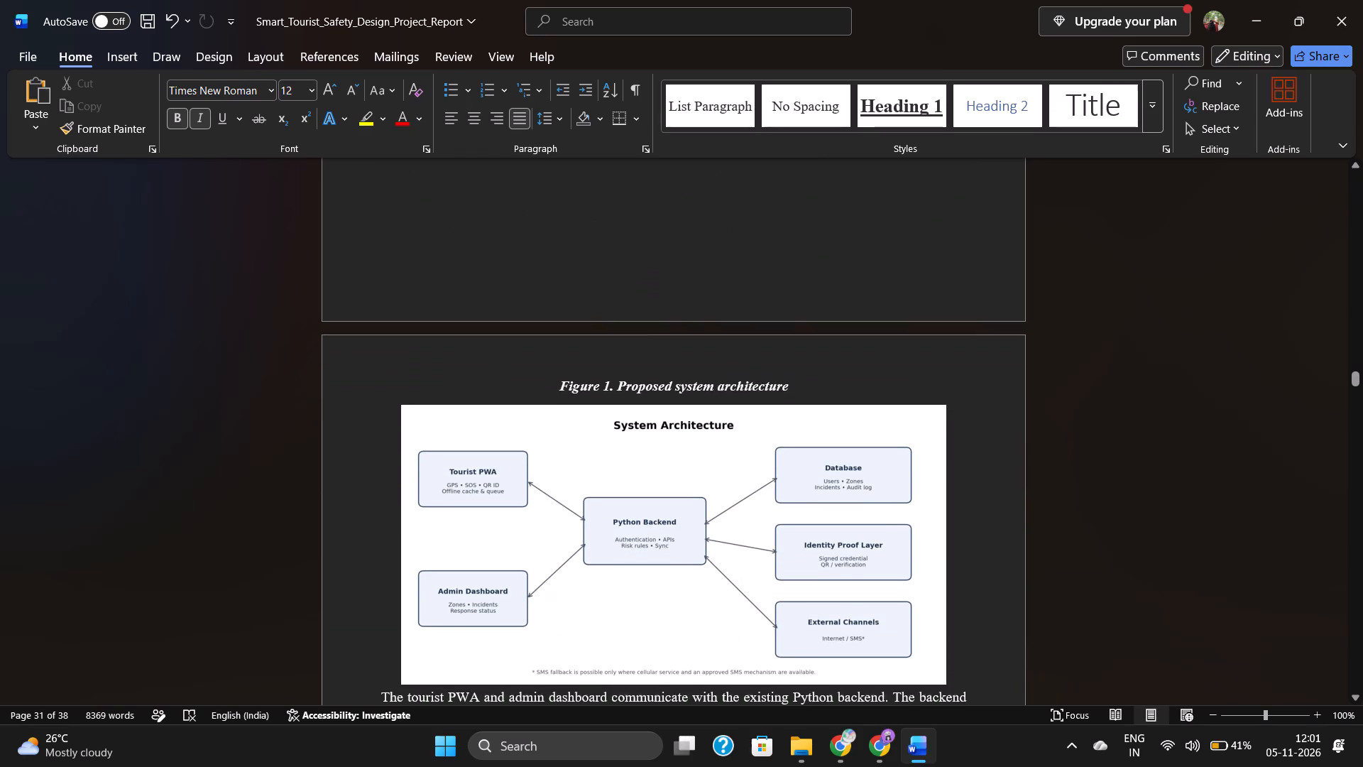
scroll(677, 429, right, 1)
scroll(677, 429, up, 4)
scroll(677, 429, down, 1)
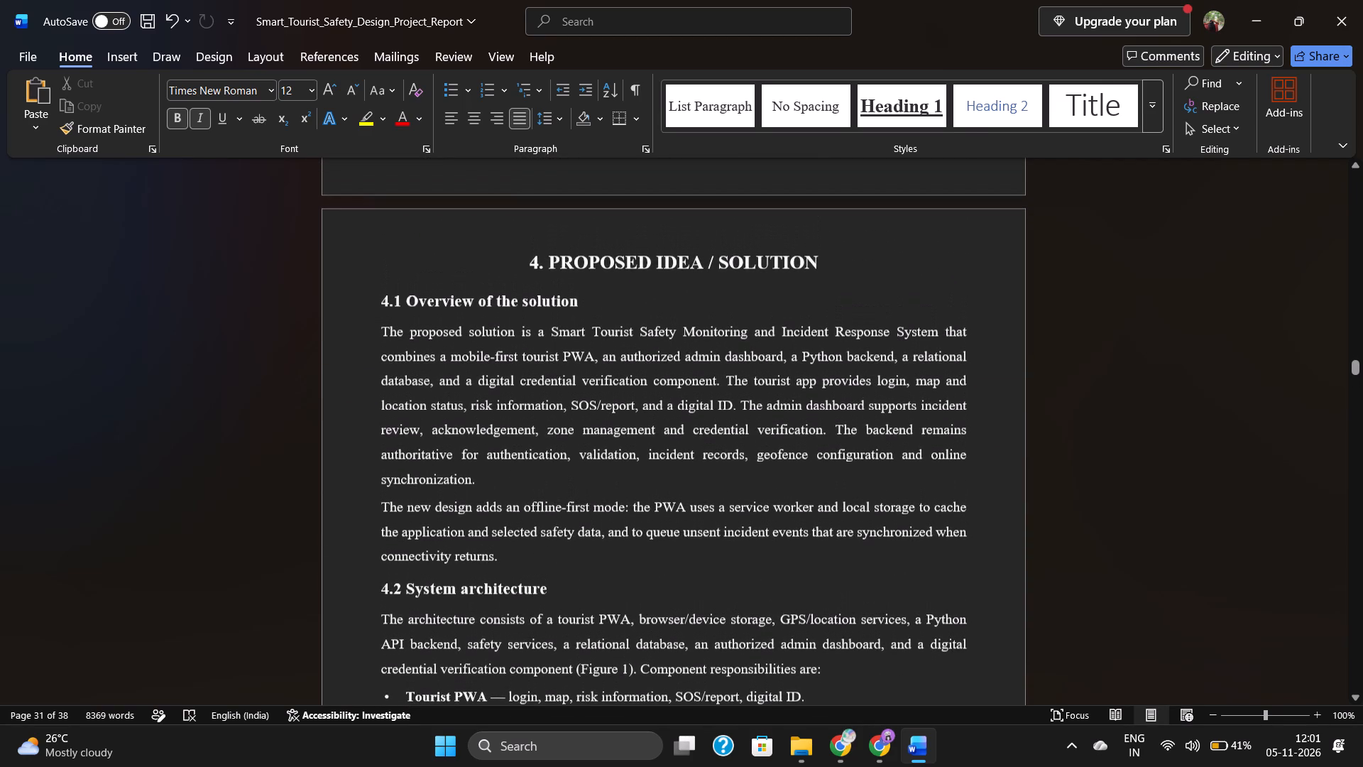
scroll(677, 429, down, 1)
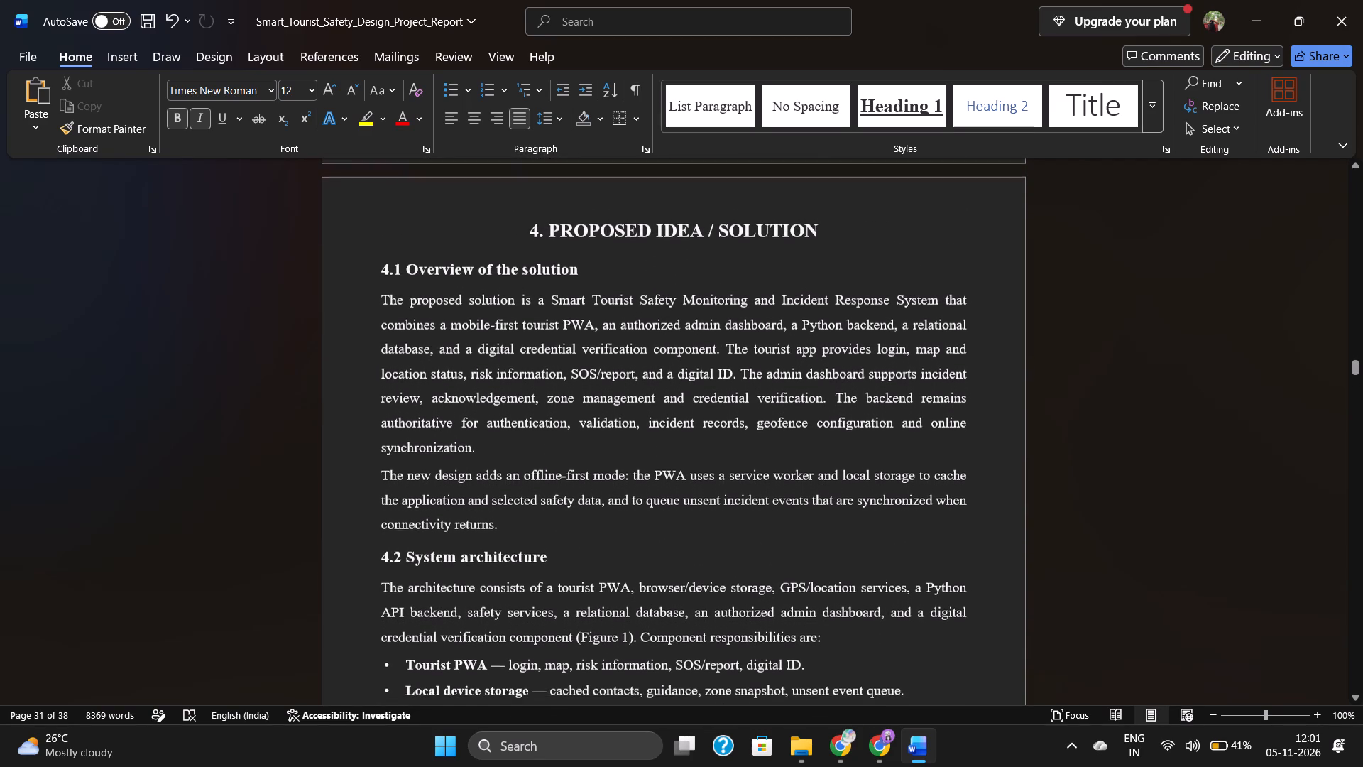
scroll(677, 429, down, 1)
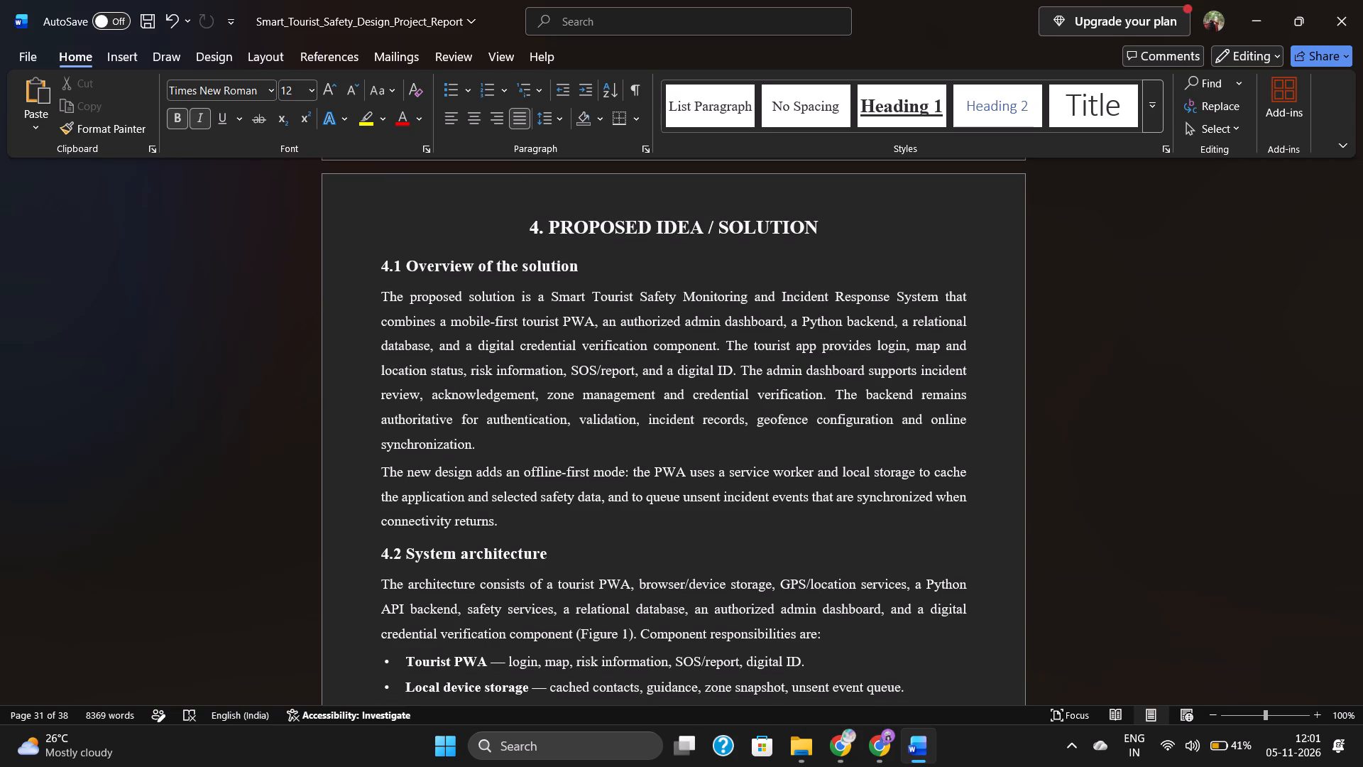
scroll(677, 429, down, 13)
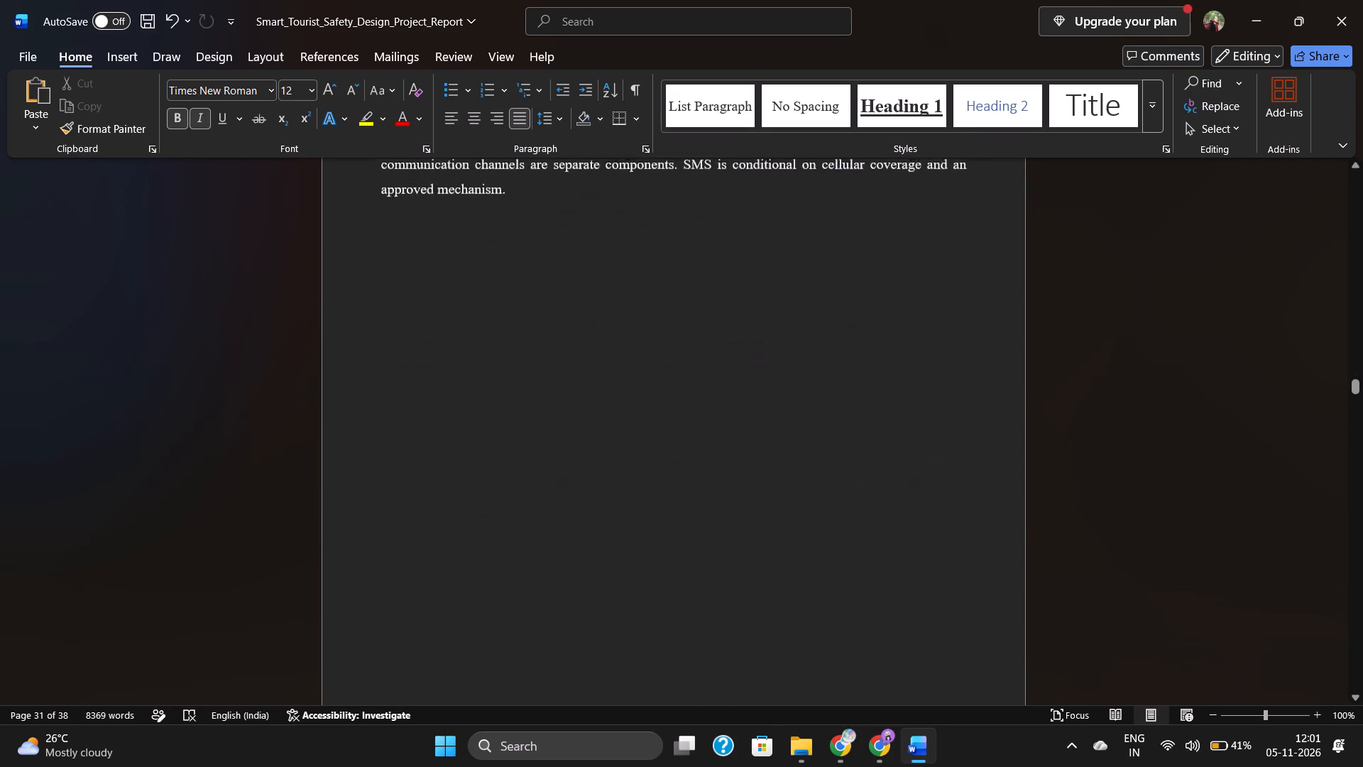
Examine chapter 6, from the customer needs and functional gaps table through the specification and data design tables to the section 6.5 workflow diagrams.
scroll(677, 429, down, 7)
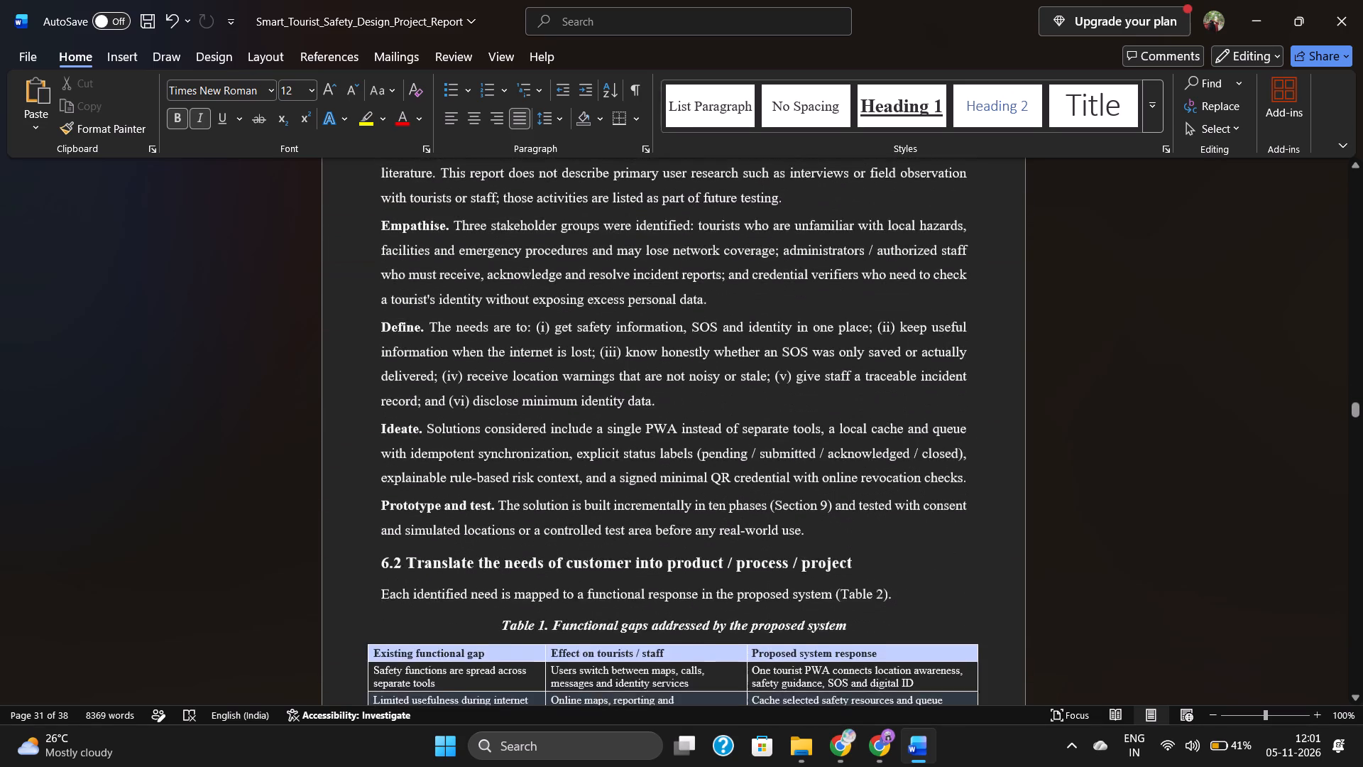
scroll(677, 429, down, 7)
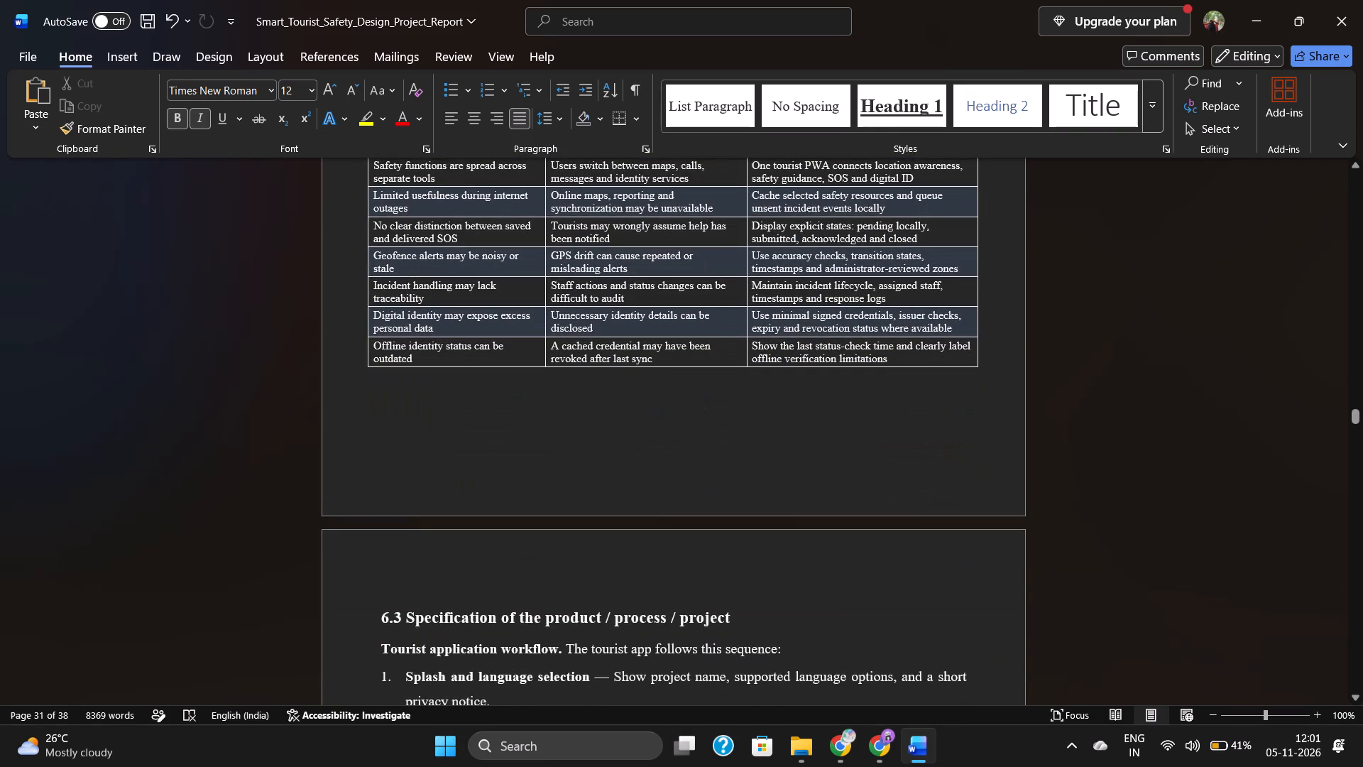
scroll(677, 429, up, 1)
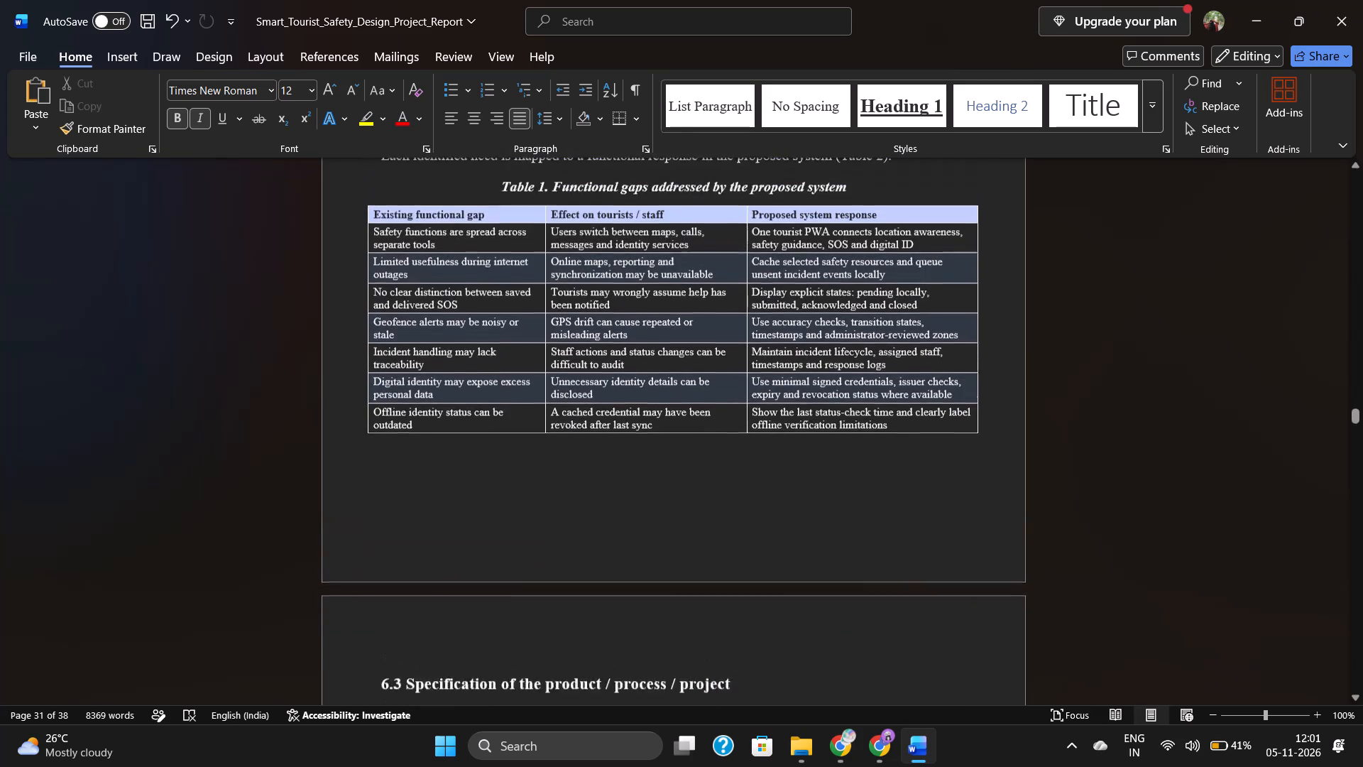
scroll(677, 429, up, 3)
scroll(677, 429, right, 2)
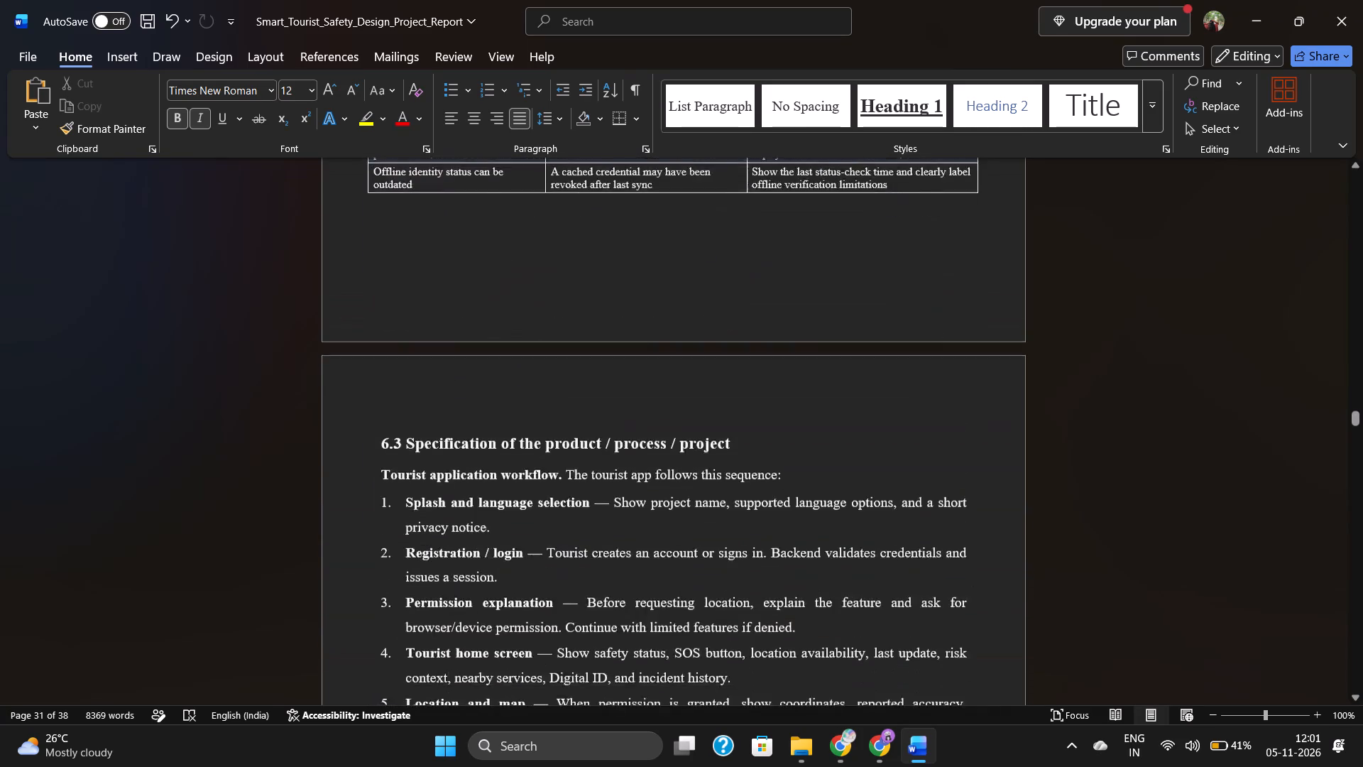
scroll(677, 429, down, 1)
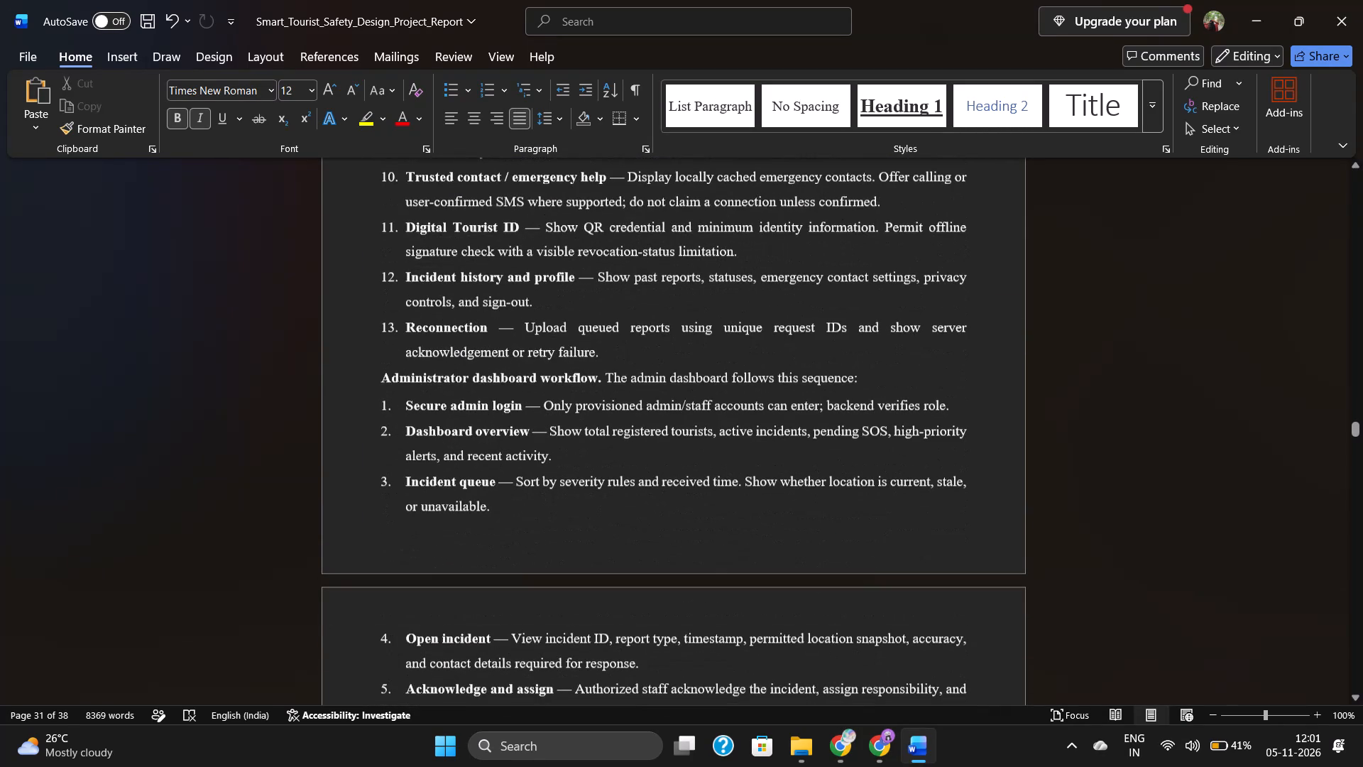
scroll(677, 429, down, 8)
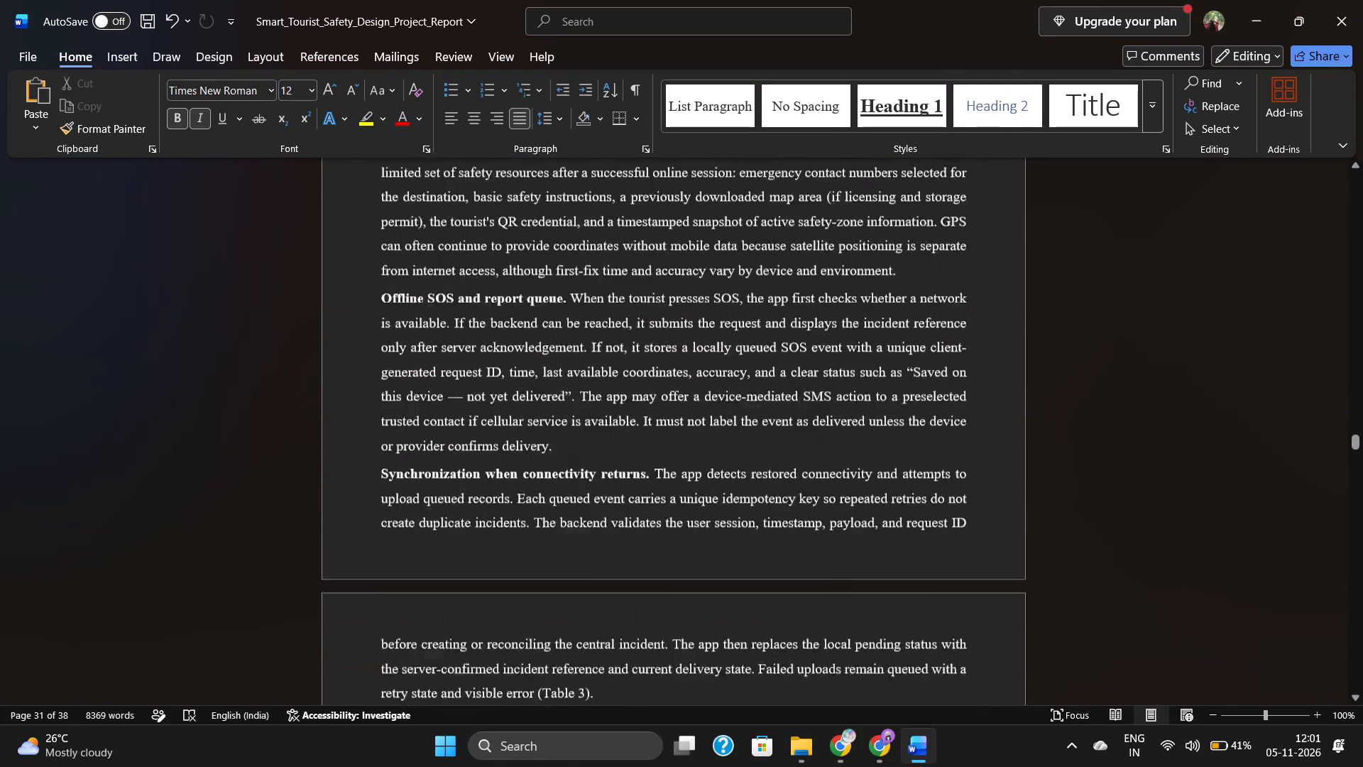
scroll(677, 429, down, 10)
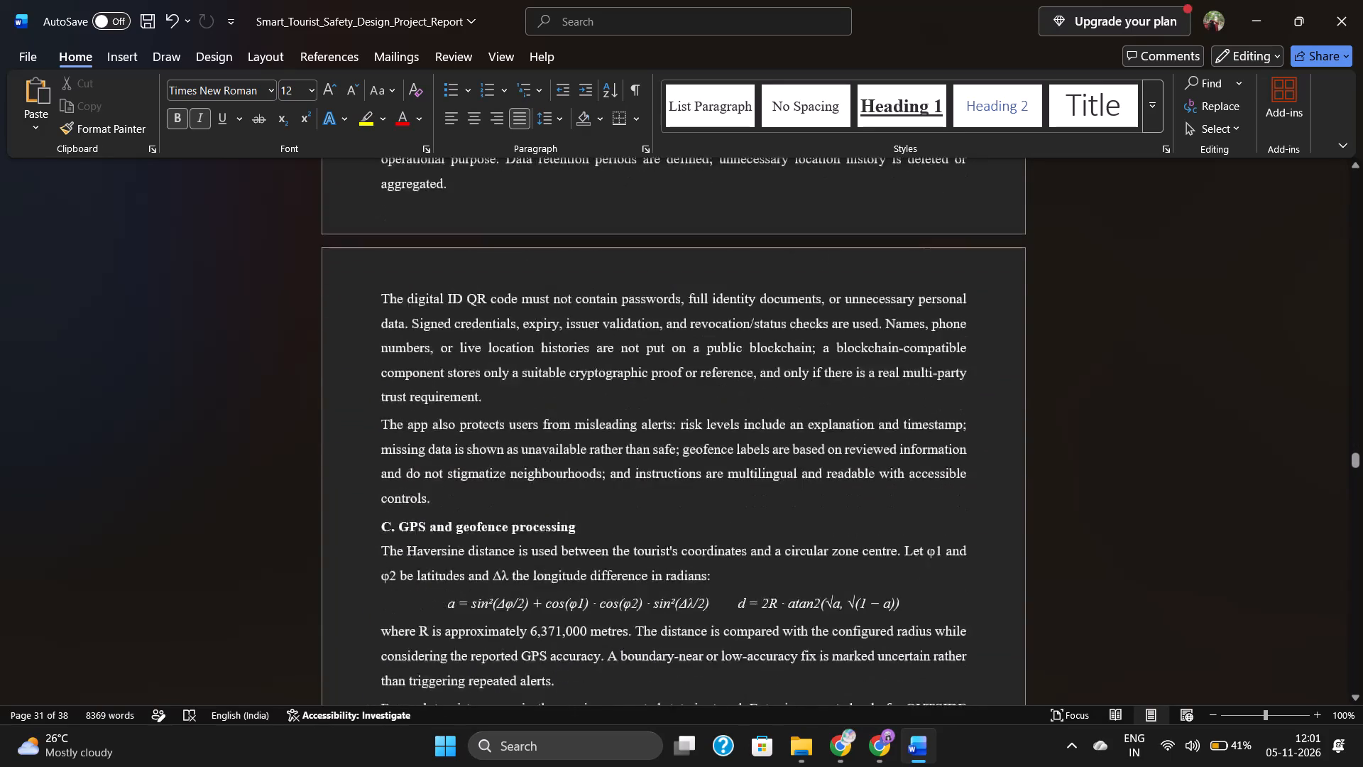
scroll(677, 429, down, 8)
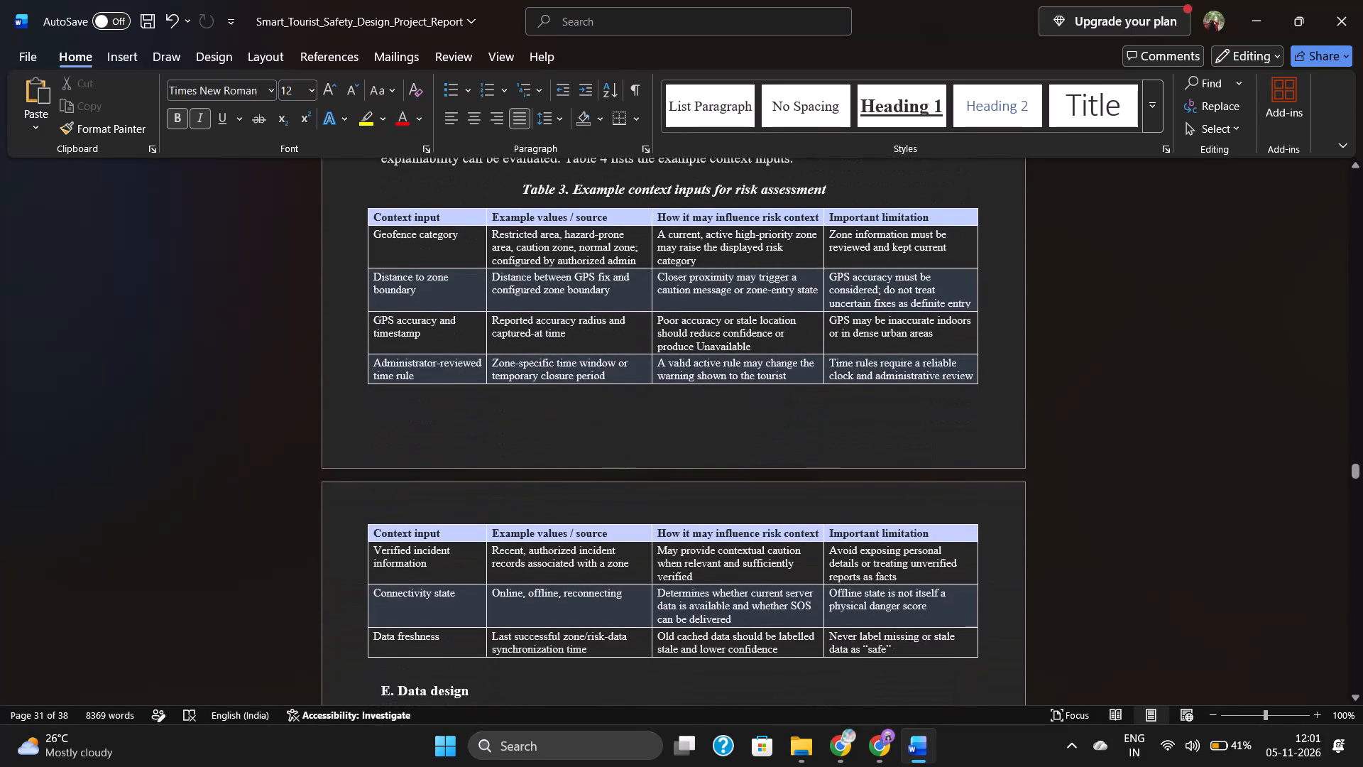
scroll(677, 429, down, 8)
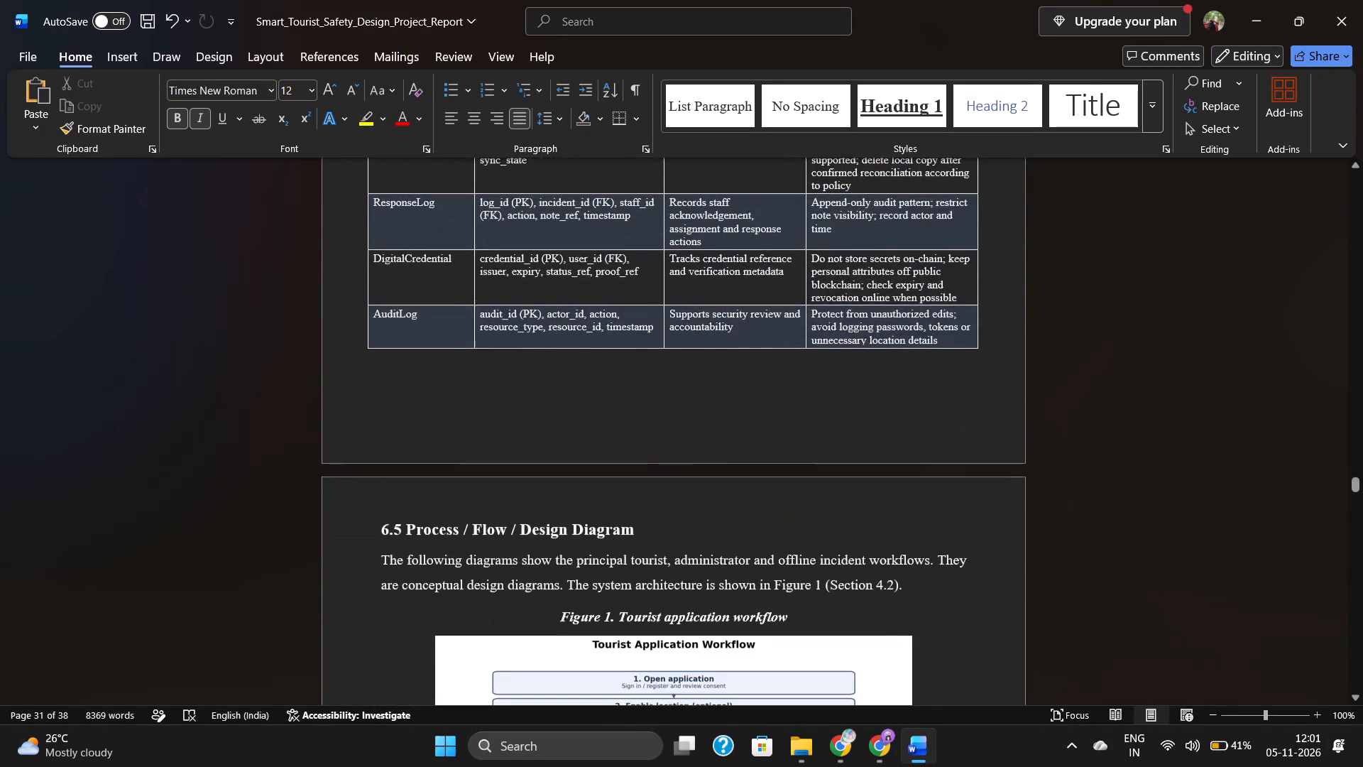
scroll(677, 429, down, 5)
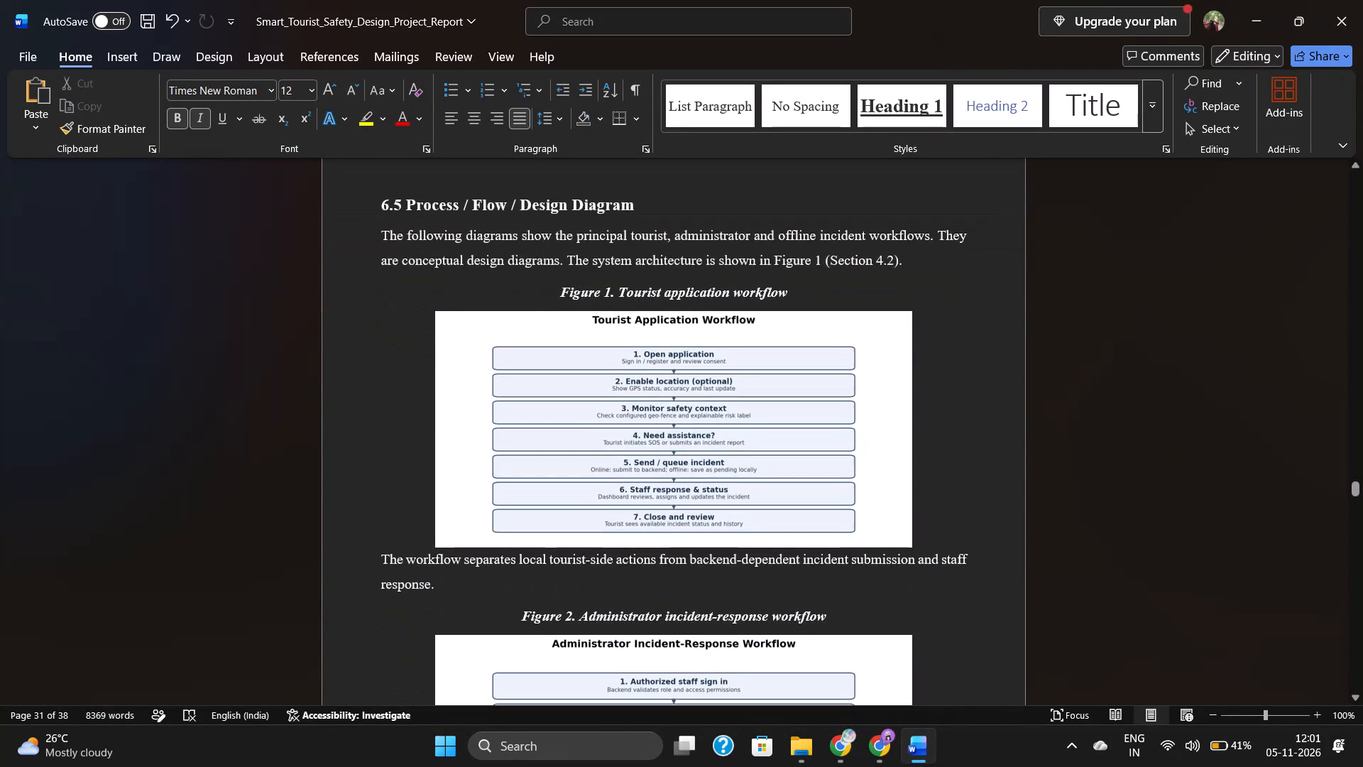
Skim the remaining chapters after the workflow diagrams, through Future directions, to the References in IEEE format.
scroll(677, 429, down, 19)
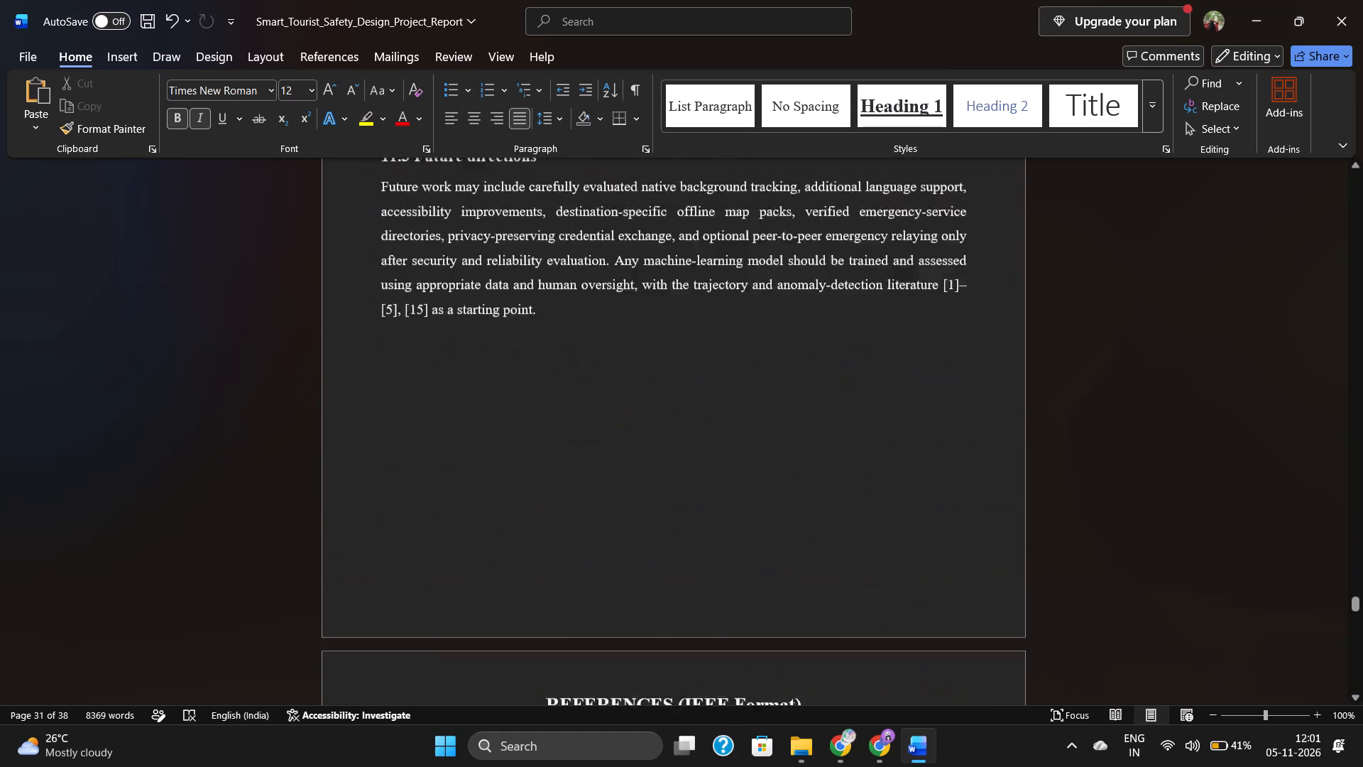
scroll(677, 429, down, 5)
Go back past the section 10.4 Discussion to the title page and check its project title, course line and Submitted by details.
scroll(677, 429, up, 20)
scroll(677, 429, up, 4)
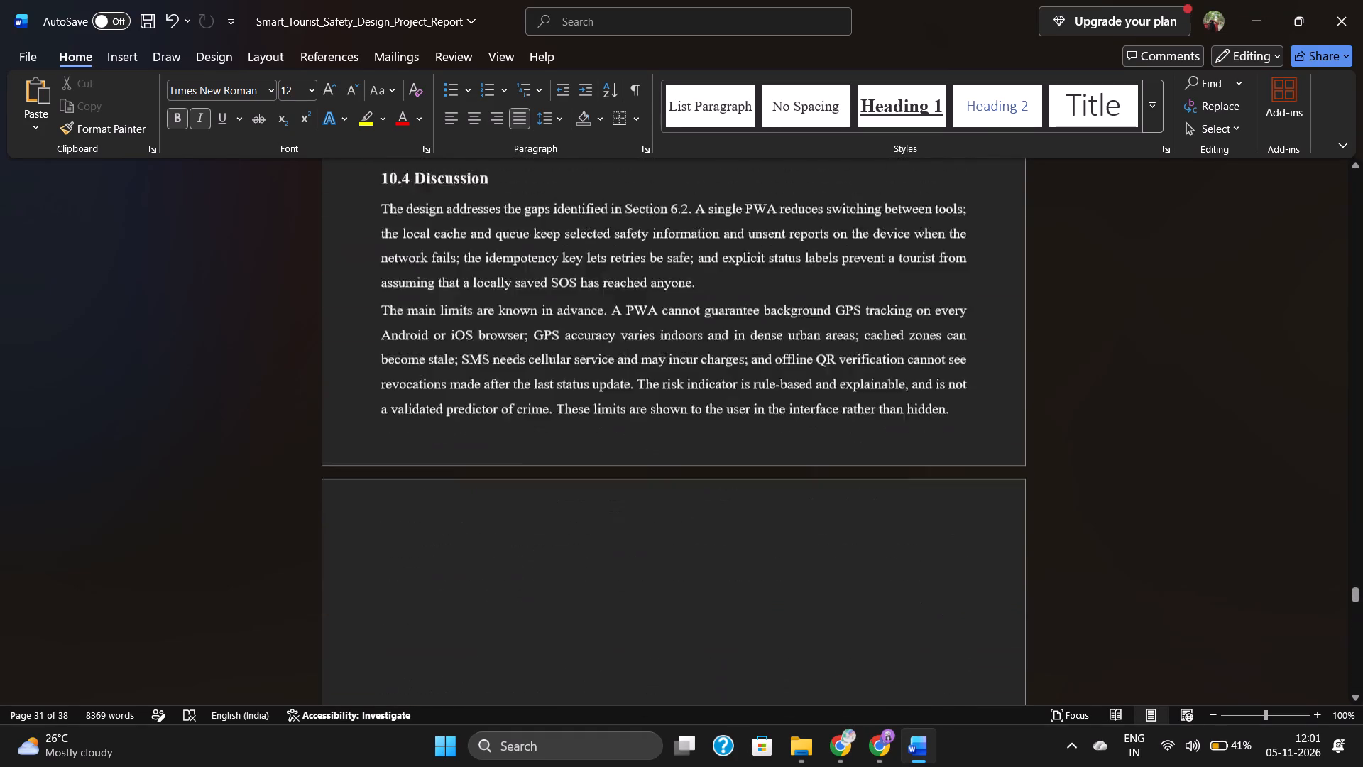
scroll(677, 429, up, 20)
scroll(677, 429, up, 19)
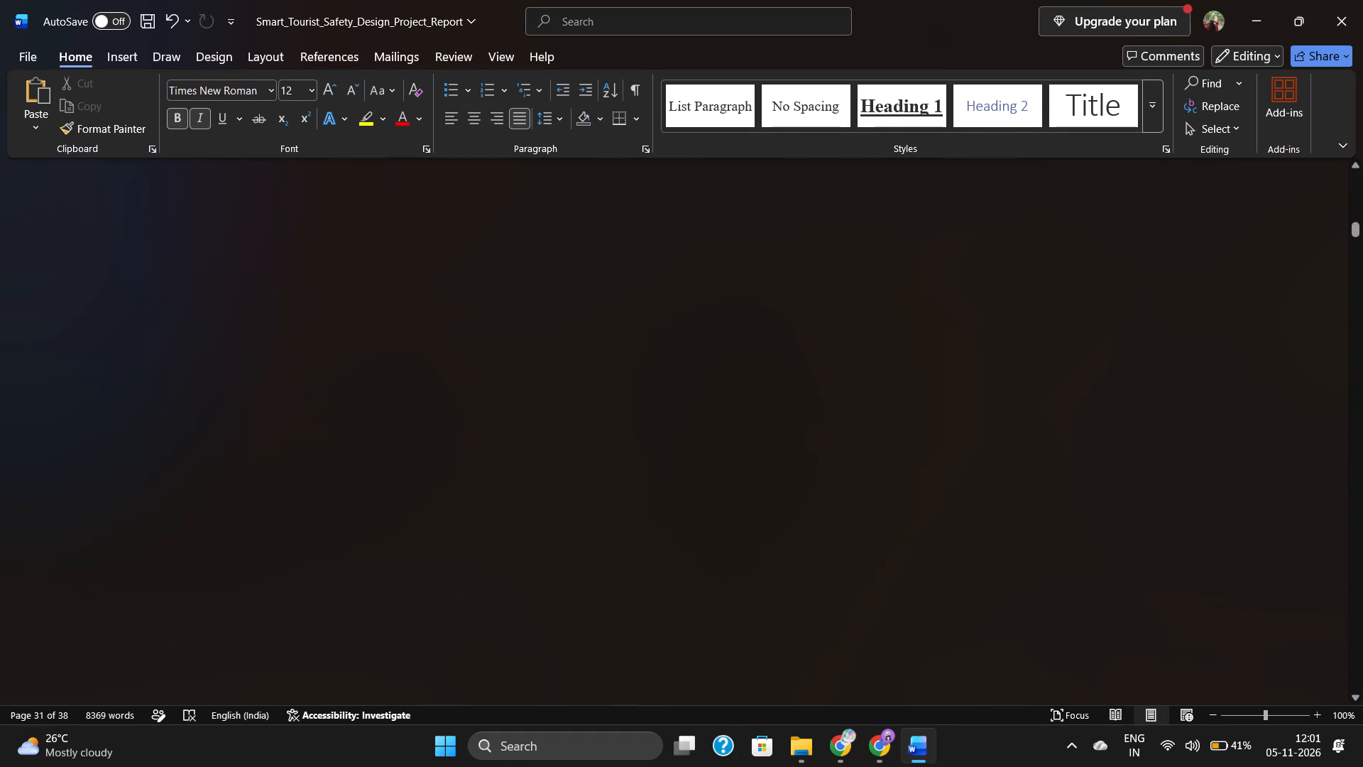
scroll(677, 429, up, 5)
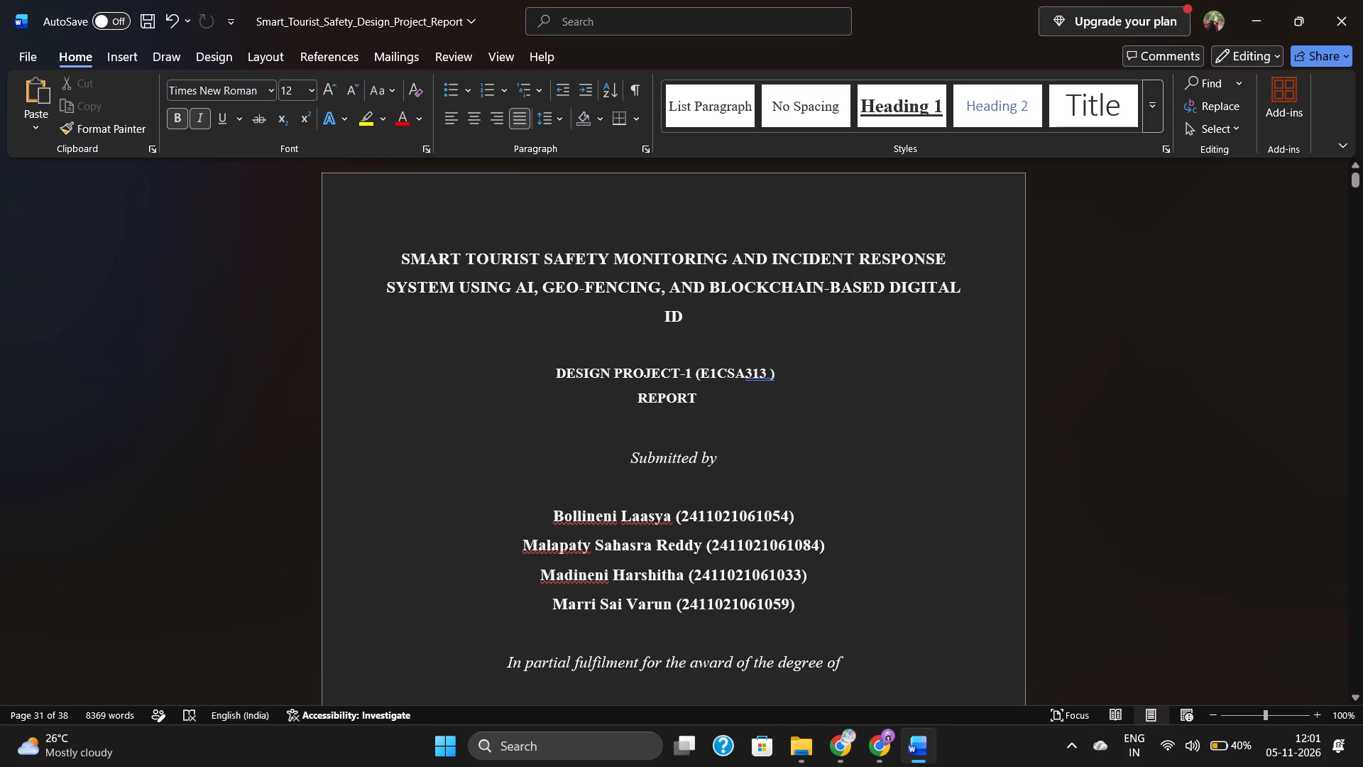
scroll(637, 371, down, 1)
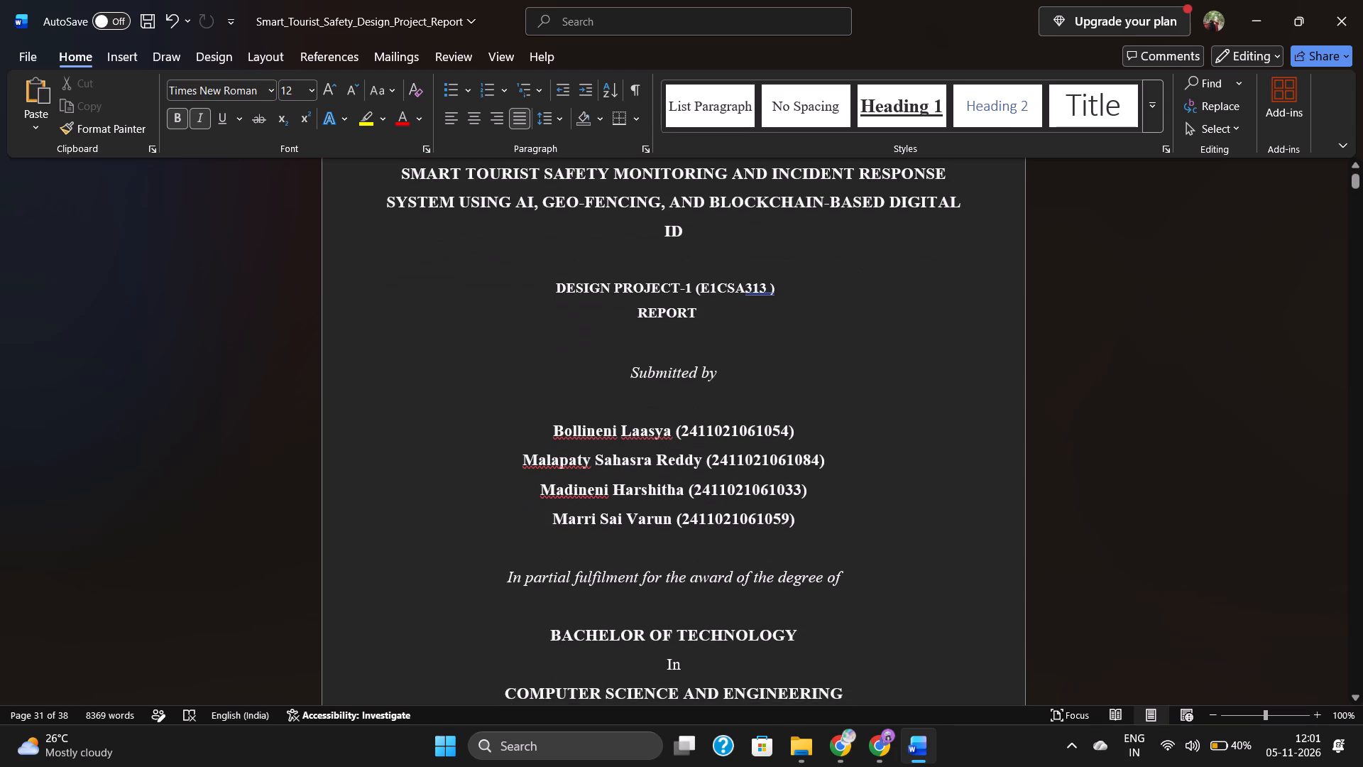
scroll(637, 371, down, 2)
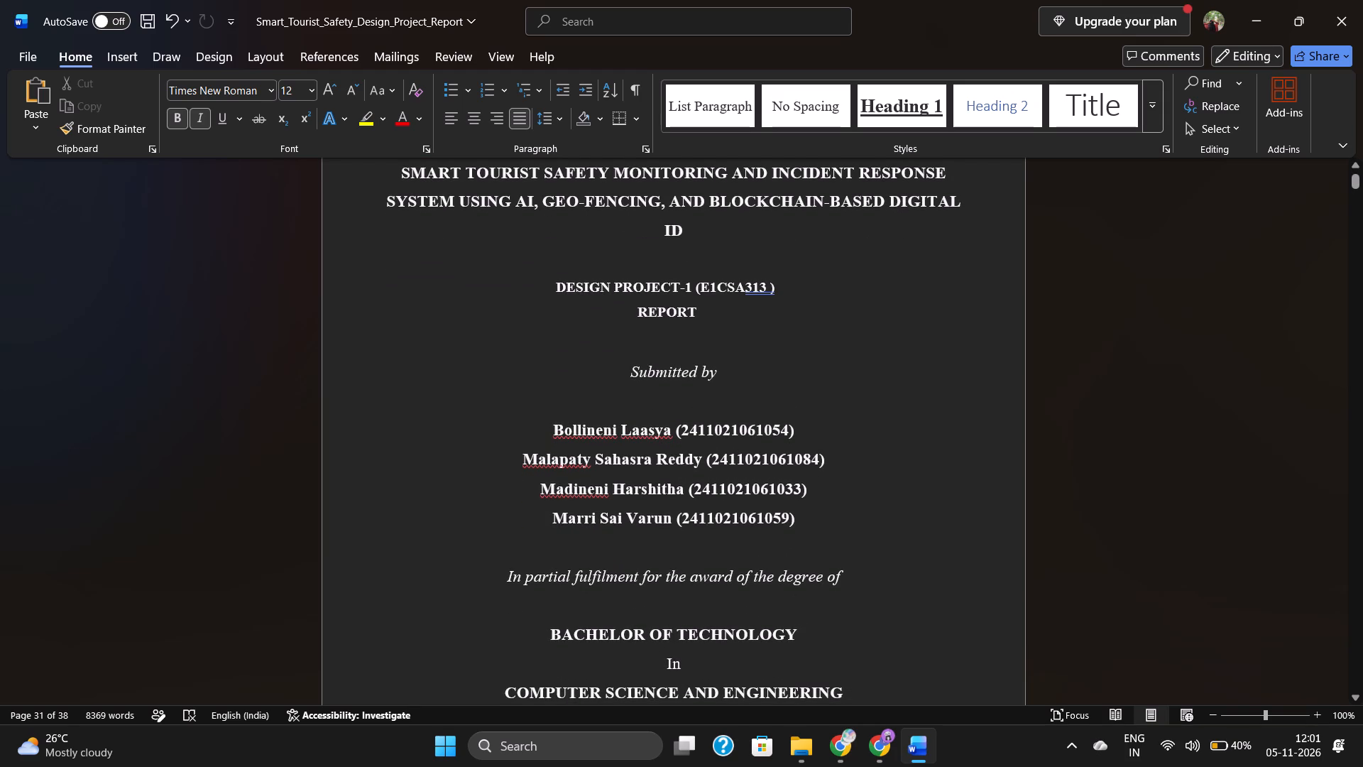
click(679, 398)
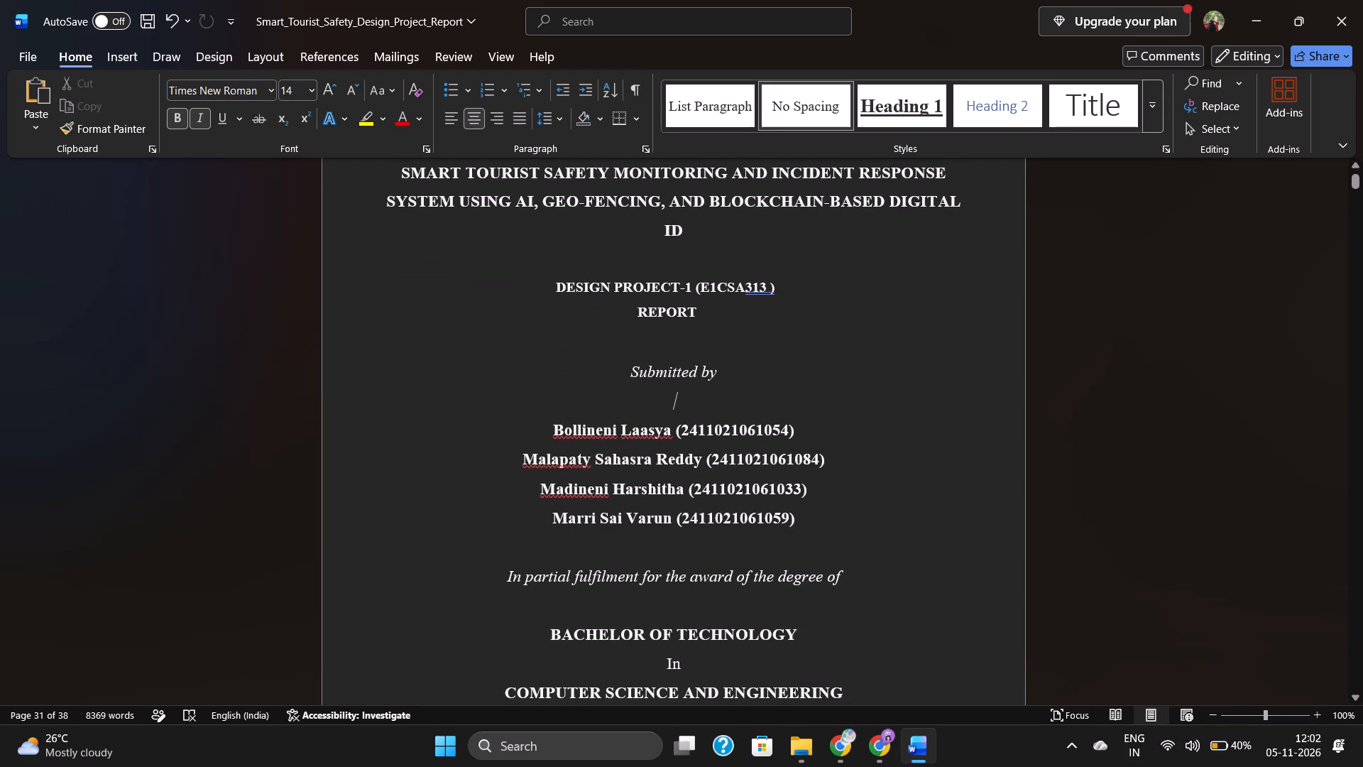
Examine the report's front matter from the title page's degree and supervisor lines through the Certificate and Declaration to the Acknowledgement.
scroll(580, 447, down, 1)
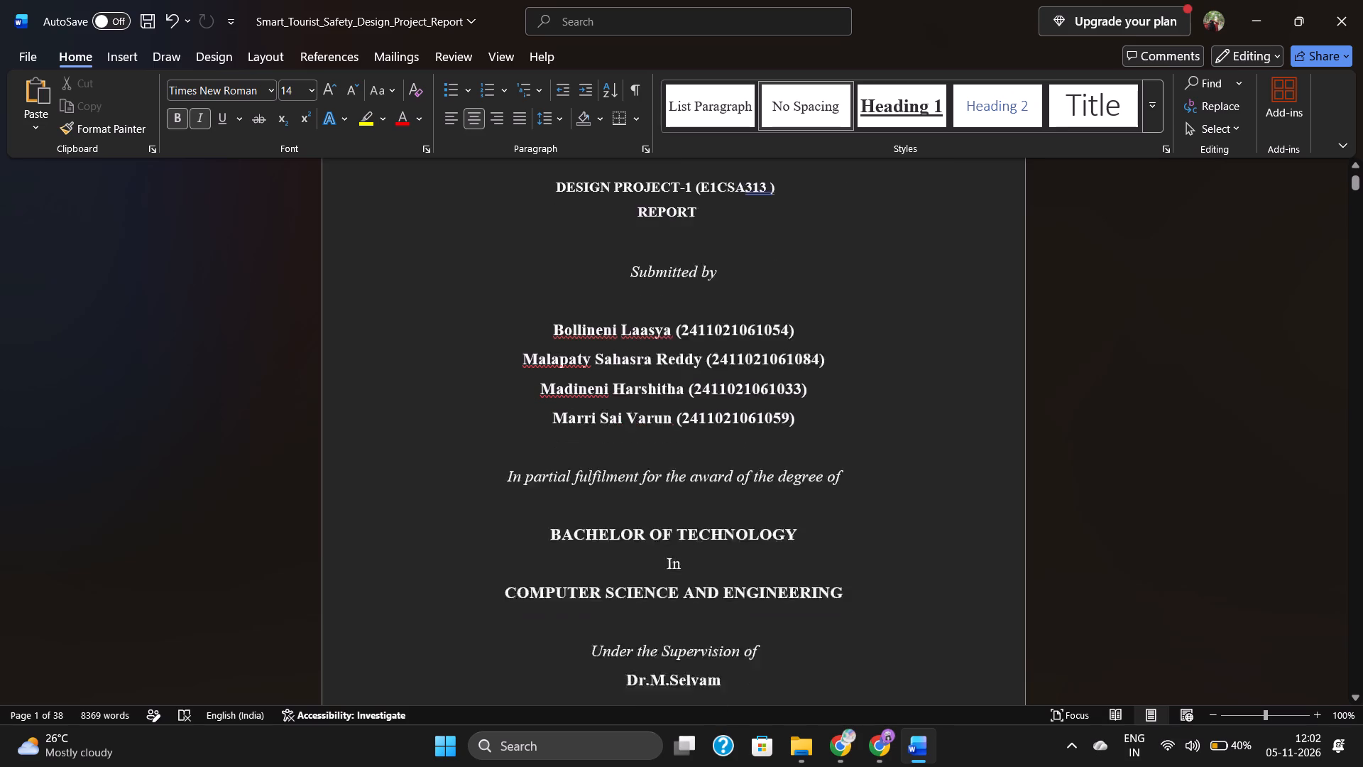
scroll(580, 447, down, 2)
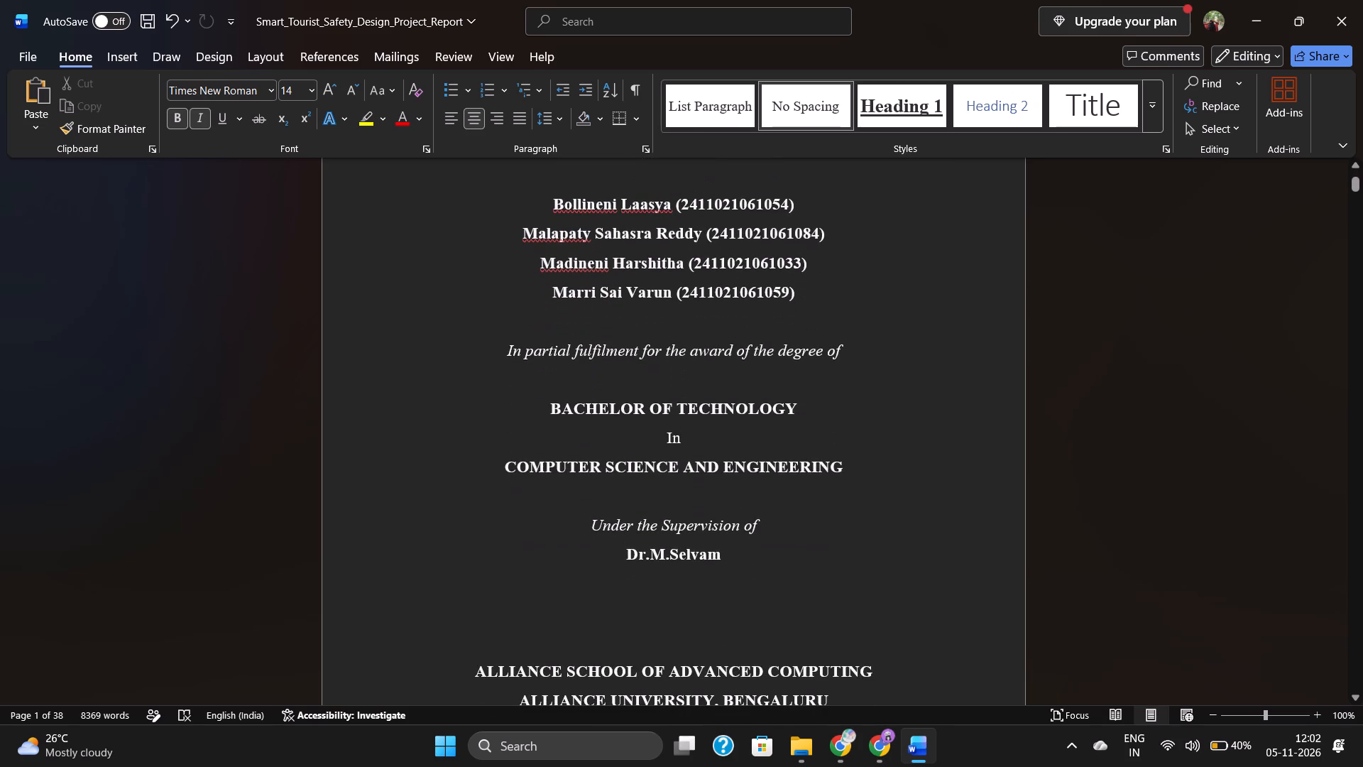
scroll(580, 447, down, 1)
scroll(688, 409, down, 1)
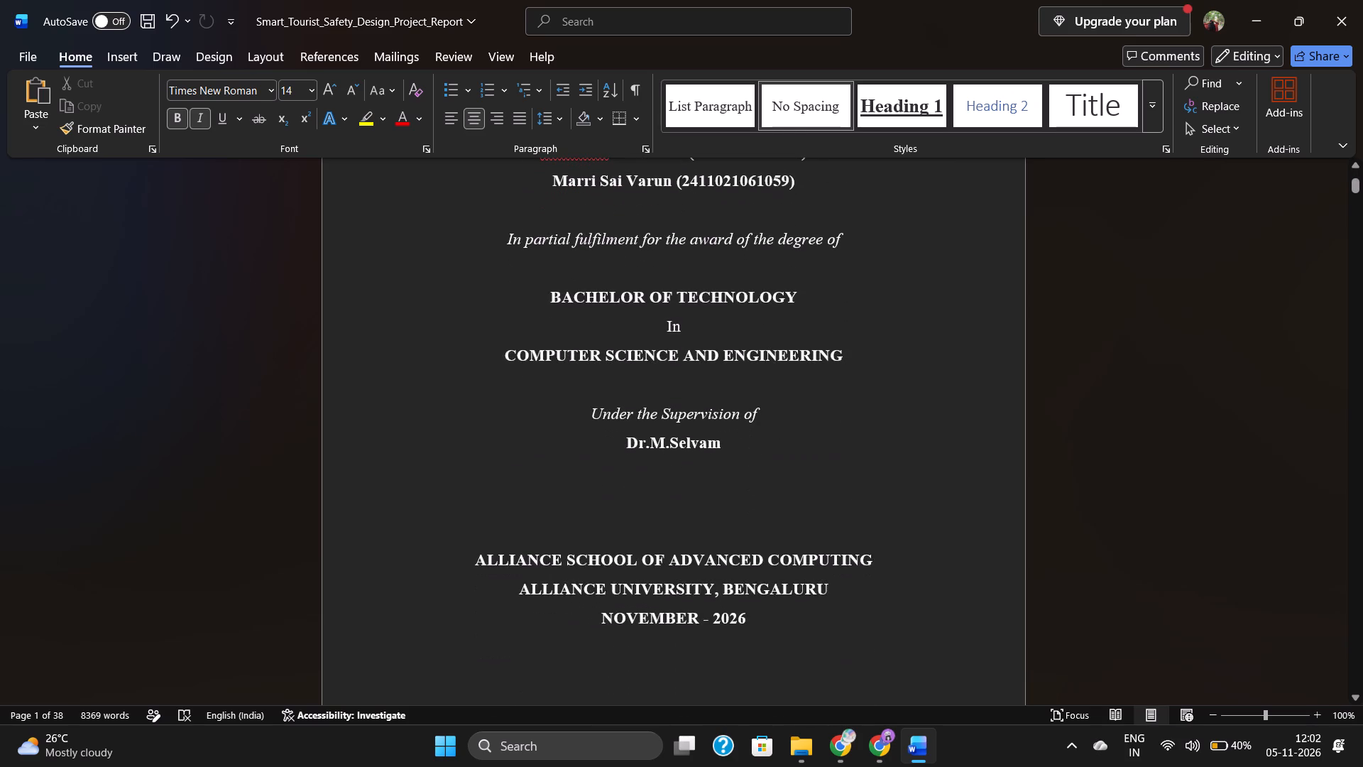
scroll(688, 409, down, 5)
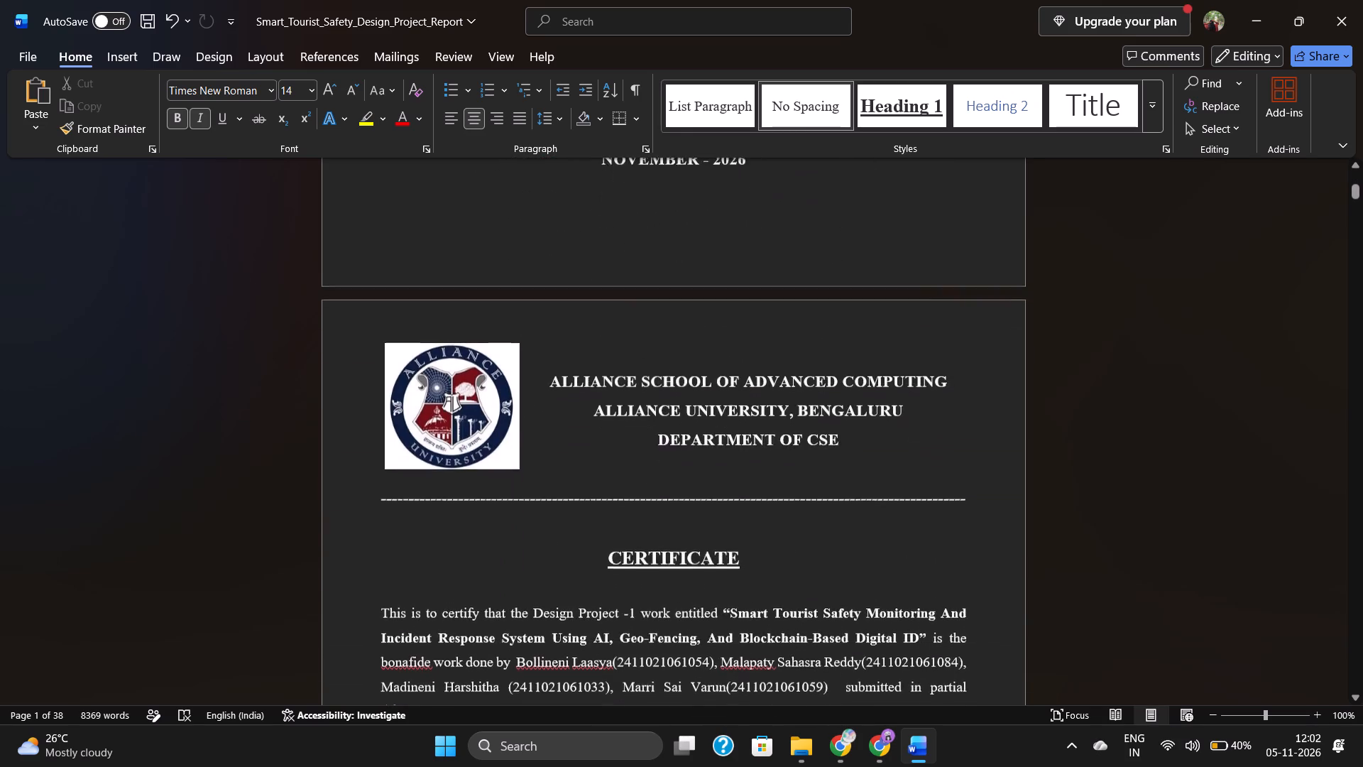
scroll(688, 409, down, 1)
scroll(721, 521, down, 1)
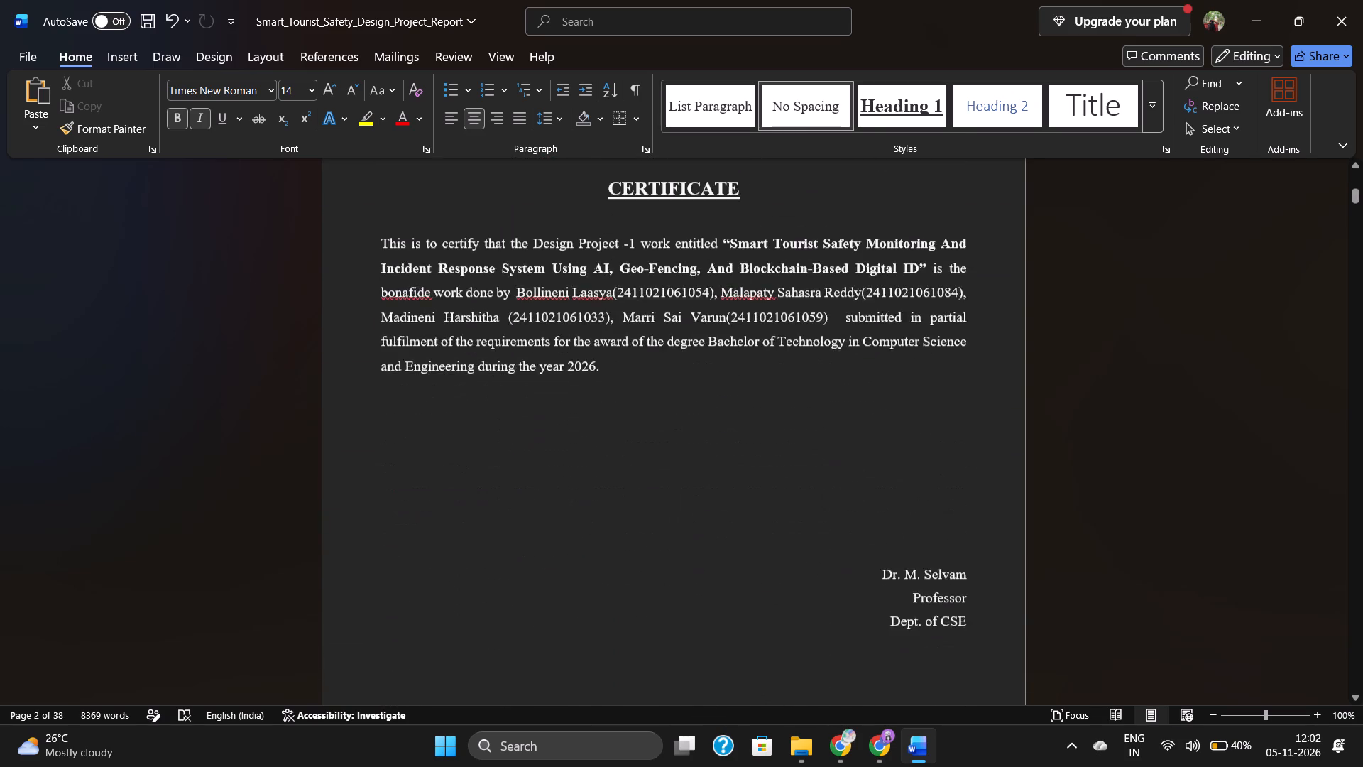
scroll(721, 521, down, 7)
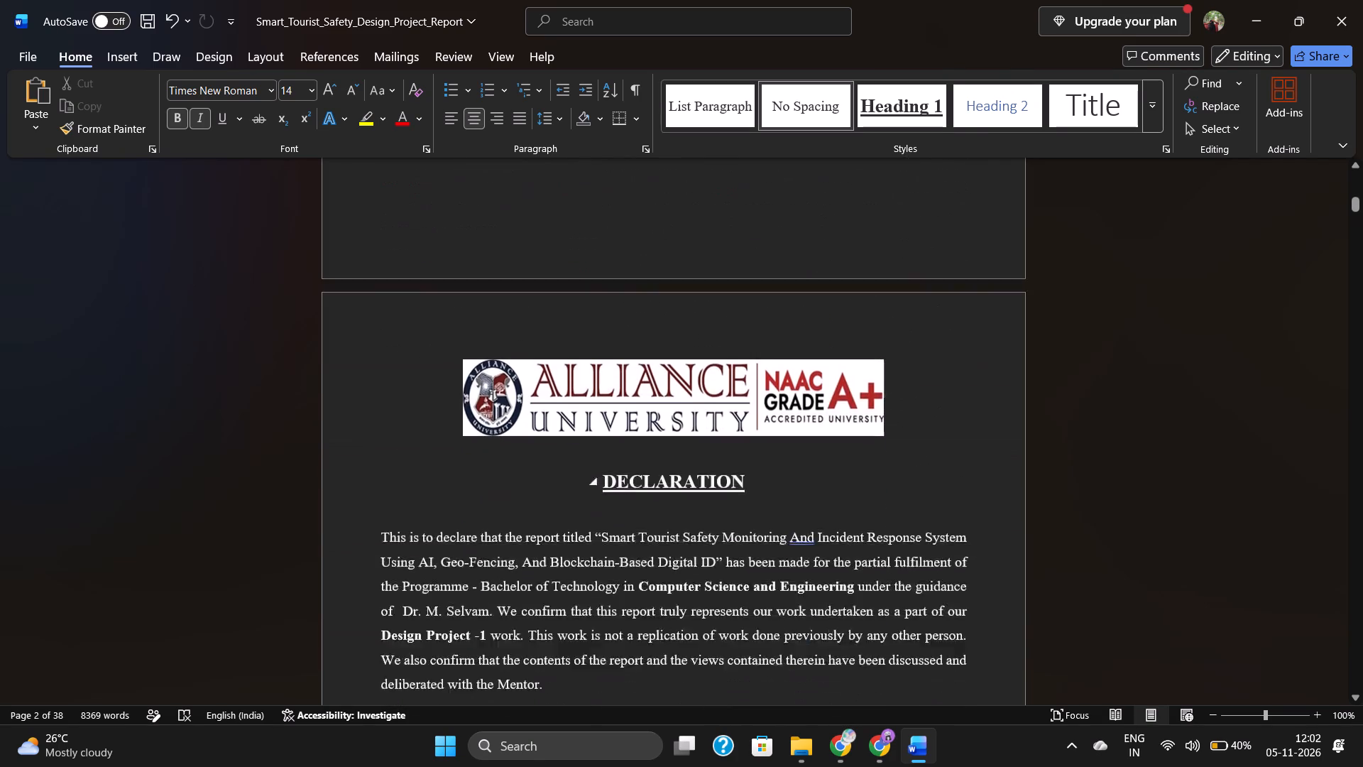
scroll(721, 521, down, 9)
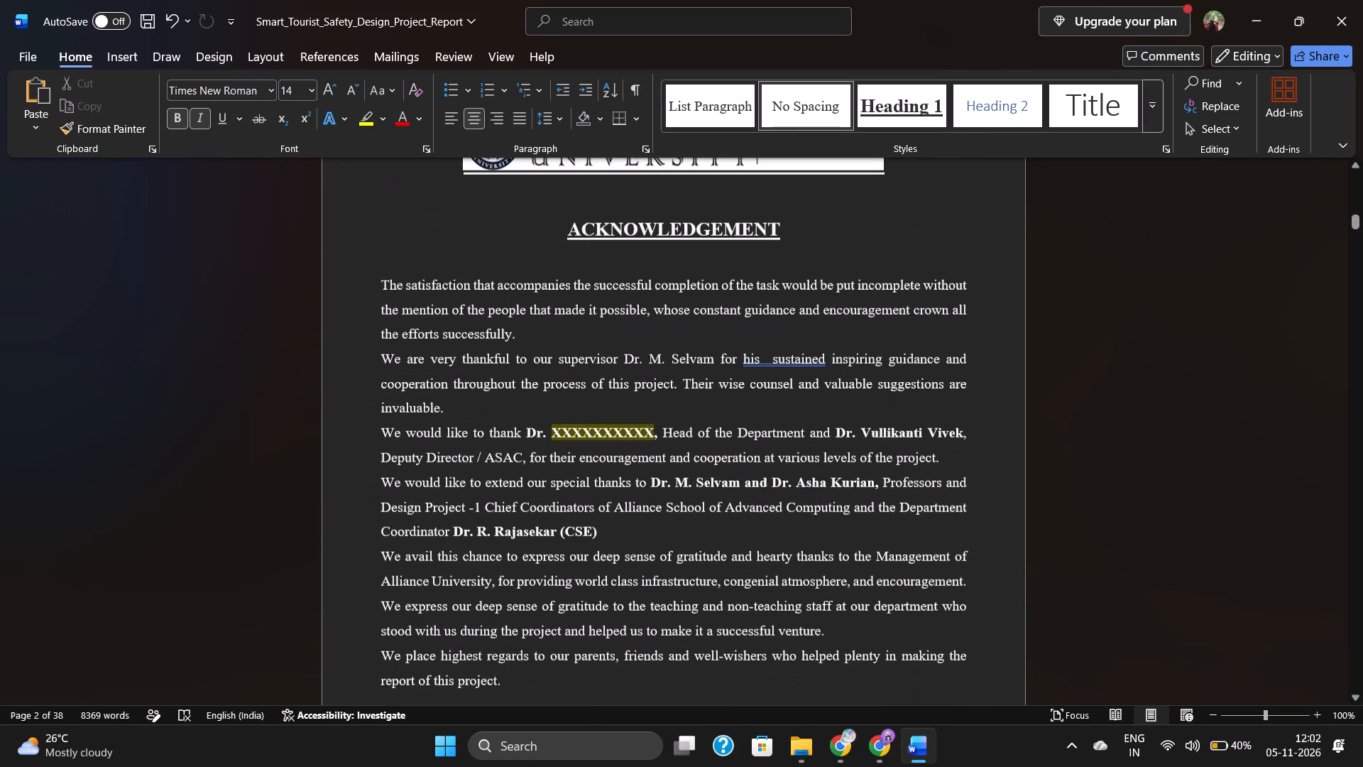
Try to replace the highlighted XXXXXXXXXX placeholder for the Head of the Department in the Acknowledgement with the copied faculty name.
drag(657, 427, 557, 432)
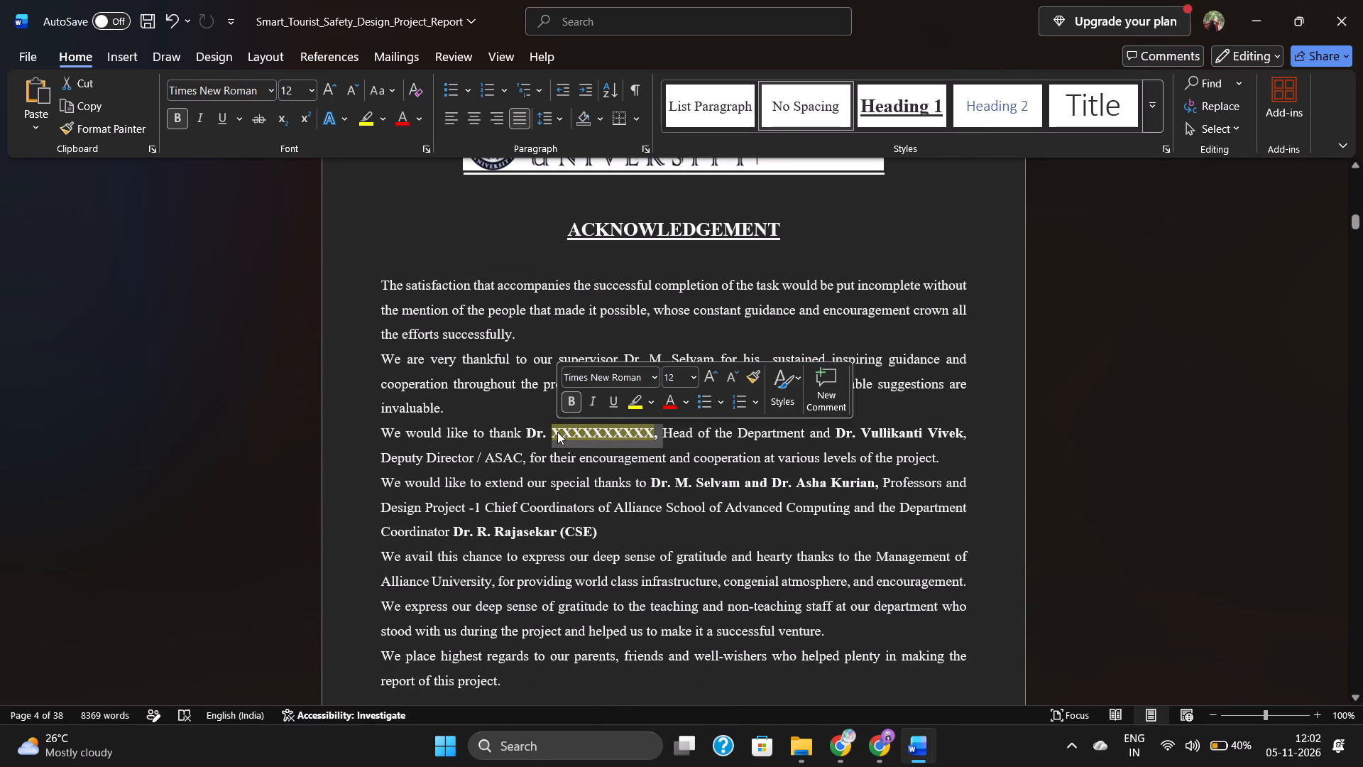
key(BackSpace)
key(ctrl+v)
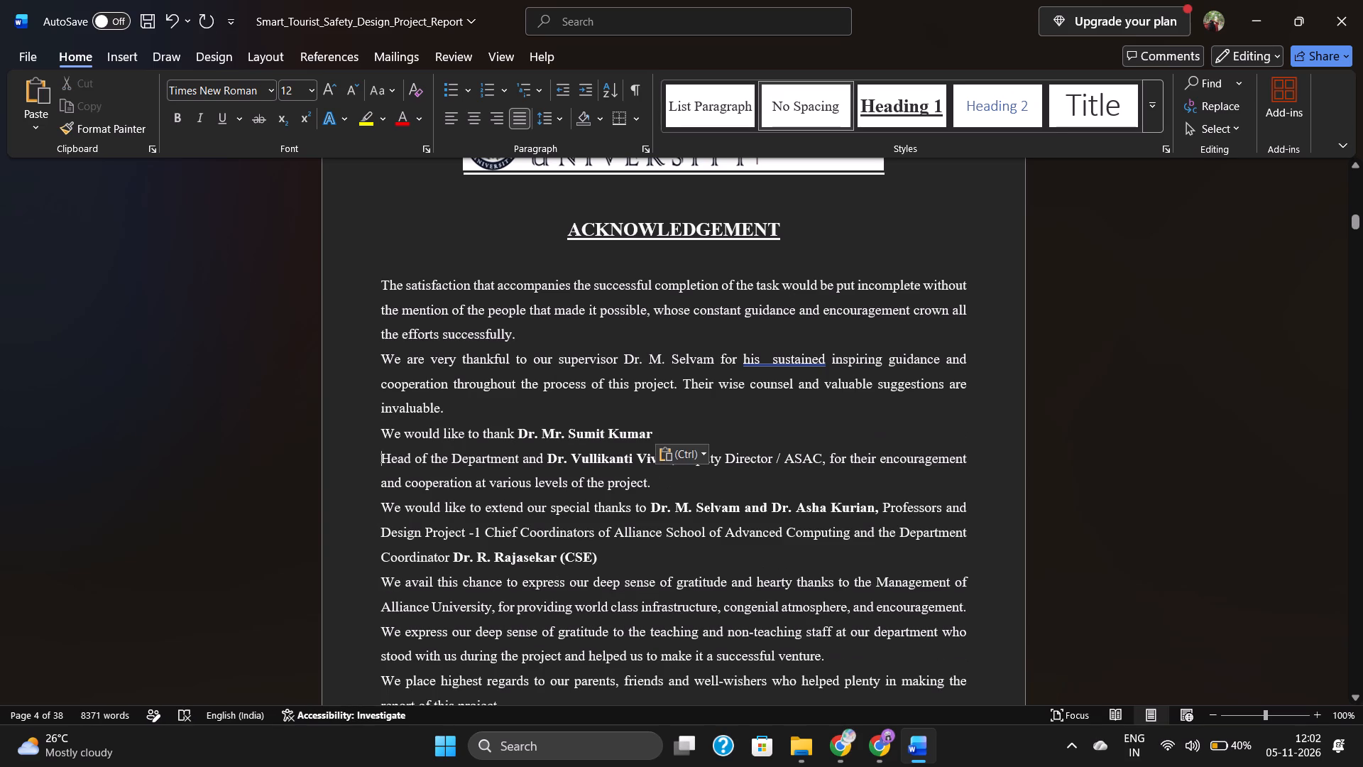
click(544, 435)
Check the faculty member's profile on the Alliance University page in Chrome and return to the report in Word.
click(877, 734)
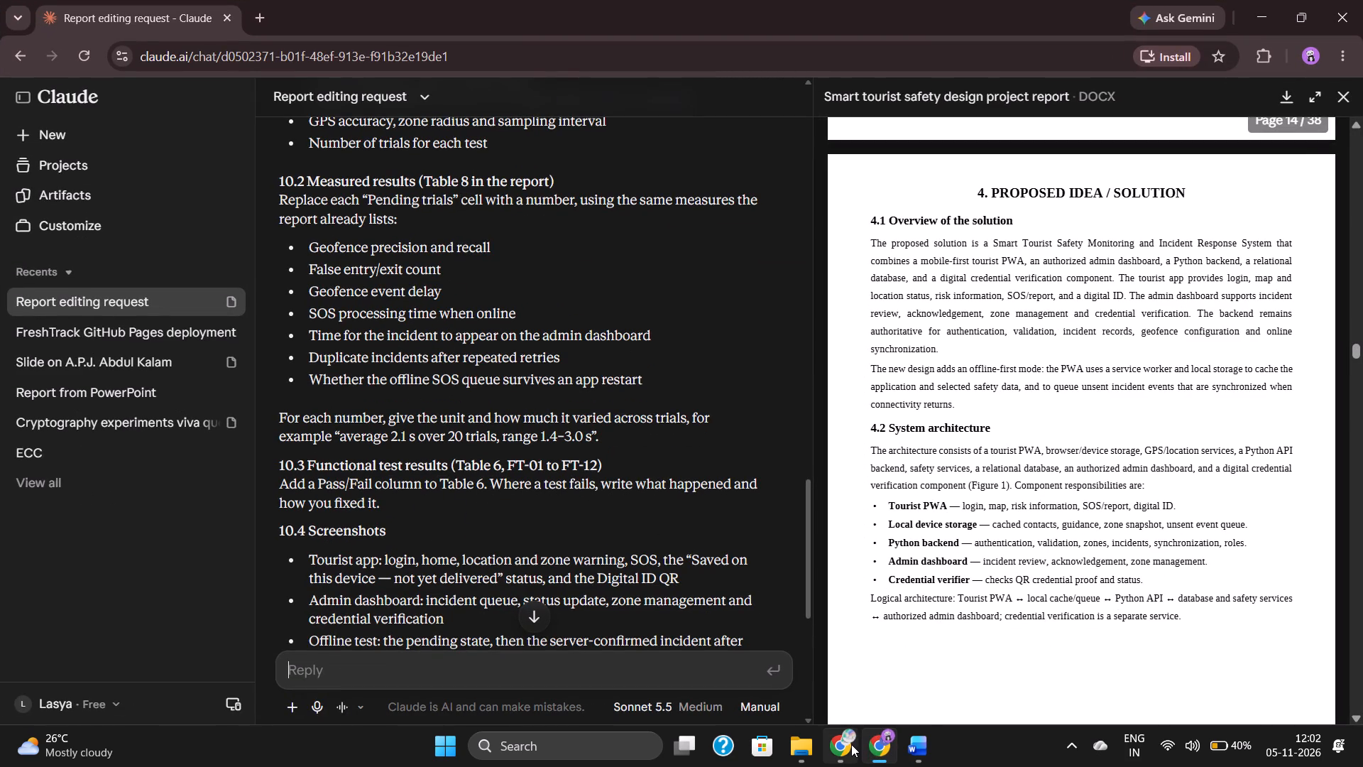
click(851, 744)
click(921, 0)
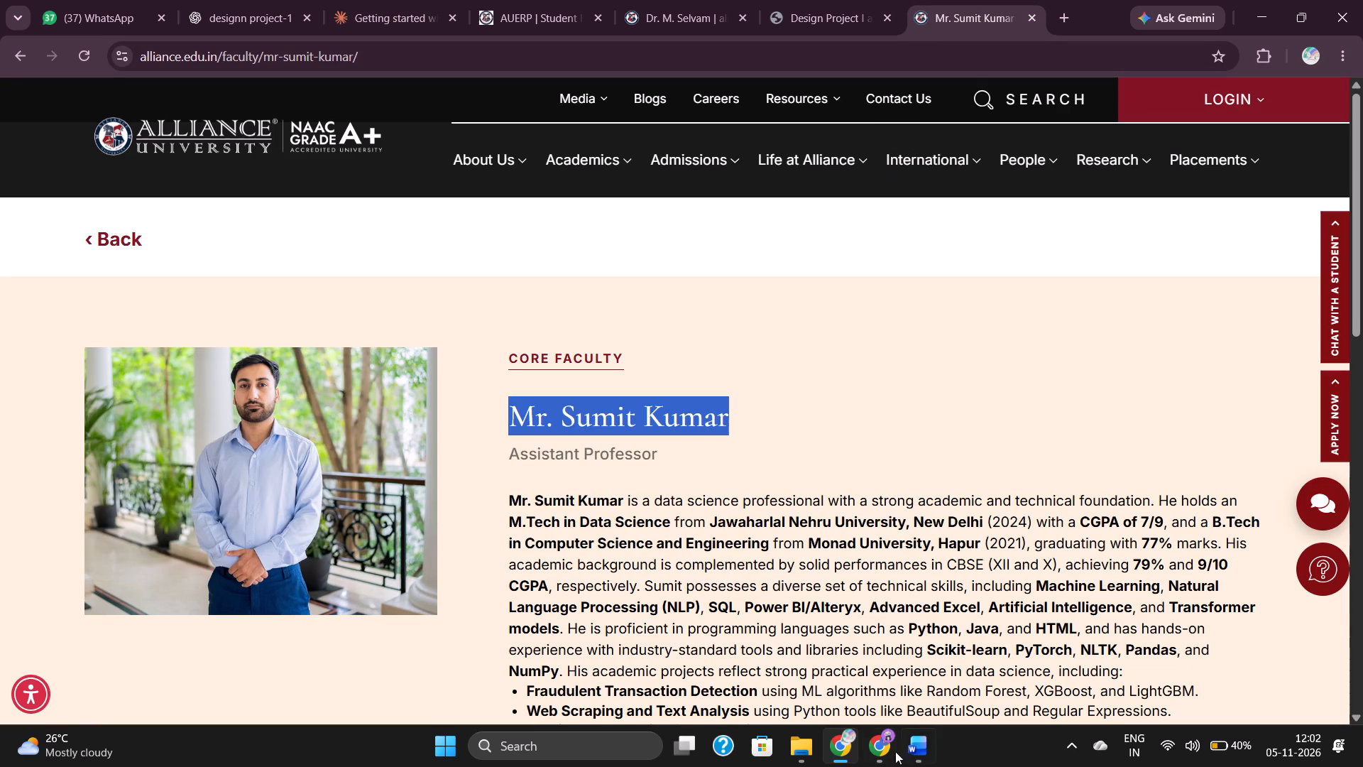
click(920, 744)
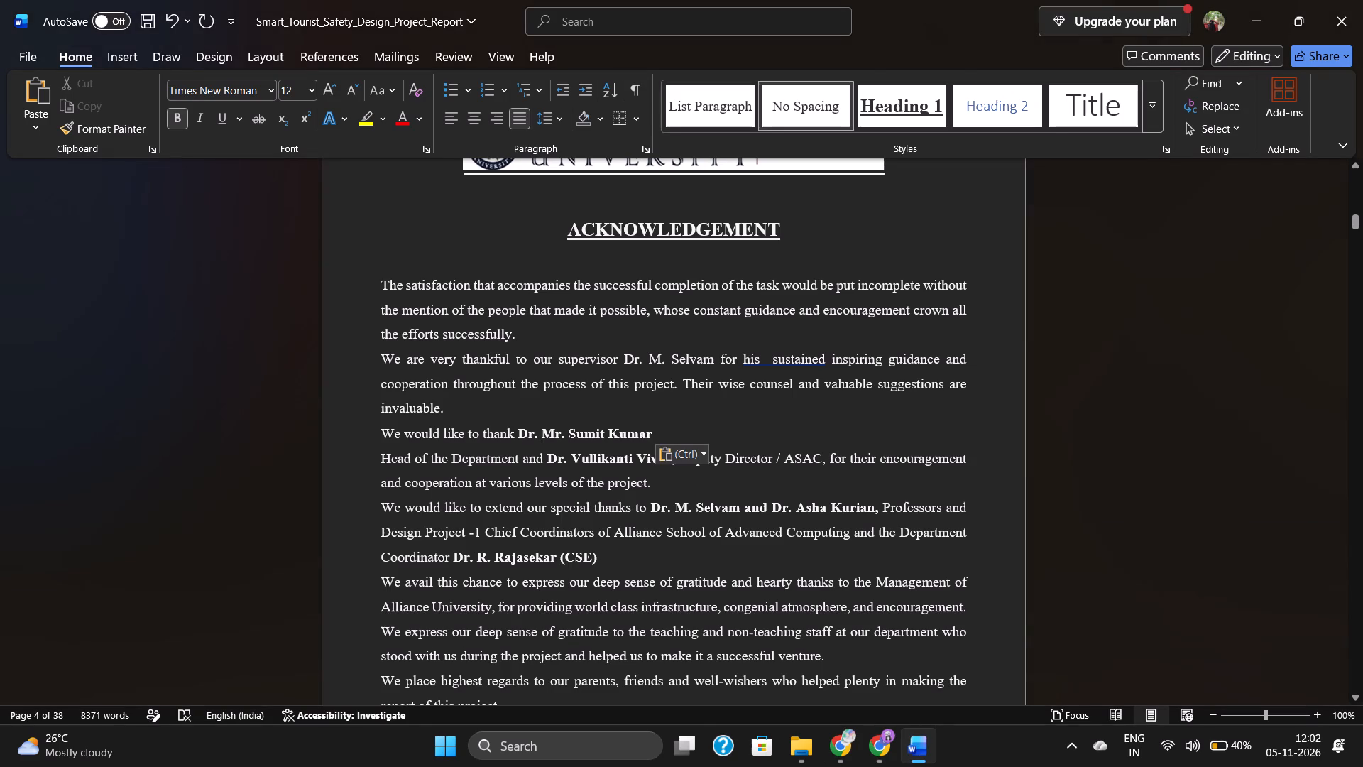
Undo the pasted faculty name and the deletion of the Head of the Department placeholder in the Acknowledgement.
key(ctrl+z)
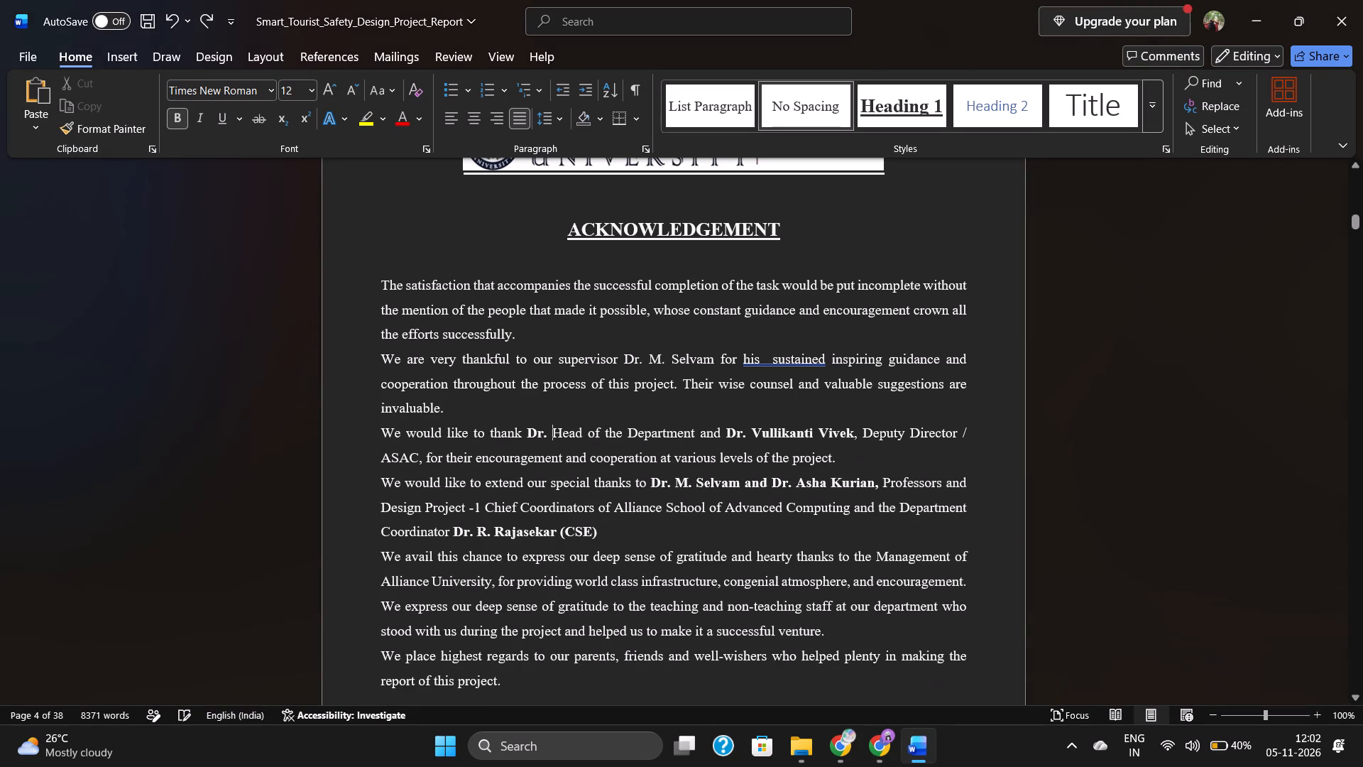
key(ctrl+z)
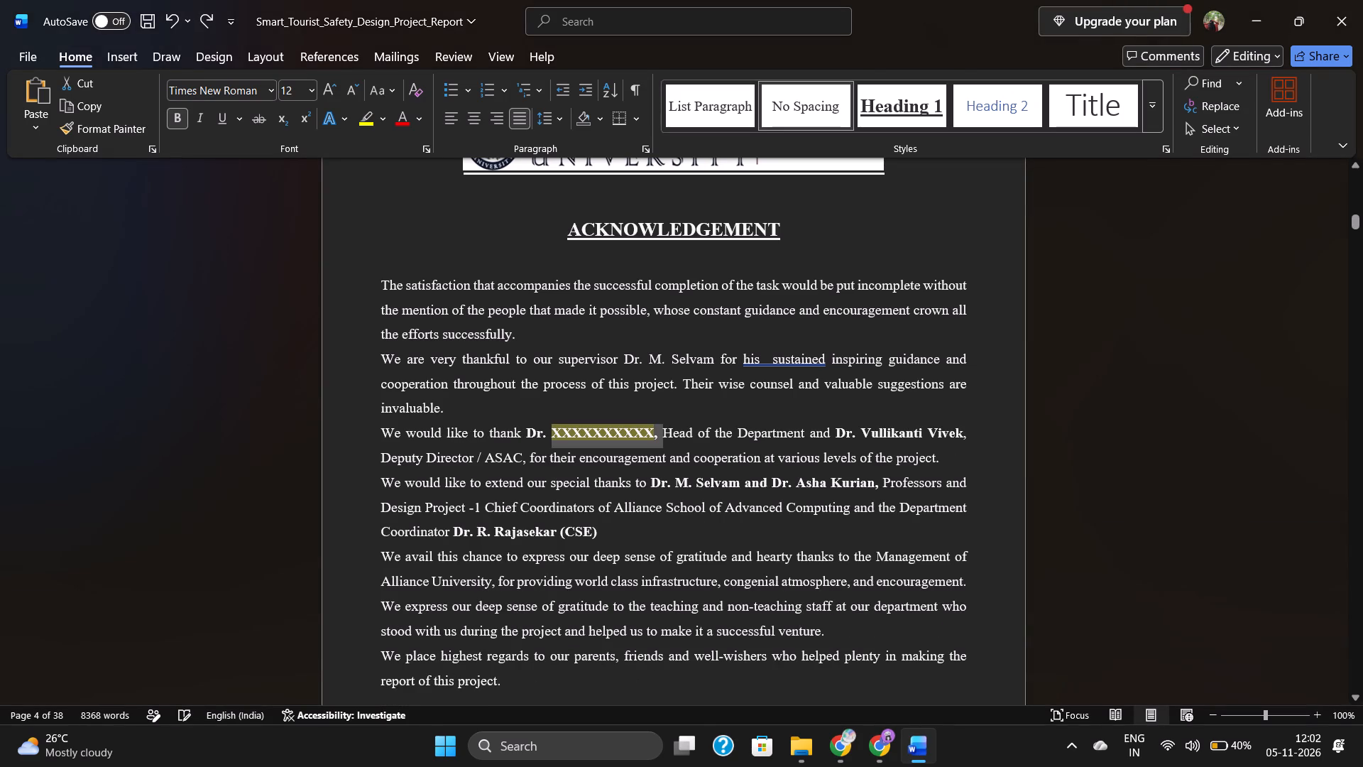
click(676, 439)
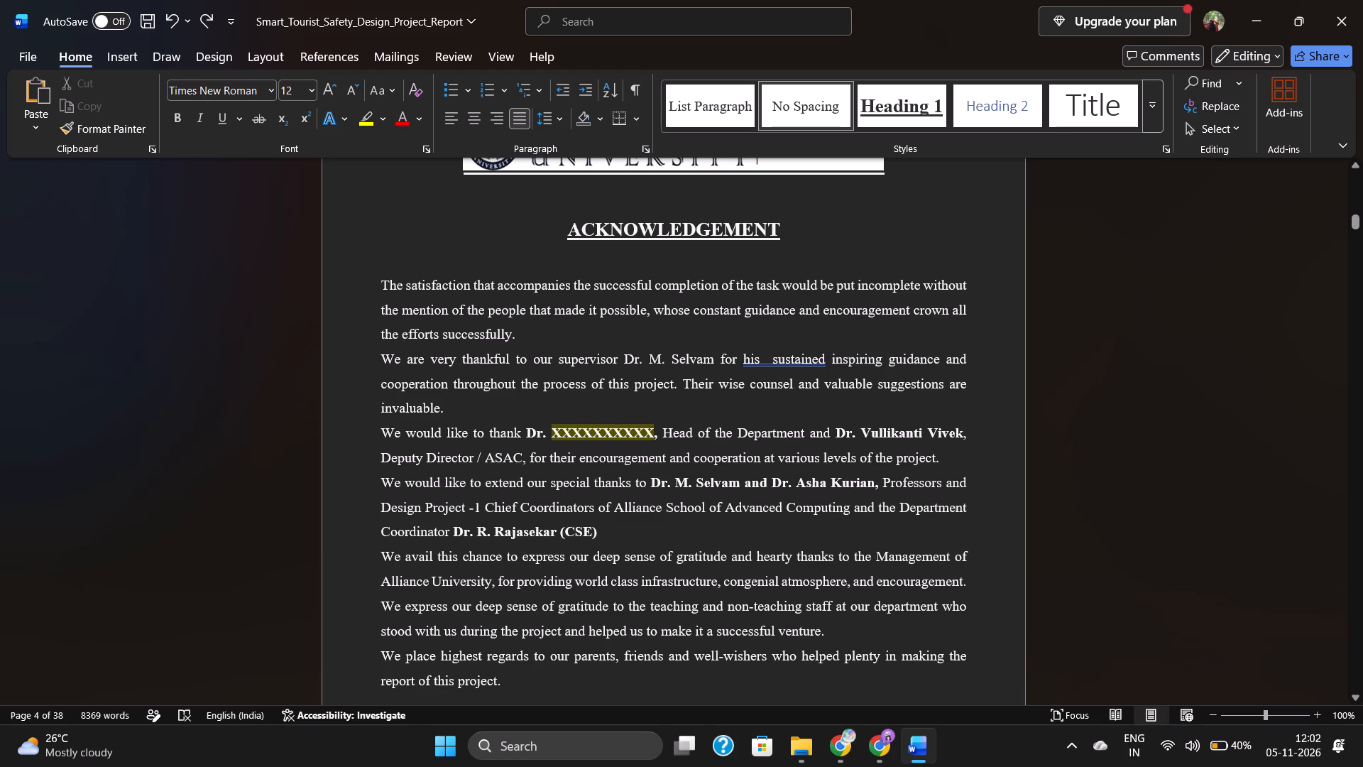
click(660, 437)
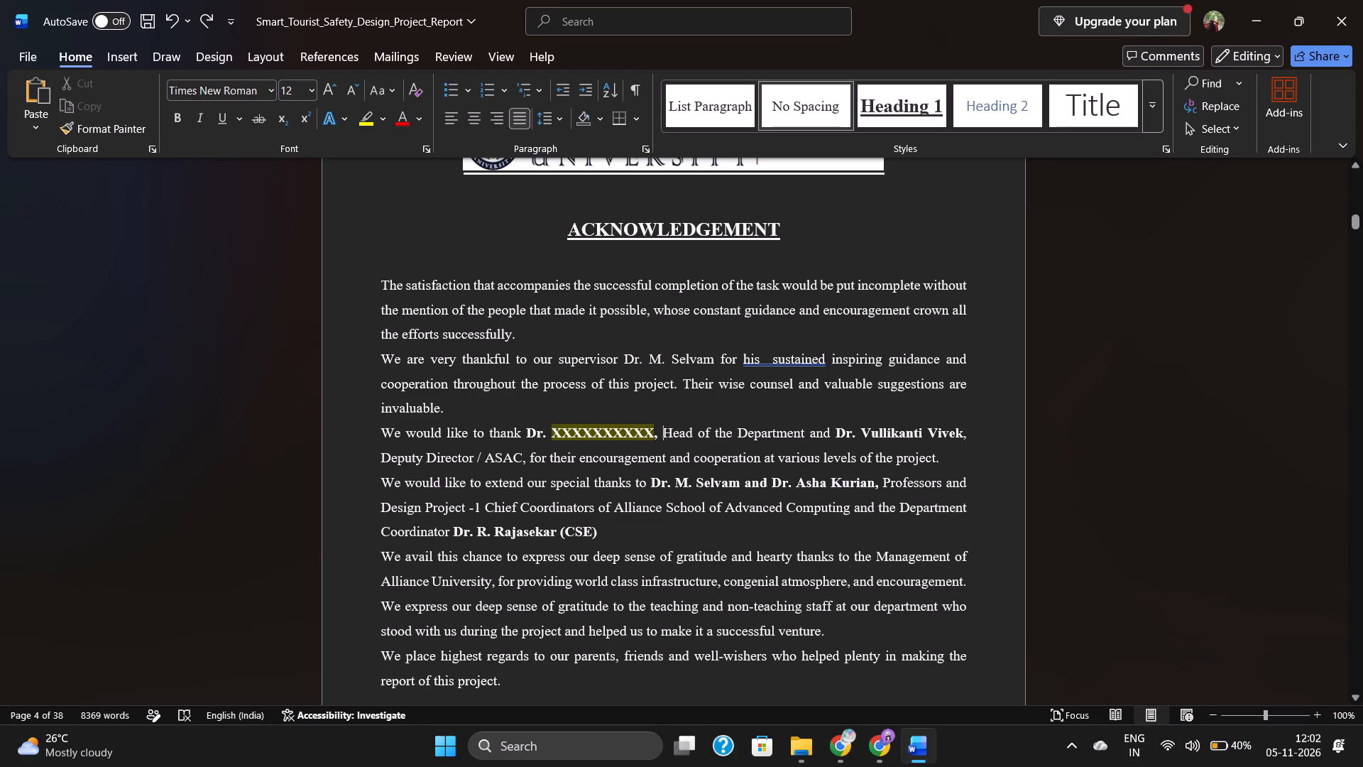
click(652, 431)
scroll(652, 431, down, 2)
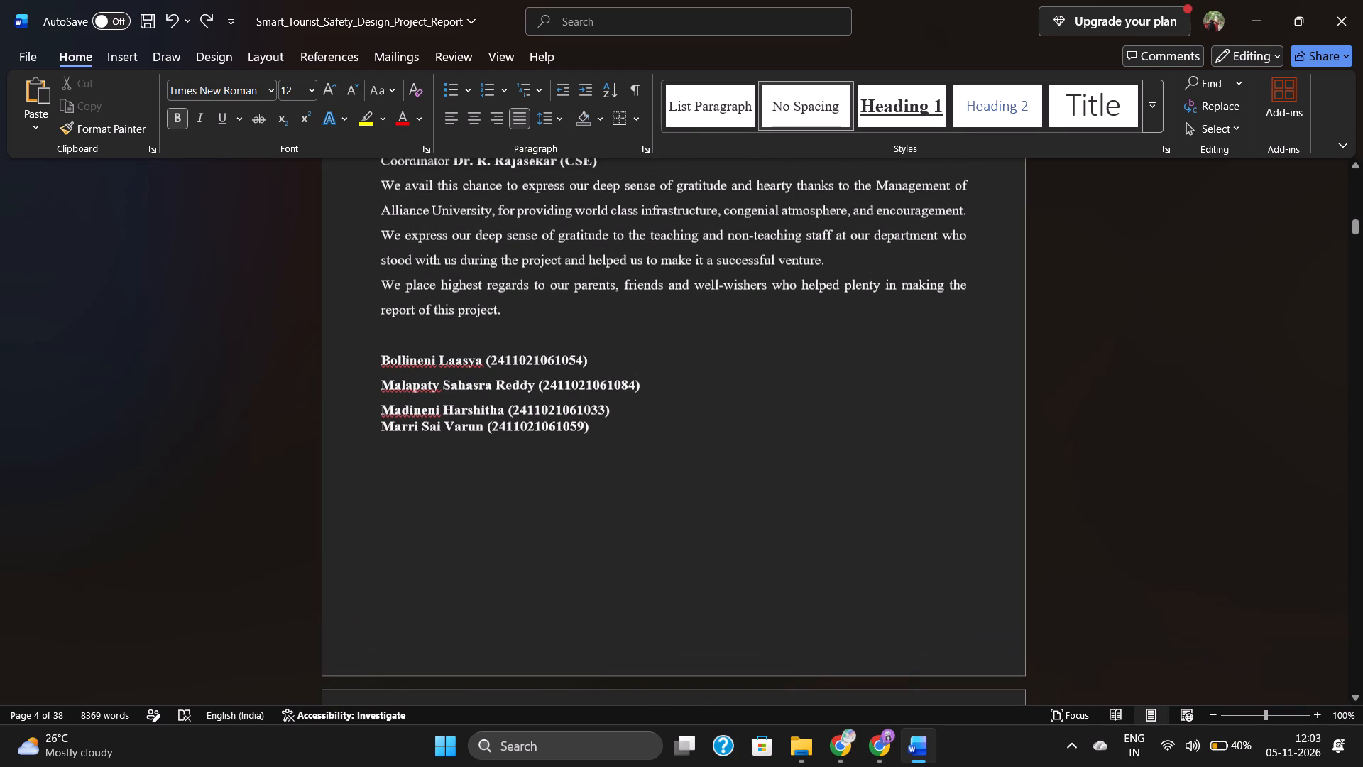
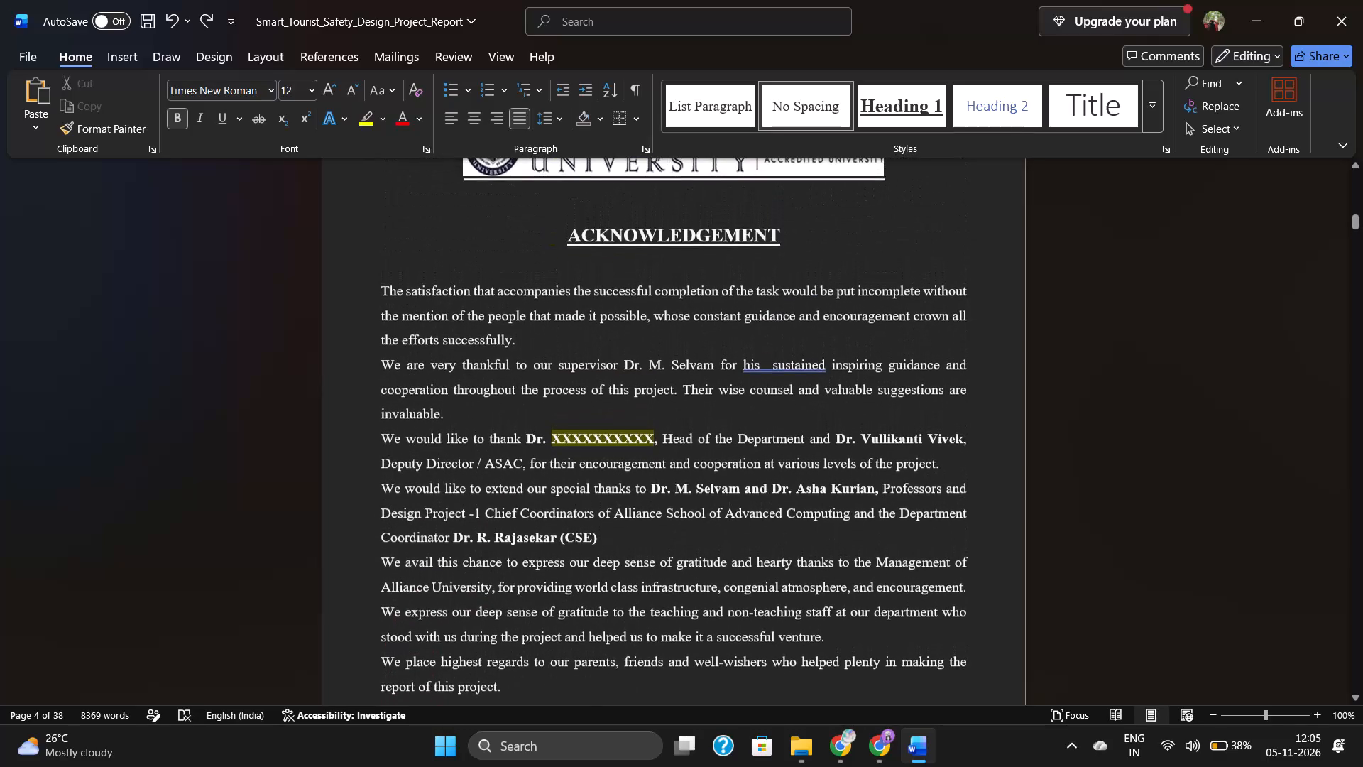
Review the title page's degree, supervisor and date lines, followed by the Certificate and Declaration pages up to the Acknowledgement.
scroll(652, 431, up, 16)
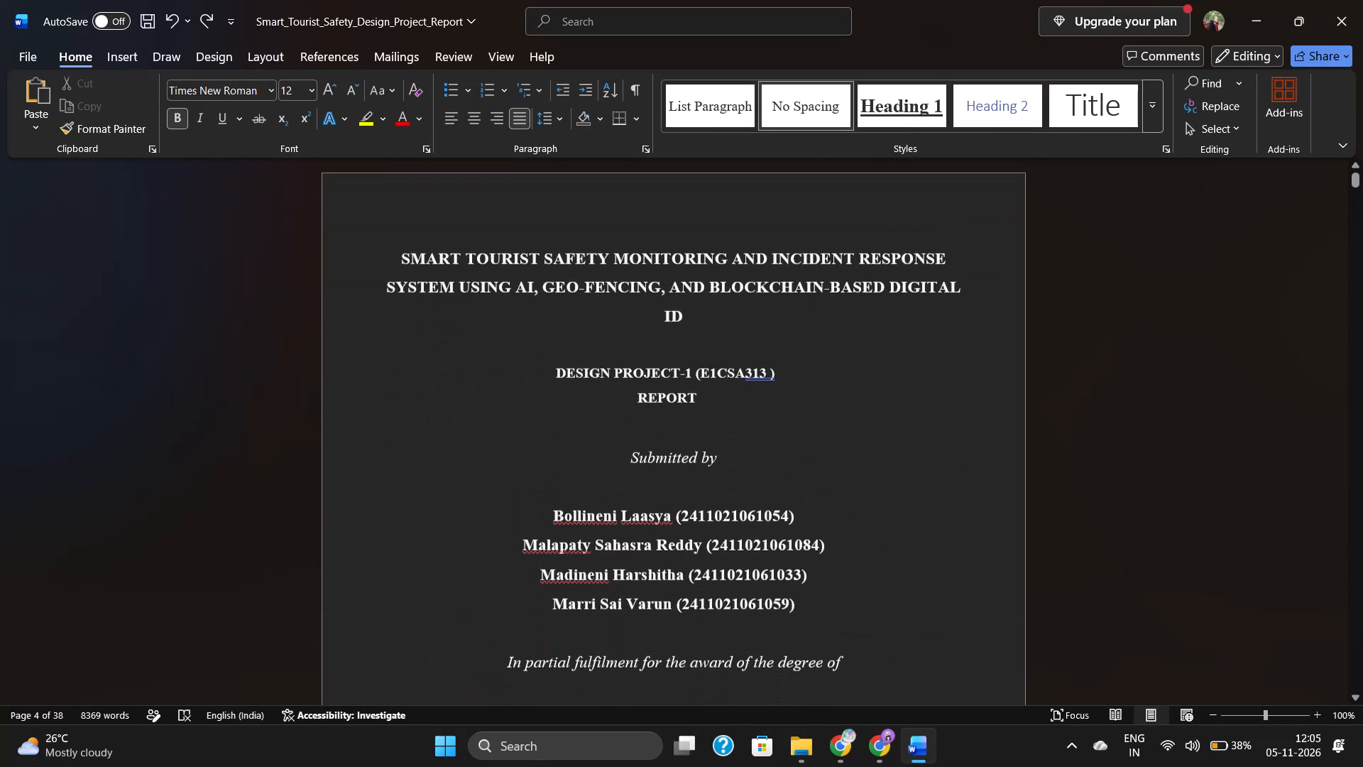
scroll(652, 431, down, 2)
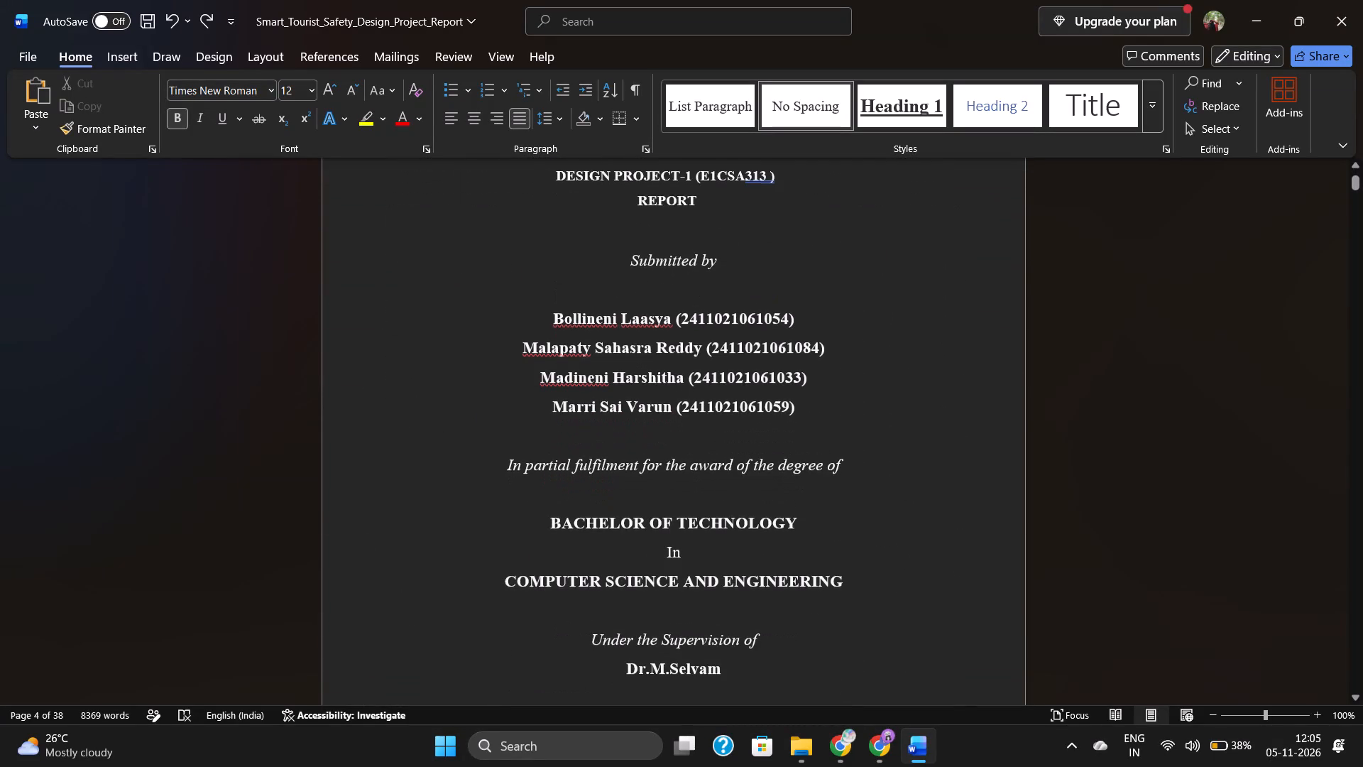
scroll(652, 431, down, 3)
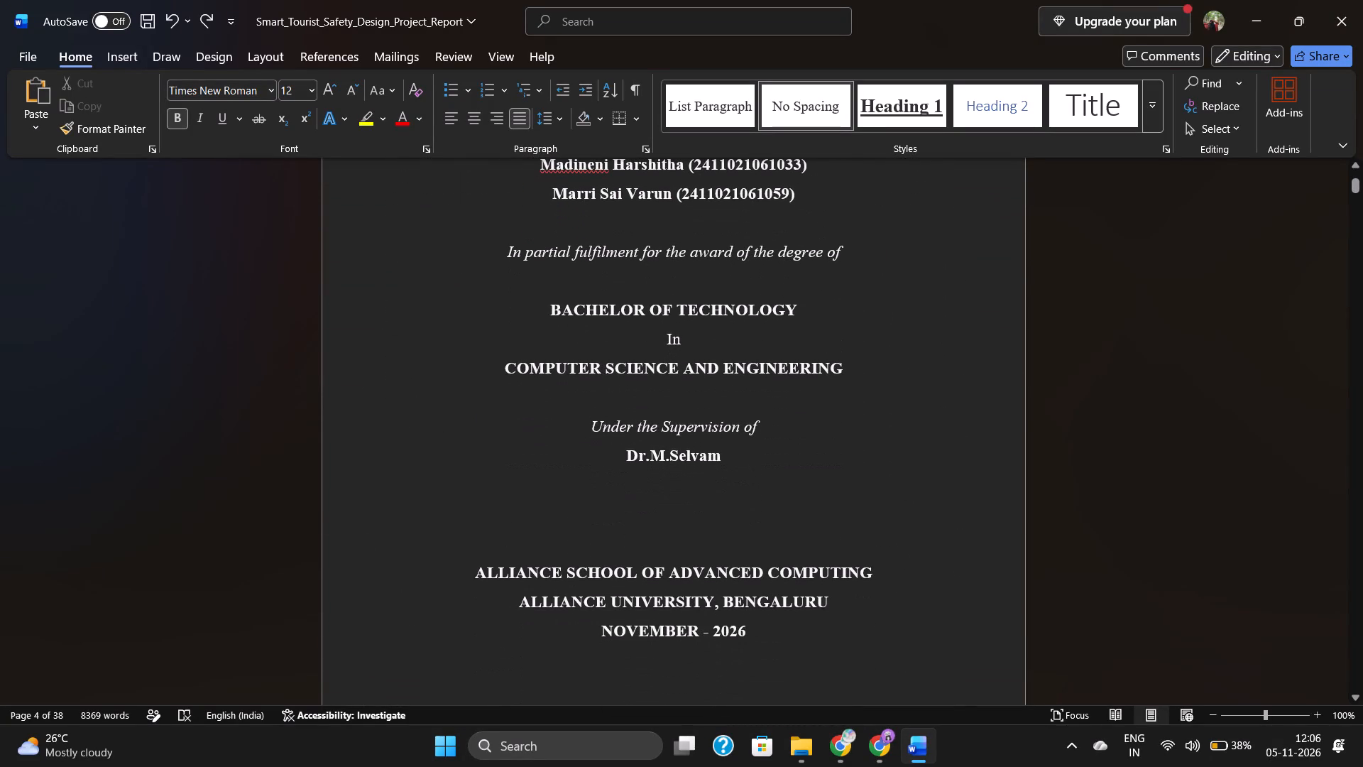
scroll(736, 511, down, 7)
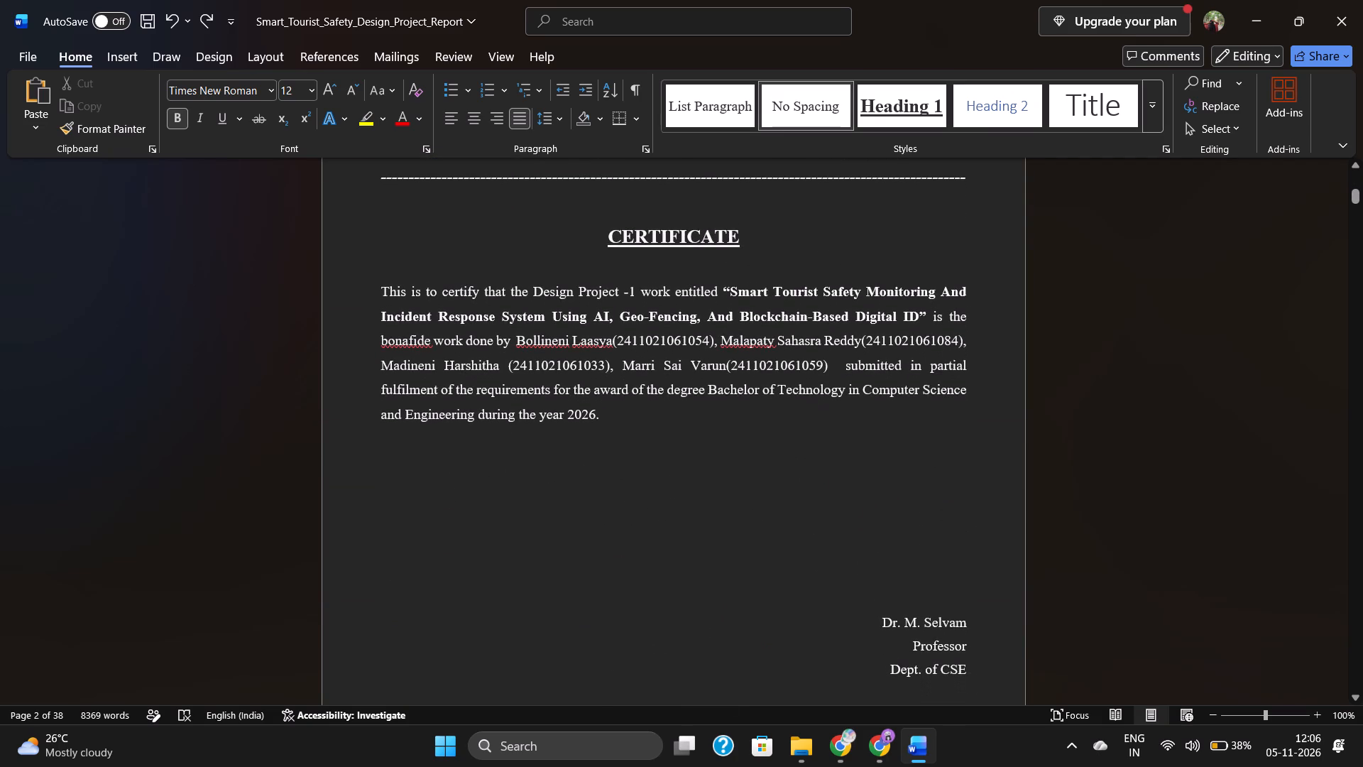
scroll(736, 511, up, 6)
scroll(736, 511, down, 6)
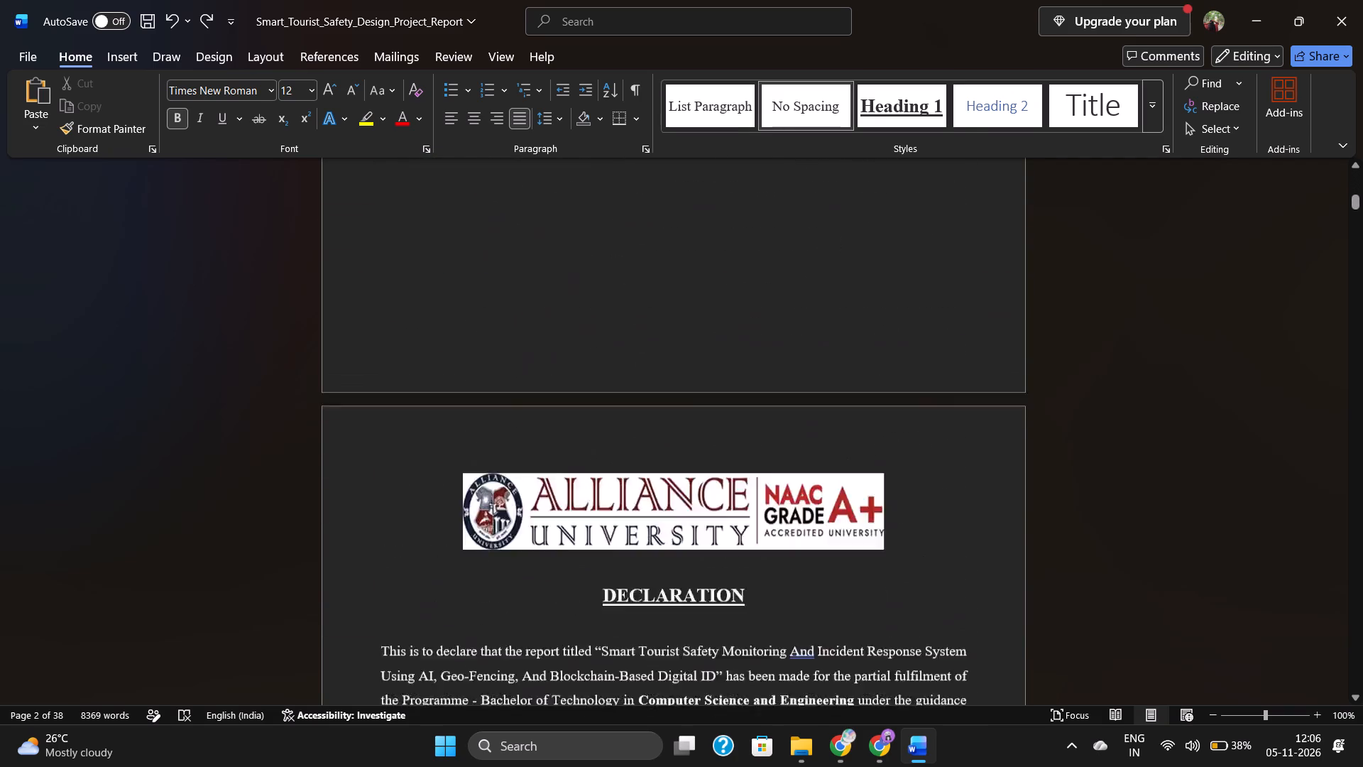
scroll(736, 511, down, 7)
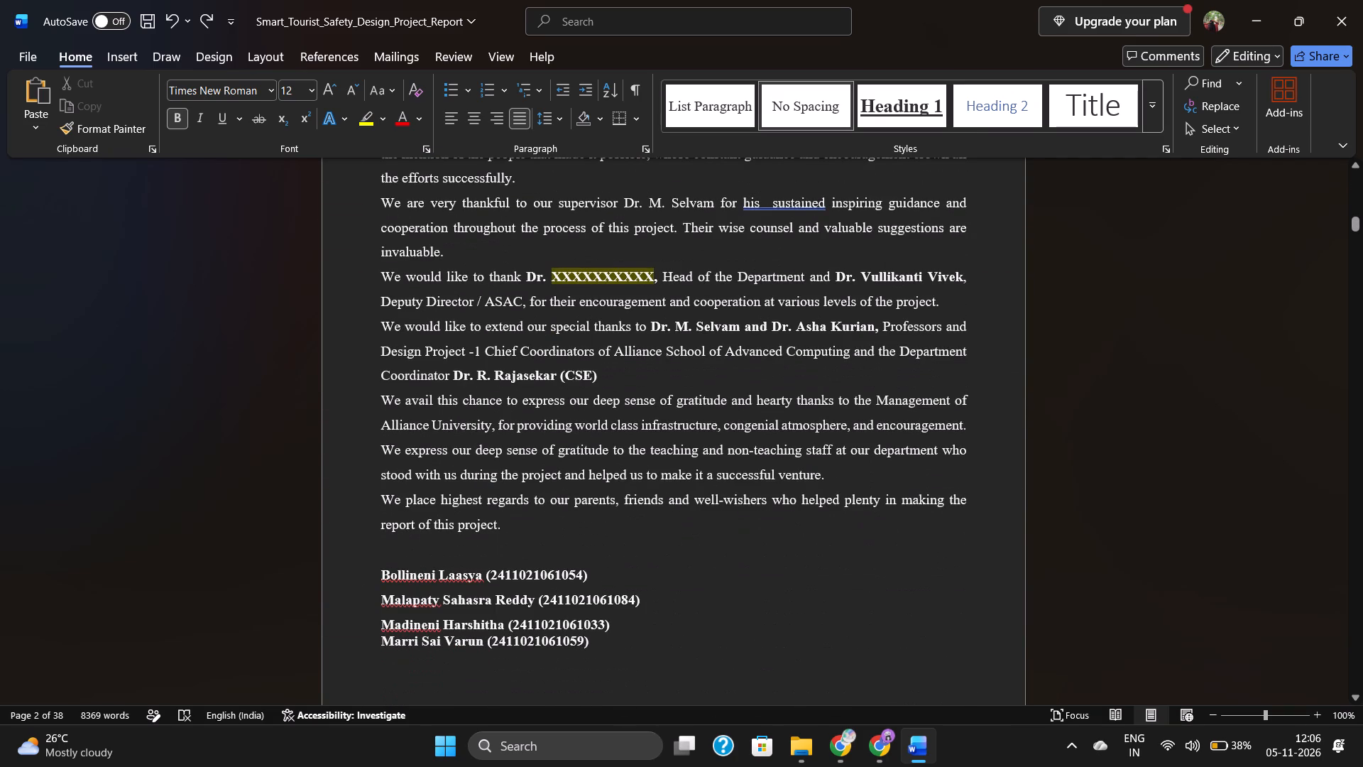
Remove the yellow highlight from the XXXXXXXXXX placeholder for the Head of the Department in the Acknowledgement.
drag(653, 276, 560, 281)
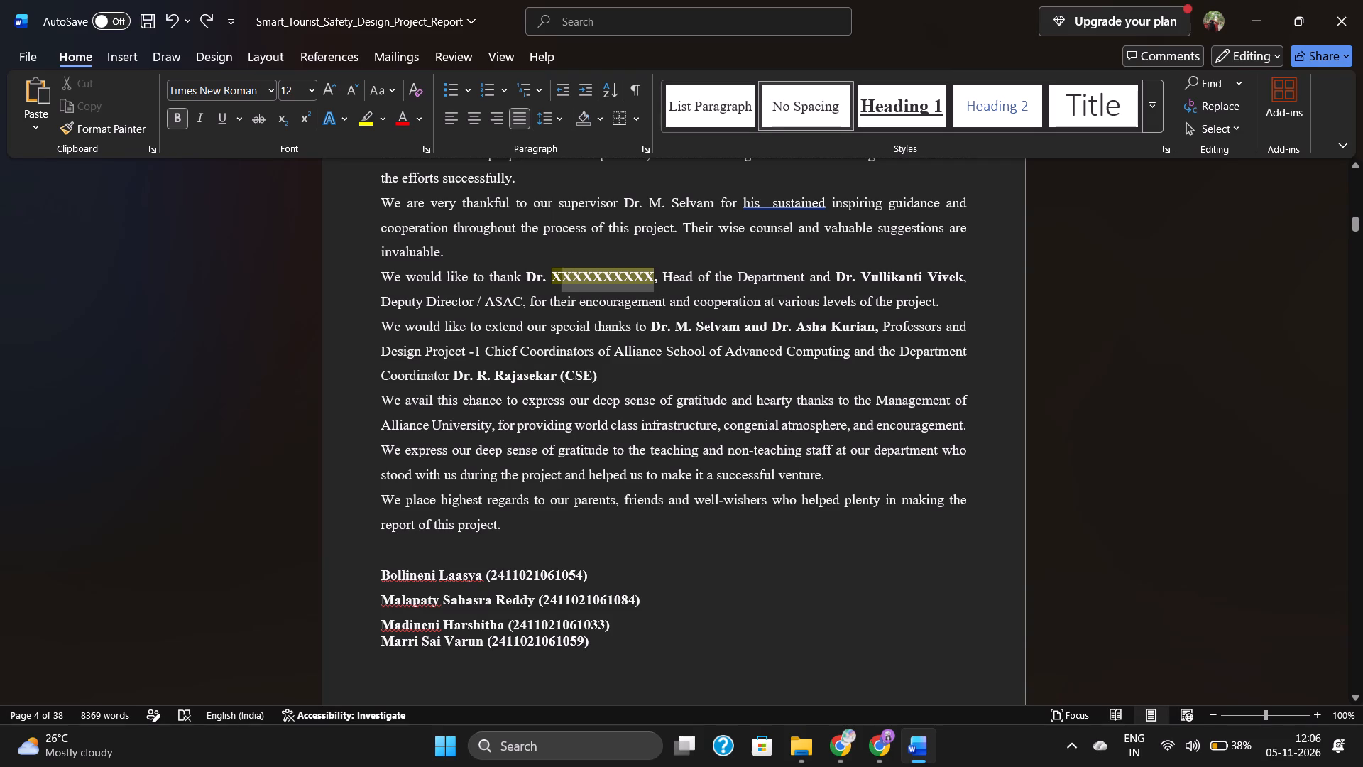
drag(560, 281, 549, 279)
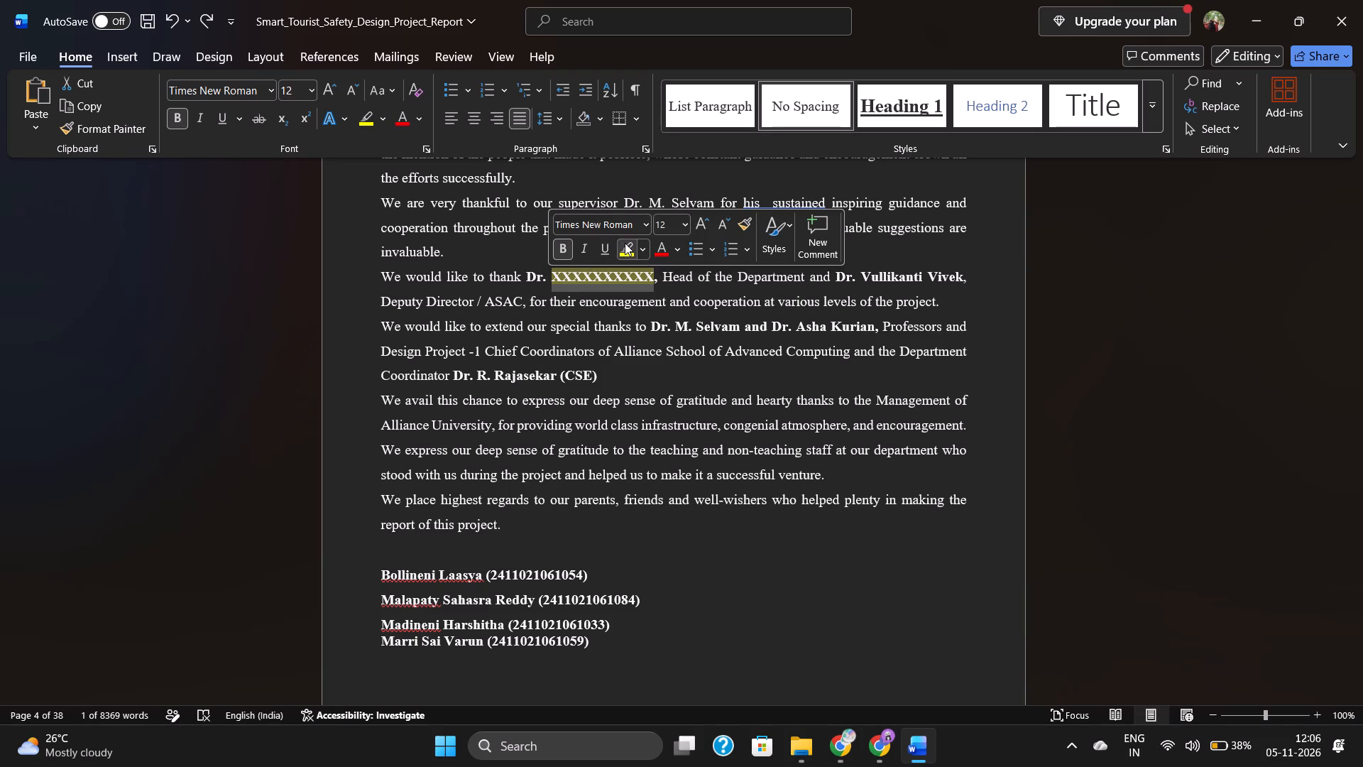
click(625, 243)
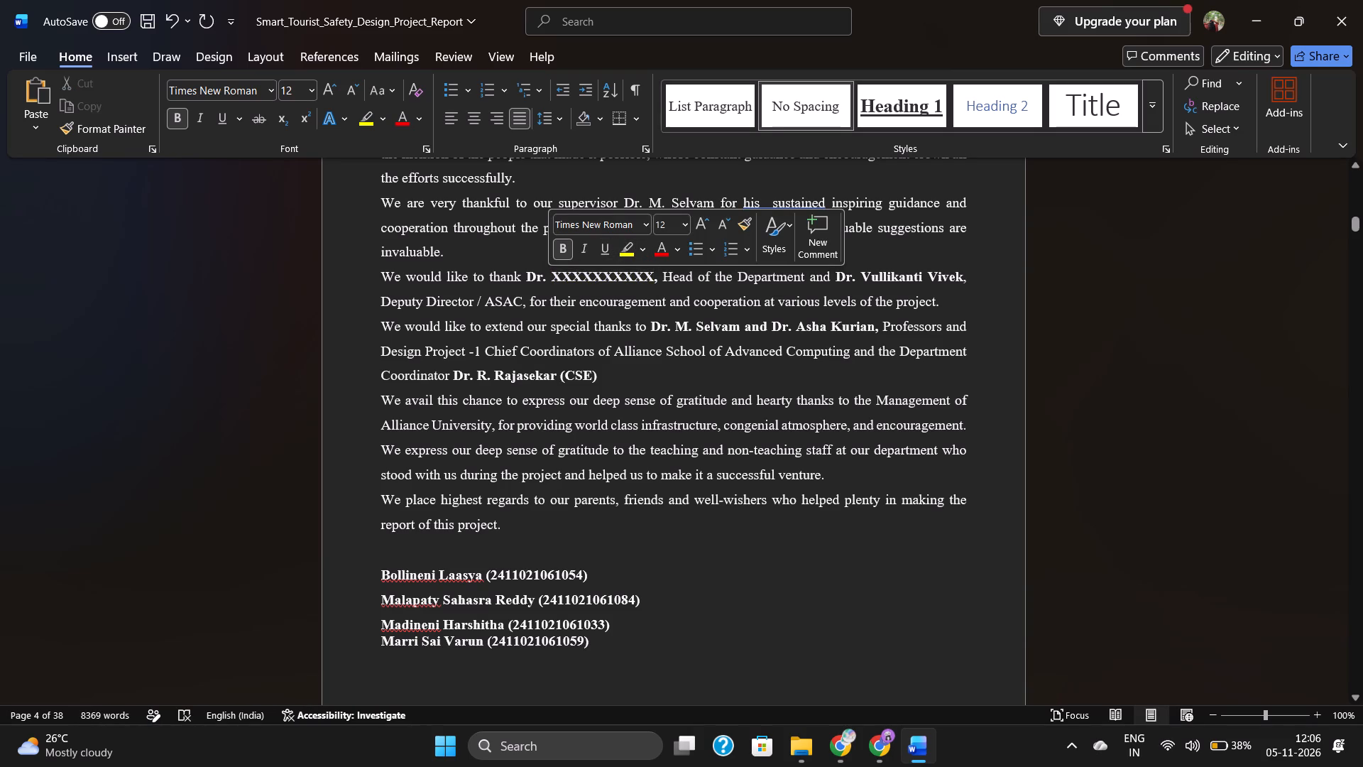
drag(654, 277, 552, 267)
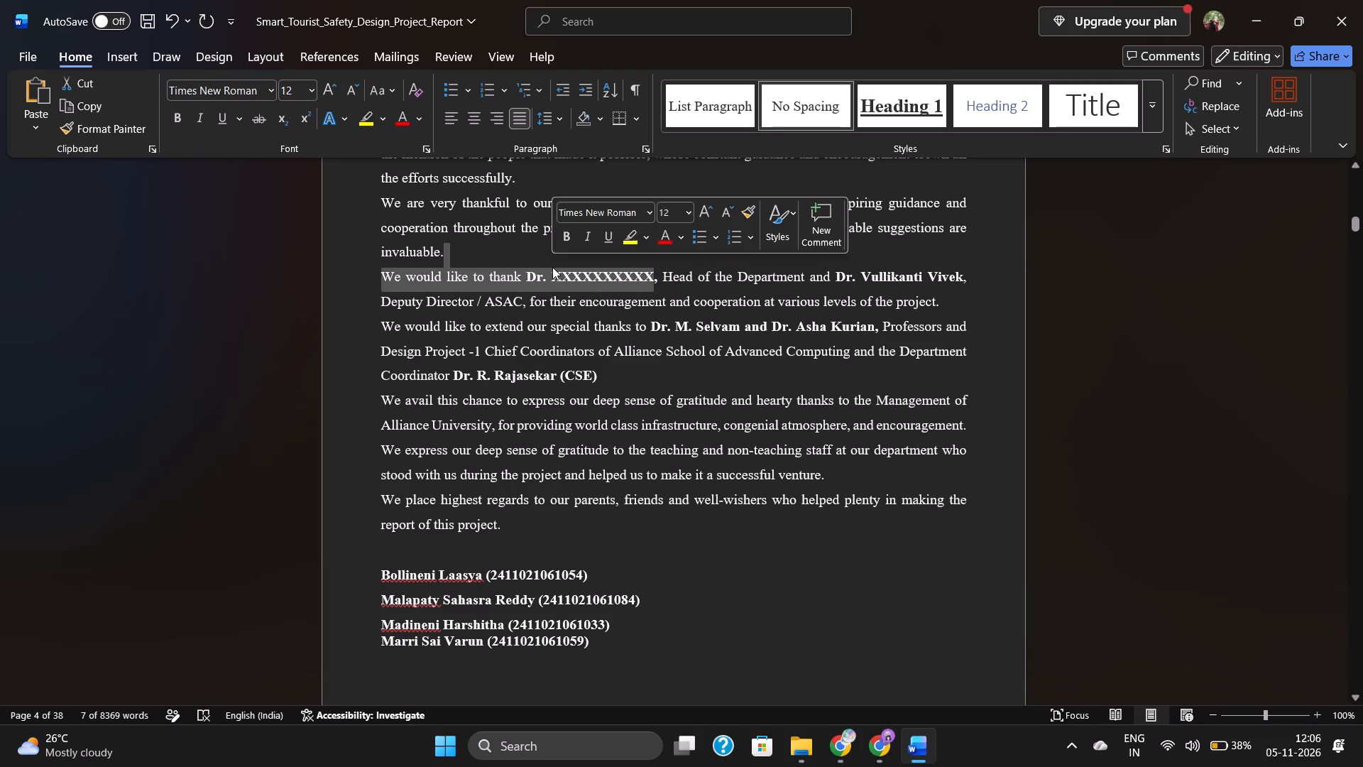
click(557, 271)
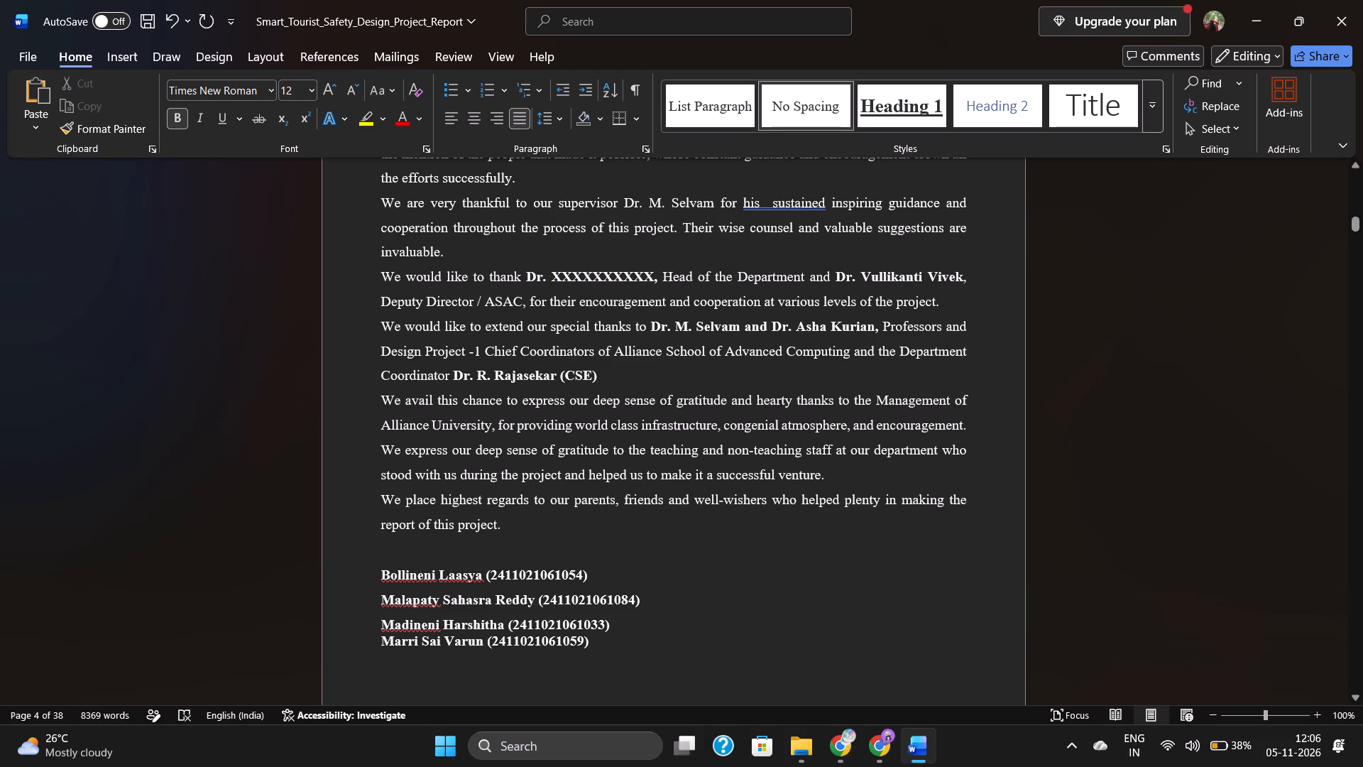
drag(658, 276, 645, 276)
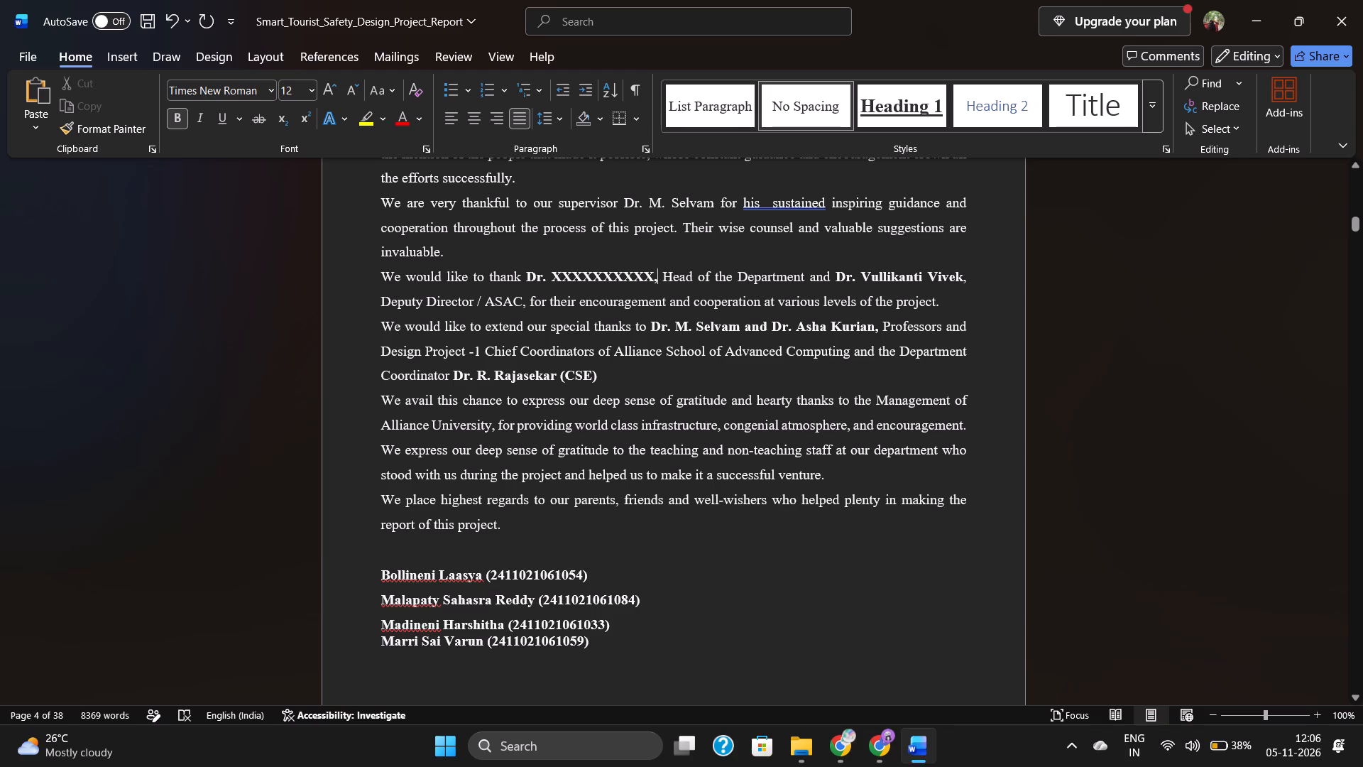
drag(645, 276, 631, 276)
click(631, 276)
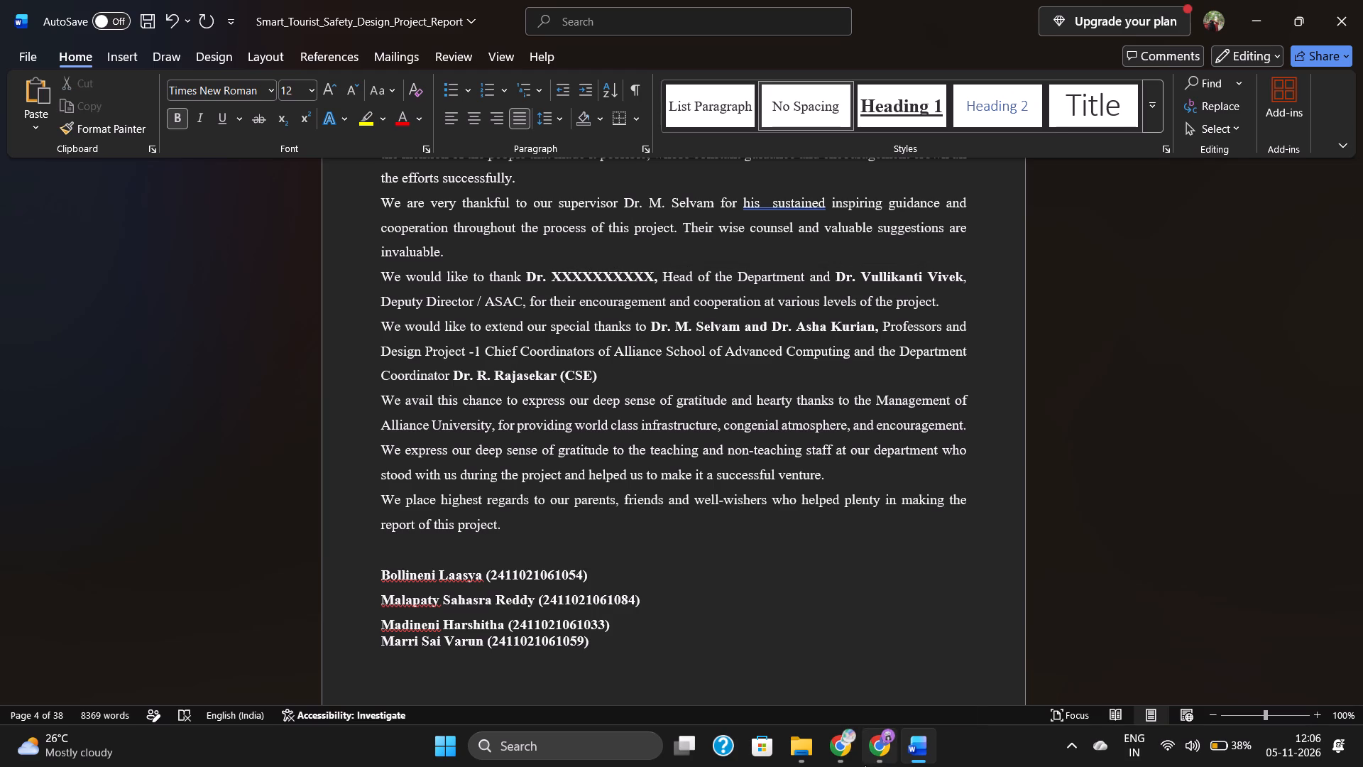
In Chrome, find the Computer Science and Engineering HOD's Alliance University faculty profile and copy the name with its title.
click(855, 757)
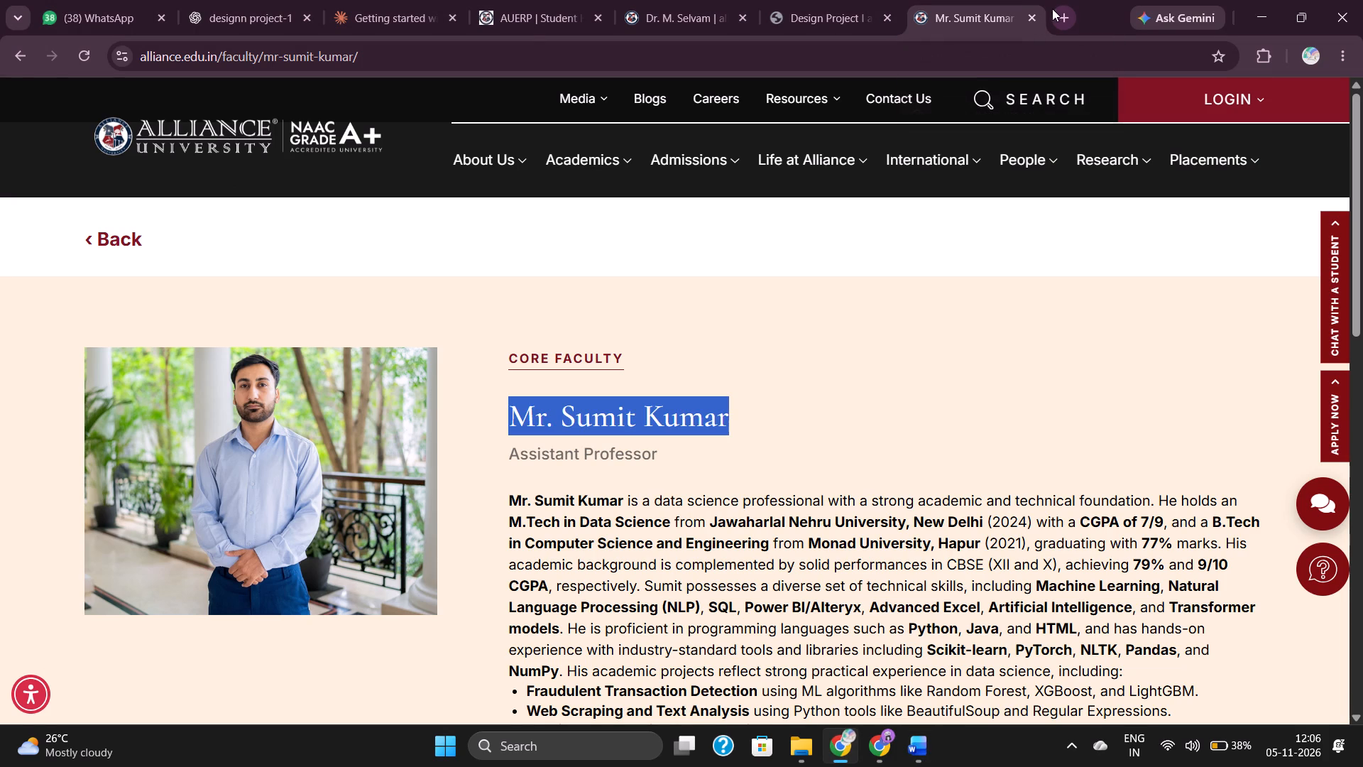
click(1053, 9)
text(oswlat)
key(space)
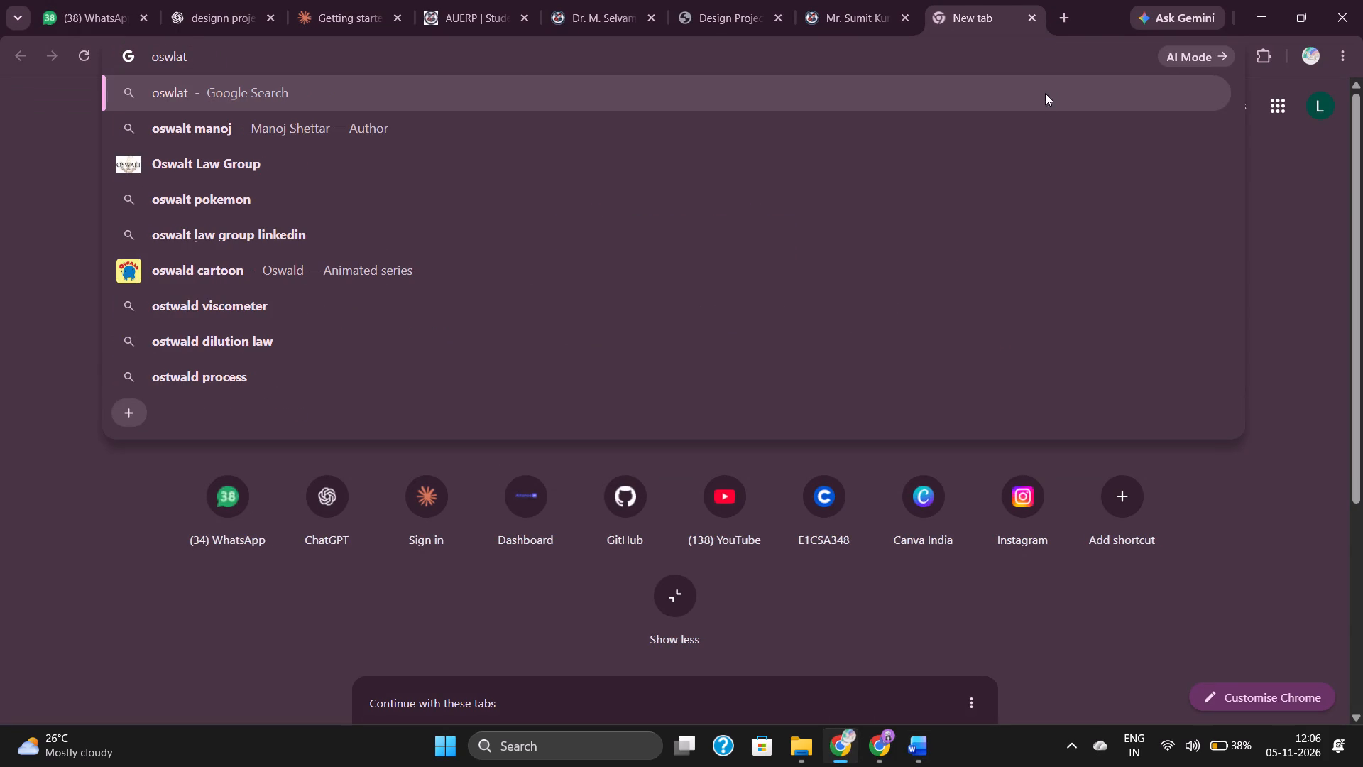
click(1044, 136)
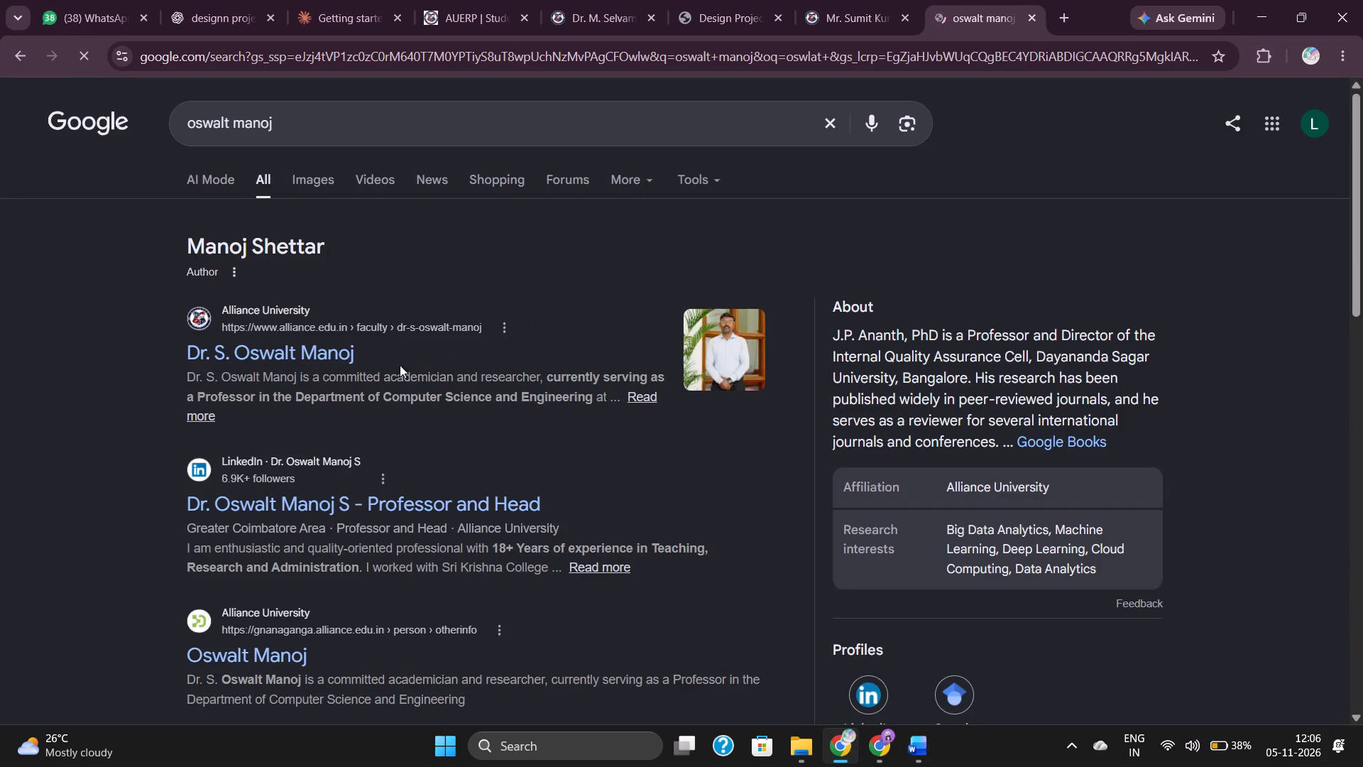
click(286, 366)
click(280, 358)
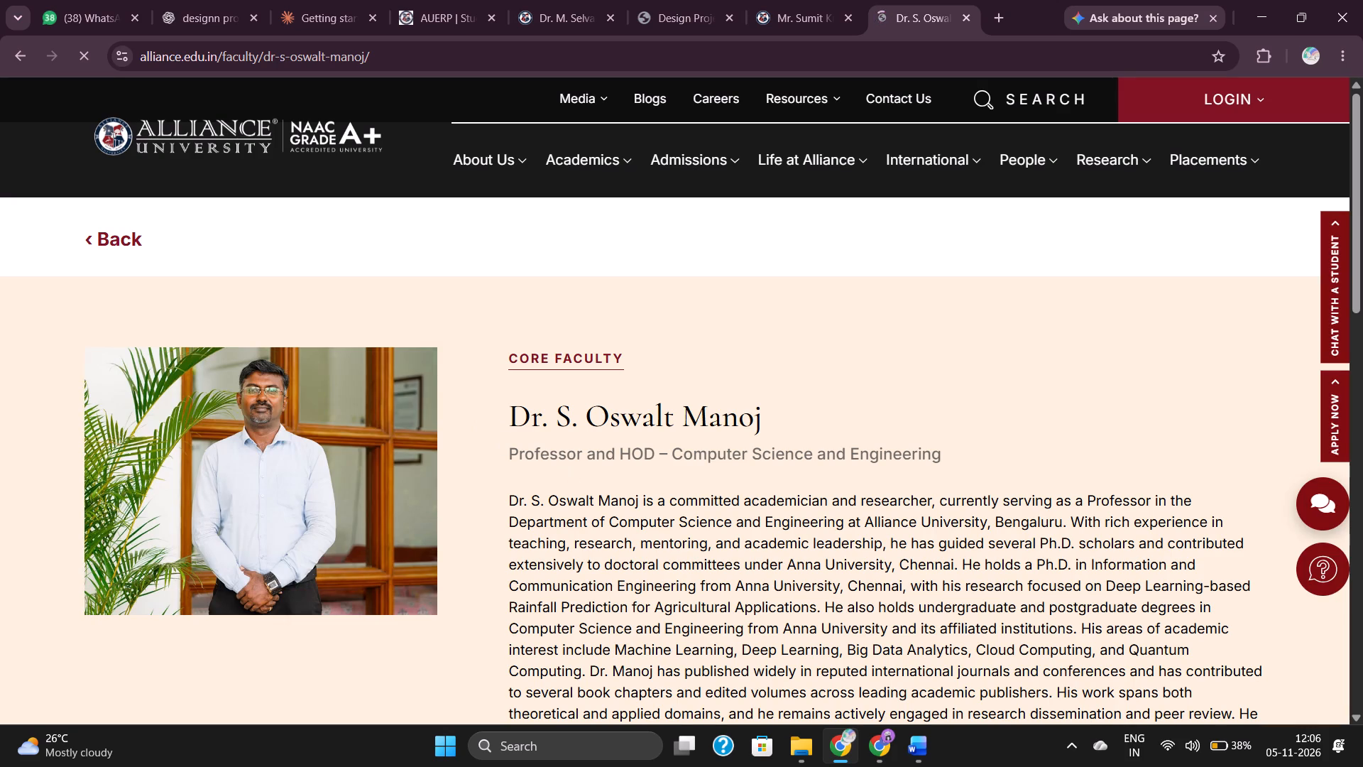
drag(513, 413, 798, 418)
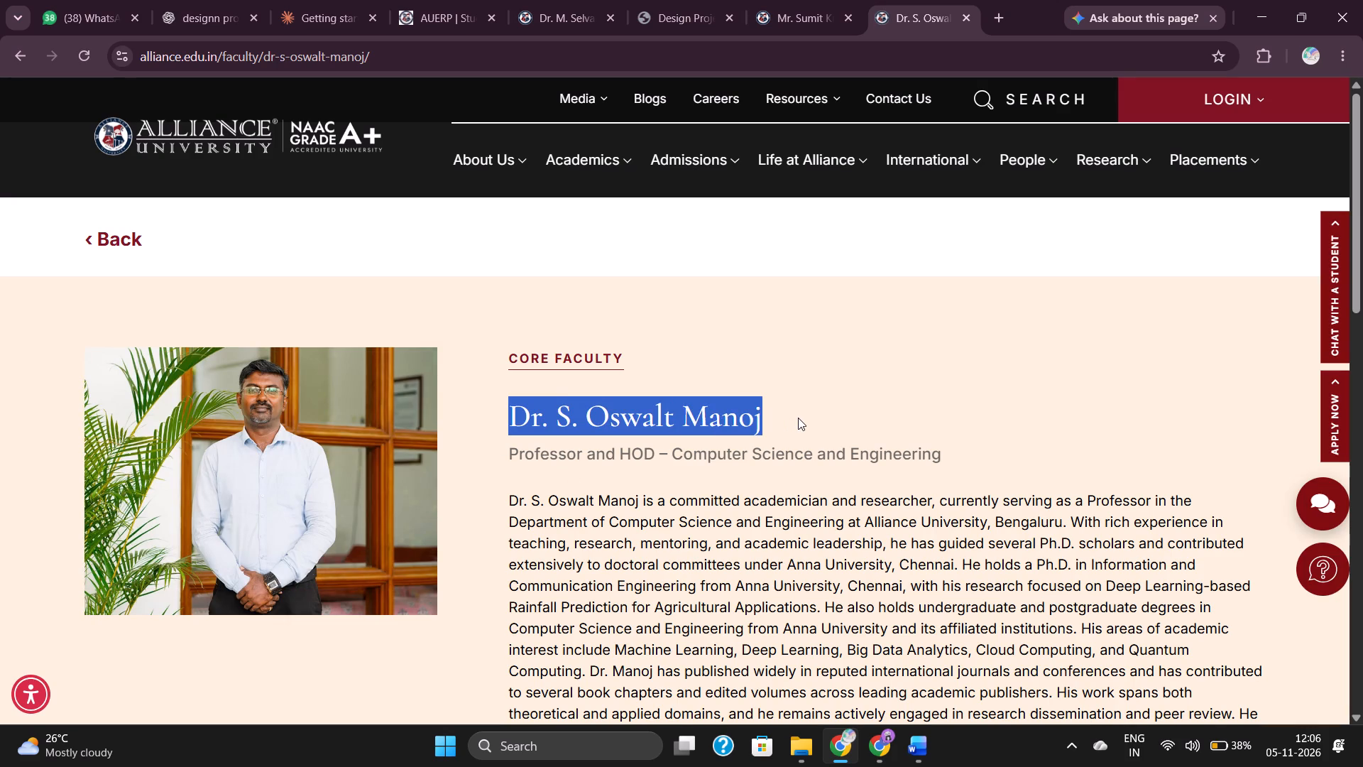
key(ctrl+c)
click(1266, 0)
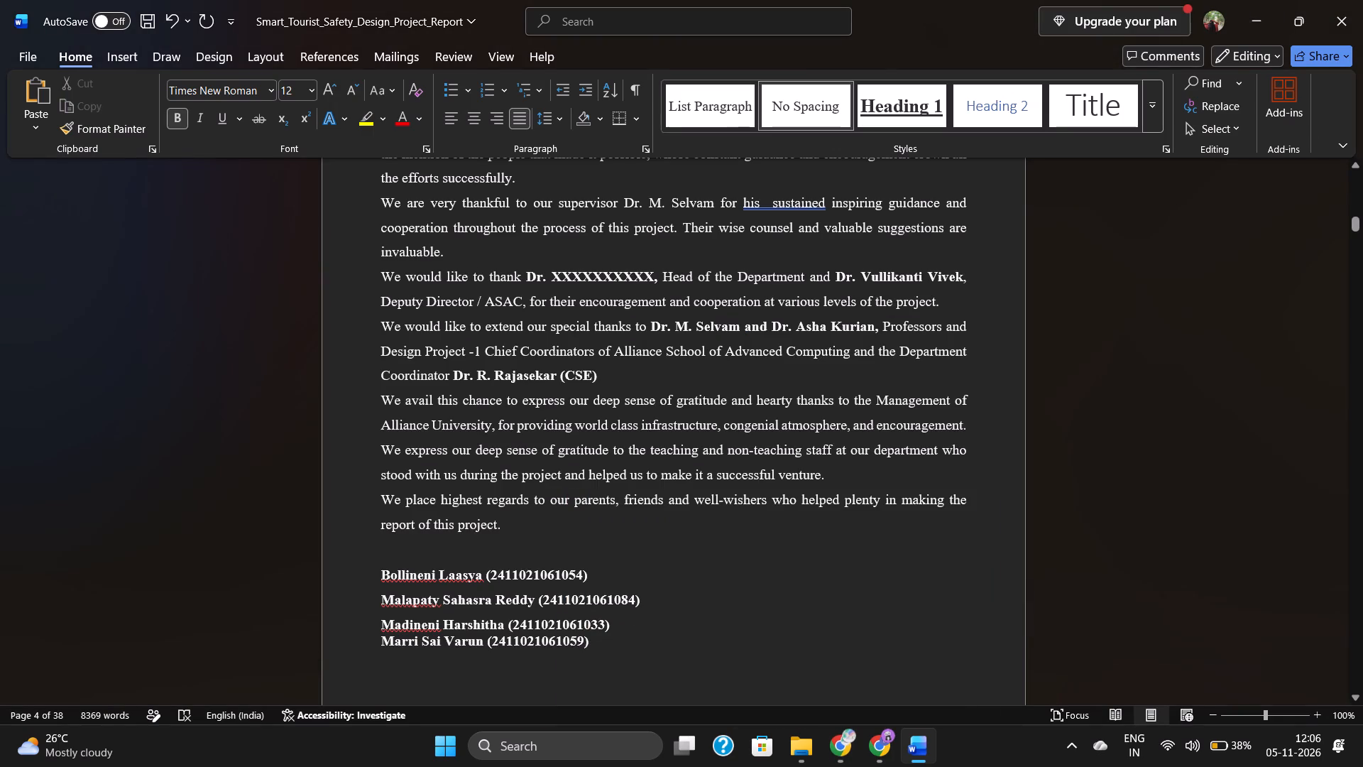
Back in Word, replace "Dr. XXXXXXXXXX" in the Acknowledgement with the copied name, keeping the sentence on one continuous line.
scroll(718, 268, up, 1)
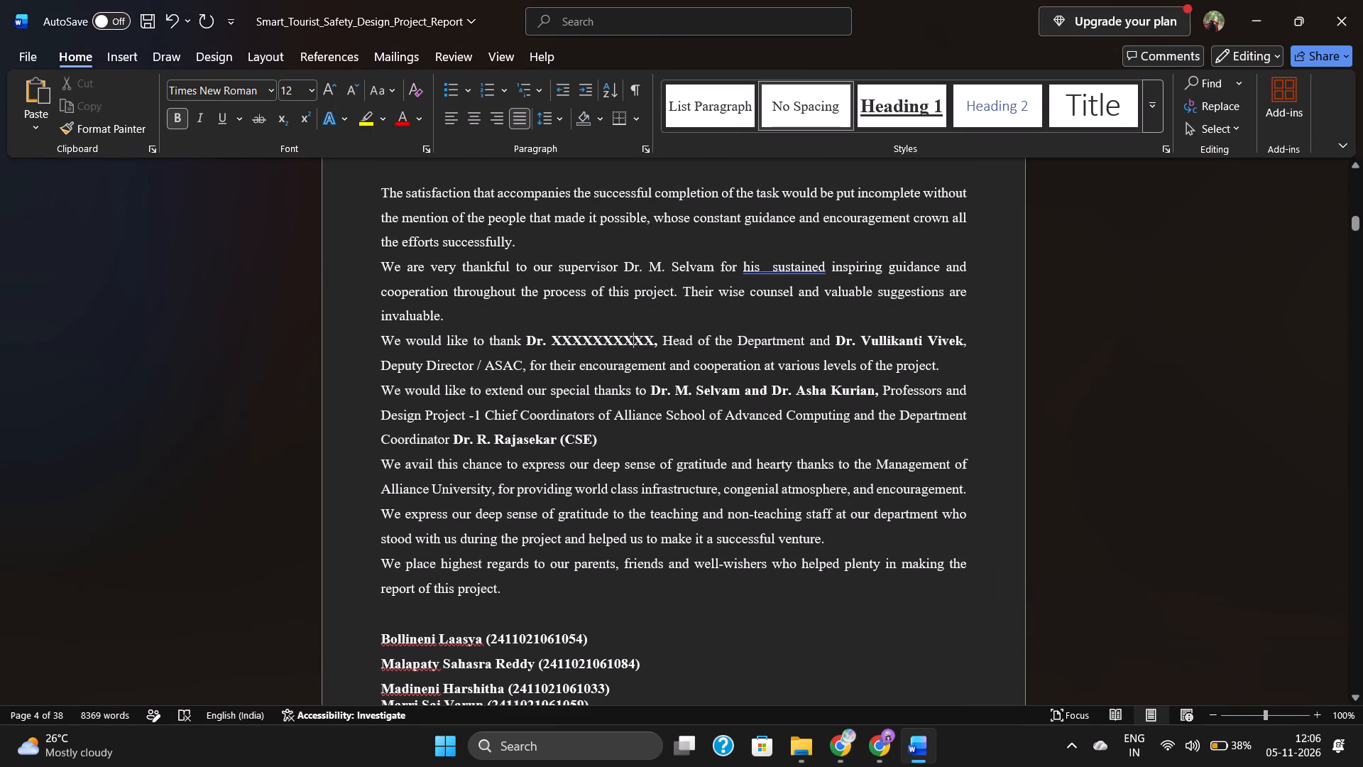
drag(655, 338, 554, 332)
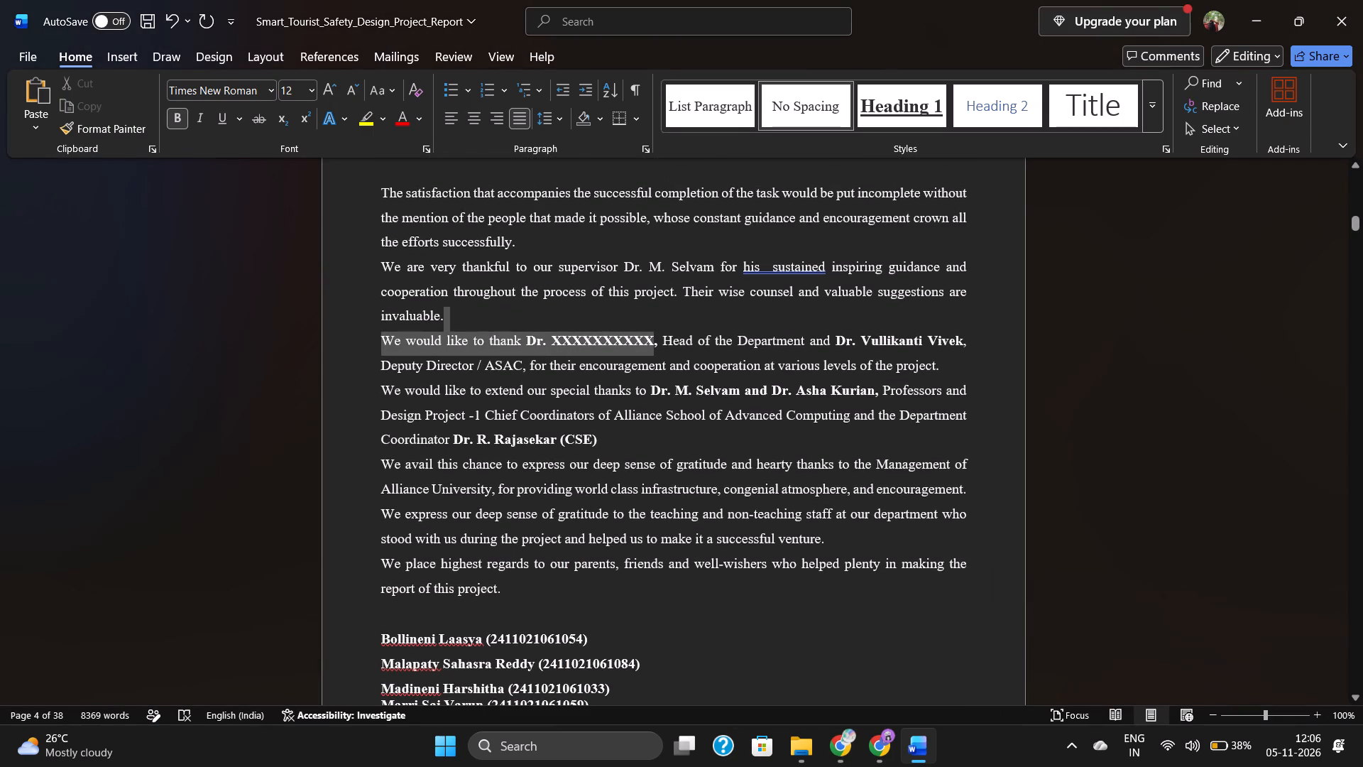
drag(554, 332, 552, 332)
key(BackSpace)
key(BackSpace)
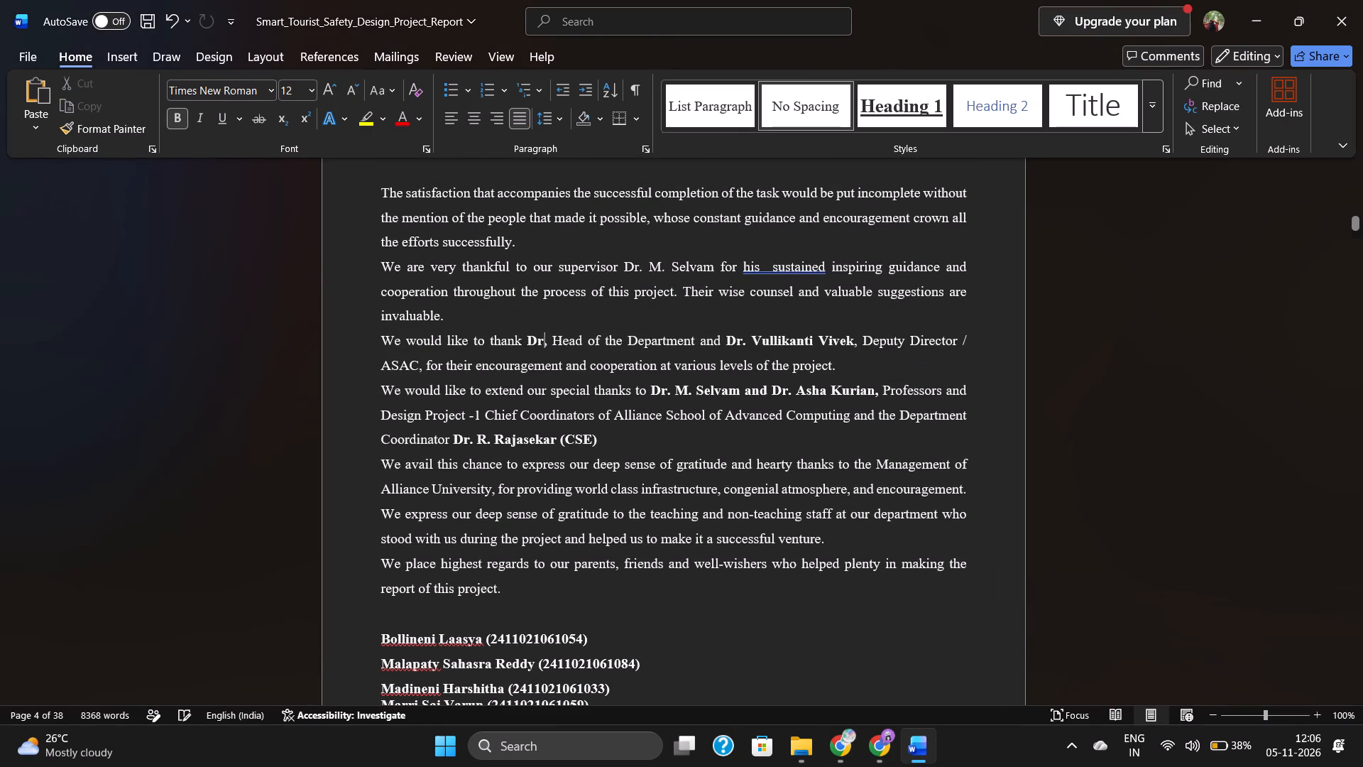
key(BackSpace)
key(BackSpace)
key(ctrl+v)
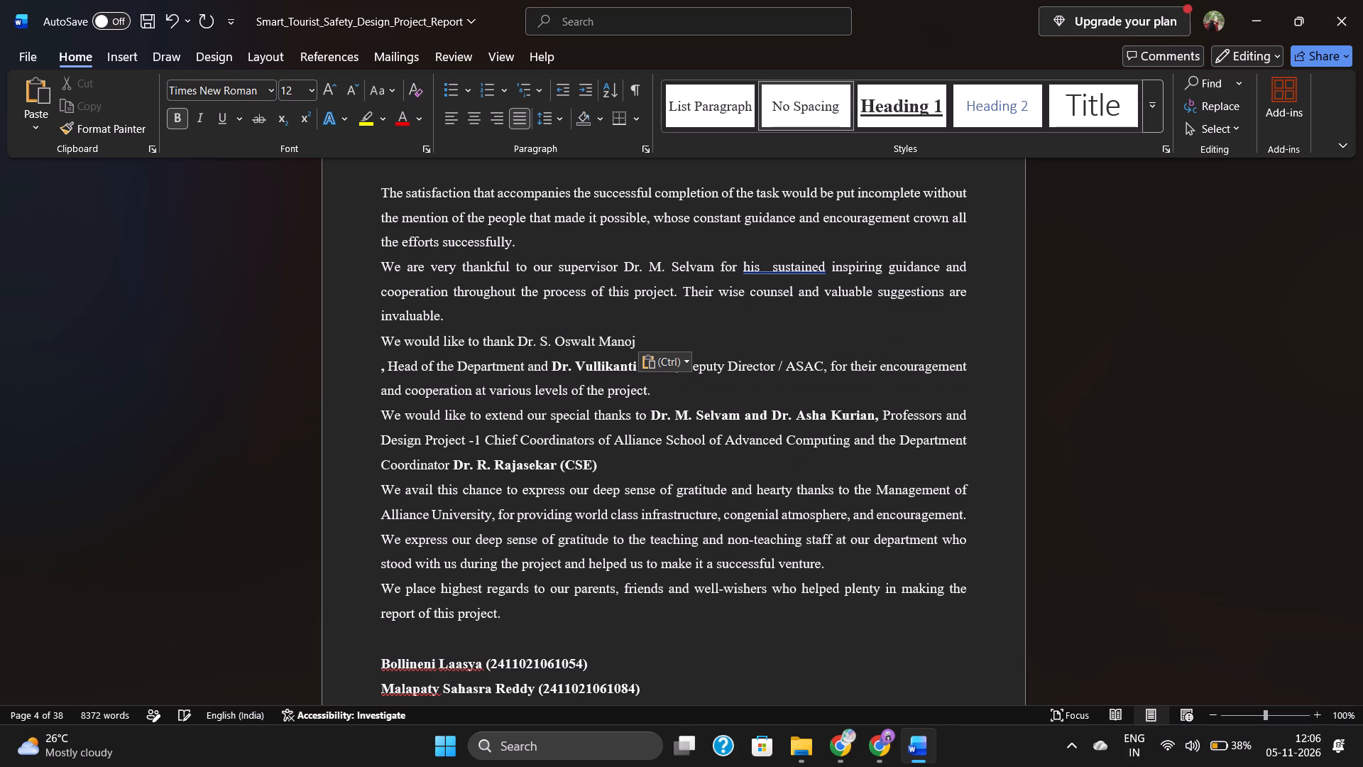
key(BackSpace)
key(BackSpace)
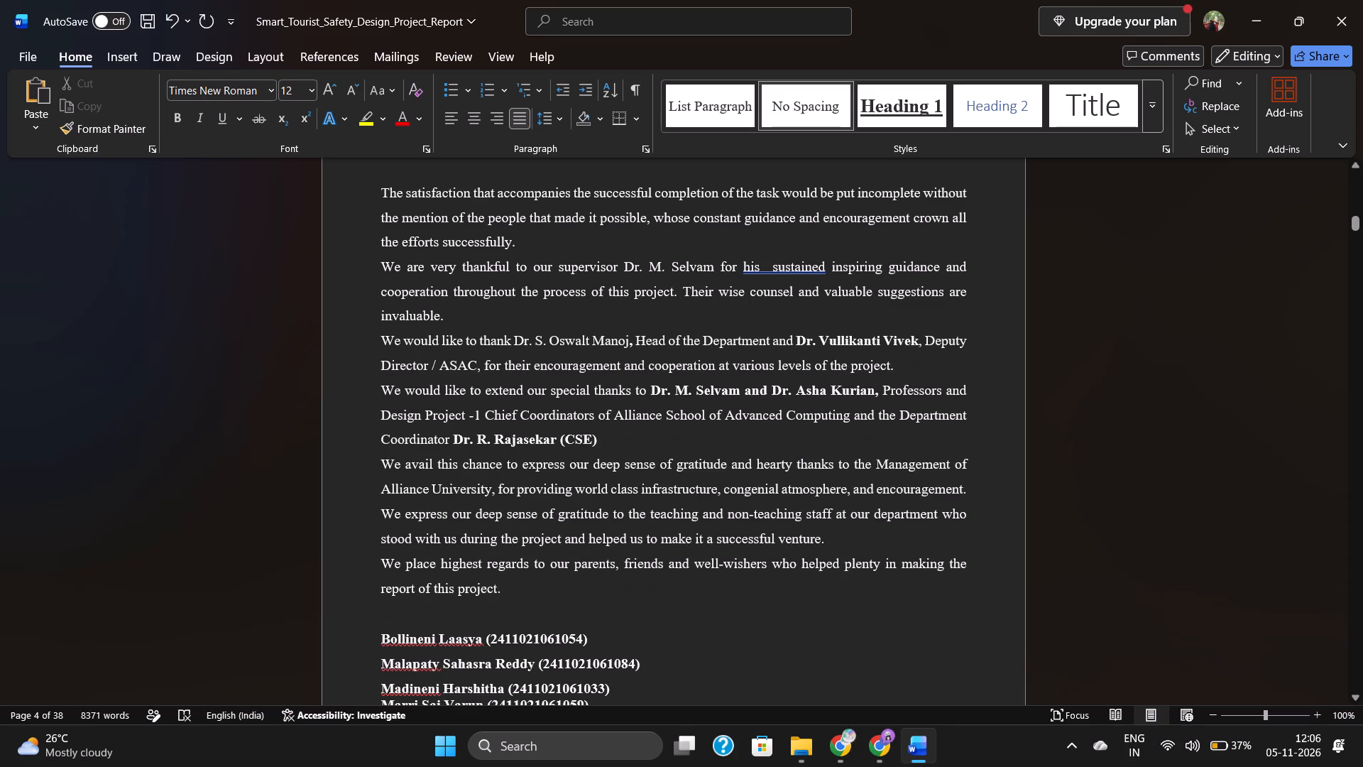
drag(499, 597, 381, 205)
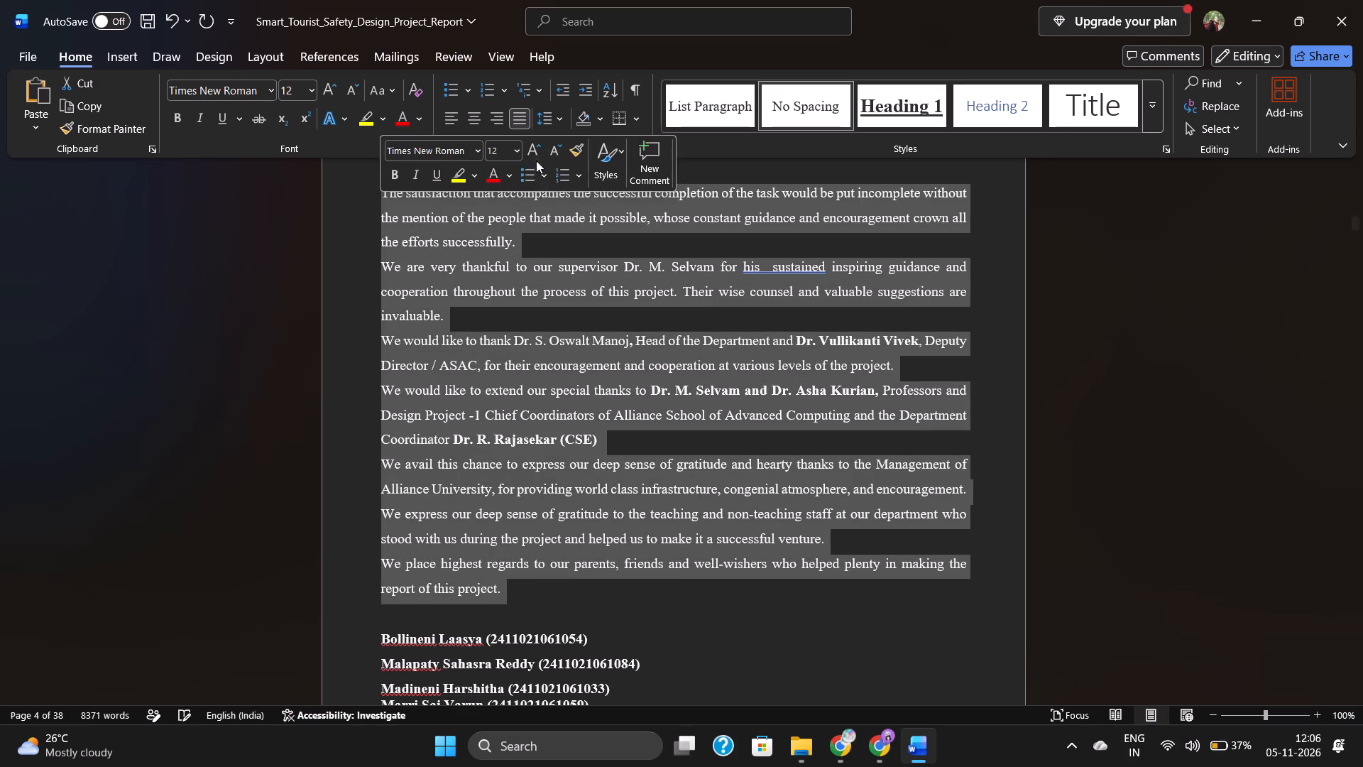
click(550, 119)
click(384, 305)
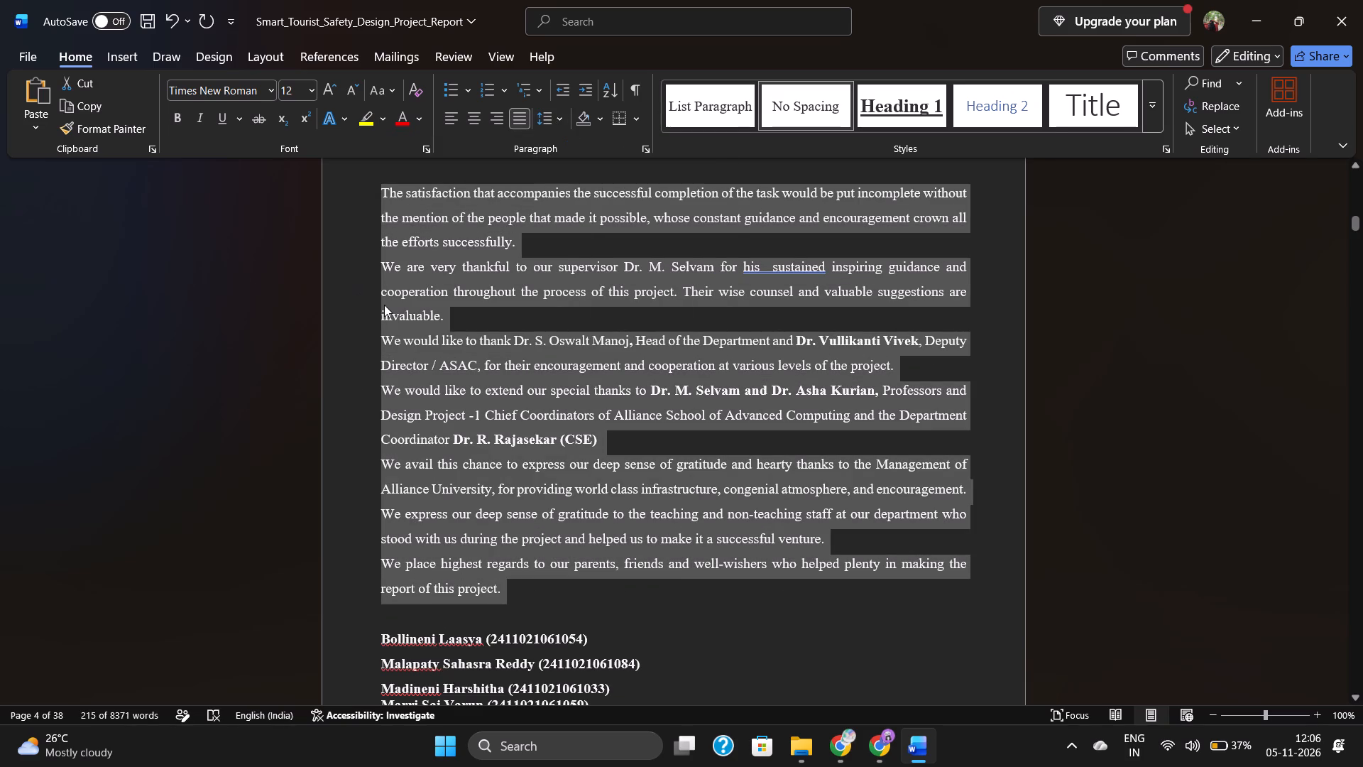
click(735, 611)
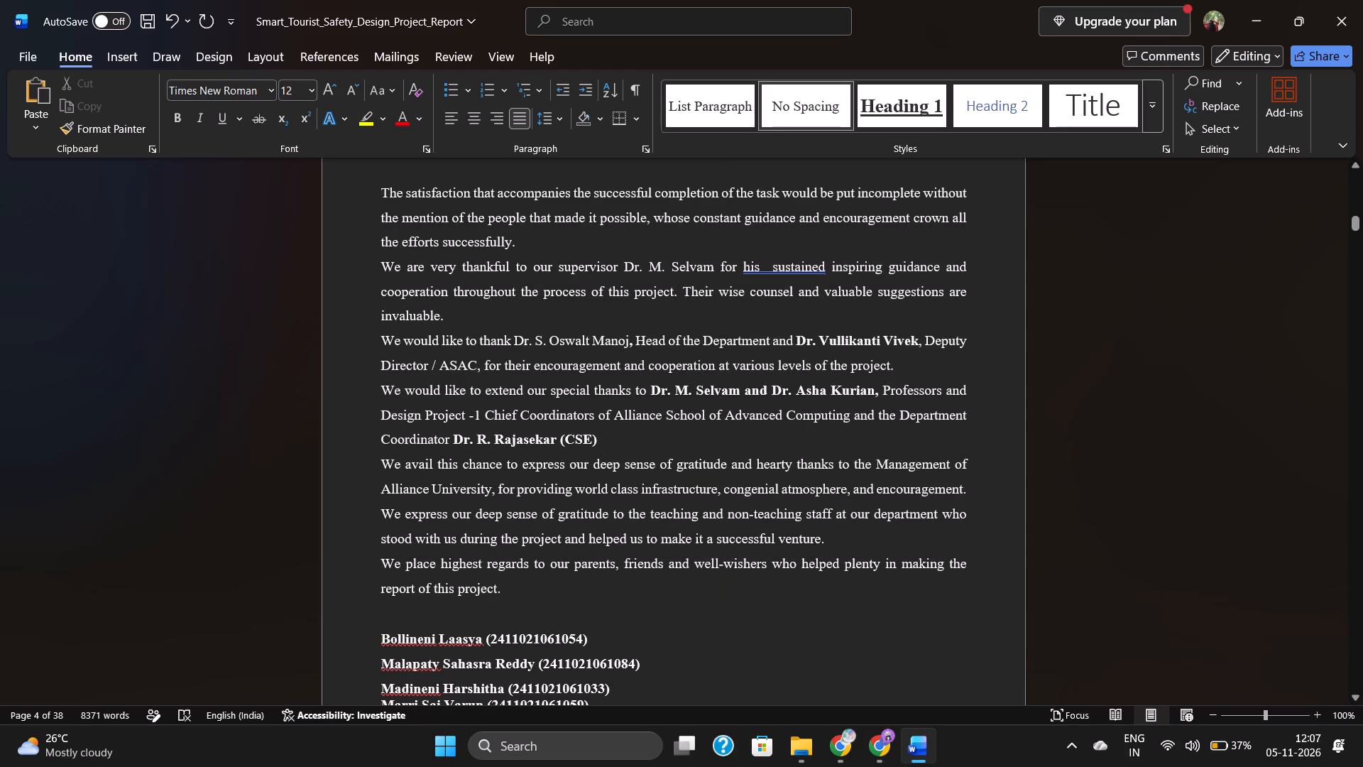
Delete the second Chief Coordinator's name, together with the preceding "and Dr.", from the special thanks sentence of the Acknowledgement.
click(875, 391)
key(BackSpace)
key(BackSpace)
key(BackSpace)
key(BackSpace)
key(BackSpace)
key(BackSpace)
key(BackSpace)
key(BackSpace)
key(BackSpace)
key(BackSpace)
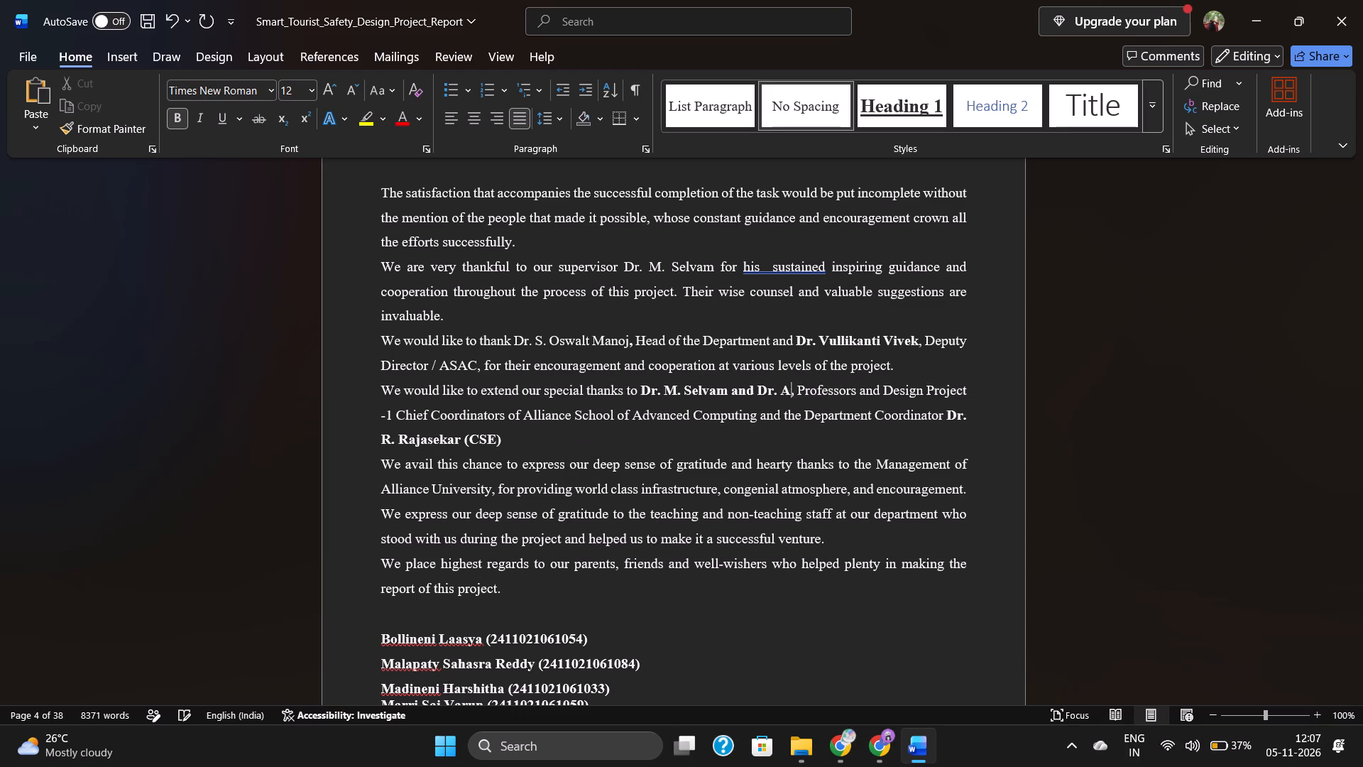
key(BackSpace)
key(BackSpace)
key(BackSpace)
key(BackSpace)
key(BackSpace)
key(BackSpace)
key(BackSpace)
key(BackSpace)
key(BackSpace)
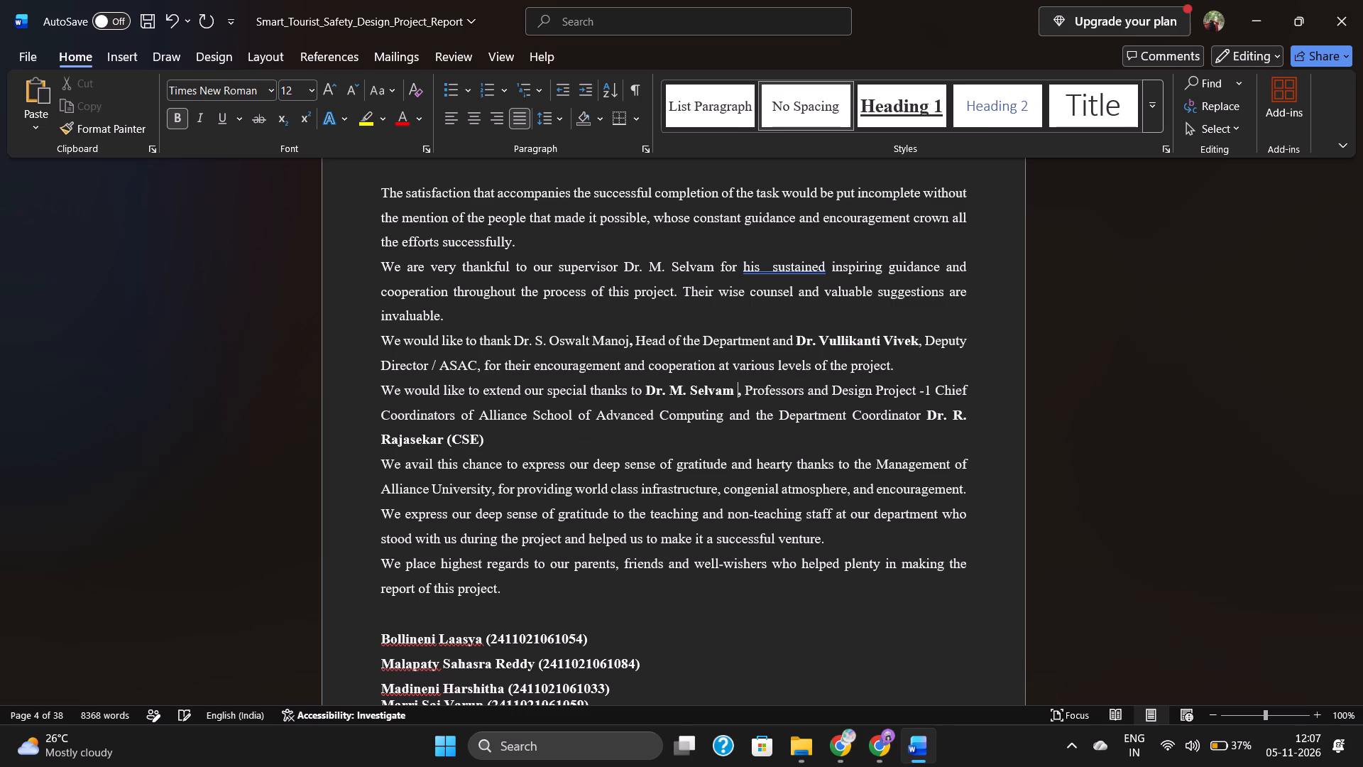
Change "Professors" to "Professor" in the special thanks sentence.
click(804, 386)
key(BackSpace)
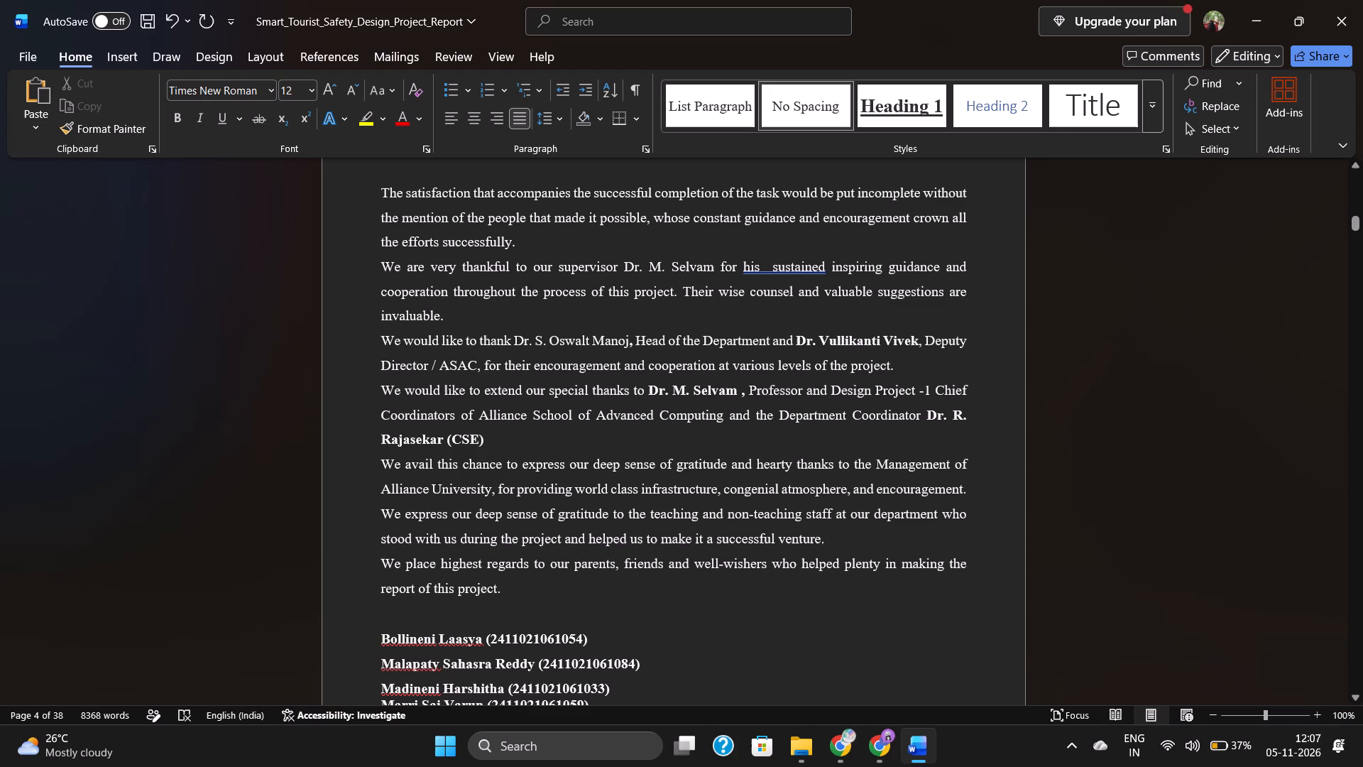
Undo the special thanks sentence edits in the Acknowledgement, restoring the second Chief Coordinator's name and "Professors".
key(ctrl+z)
key(ctrl+z)
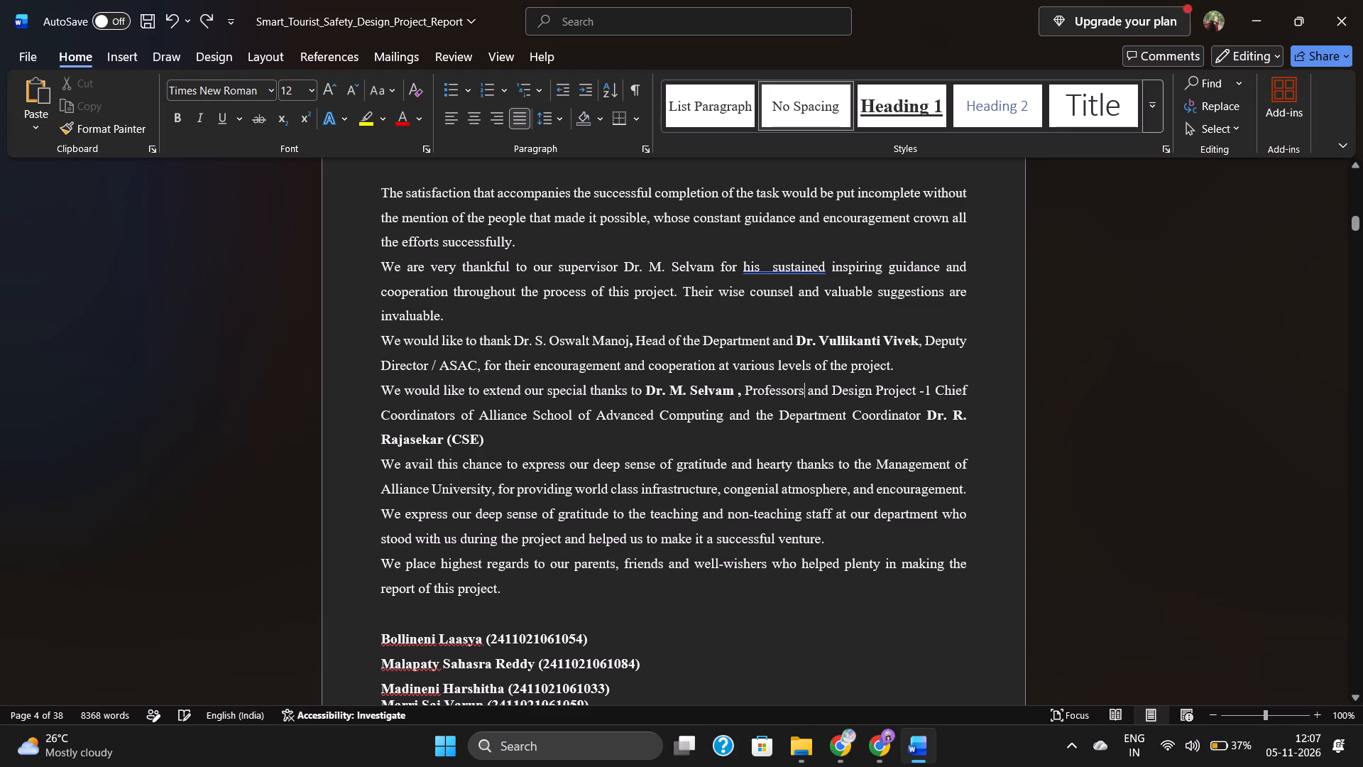
key(ctrl+z)
key(ctrl+z)
key(ctrl+z)
key(ctrl+z)
key(ctrl+z)
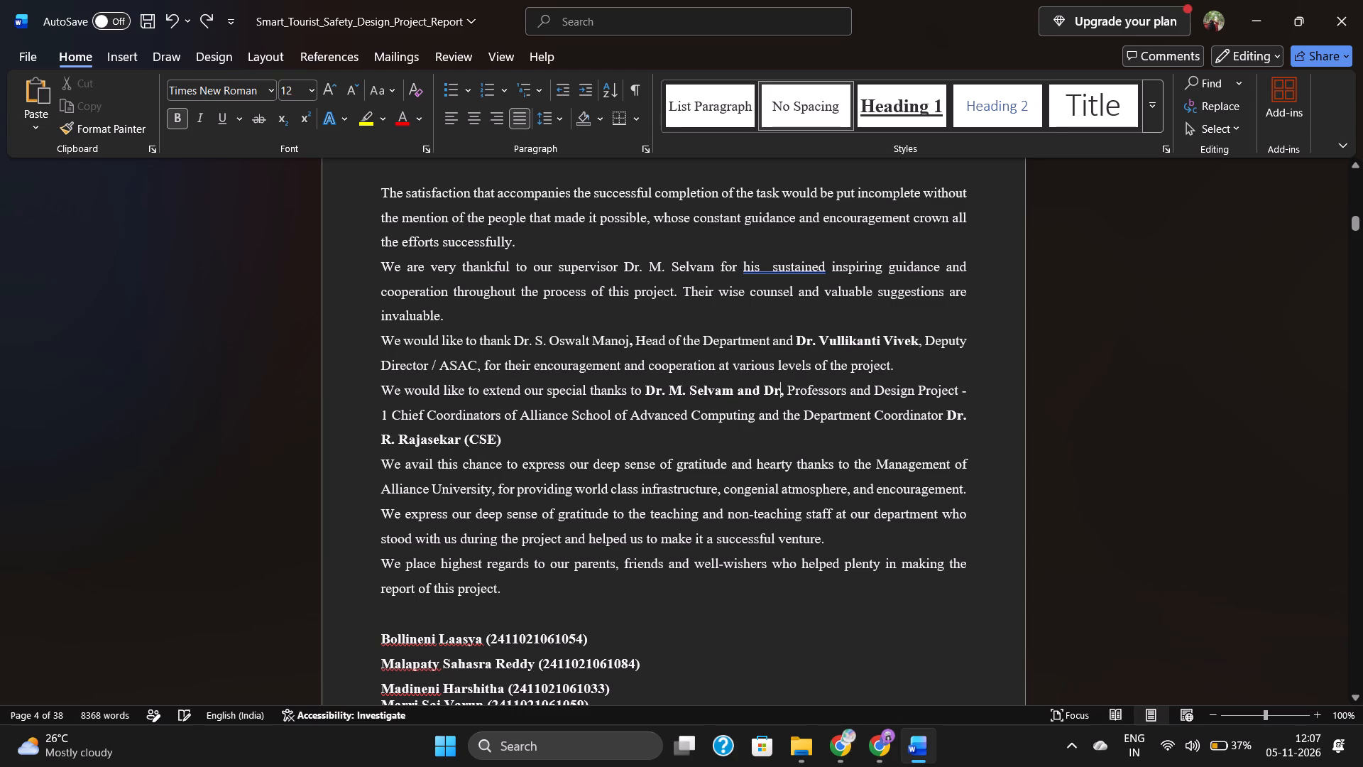
key(ctrl+z)
key(ctrl+z)
key(ctrl+z)
key(ctrl+z)
key(ctrl+z)
key(ctrl+z)
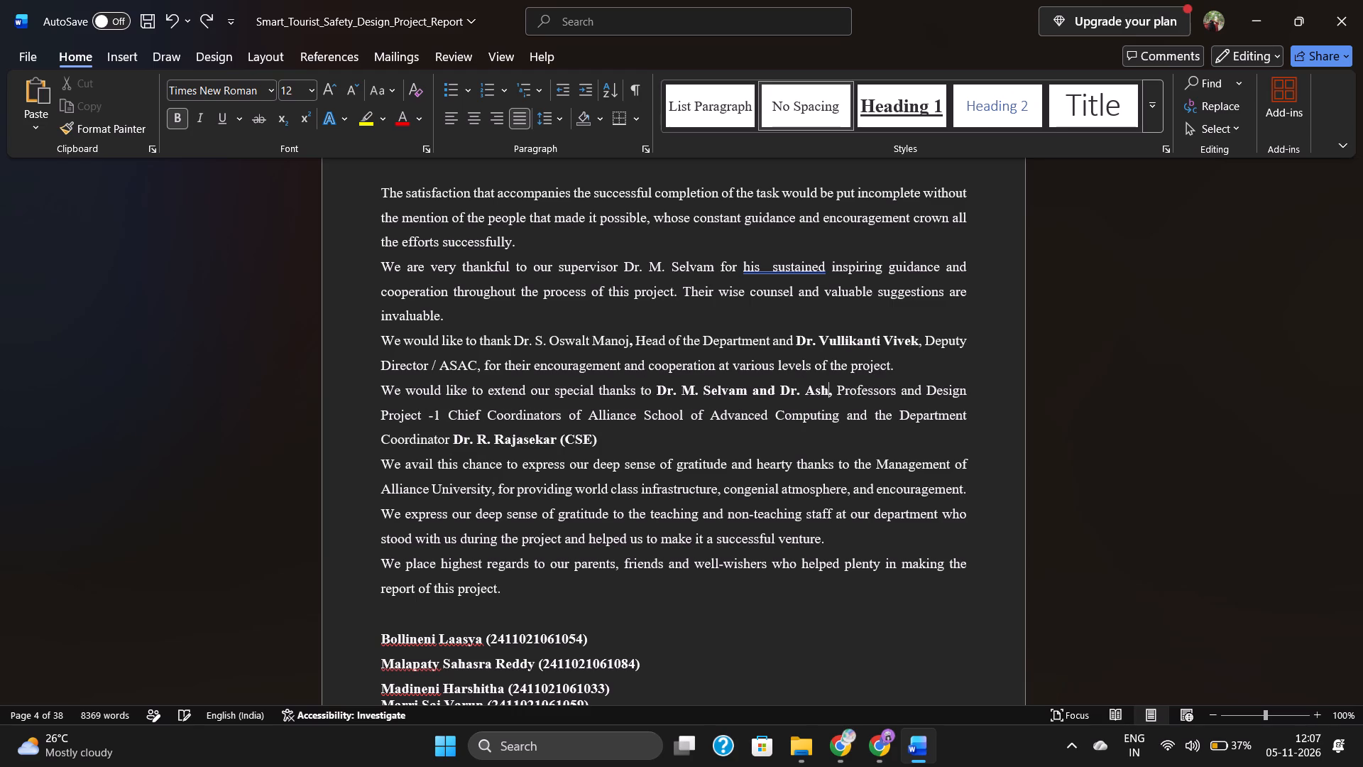
key(ctrl+z)
key(ctrl+z)
key(ctrl+z)
key(ctrl+z)
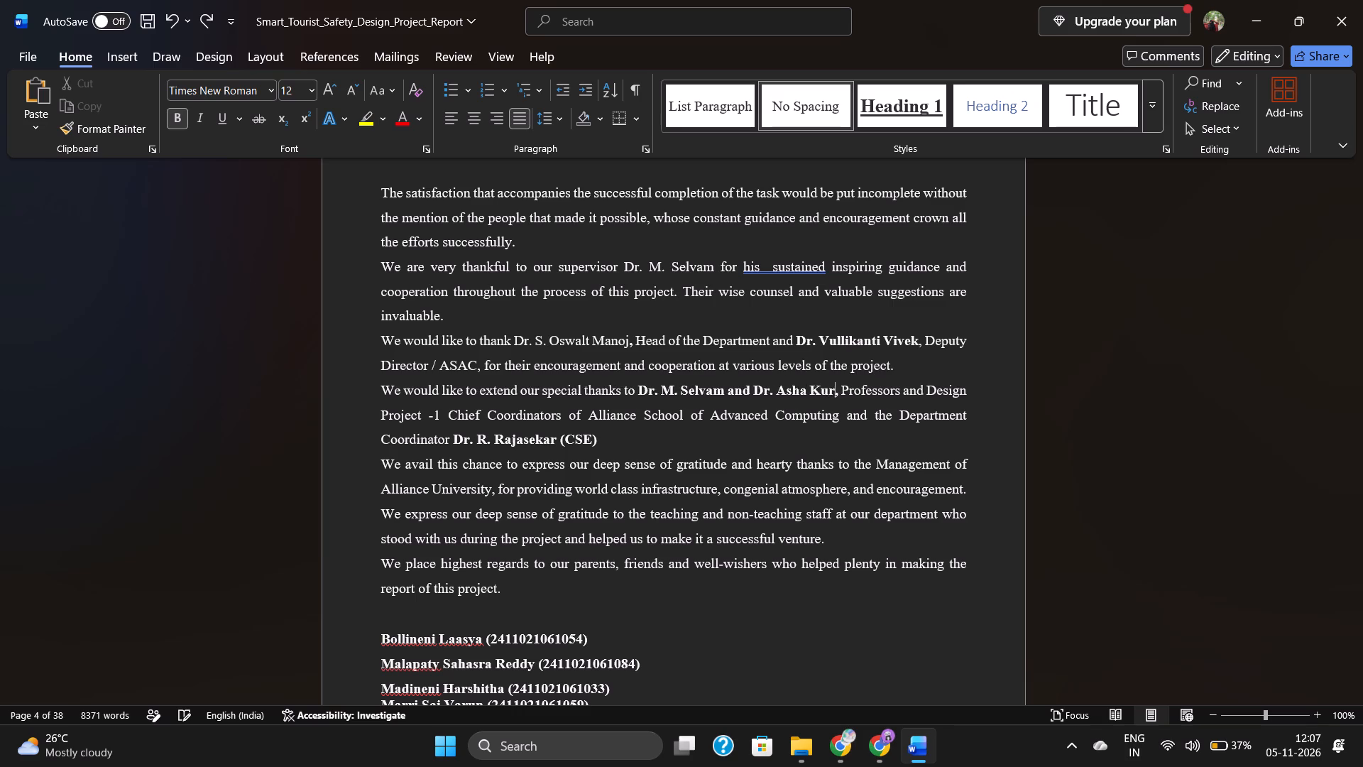
key(ctrl+z)
key(ctrl+z)
key(ctrl+z)
key(ctrl+z)
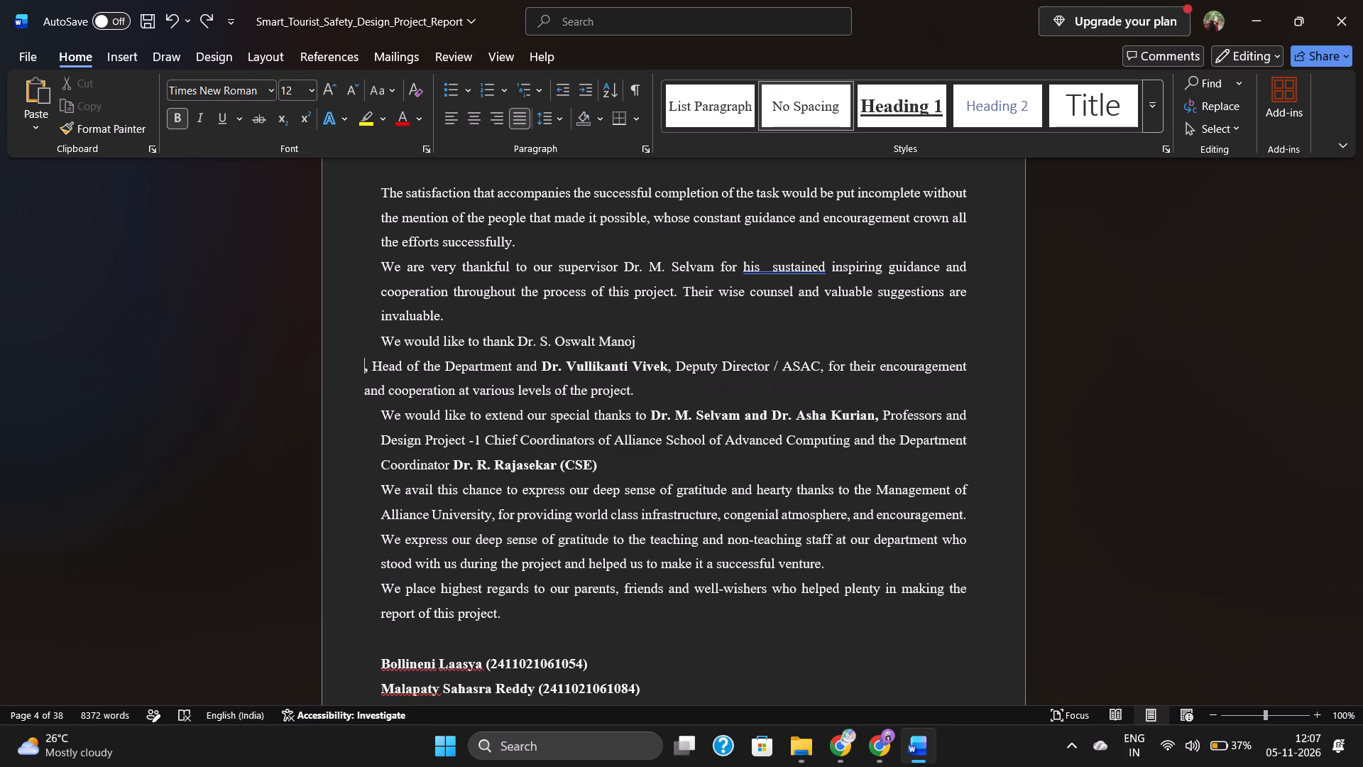
Rejoin "Head of the Department" to the line with the HOD's name in the Acknowledgement.
key(ctrl+x)
key(BackSpace)
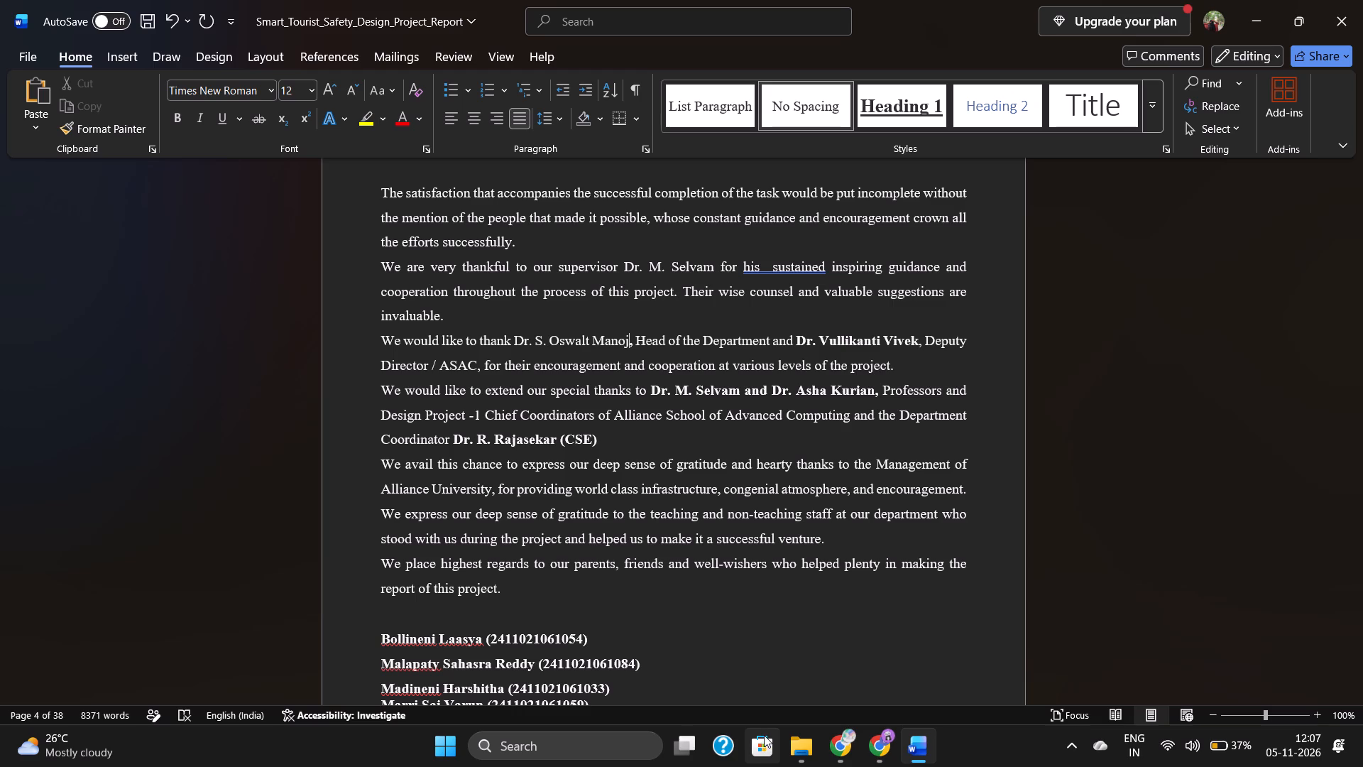
Open the Design Project I and II Project Report Format PDF in Chrome and examine its specimen pages and arrangement of contents.
click(814, 743)
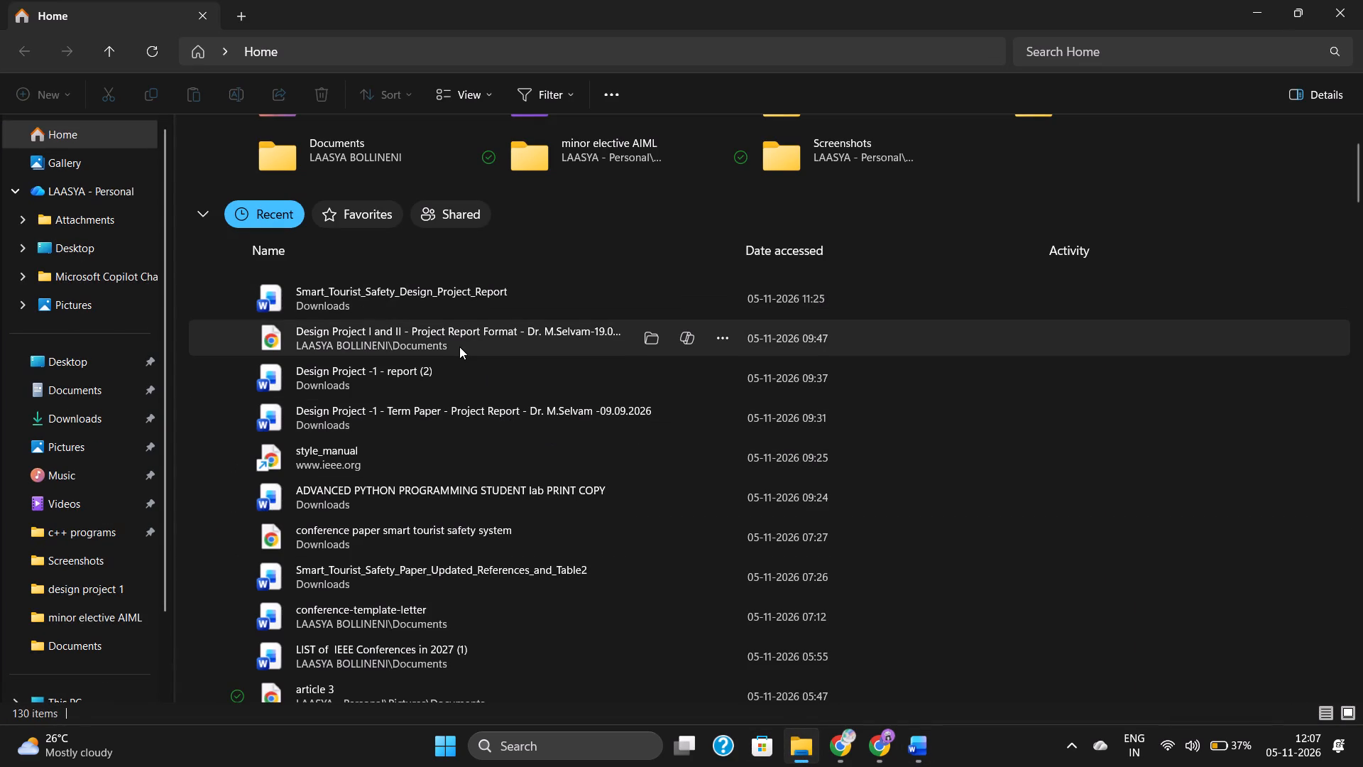
double_click(459, 347)
scroll(700, 360, down, 6)
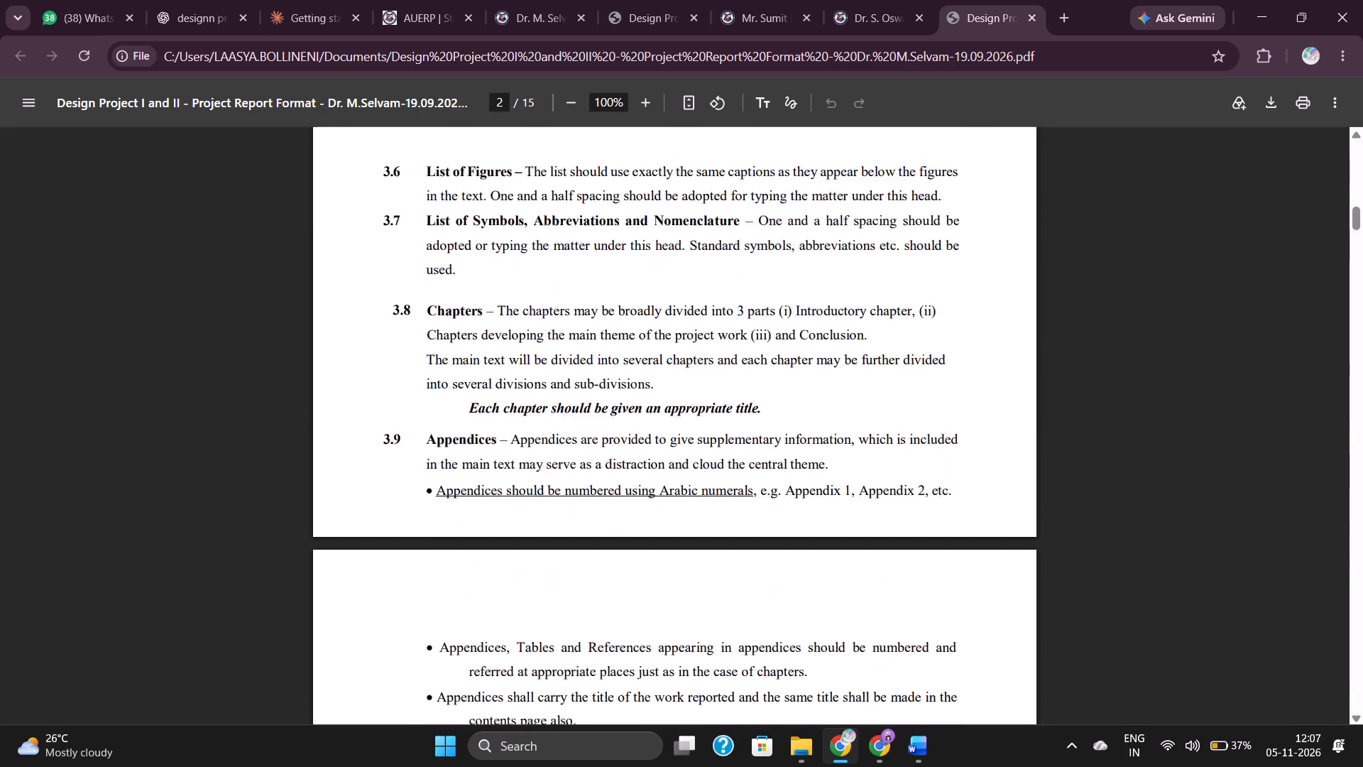
scroll(700, 360, down, 15)
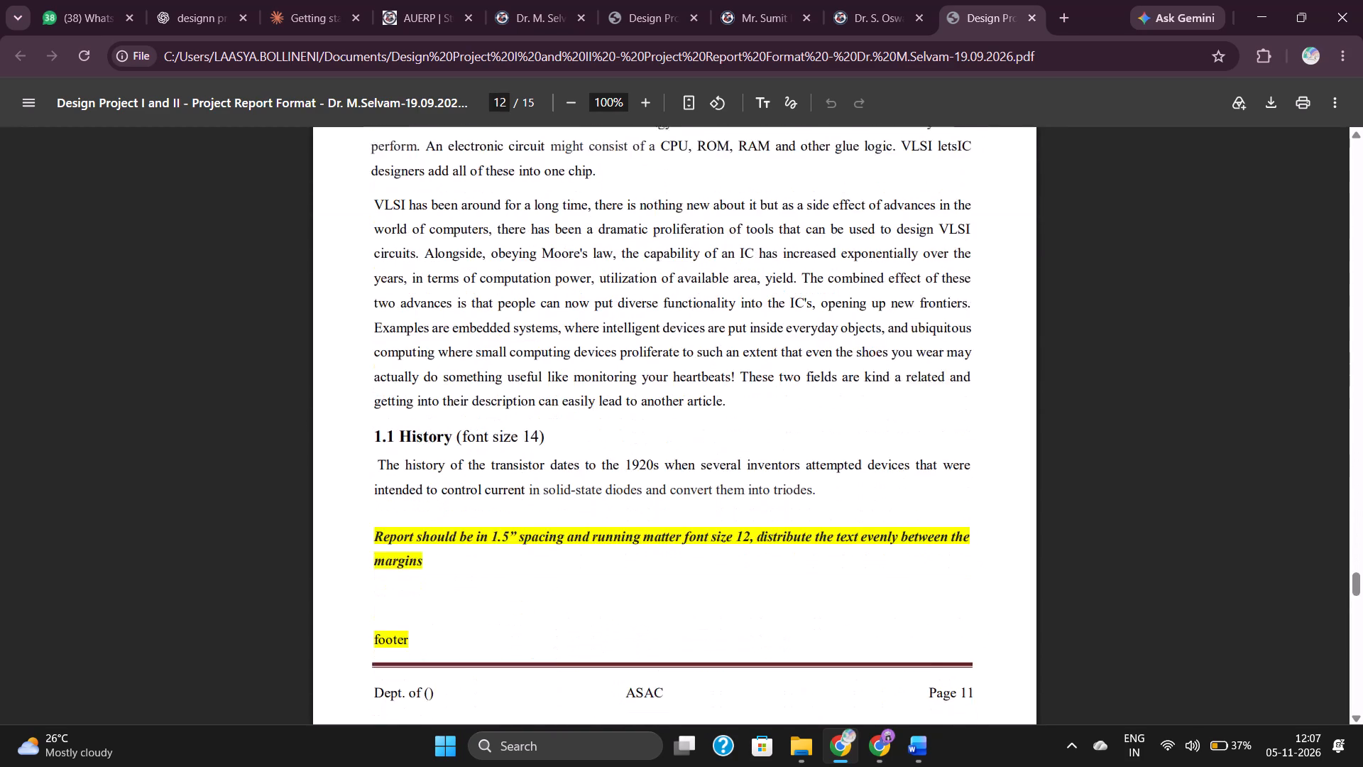
scroll(716, 324, up, 1)
scroll(716, 324, down, 3)
scroll(716, 324, up, 7)
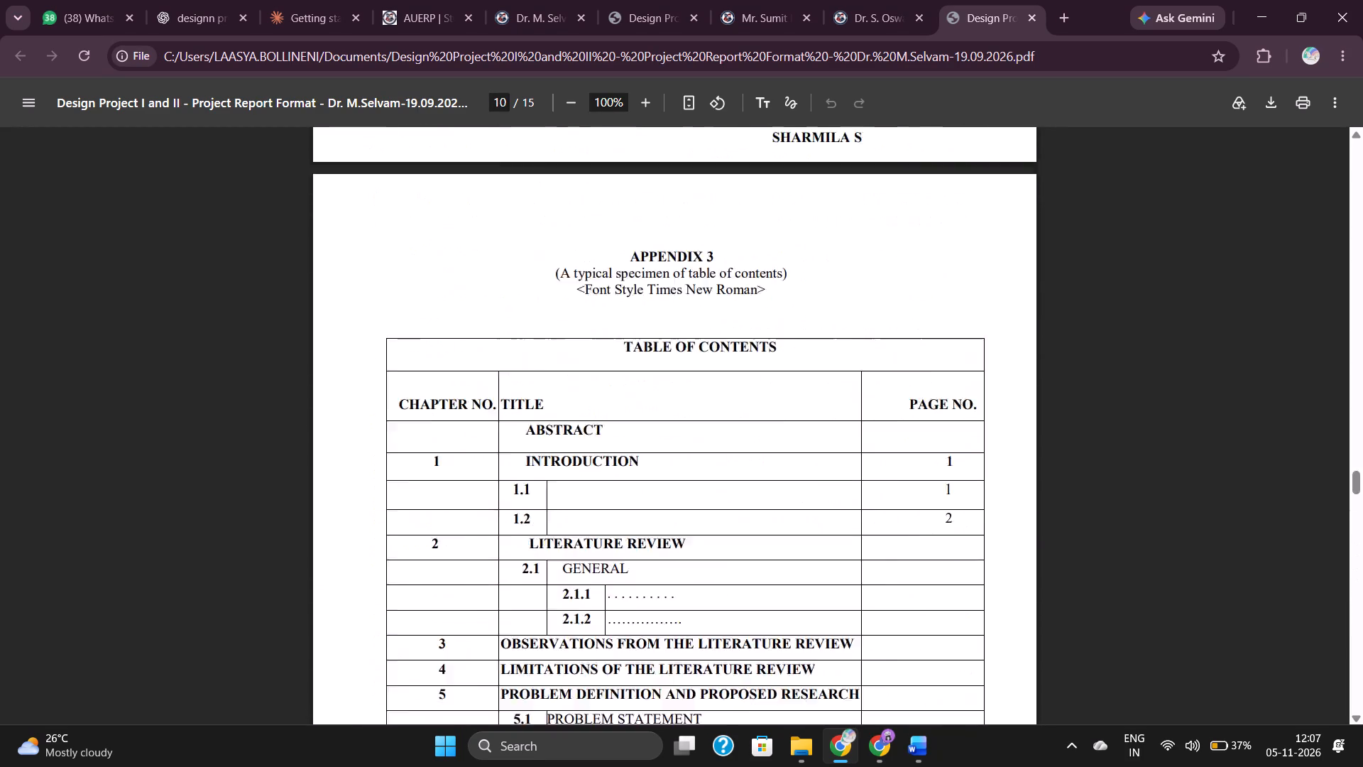
scroll(716, 324, up, 7)
scroll(716, 324, down, 3)
scroll(716, 324, up, 5)
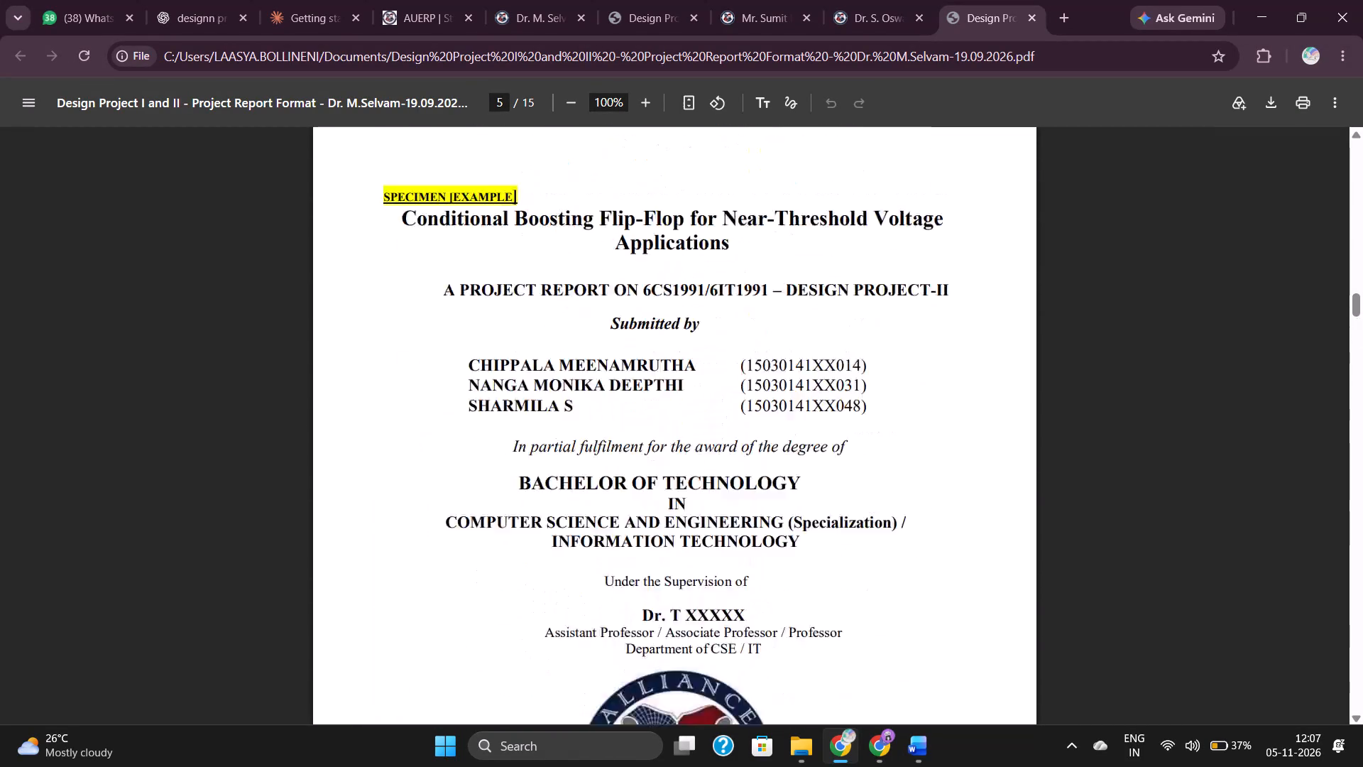
scroll(716, 324, down, 10)
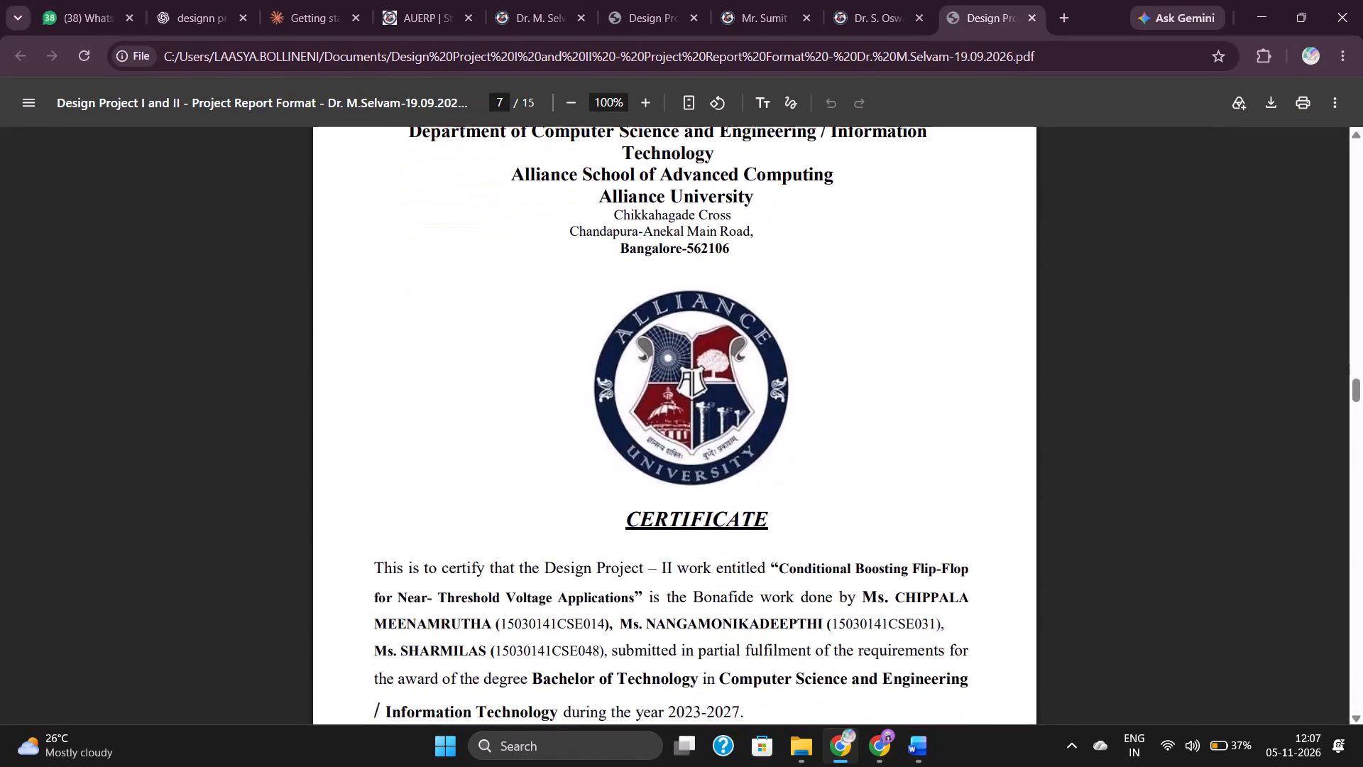
scroll(716, 324, down, 8)
scroll(716, 324, up, 8)
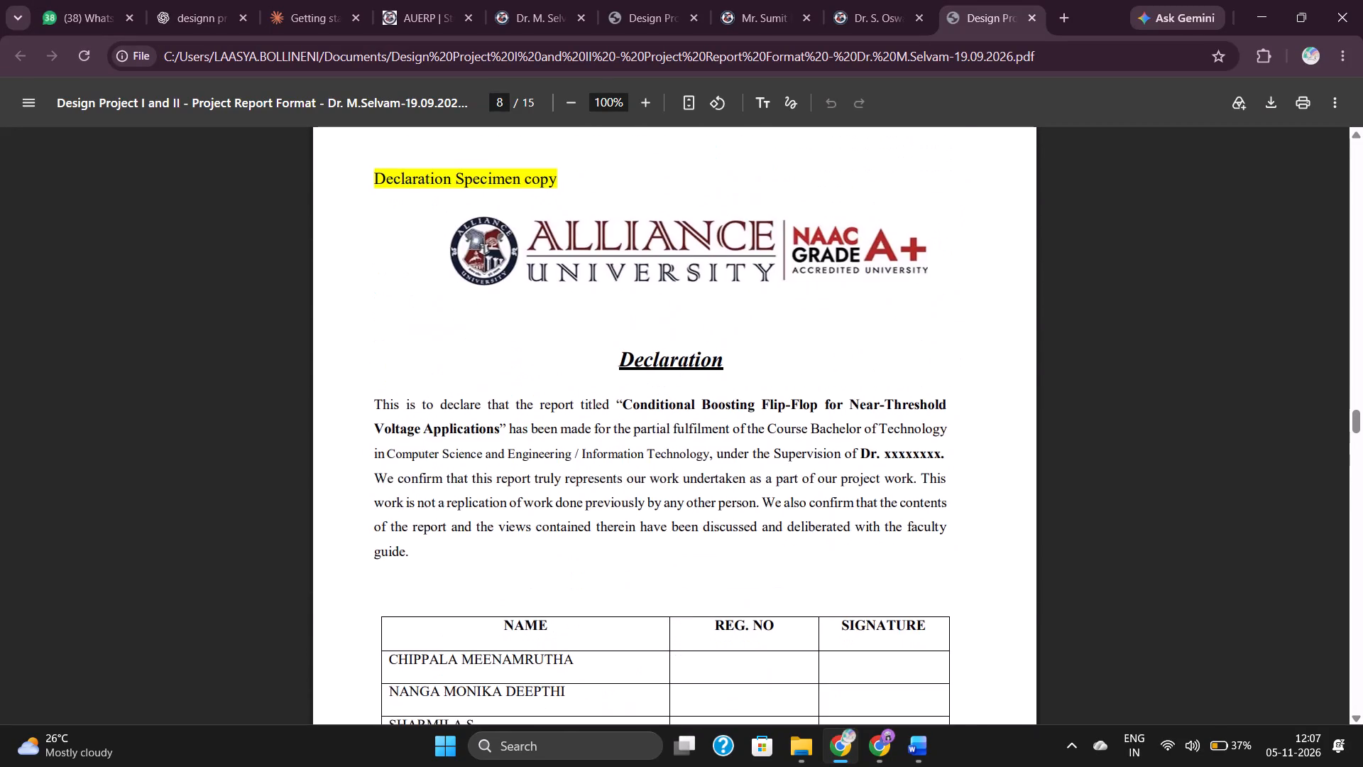
scroll(716, 324, up, 13)
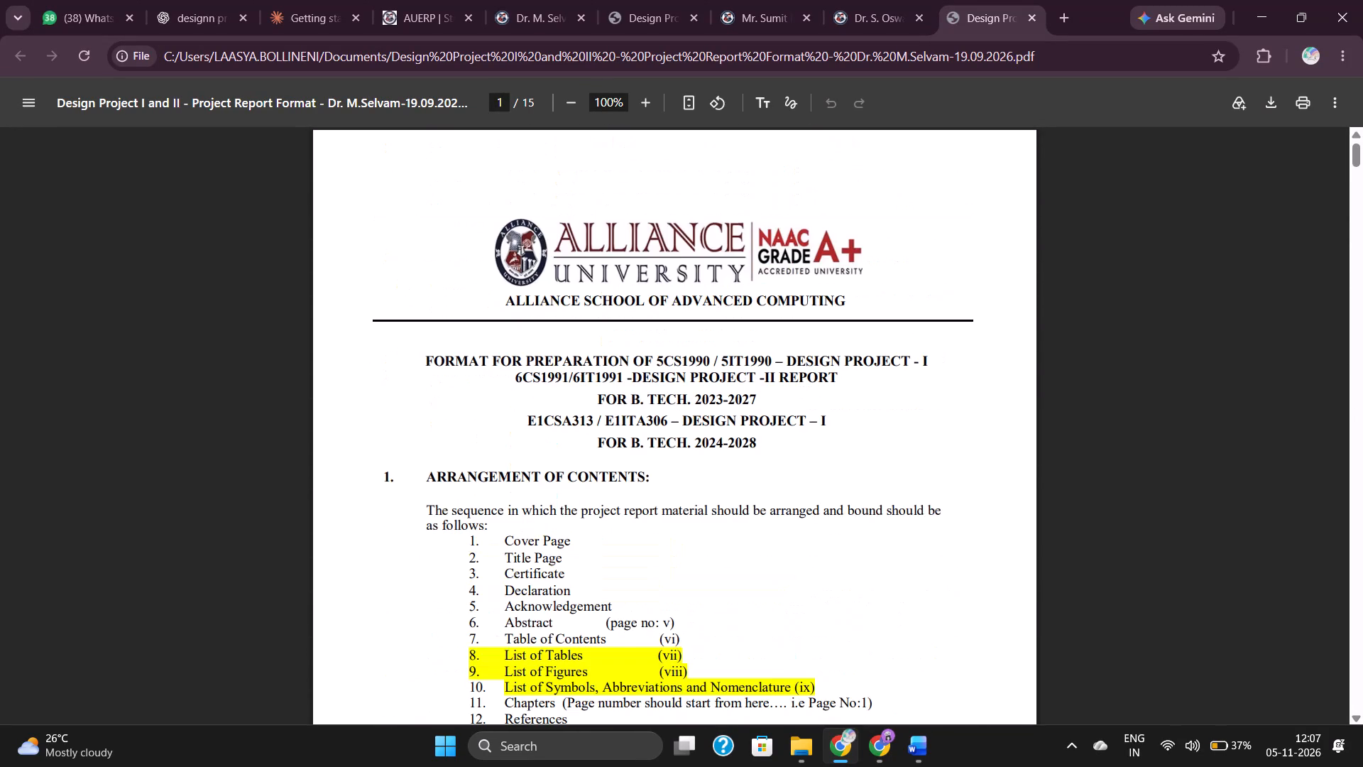
scroll(716, 324, up, 1)
scroll(716, 324, down, 2)
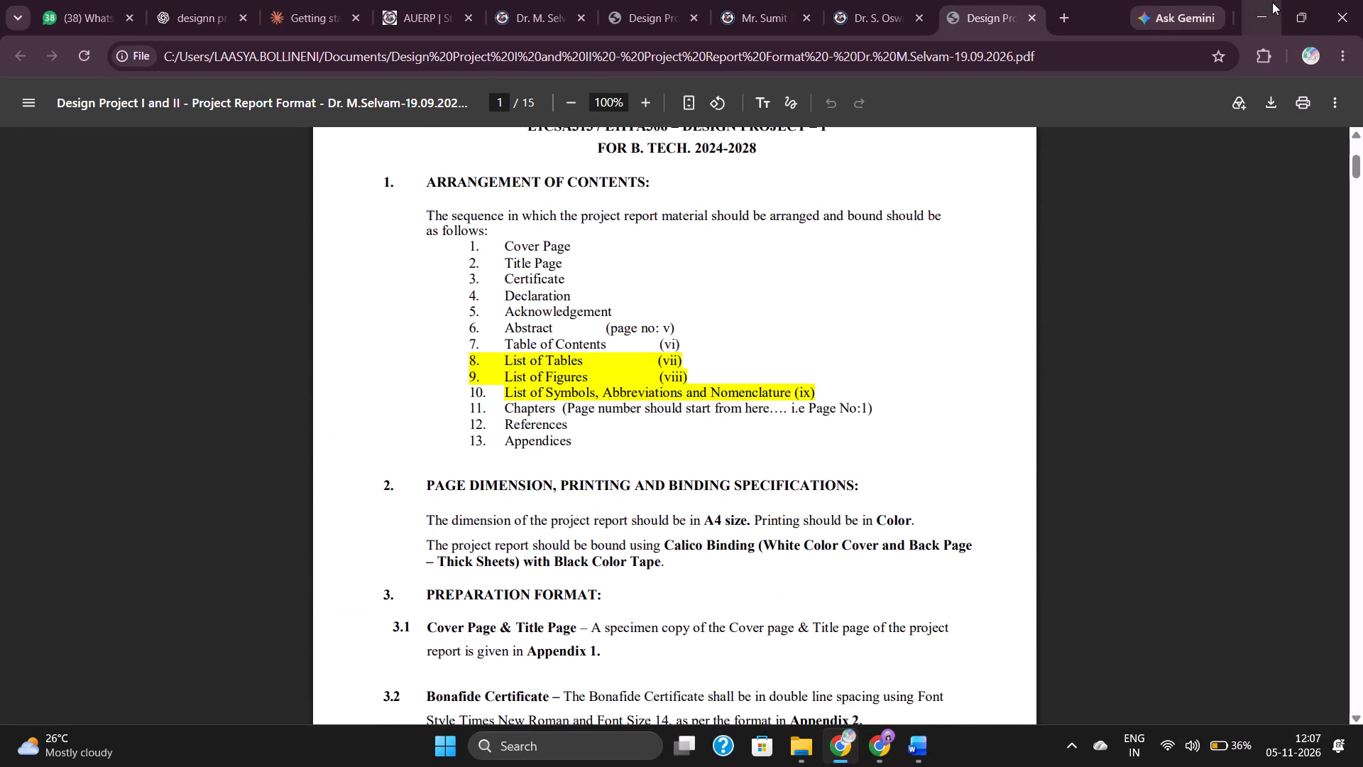
click(1272, 2)
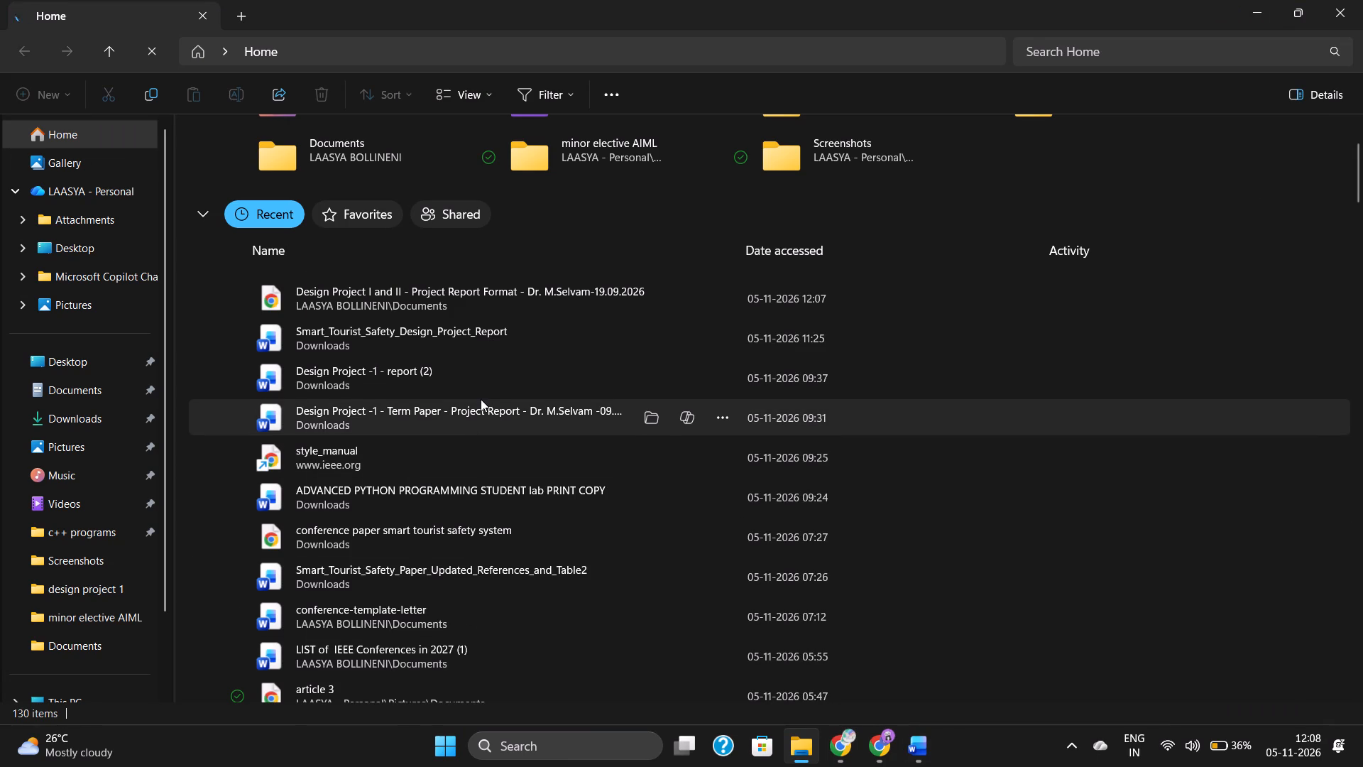
Open the Design Project -1 Term Paper template in Word and check its Acknowledgement wording and coordinator notes.
double_click(453, 432)
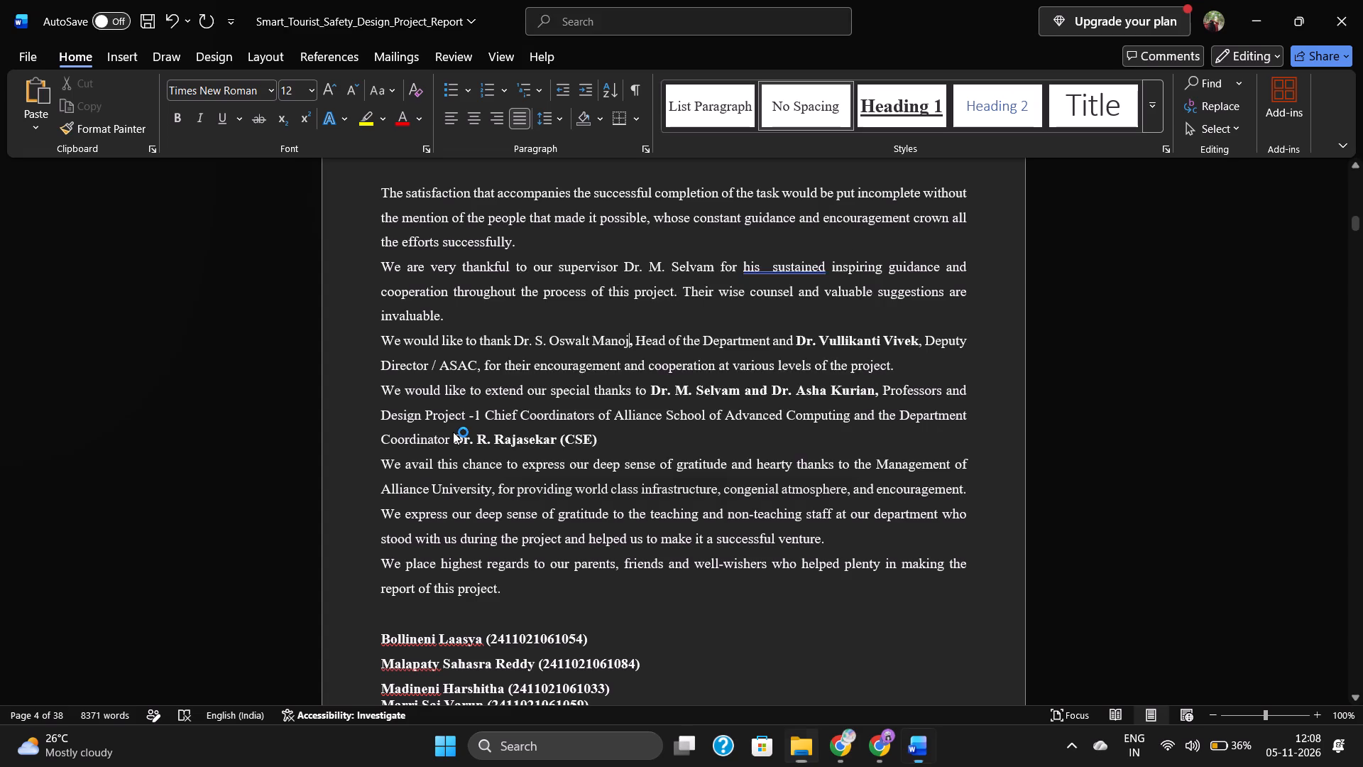
scroll(649, 377, down, 12)
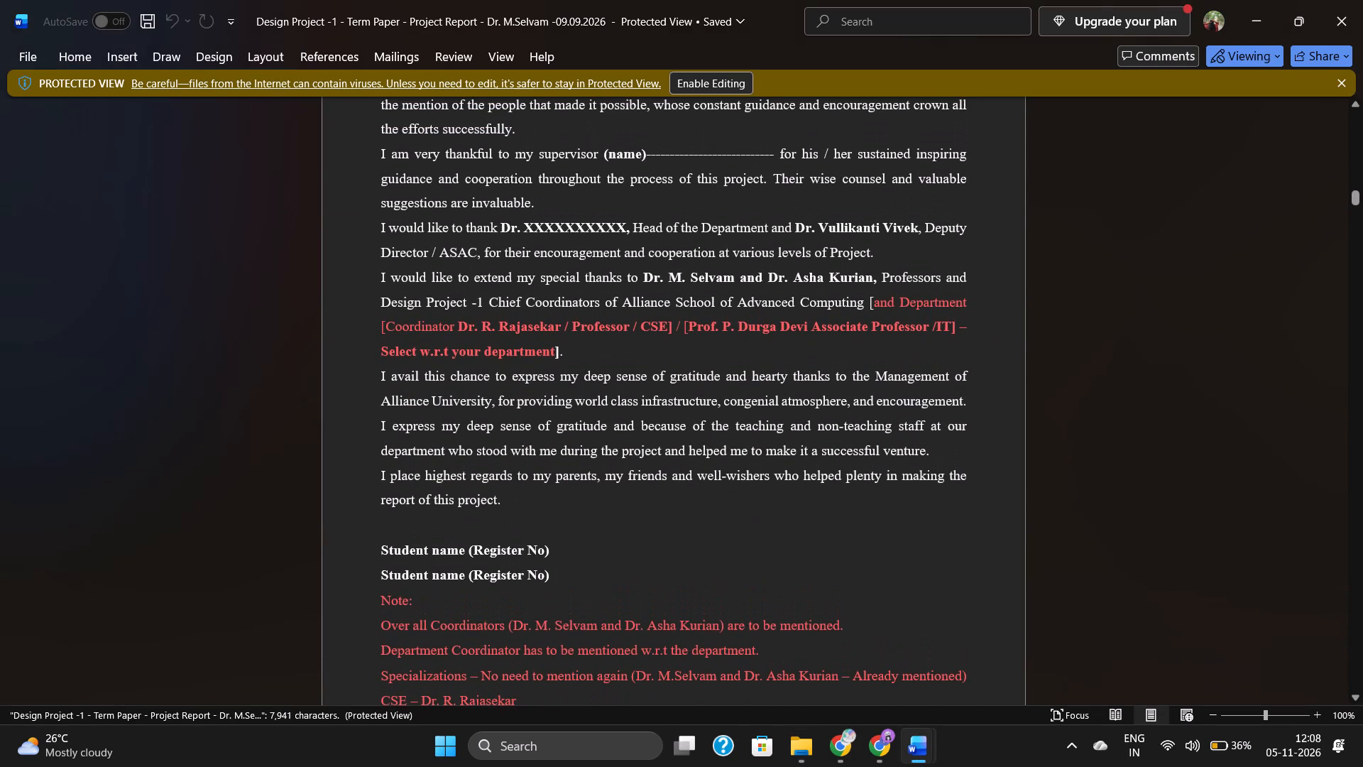
click(1362, 0)
scroll(806, 625, down, 2)
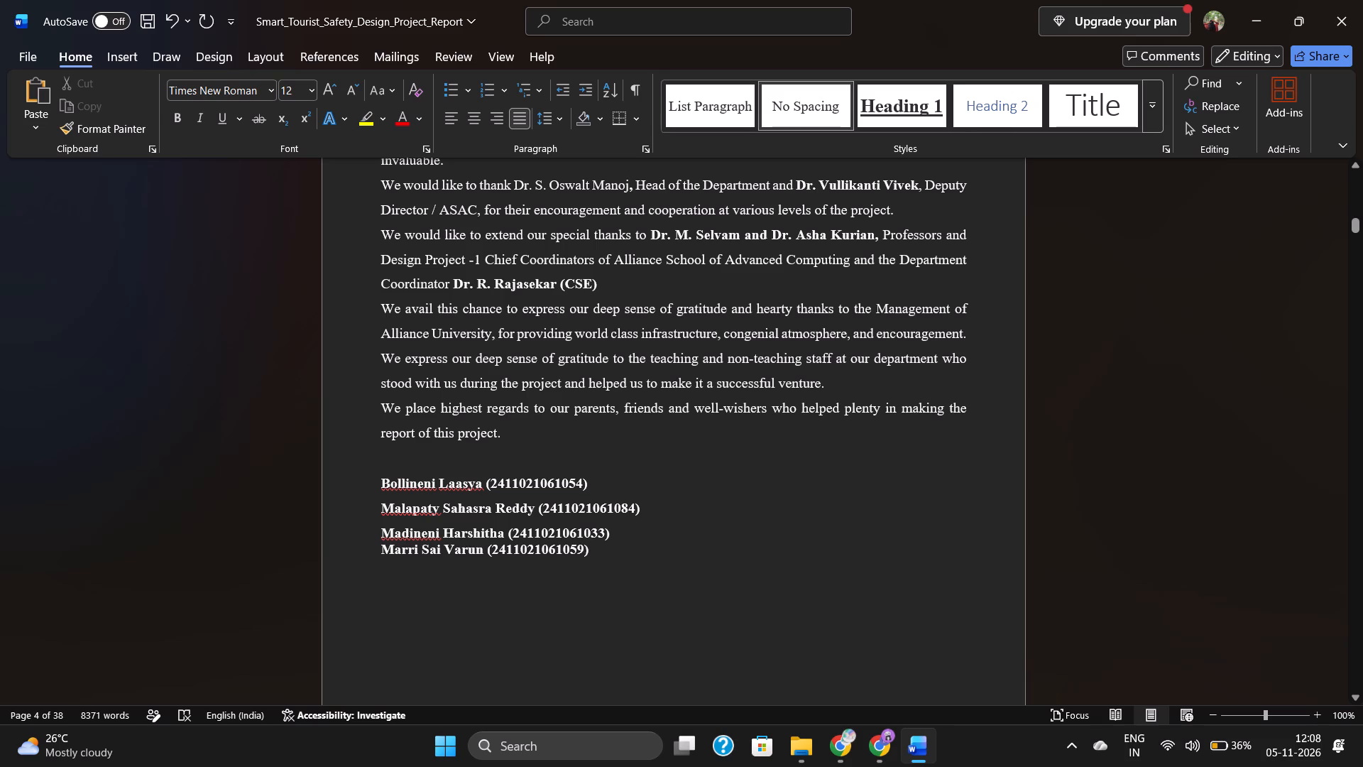
scroll(763, 421, down, 6)
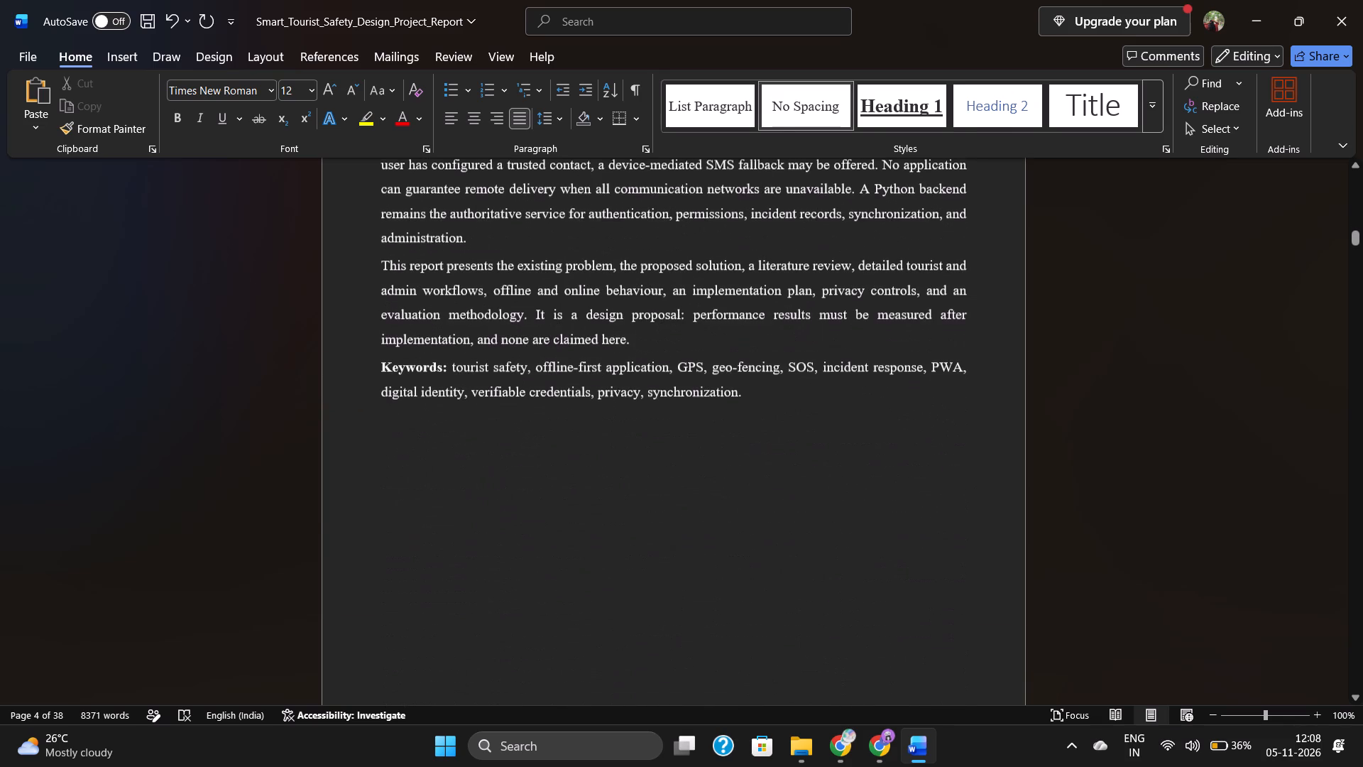
scroll(763, 421, down, 9)
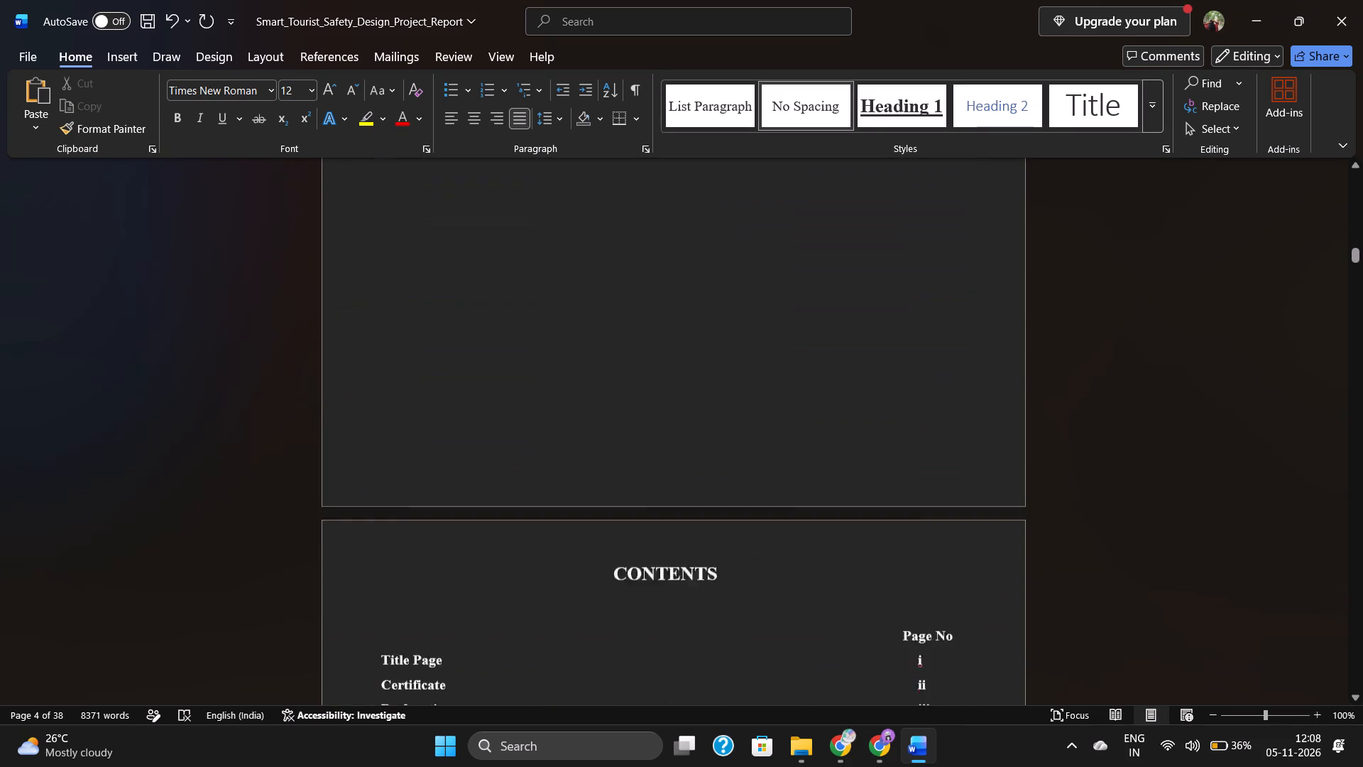
scroll(763, 421, down, 4)
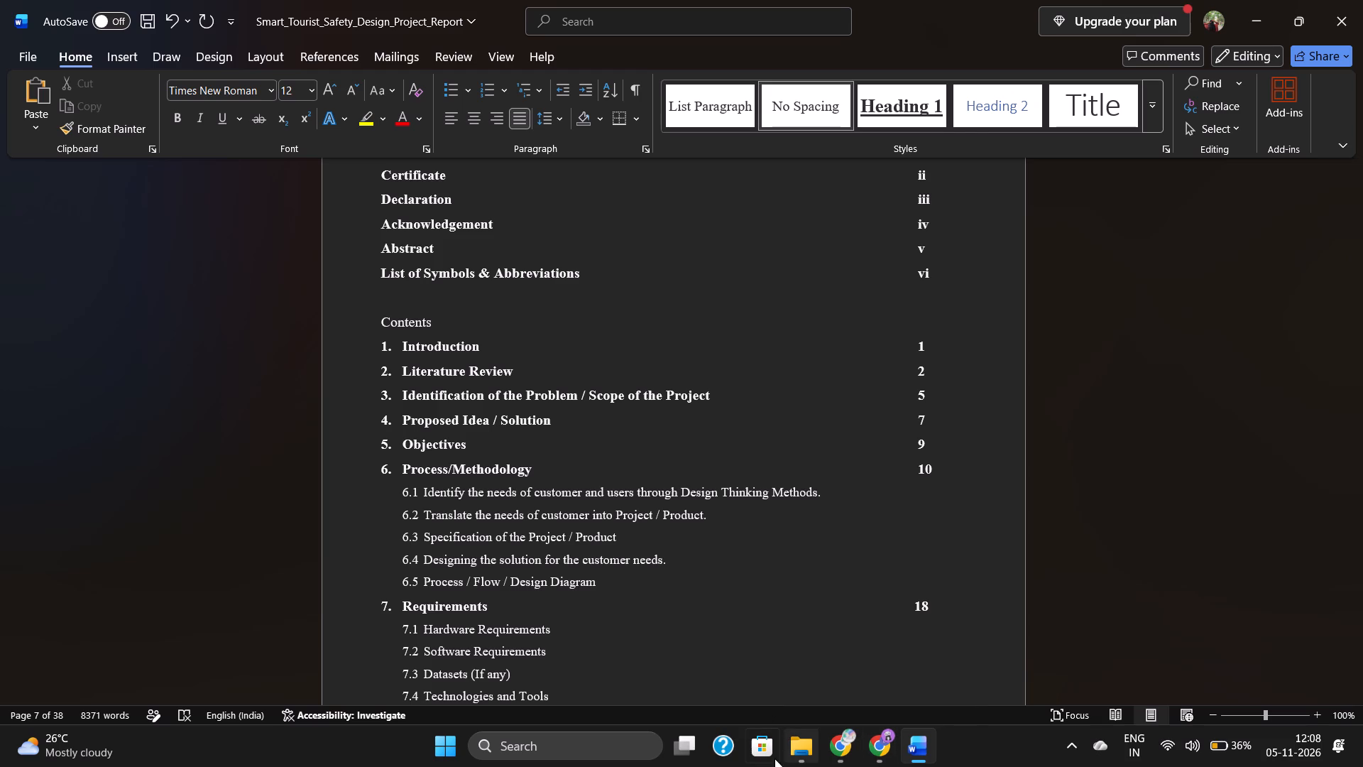
click(799, 756)
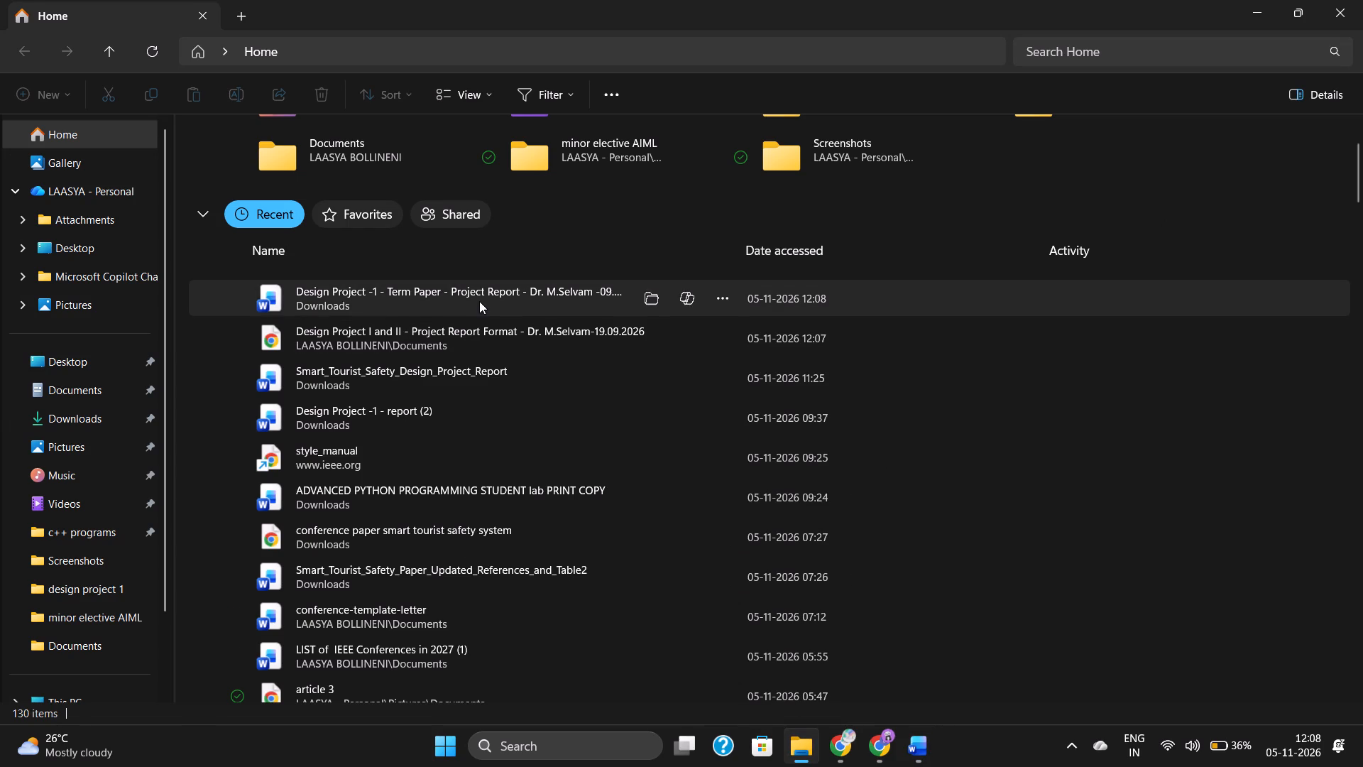
double_click(482, 298)
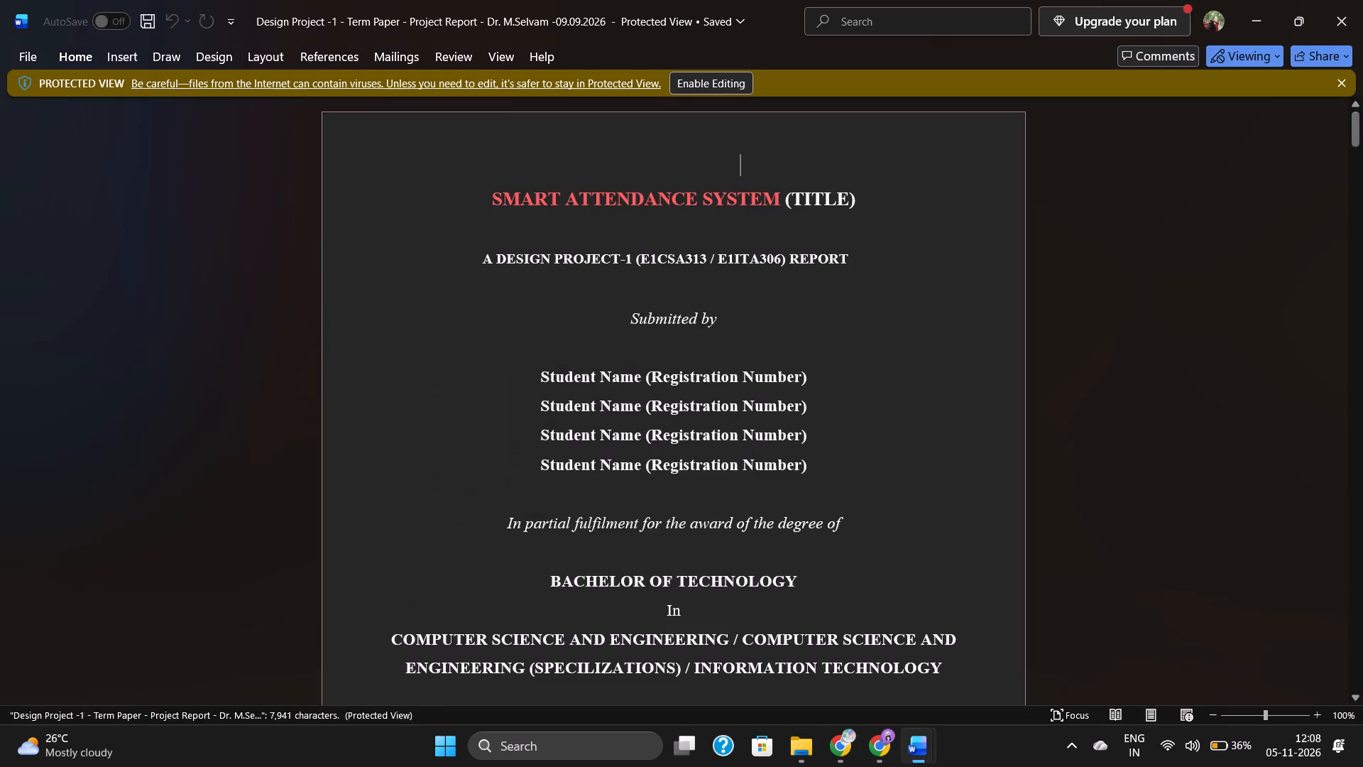
scroll(740, 450, down, 16)
scroll(740, 450, up, 1)
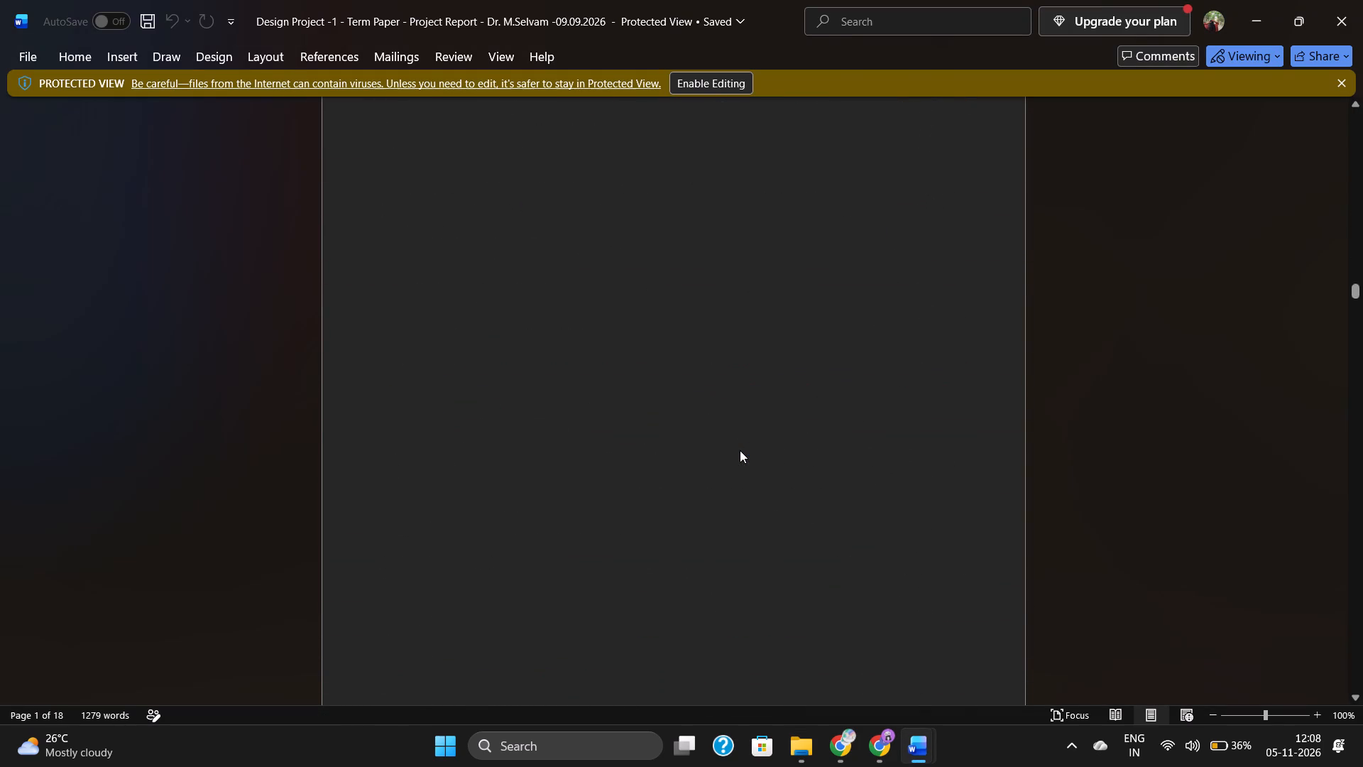
scroll(740, 450, up, 1)
scroll(740, 450, down, 7)
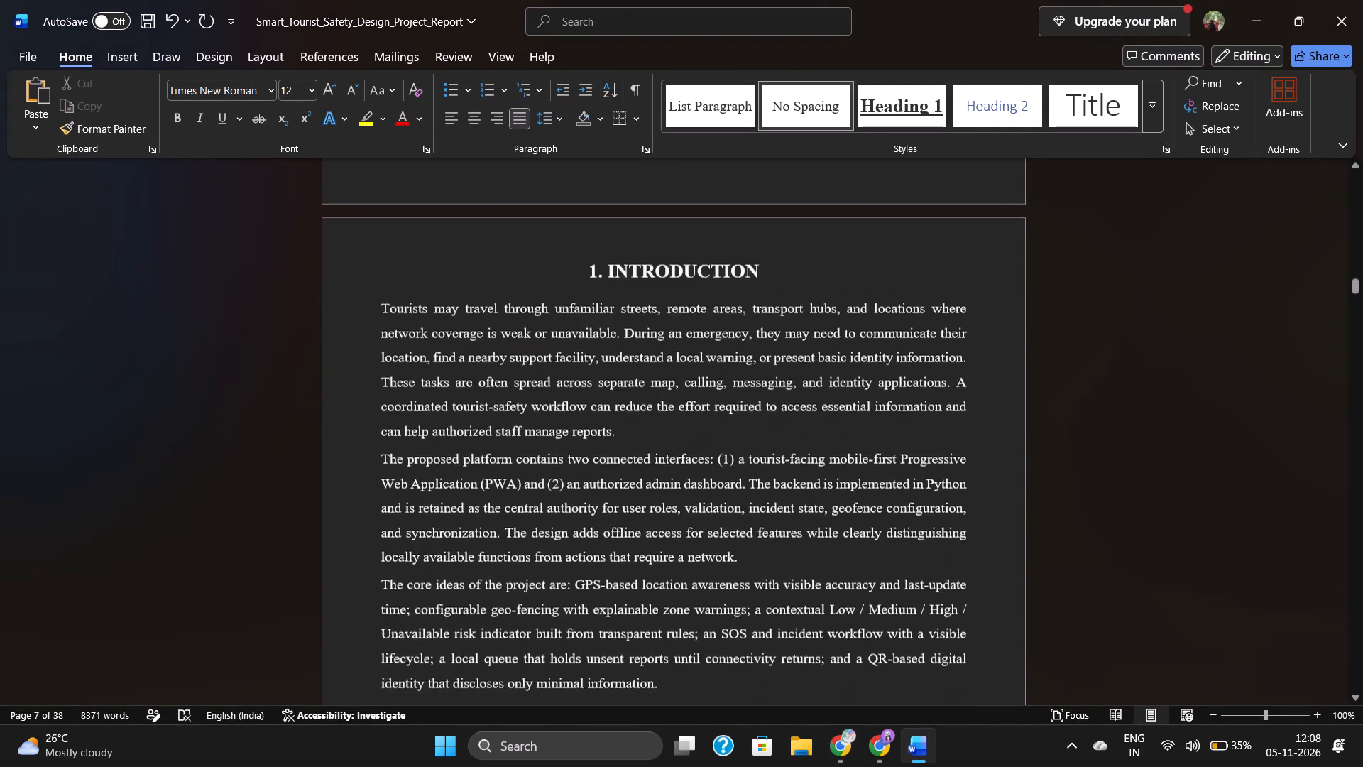
scroll(854, 453, up, 1)
scroll(854, 453, down, 1)
click(792, 702)
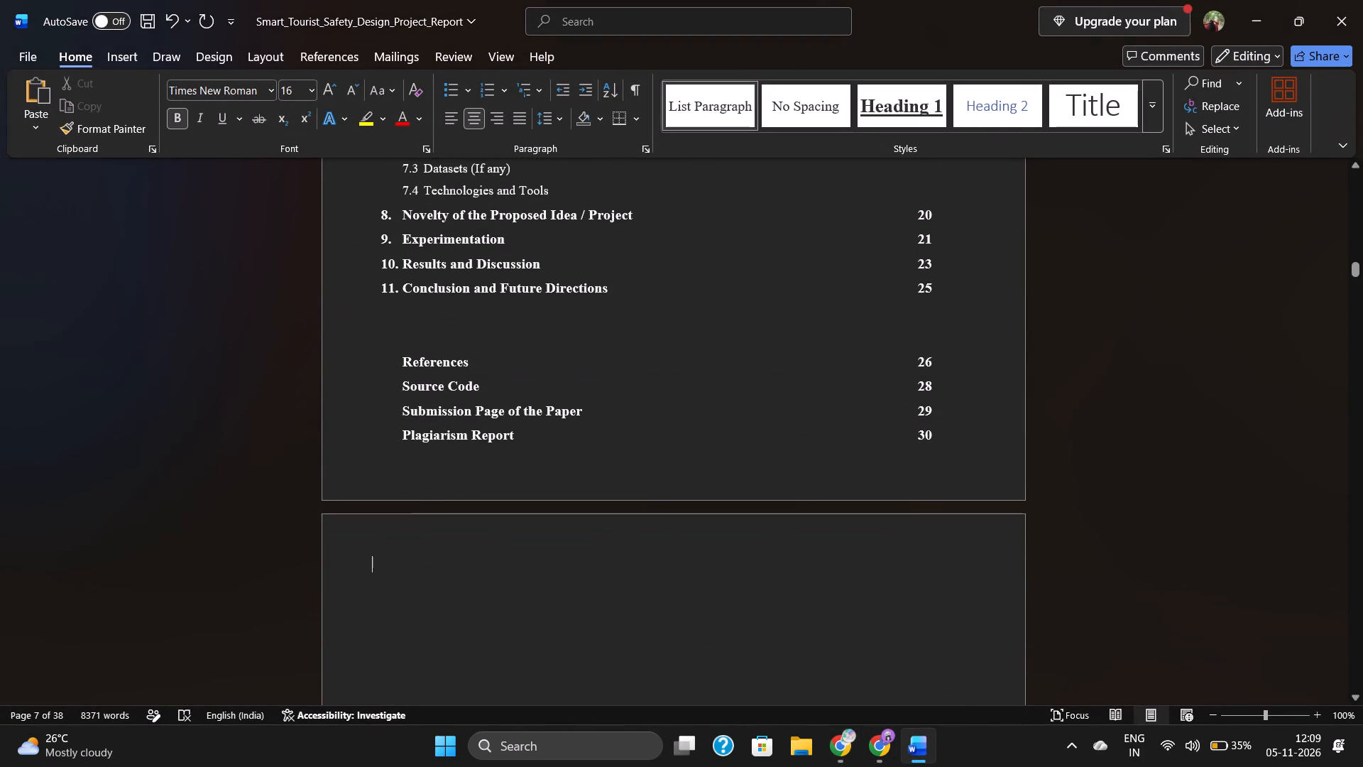
click(810, 593)
scroll(810, 593, down, 3)
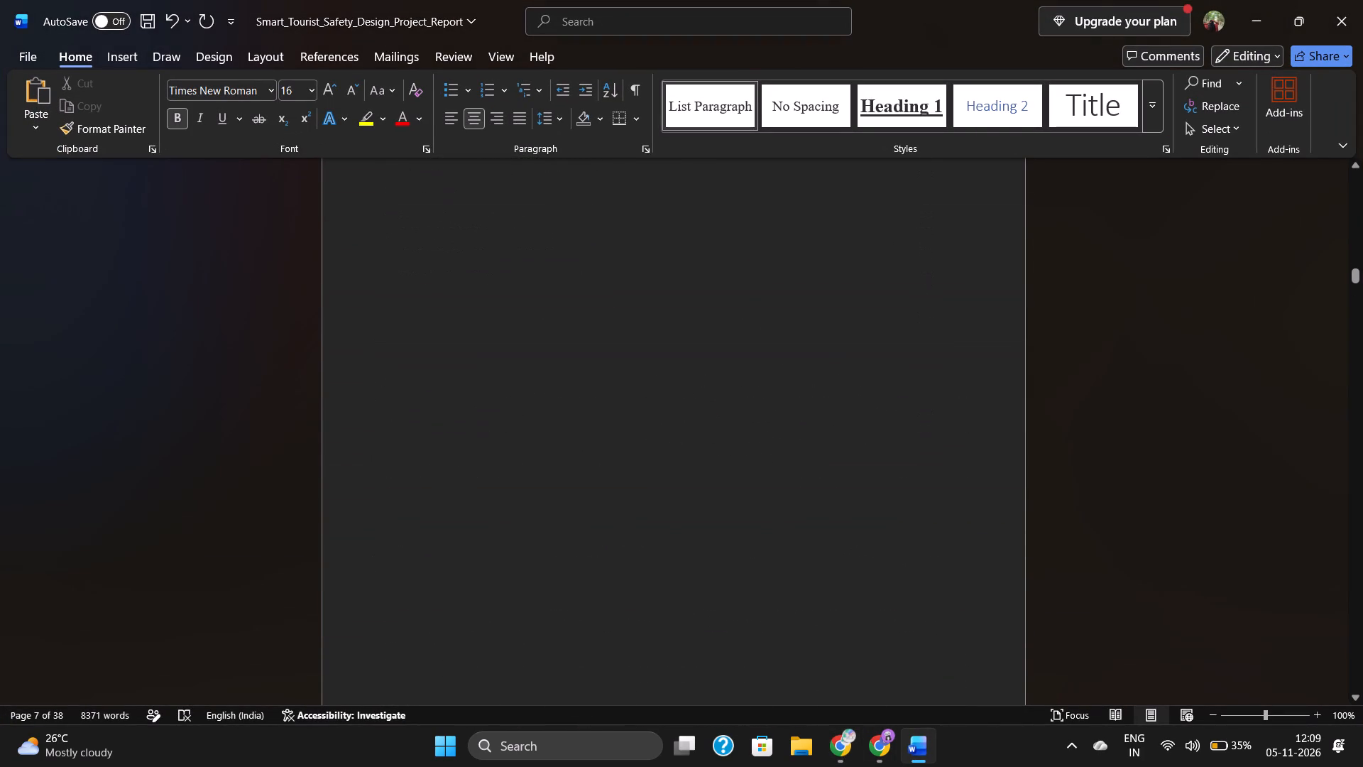
scroll(773, 501, down, 2)
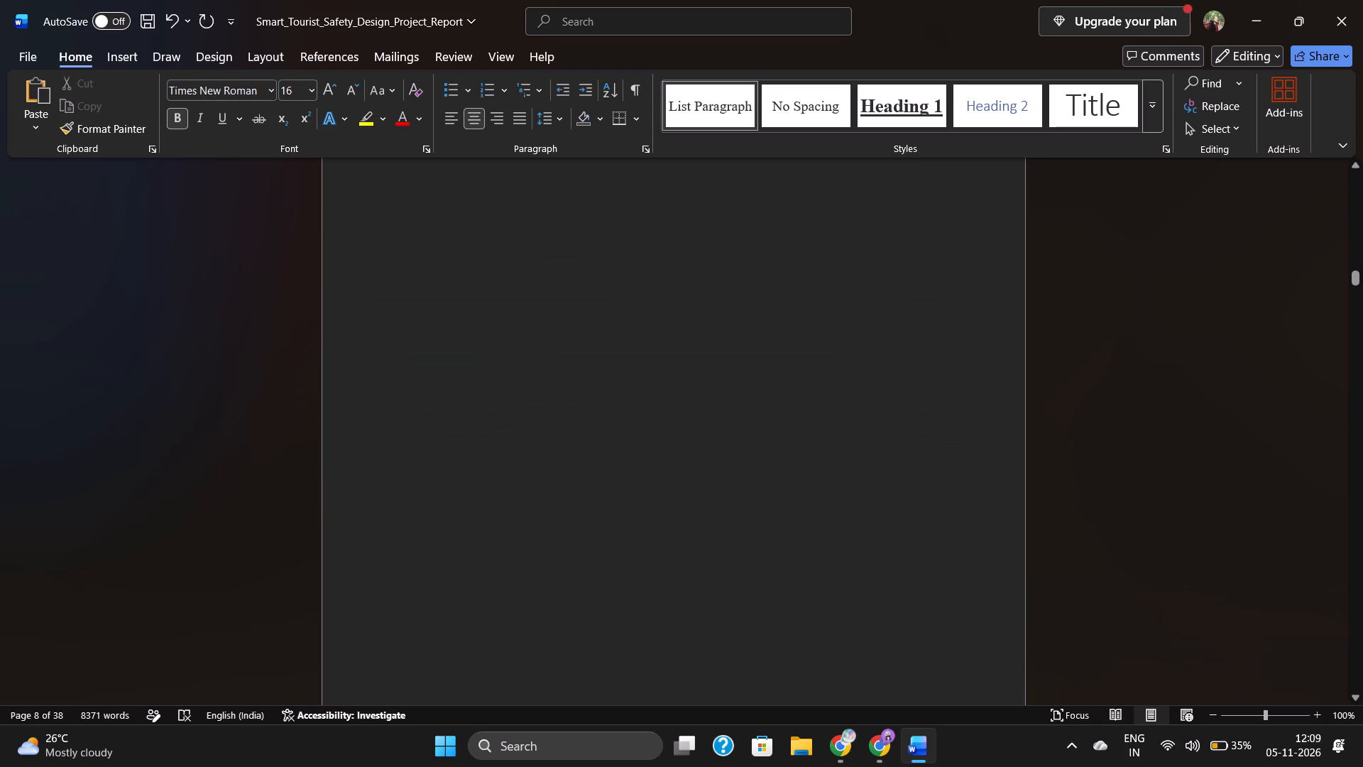
right_click(645, 393)
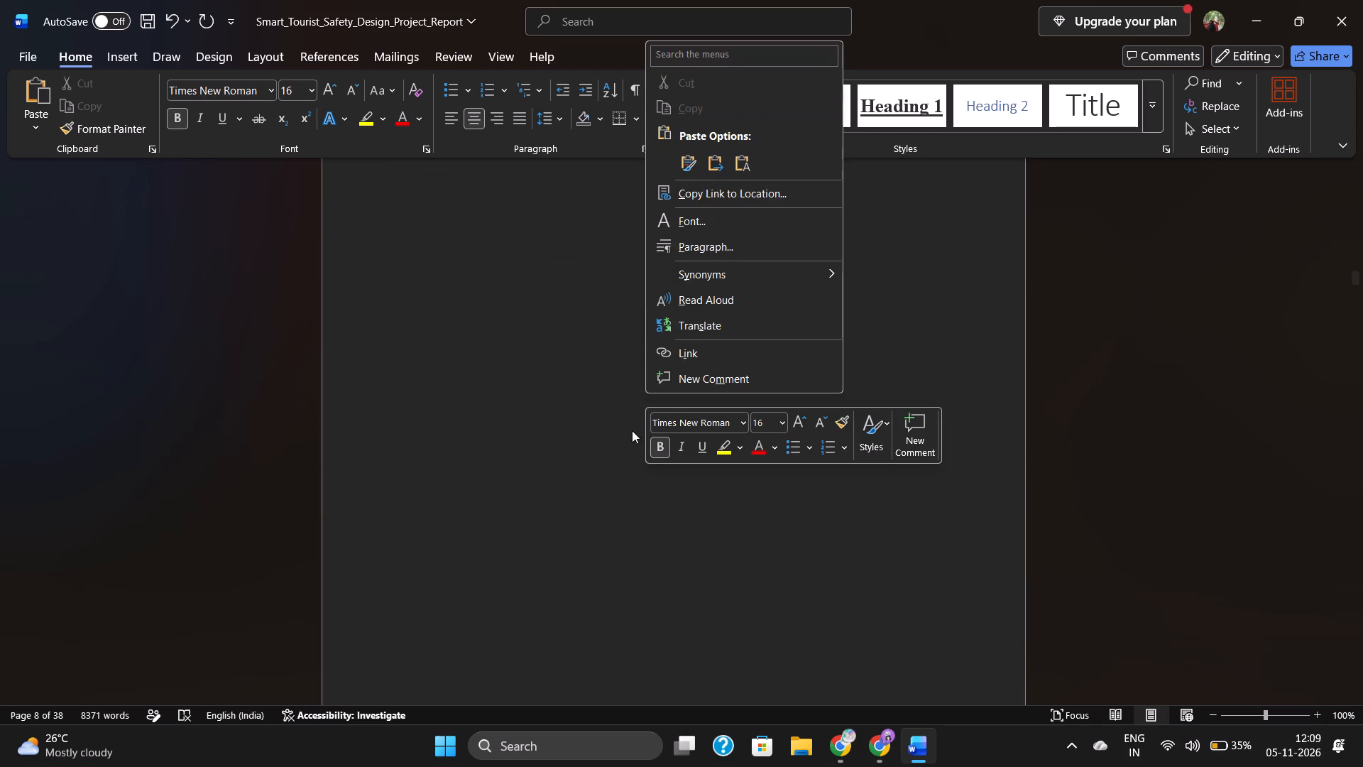
click(637, 523)
Review the Introduction and Literature Review sections, including the summary table of selected research papers and Paper 1.
scroll(637, 523, down, 4)
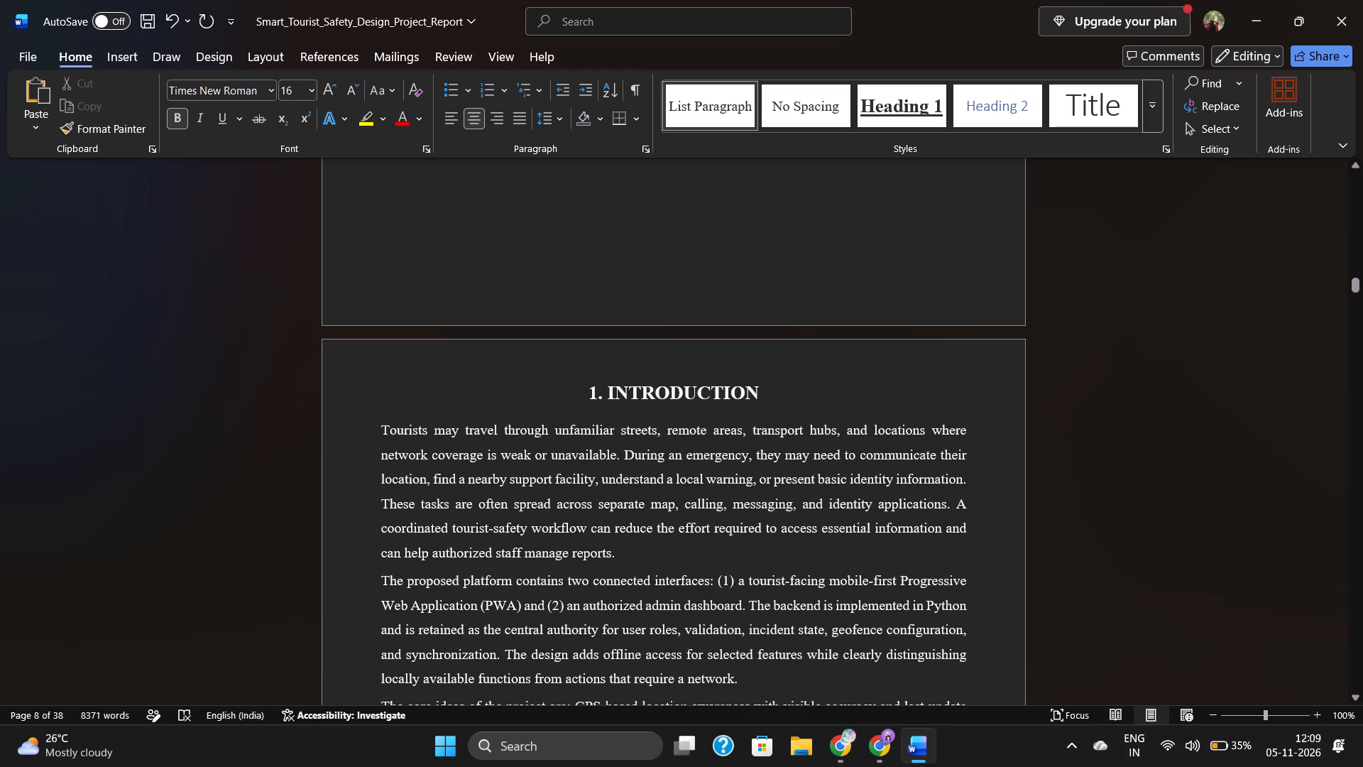
scroll(557, 391, down, 6)
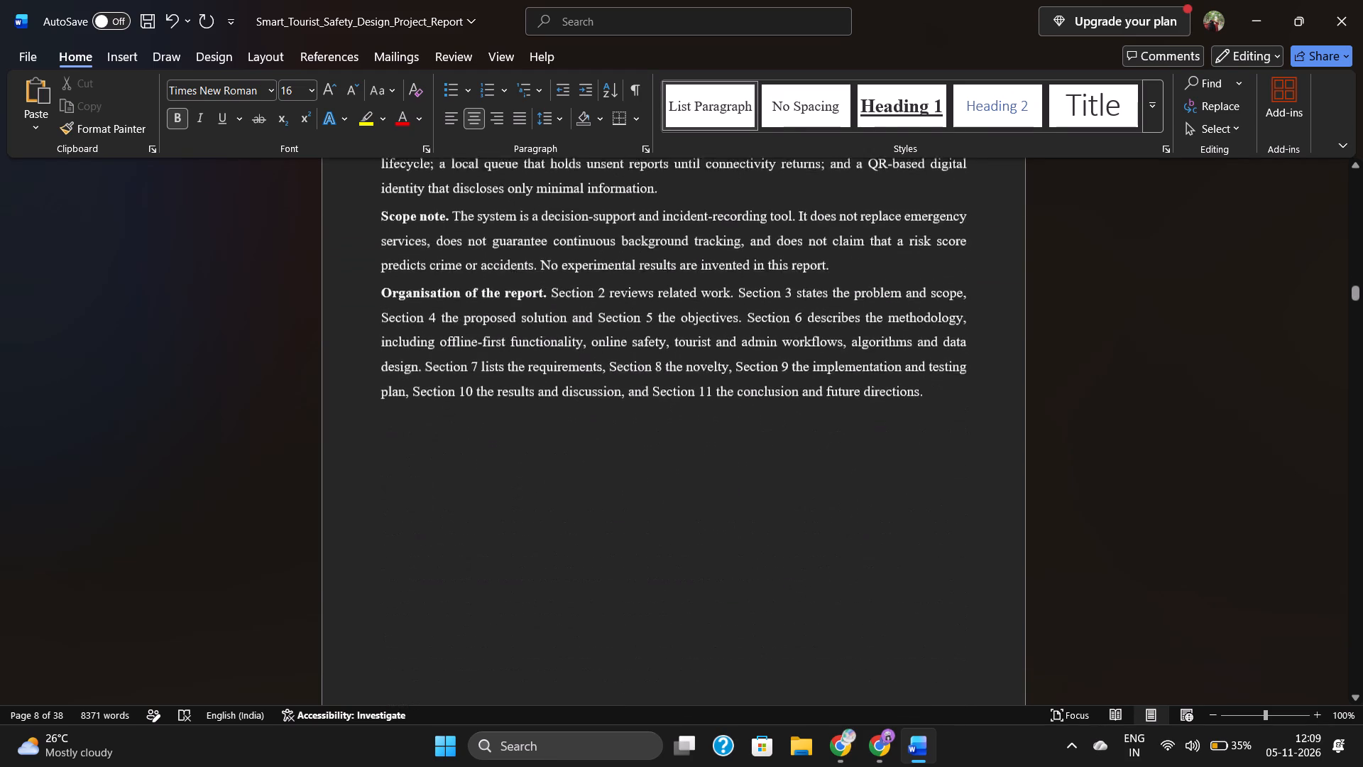
scroll(557, 391, down, 4)
scroll(557, 391, right, 1)
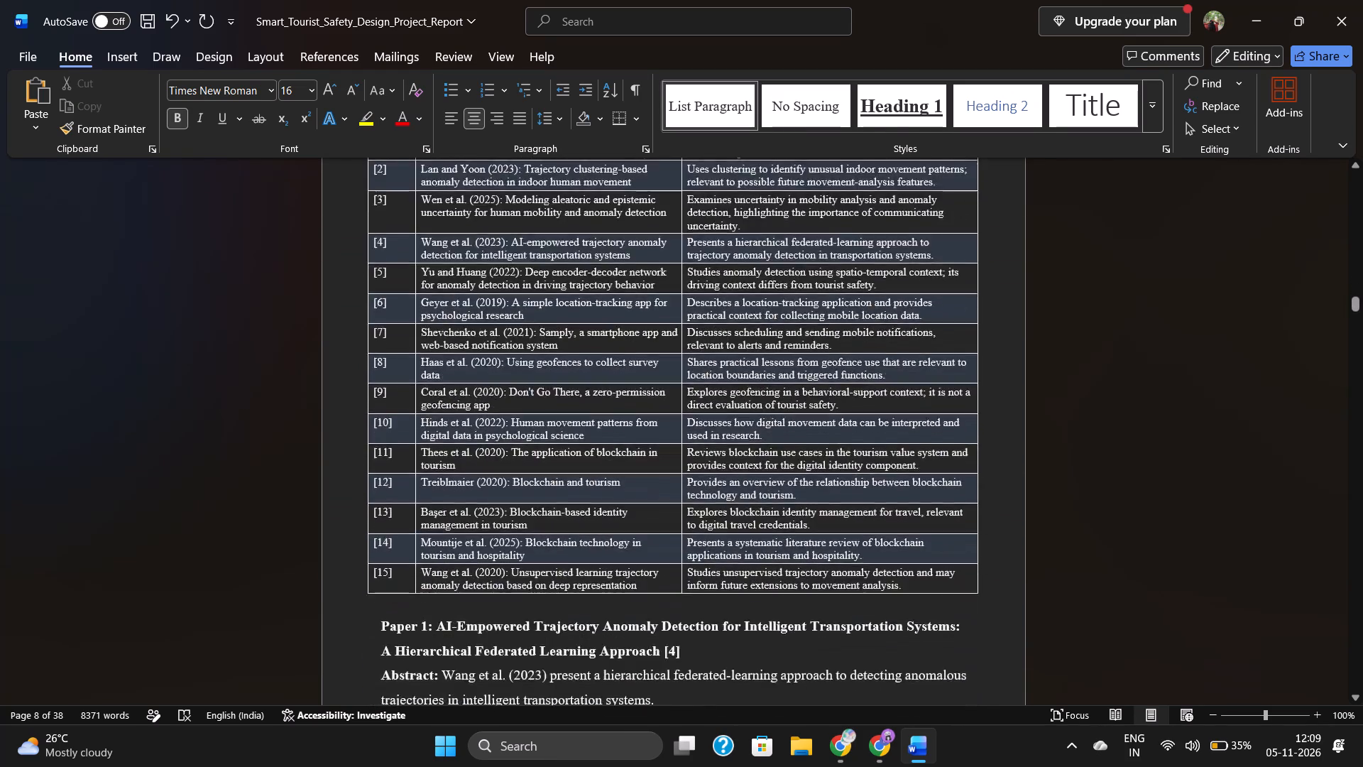
scroll(557, 391, right, 1)
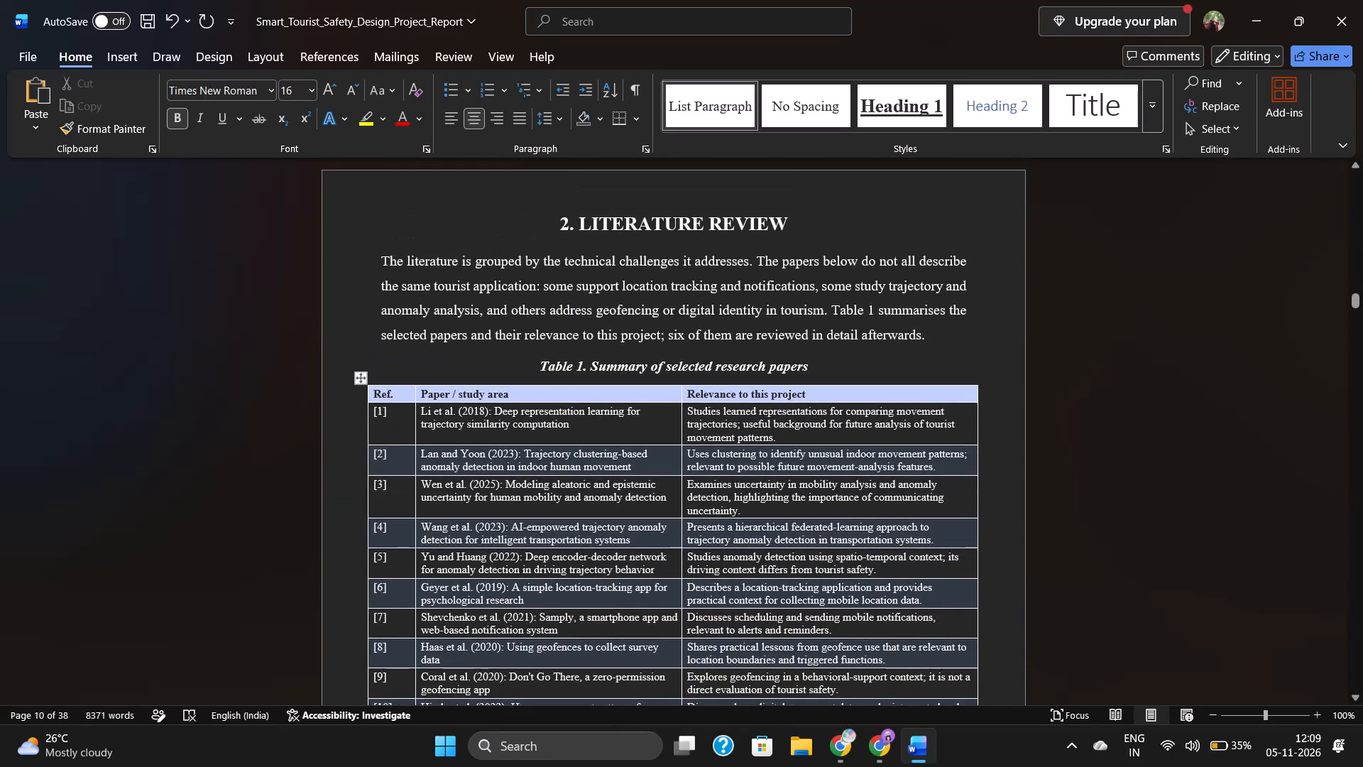
scroll(557, 391, down, 6)
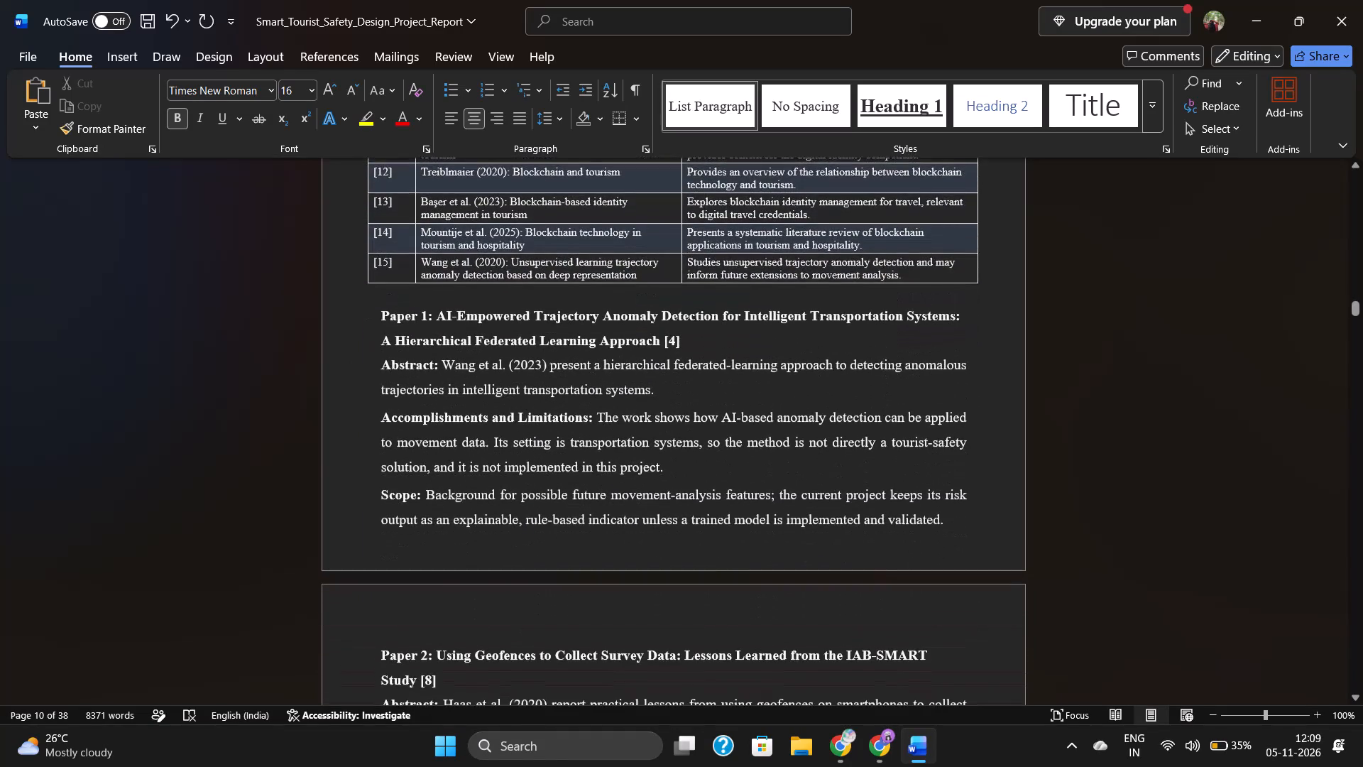
scroll(557, 391, down, 2)
scroll(557, 391, up, 5)
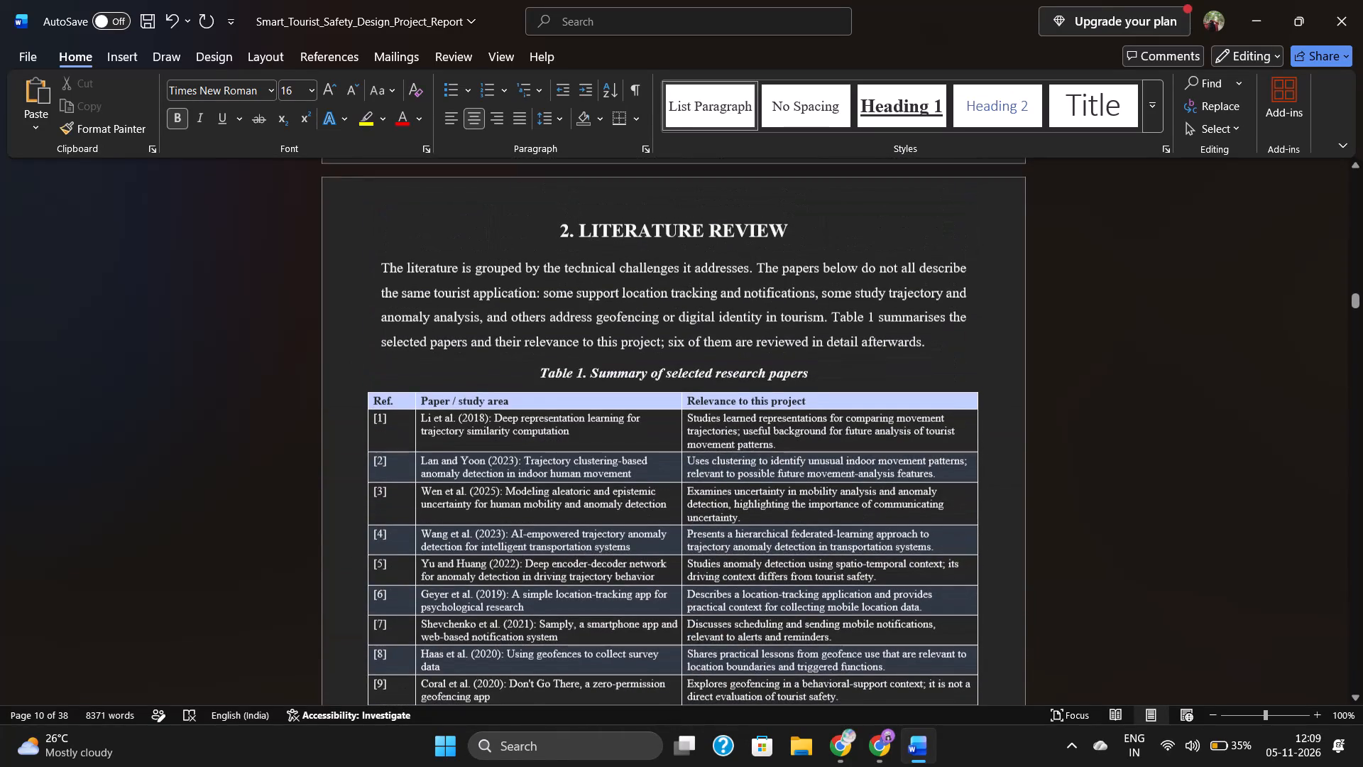
scroll(557, 391, up, 1)
scroll(557, 391, down, 4)
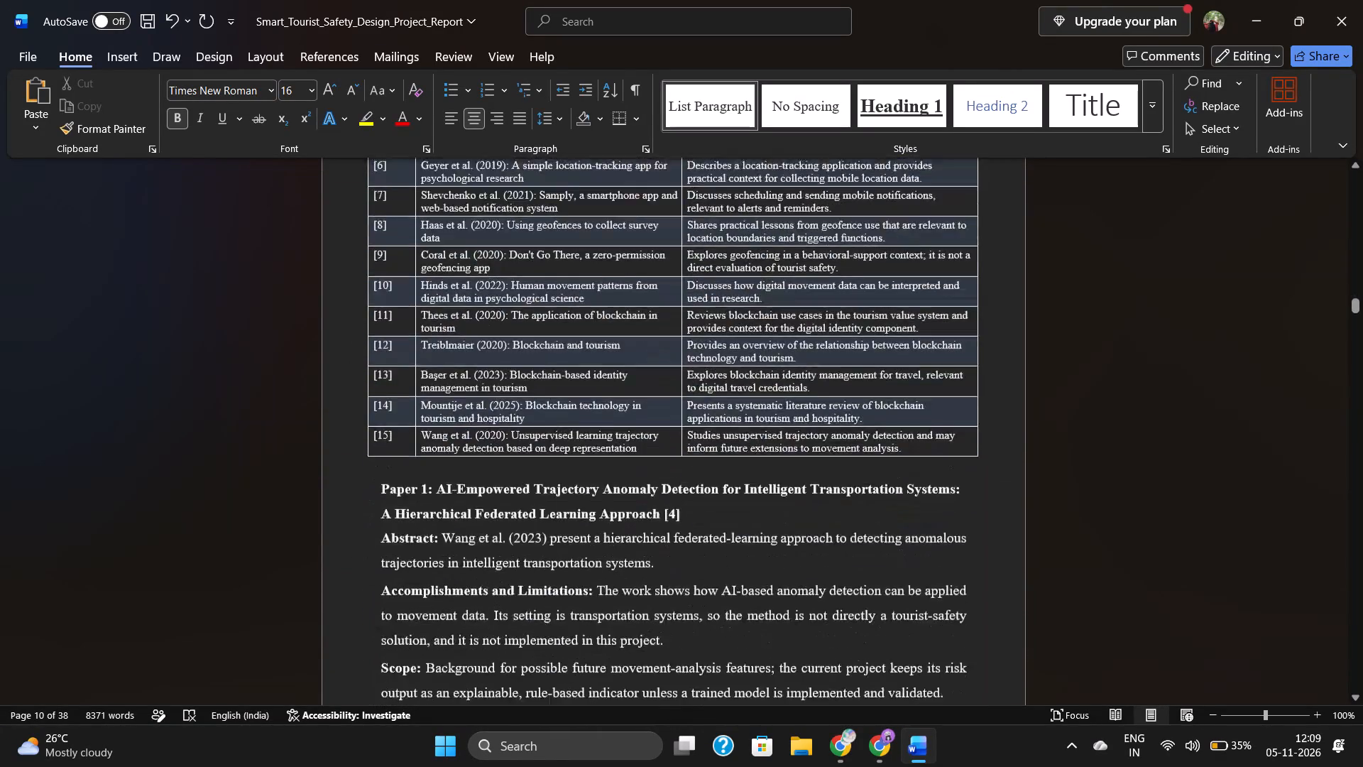
Examine section 3, from the current situation to the out-of-scope limitations, and how its last bullet breaks across pages before section 4.
scroll(557, 391, down, 10)
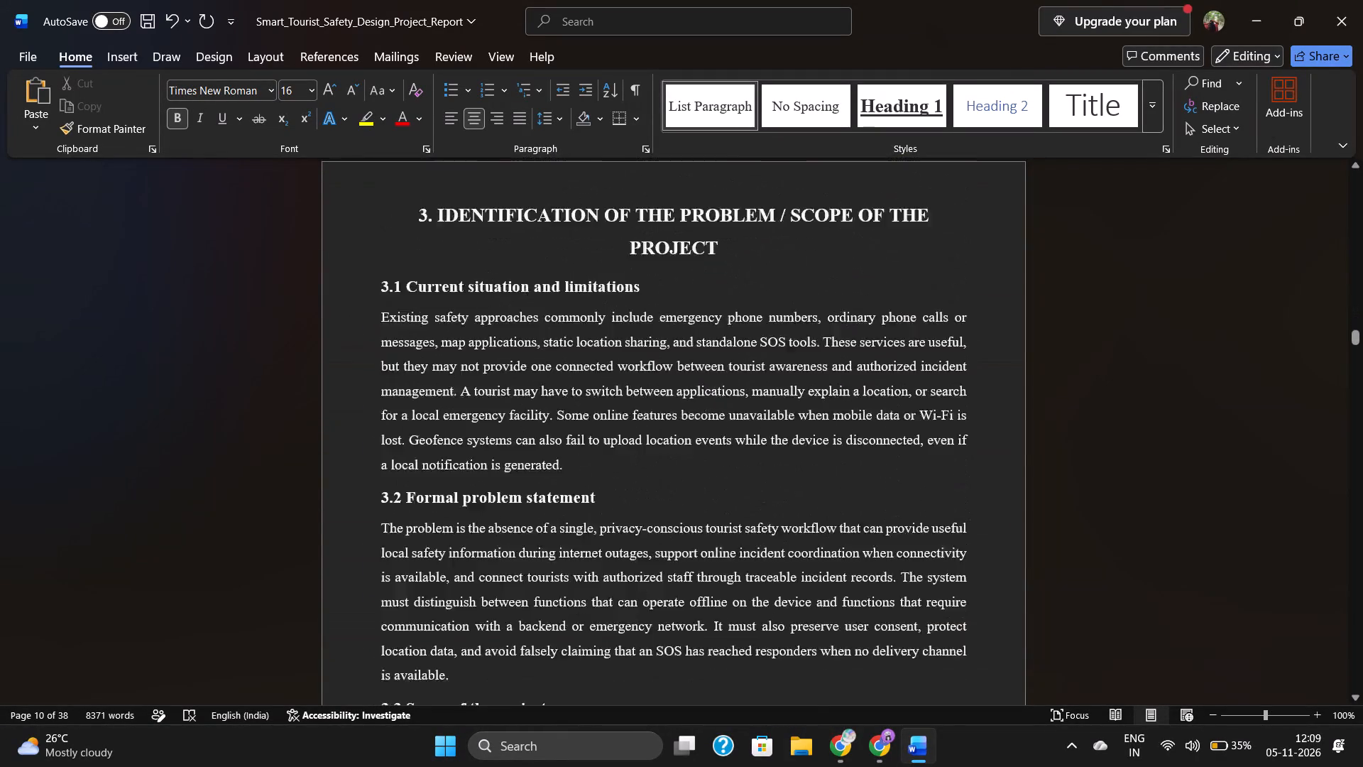
scroll(557, 391, down, 2)
scroll(557, 391, up, 7)
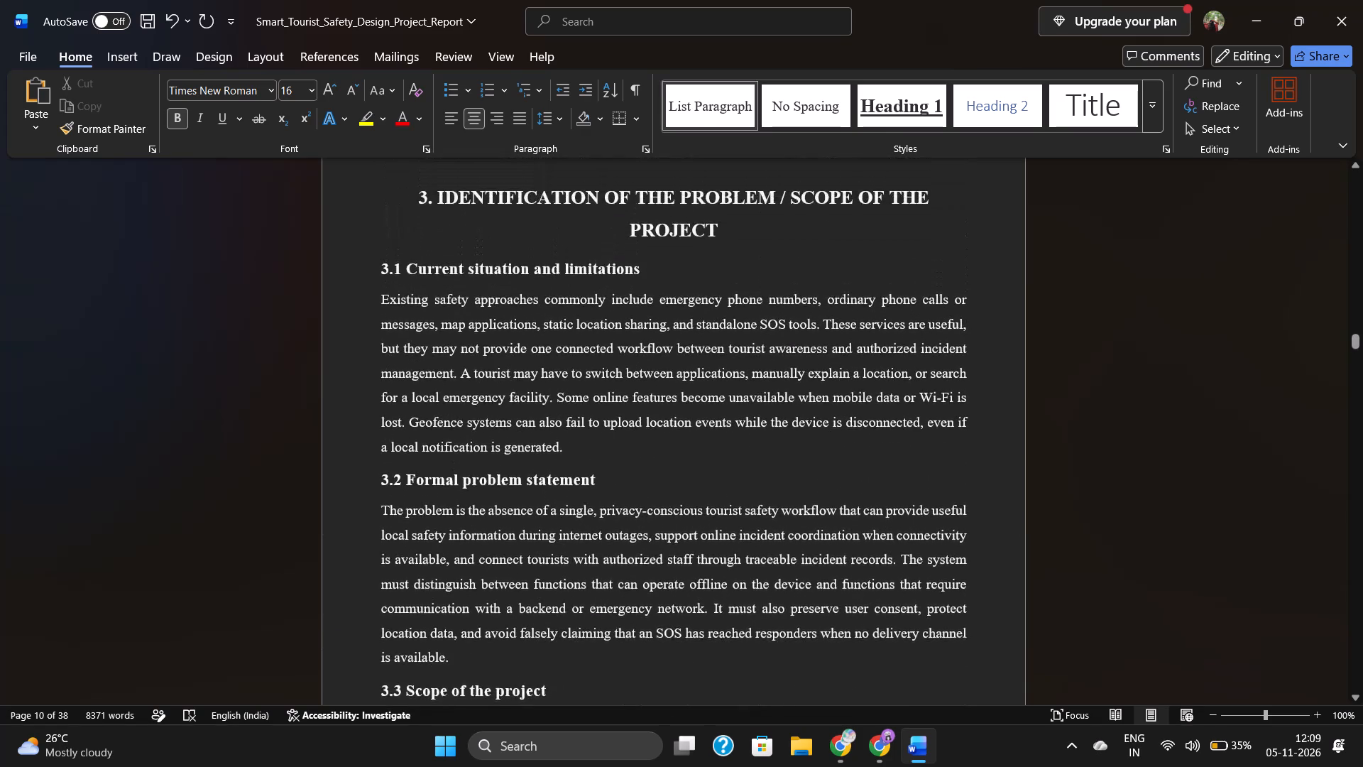
scroll(557, 391, up, 2)
scroll(557, 391, down, 10)
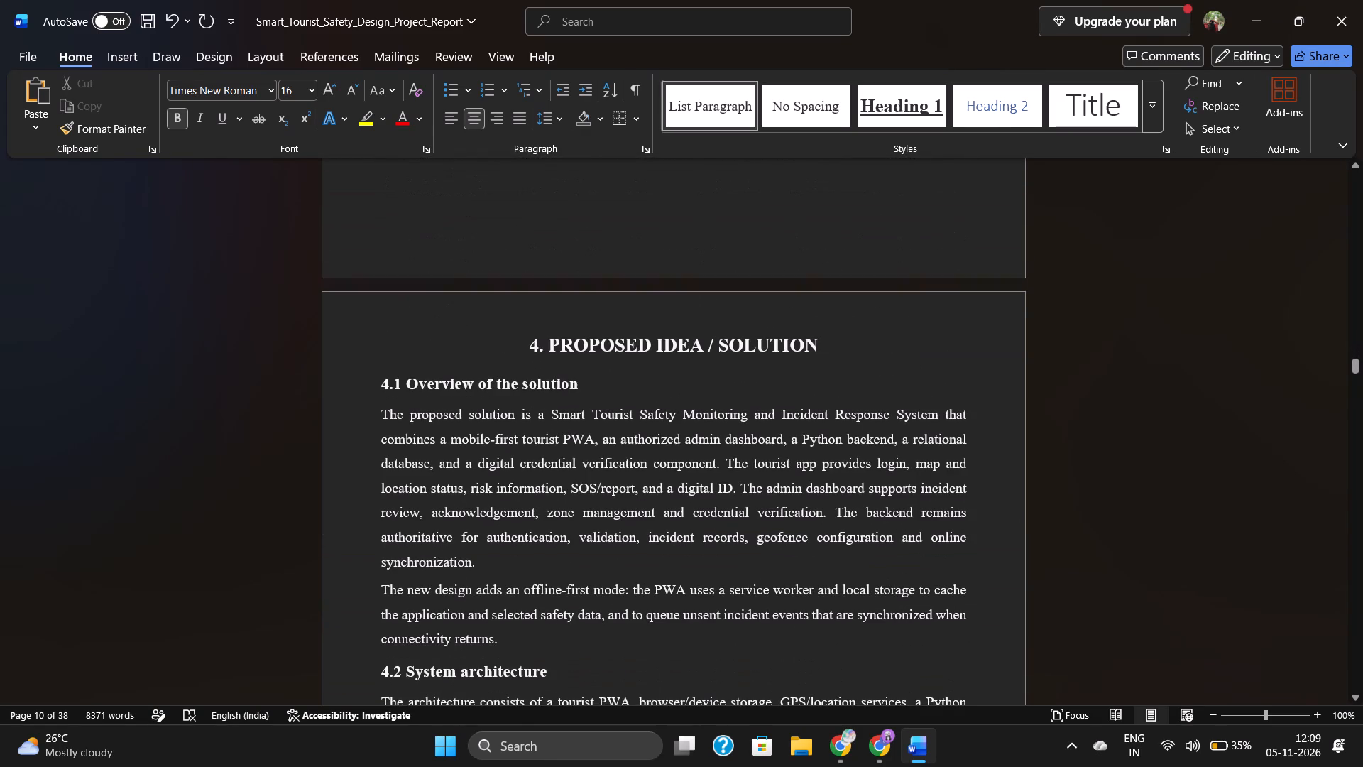
scroll(557, 391, down, 1)
scroll(557, 391, up, 5)
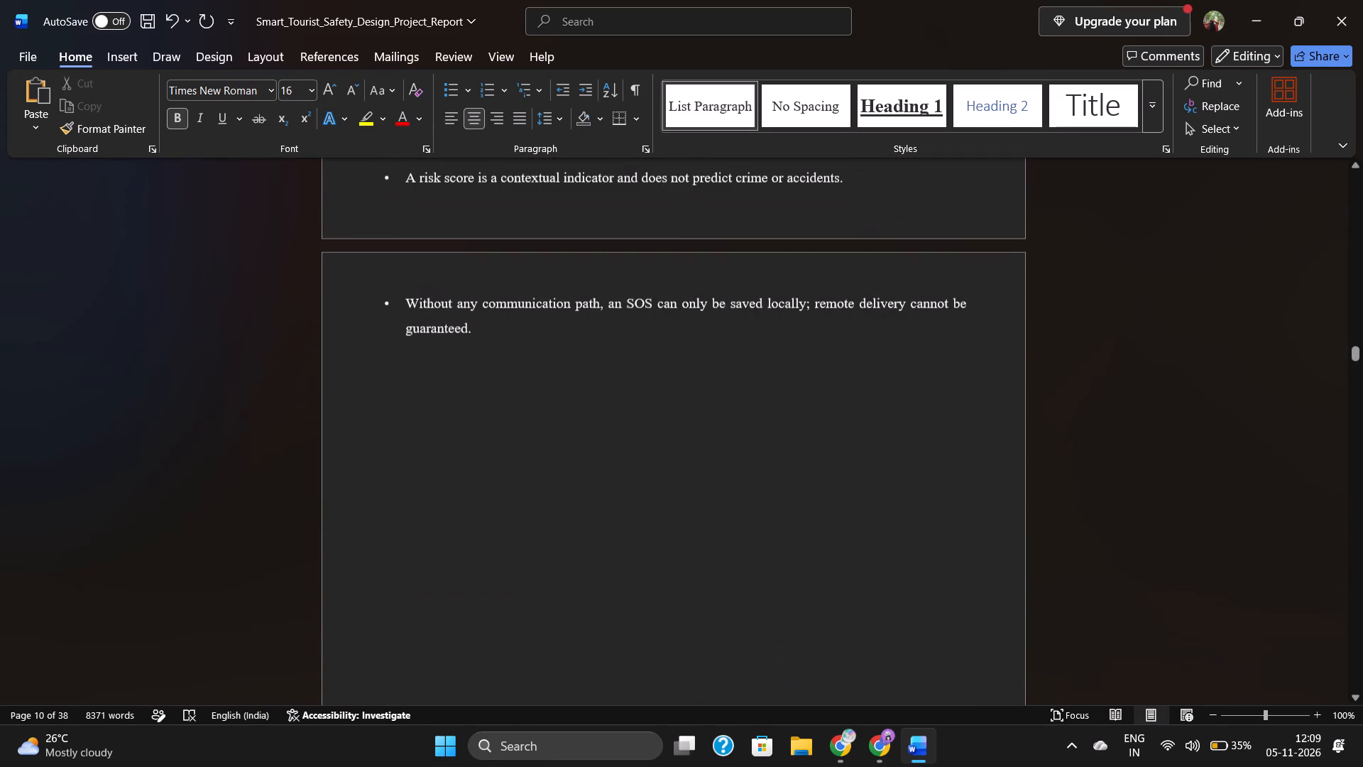
scroll(557, 391, up, 4)
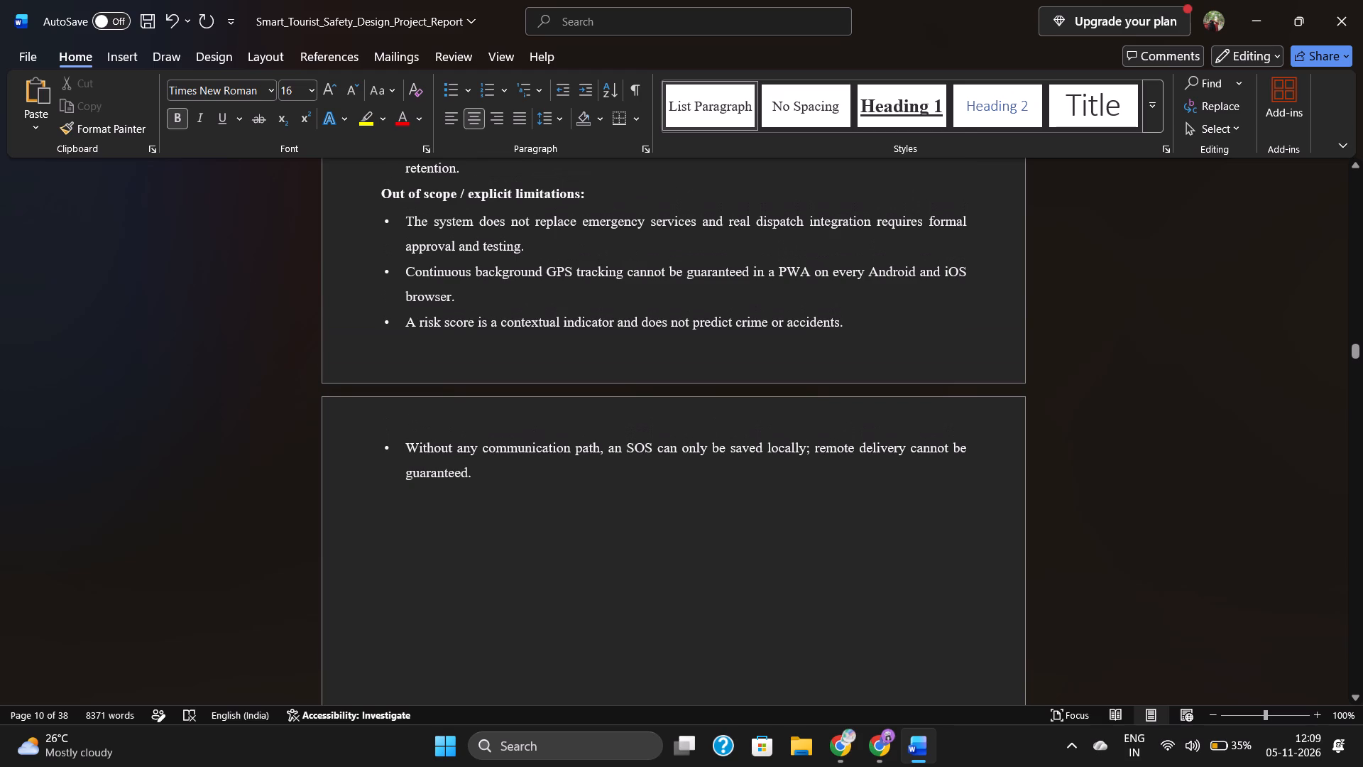
scroll(557, 391, up, 1)
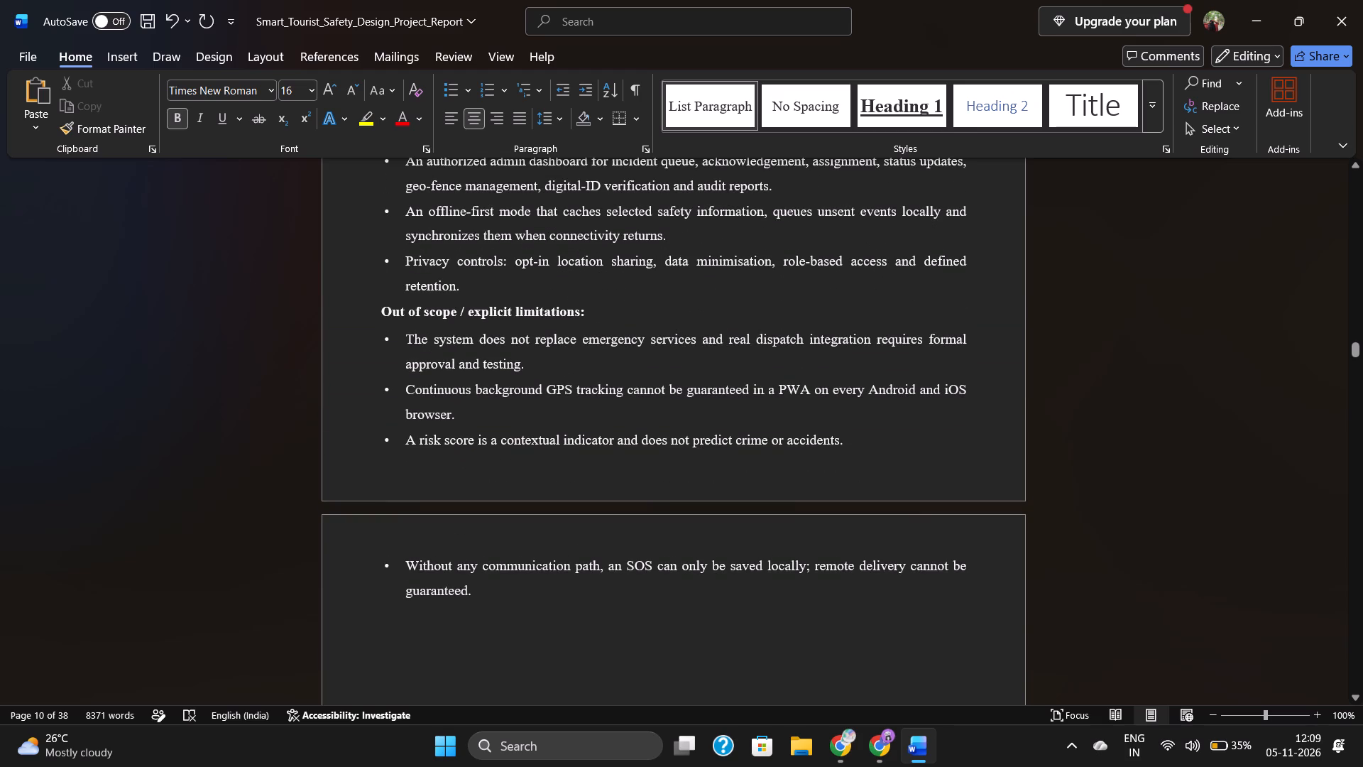
scroll(557, 391, up, 4)
scroll(557, 391, down, 1)
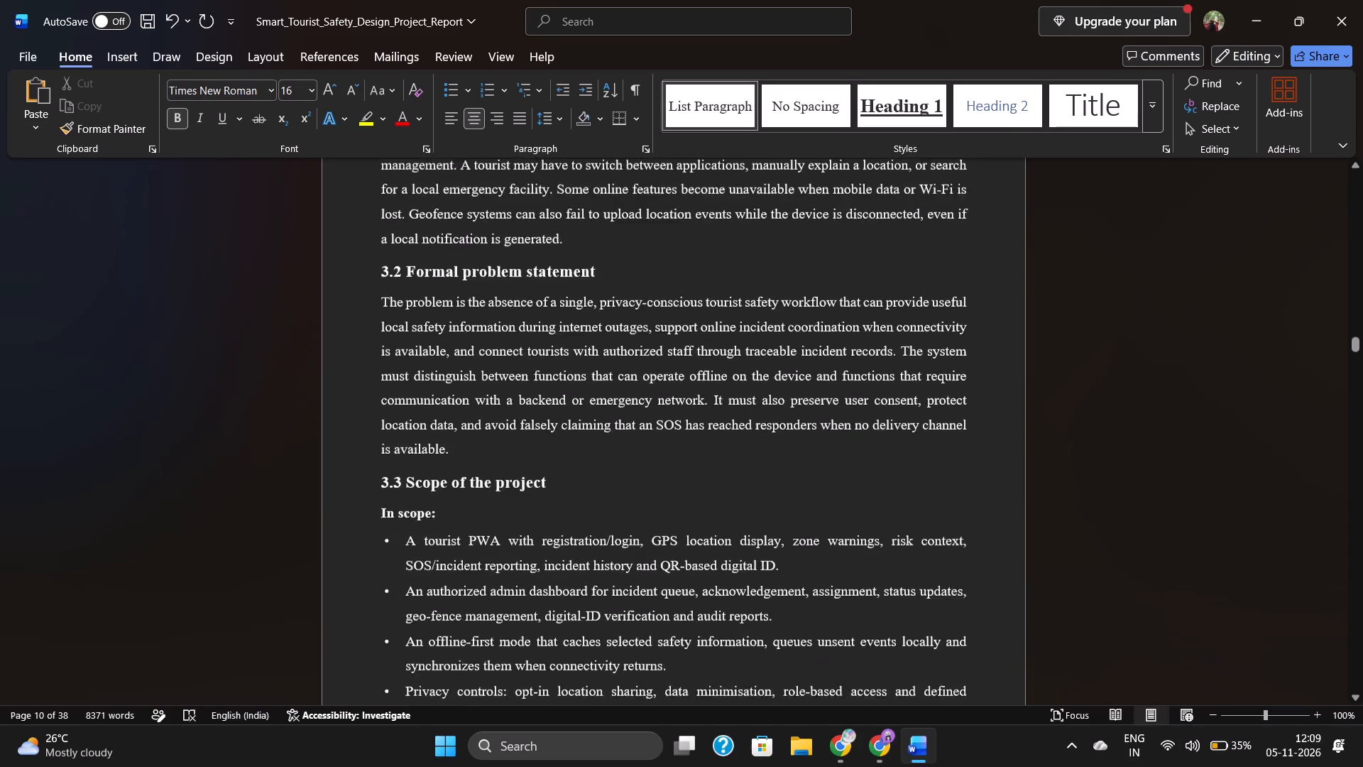
scroll(557, 391, down, 1)
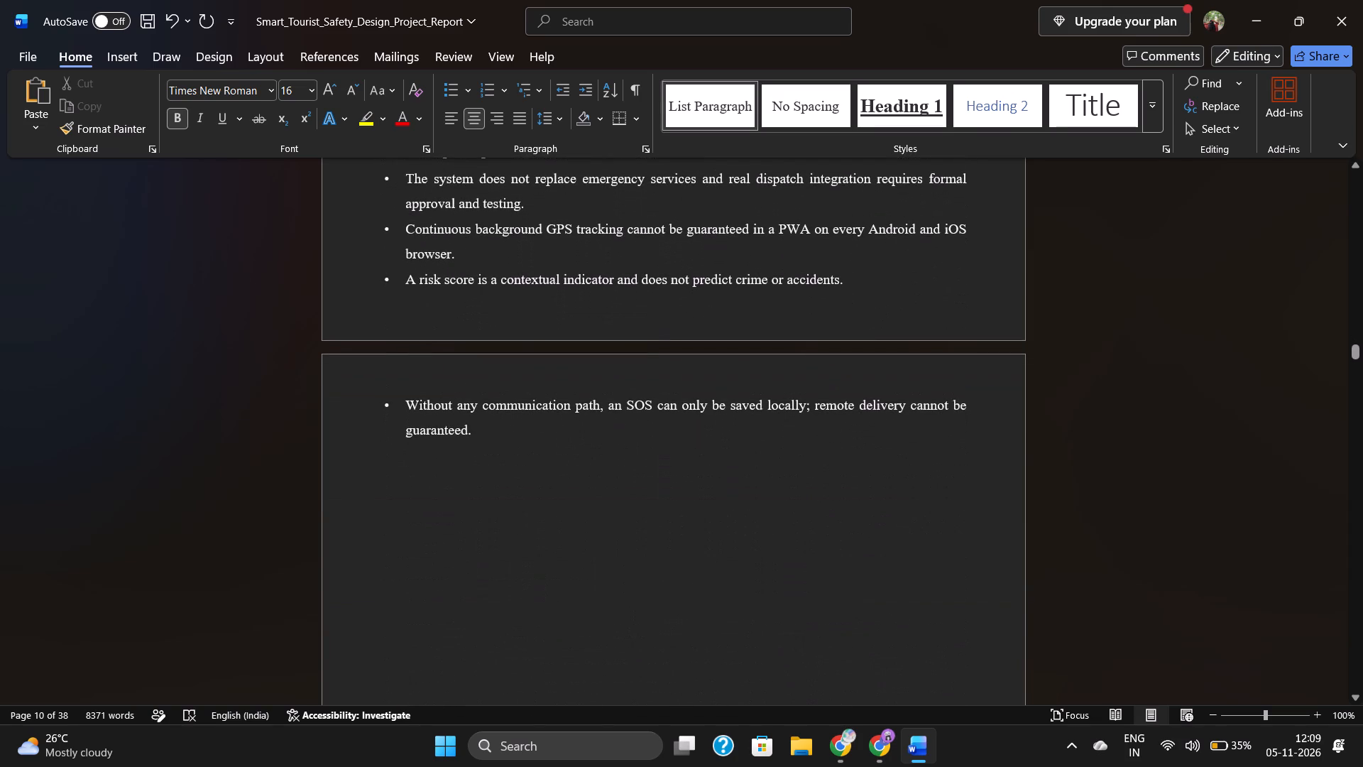
scroll(557, 391, up, 3)
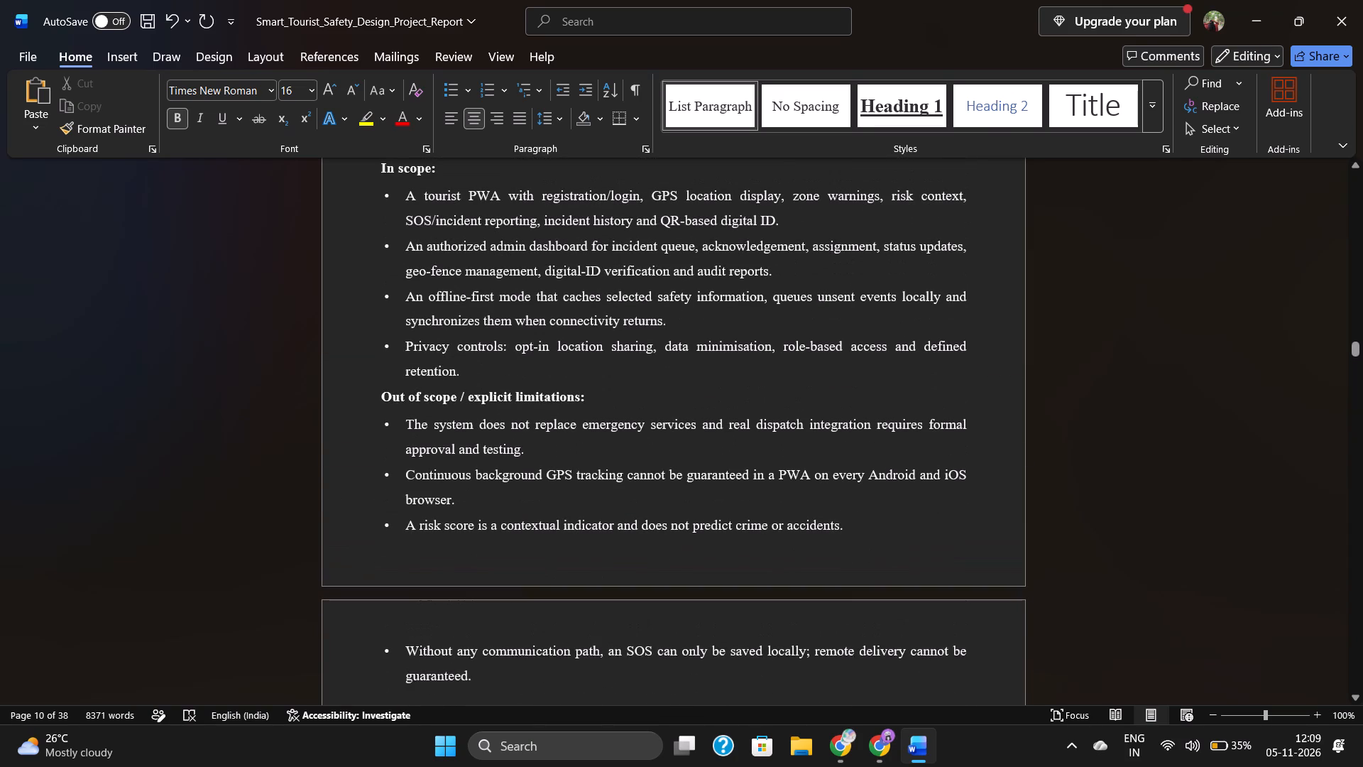
scroll(557, 391, up, 7)
scroll(557, 391, down, 1)
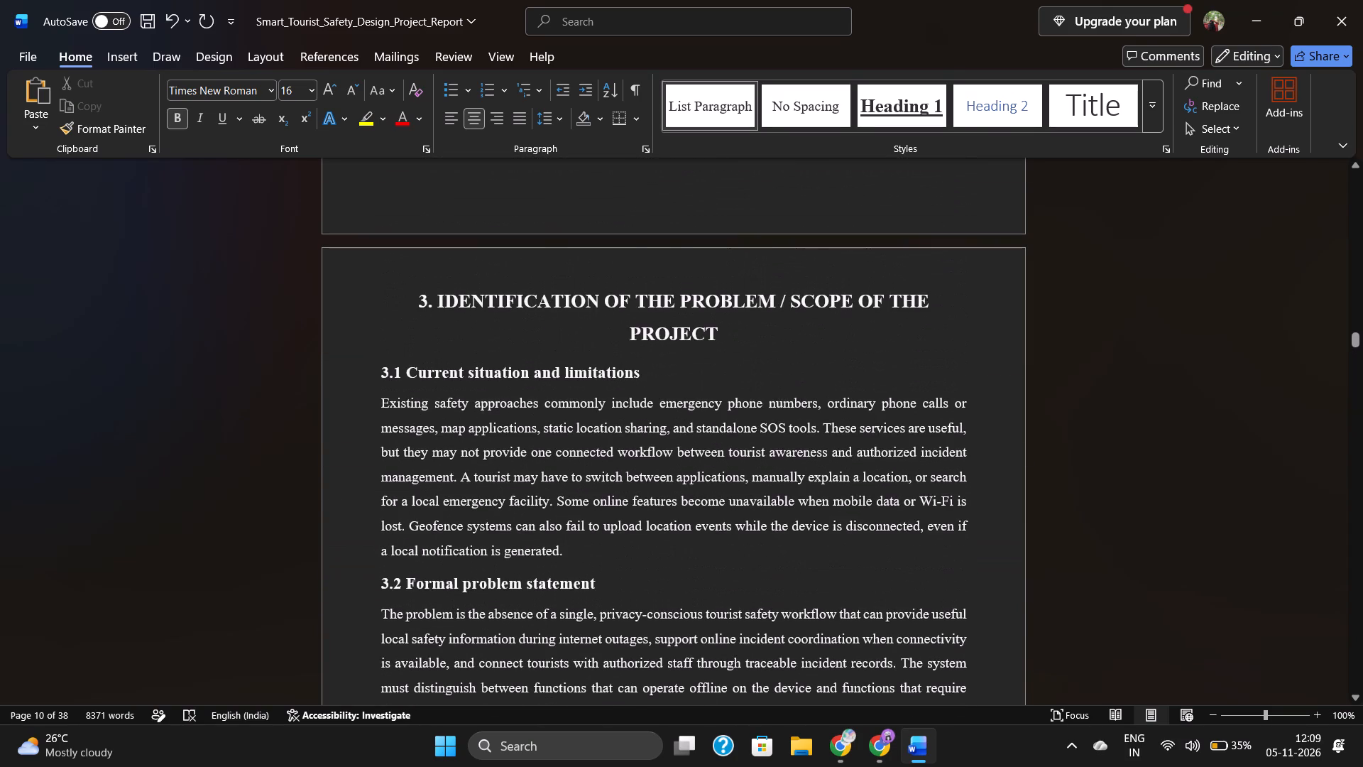
scroll(557, 391, down, 4)
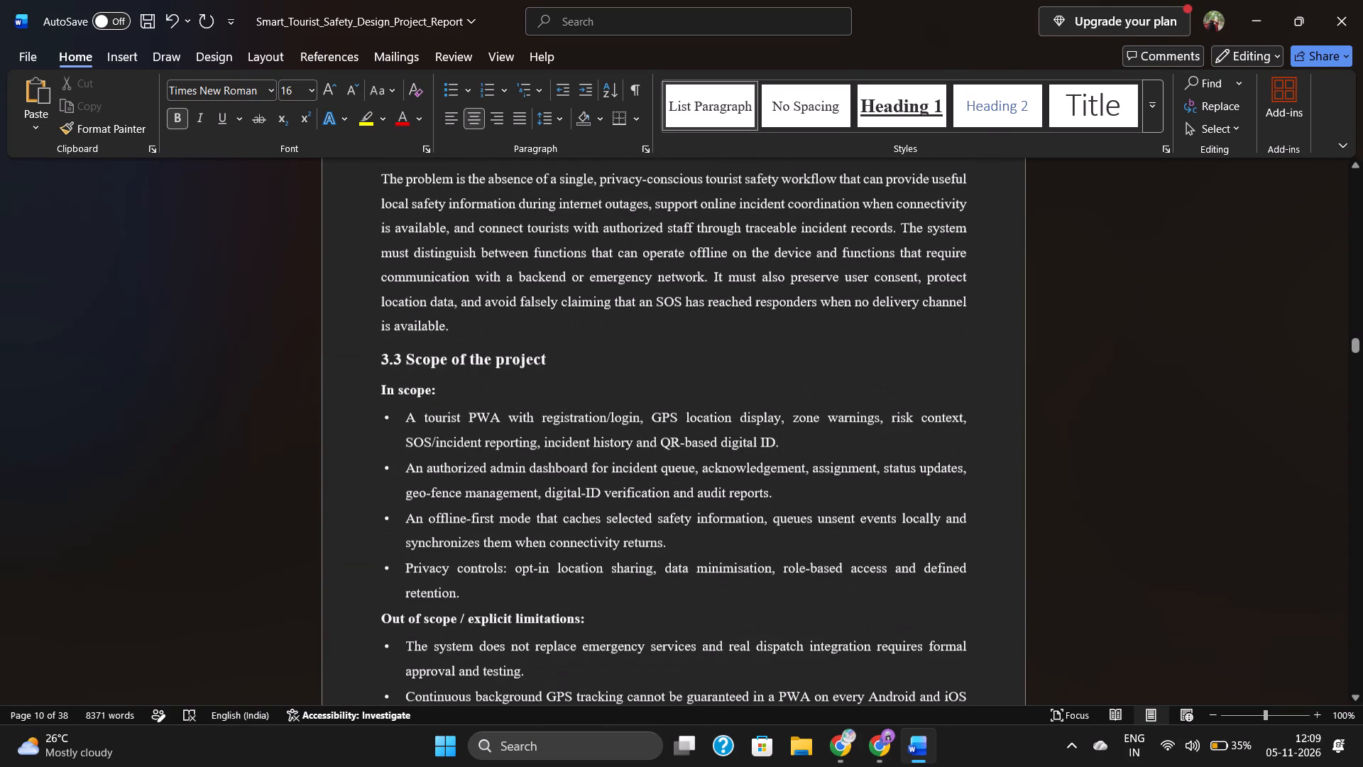
scroll(557, 391, down, 3)
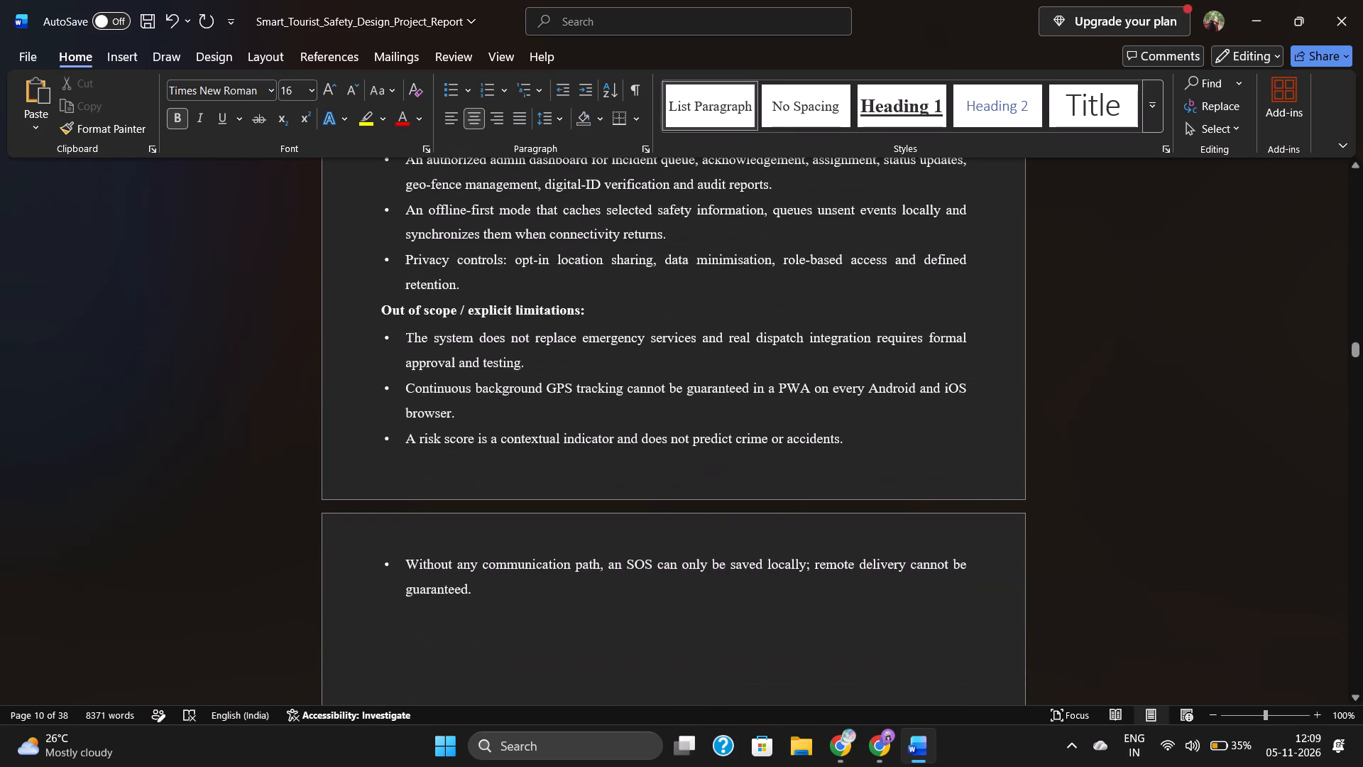
scroll(557, 391, down, 1)
Delete the last out-of-scope bullet of section 3.3, beginning "Without any communication path, an SOS can only be saved locally".
drag(843, 445, 394, 450)
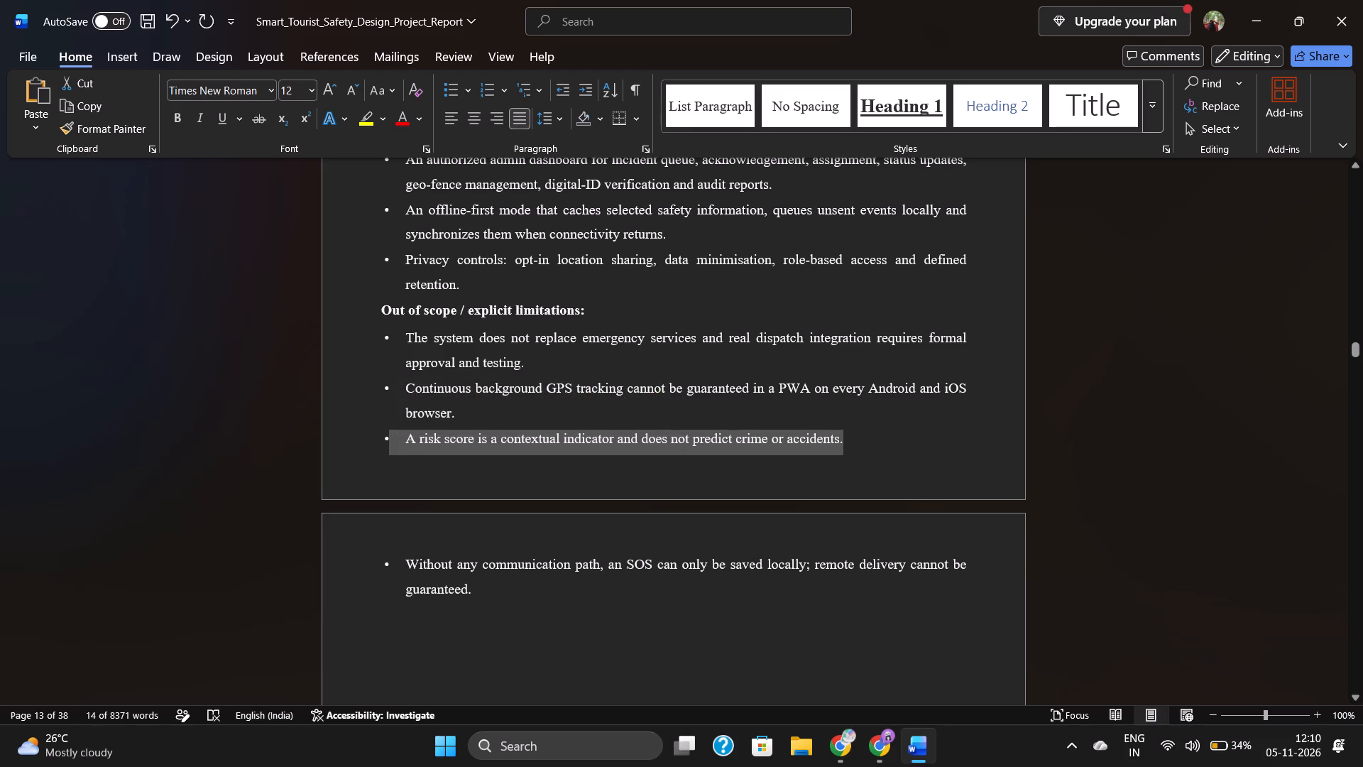
click(498, 589)
drag(498, 589, 369, 567)
key(BackSpace)
Review the page layout and content from the end of section 3 through the proposed solution, objectives and methodology section 6.2.
scroll(369, 567, down, 3)
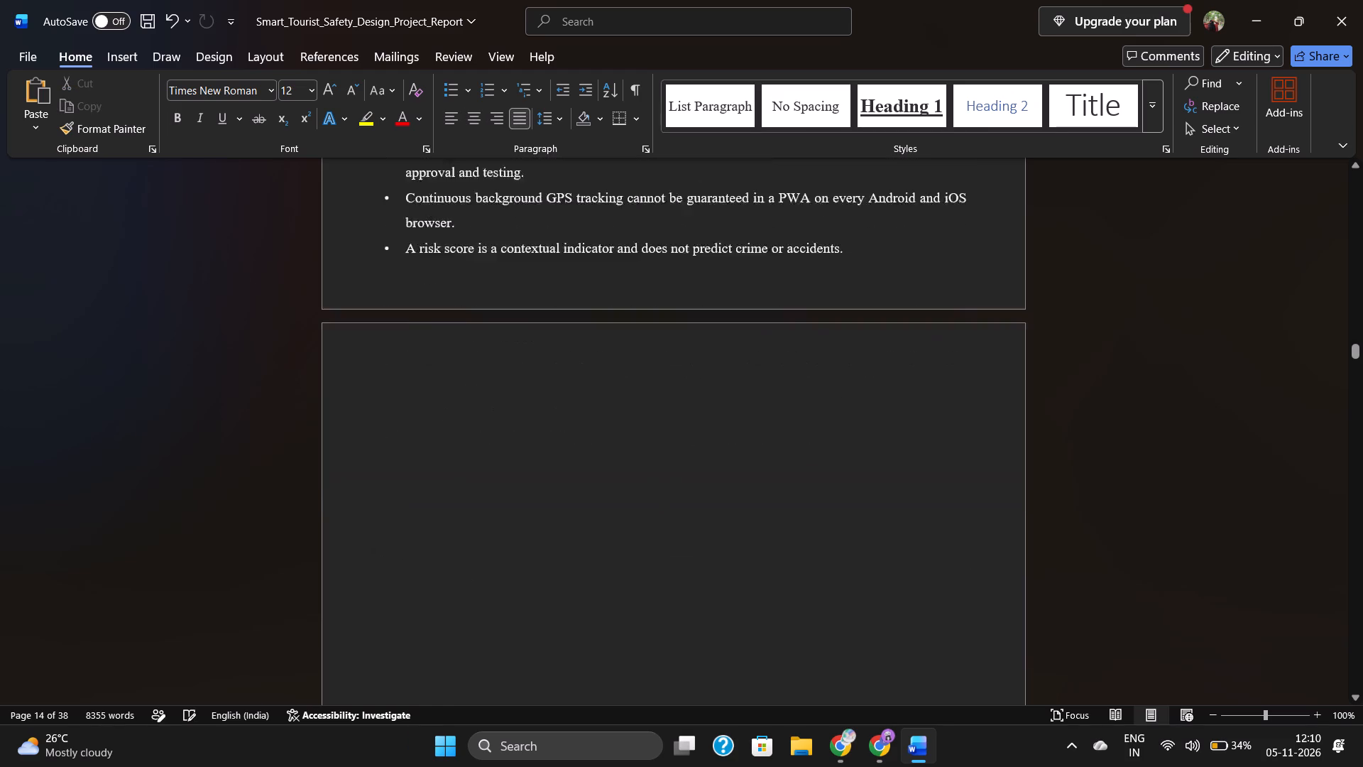
scroll(369, 567, down, 10)
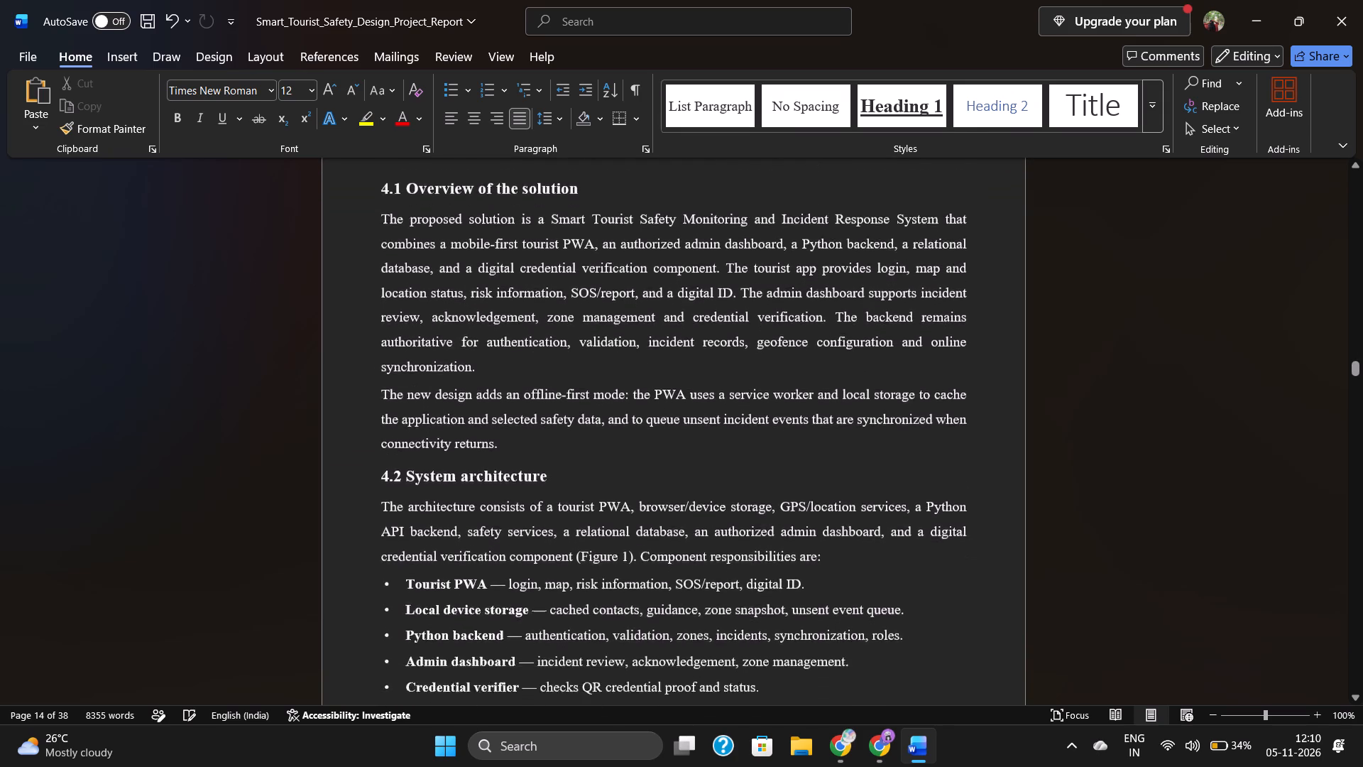
scroll(369, 567, down, 3)
scroll(369, 567, up, 1)
scroll(369, 567, down, 1)
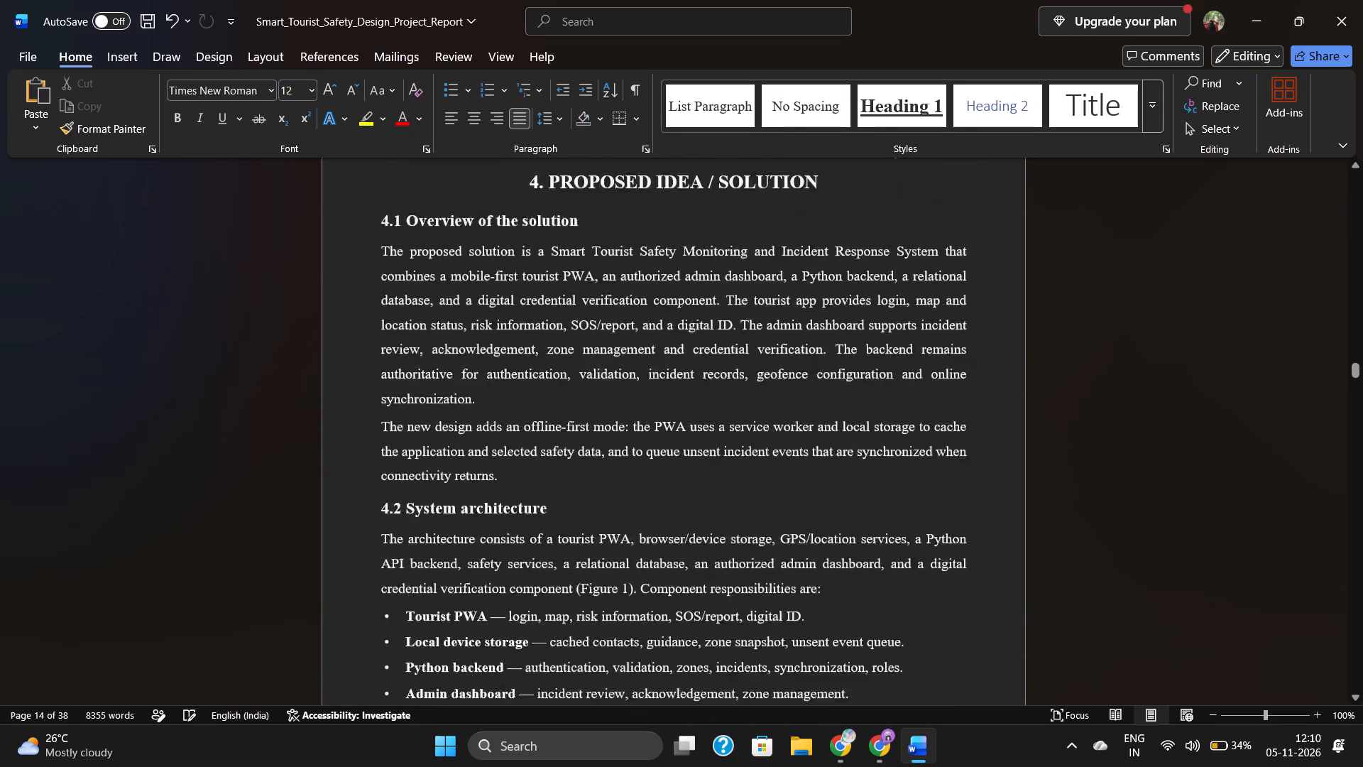
scroll(369, 567, down, 5)
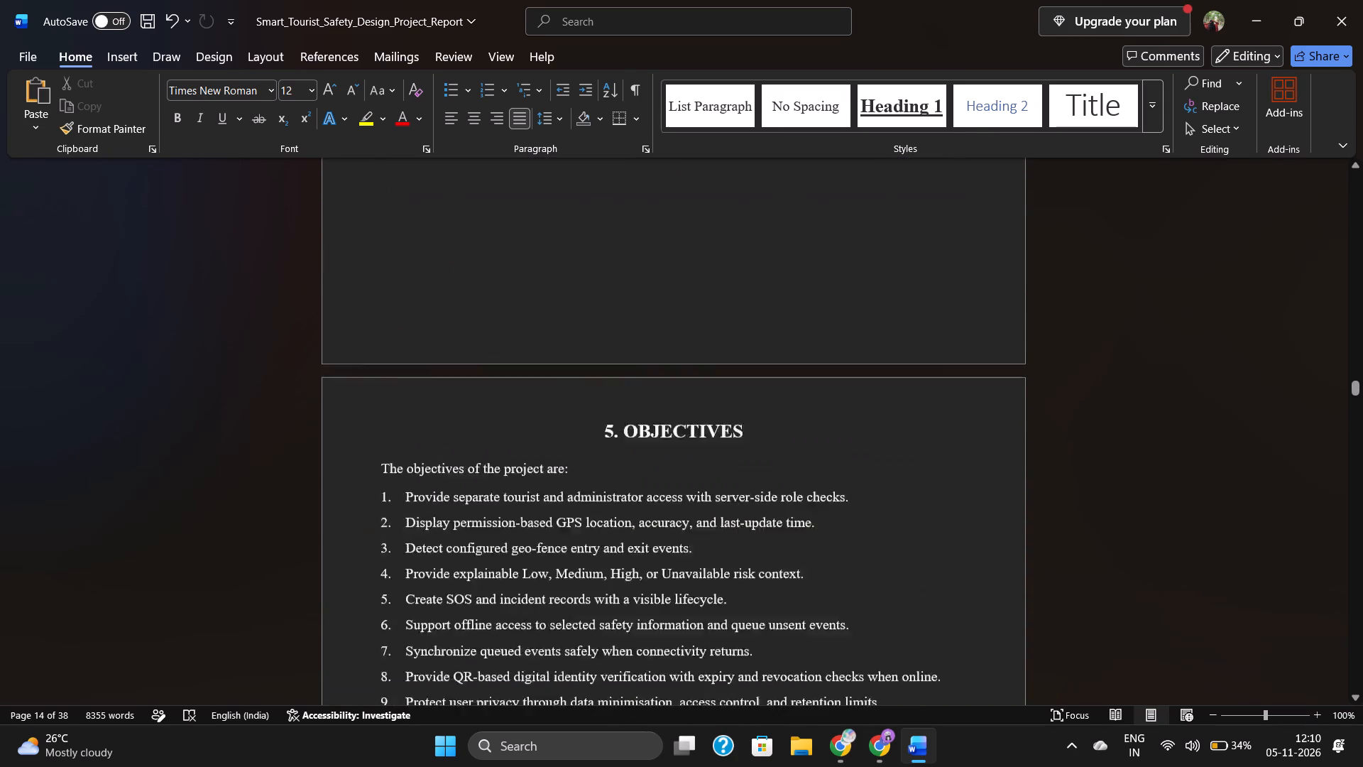
scroll(369, 567, down, 2)
scroll(369, 567, right, 1)
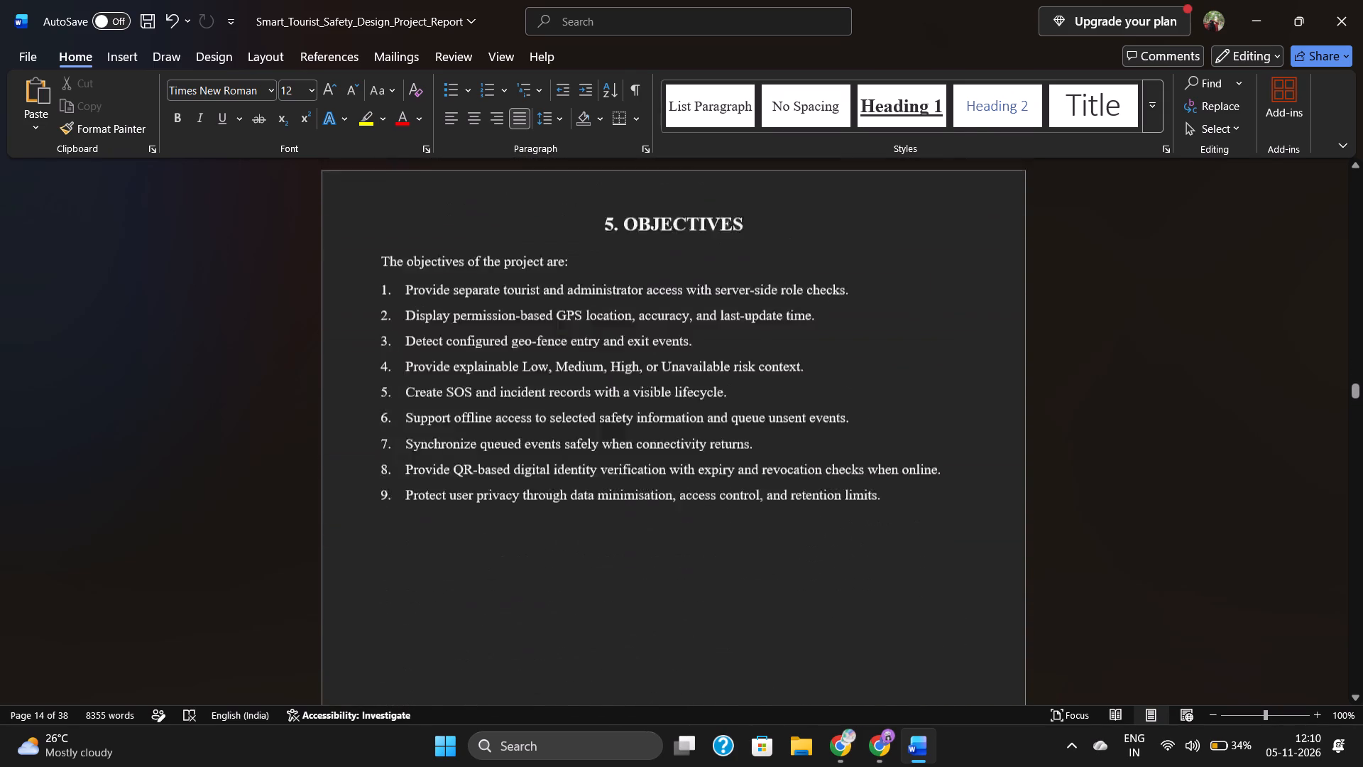
scroll(369, 567, right, 1)
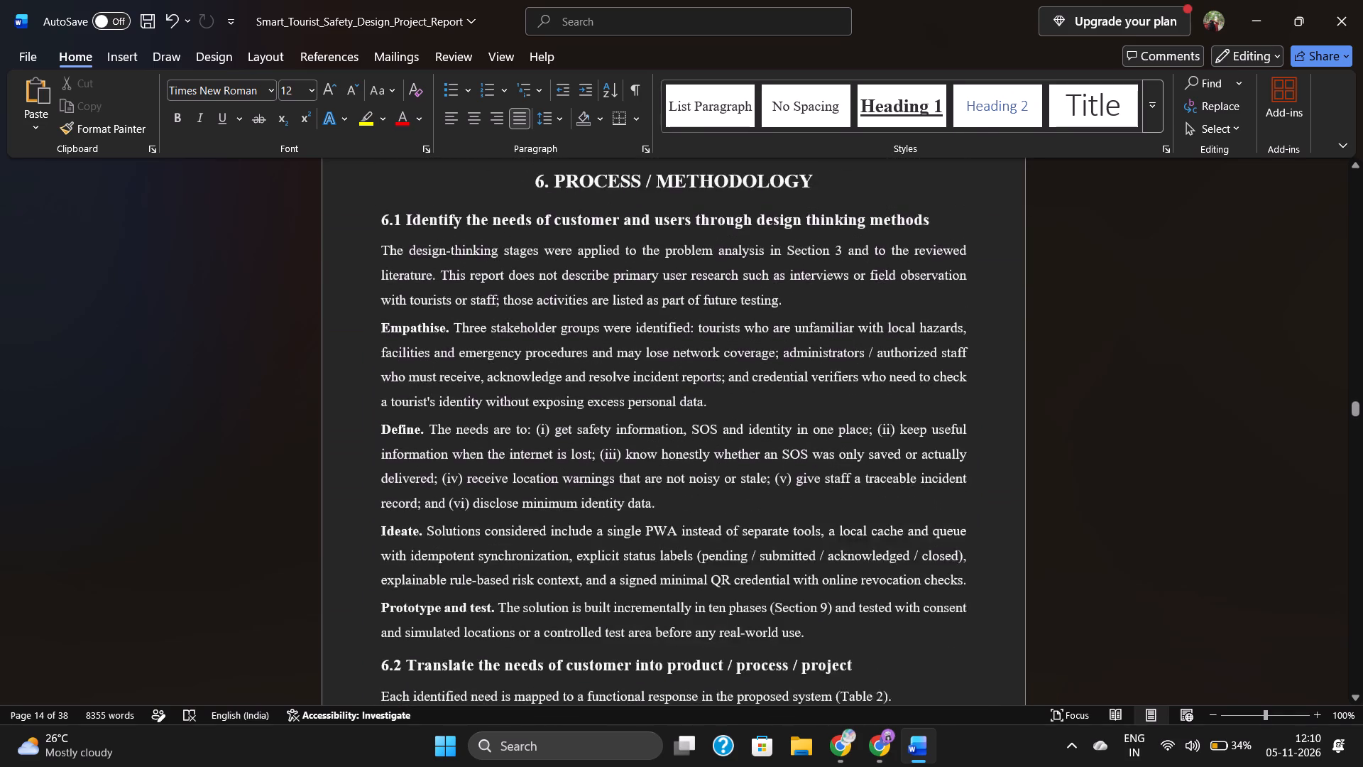
scroll(369, 567, right, 1)
scroll(369, 567, down, 1)
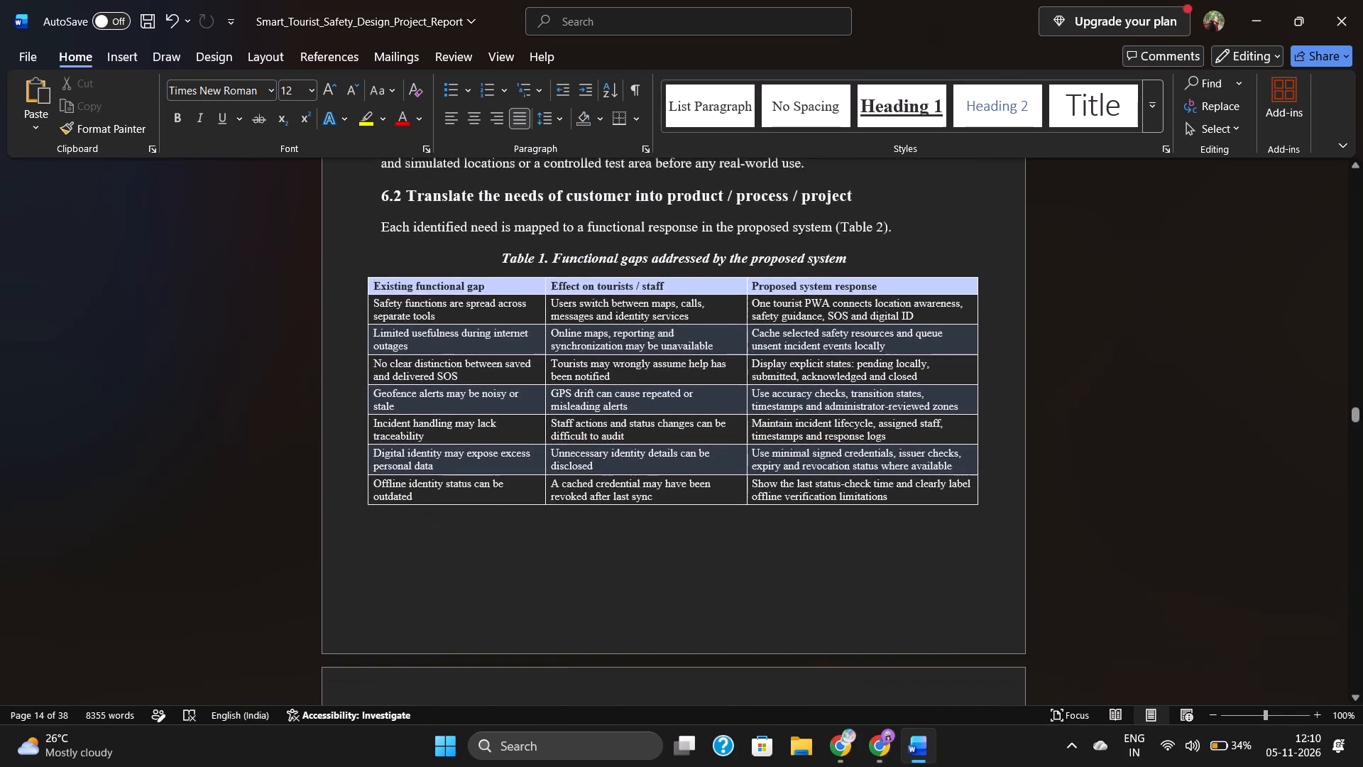
Review the report's layout and content from the section 6.2 functional gaps table through the section 6.4 risk assessment table.
scroll(369, 567, down, 3)
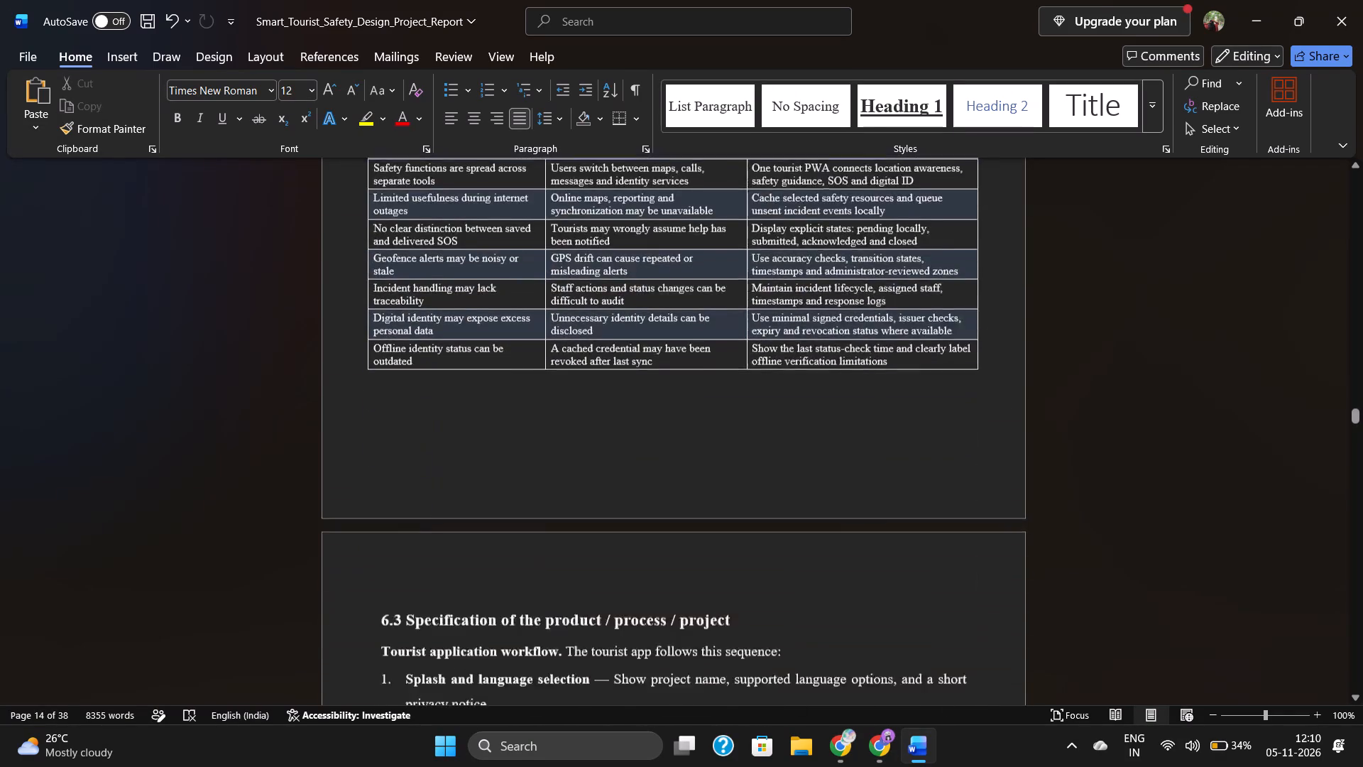
scroll(369, 567, down, 1)
scroll(369, 567, up, 2)
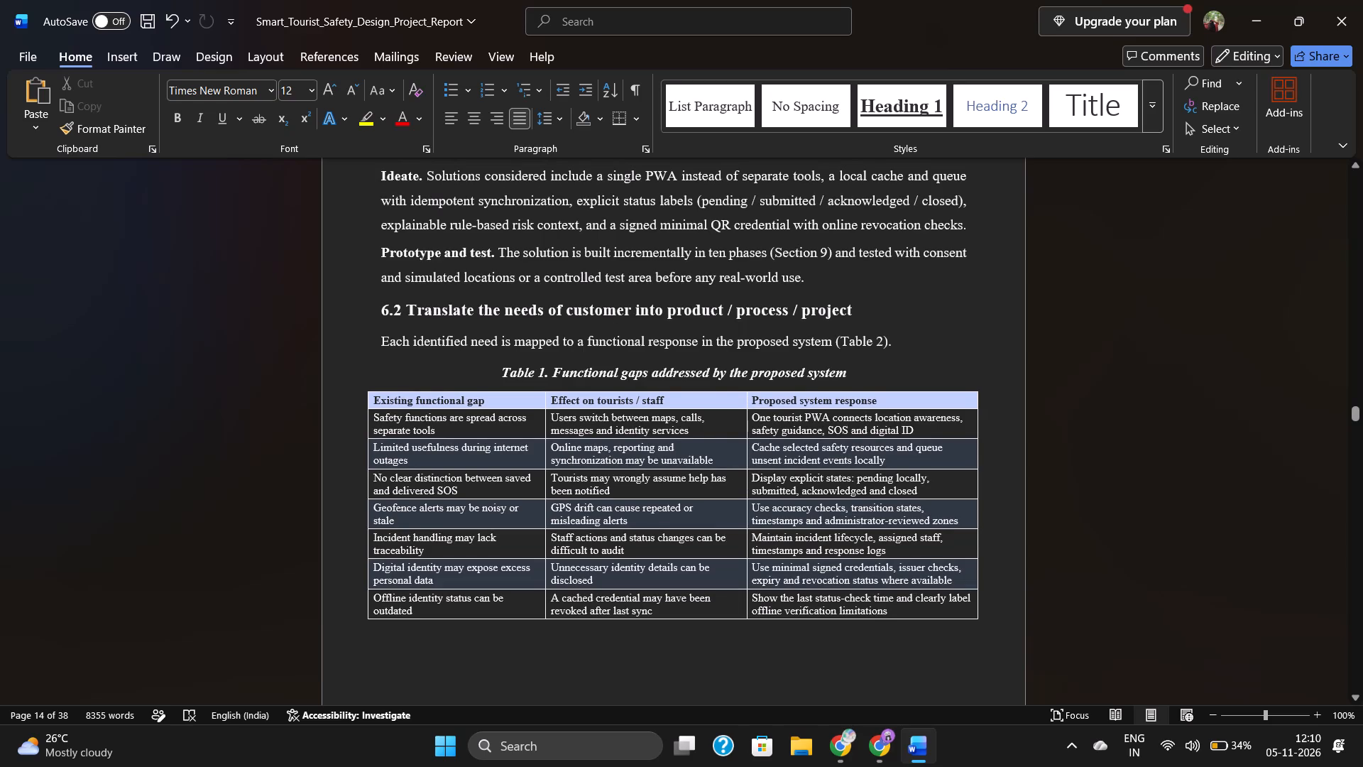
scroll(369, 567, down, 5)
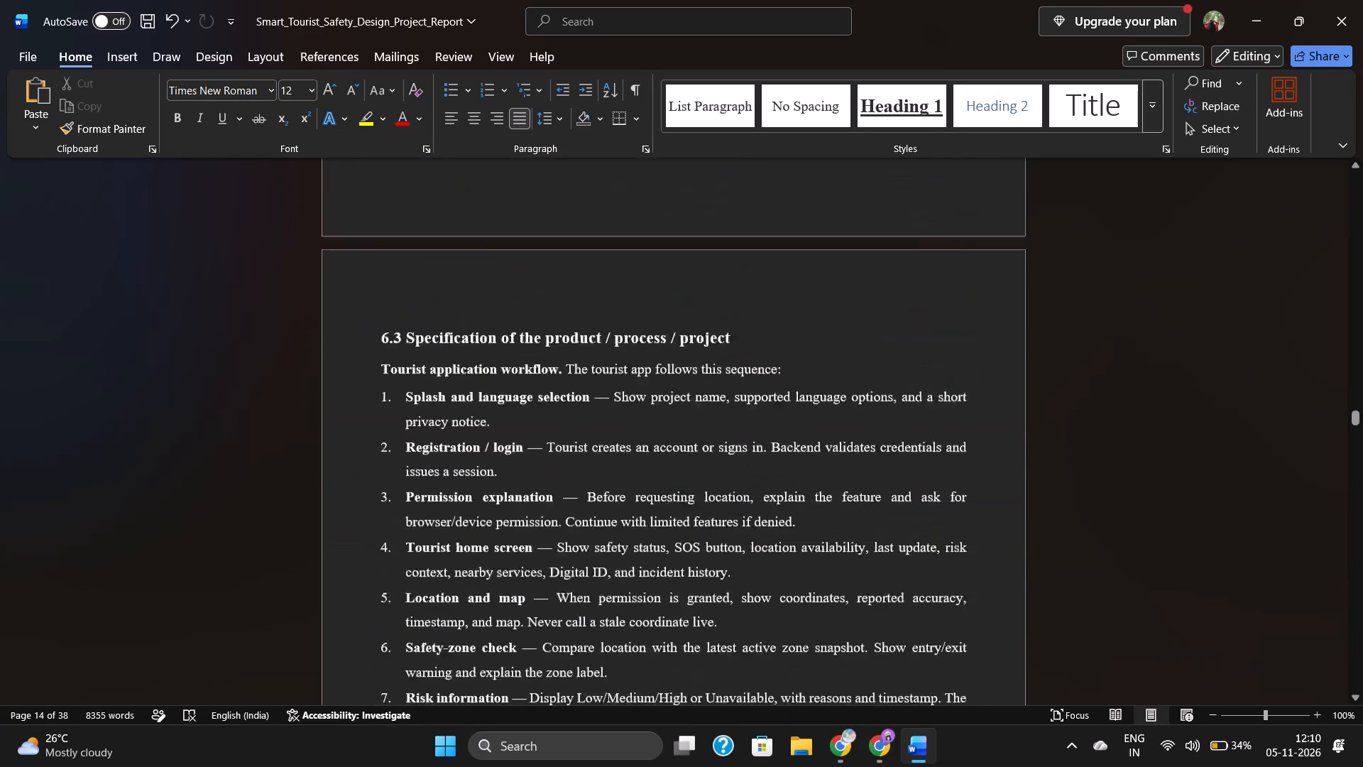
scroll(369, 567, down, 7)
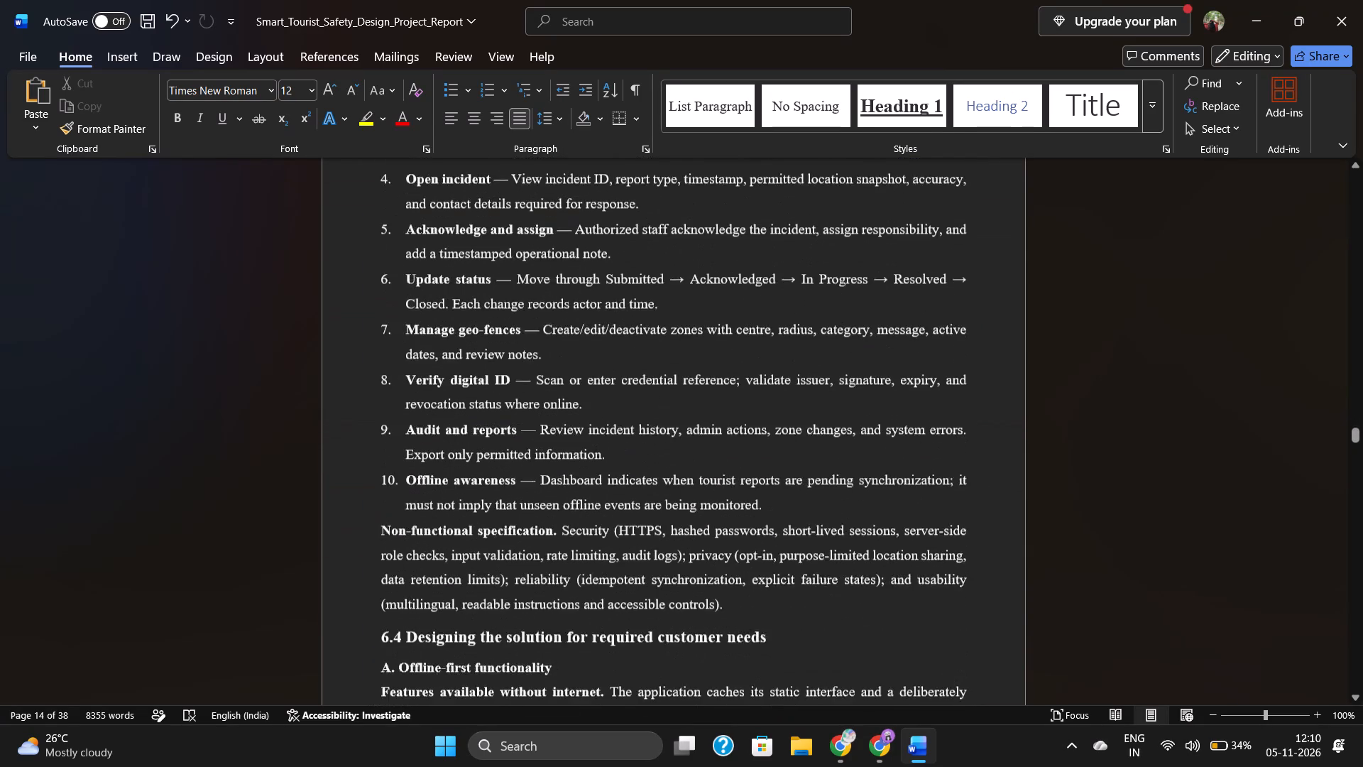
scroll(369, 567, down, 8)
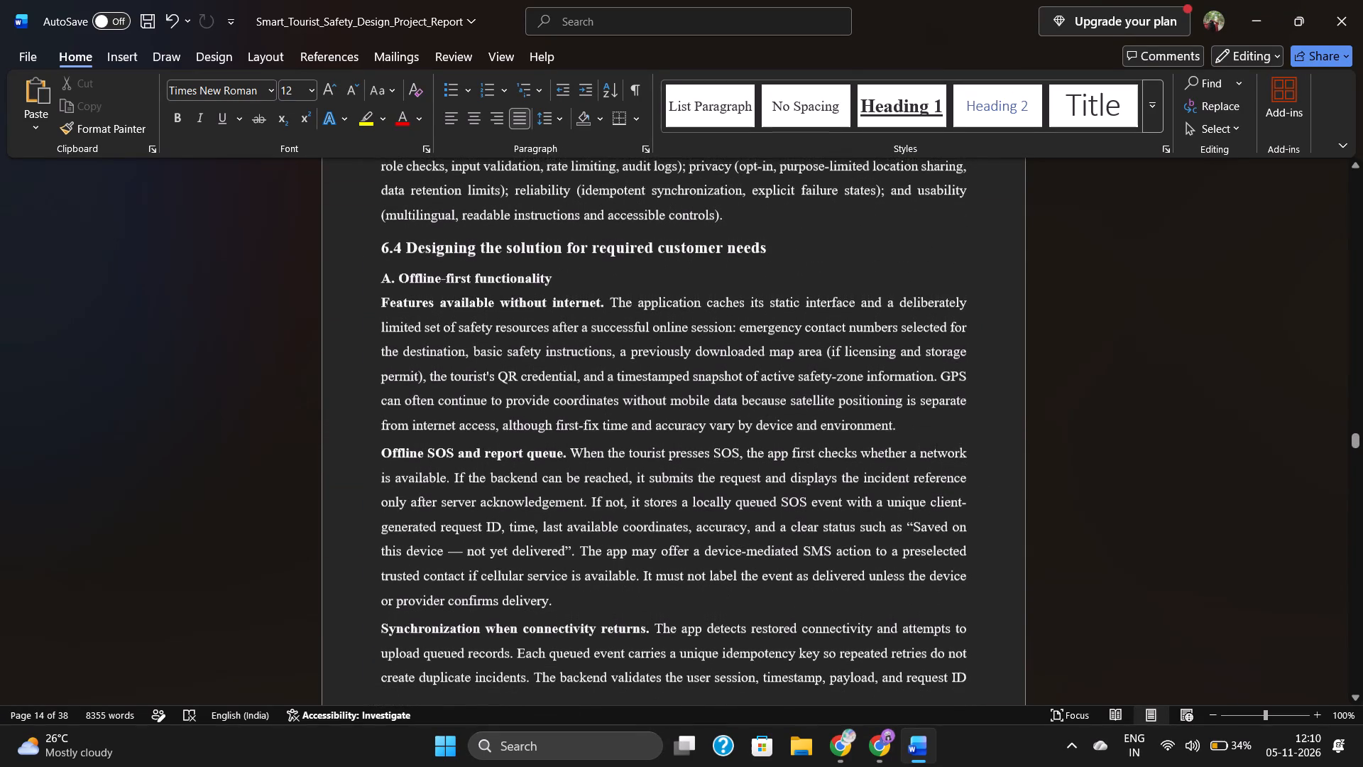
scroll(369, 567, down, 6)
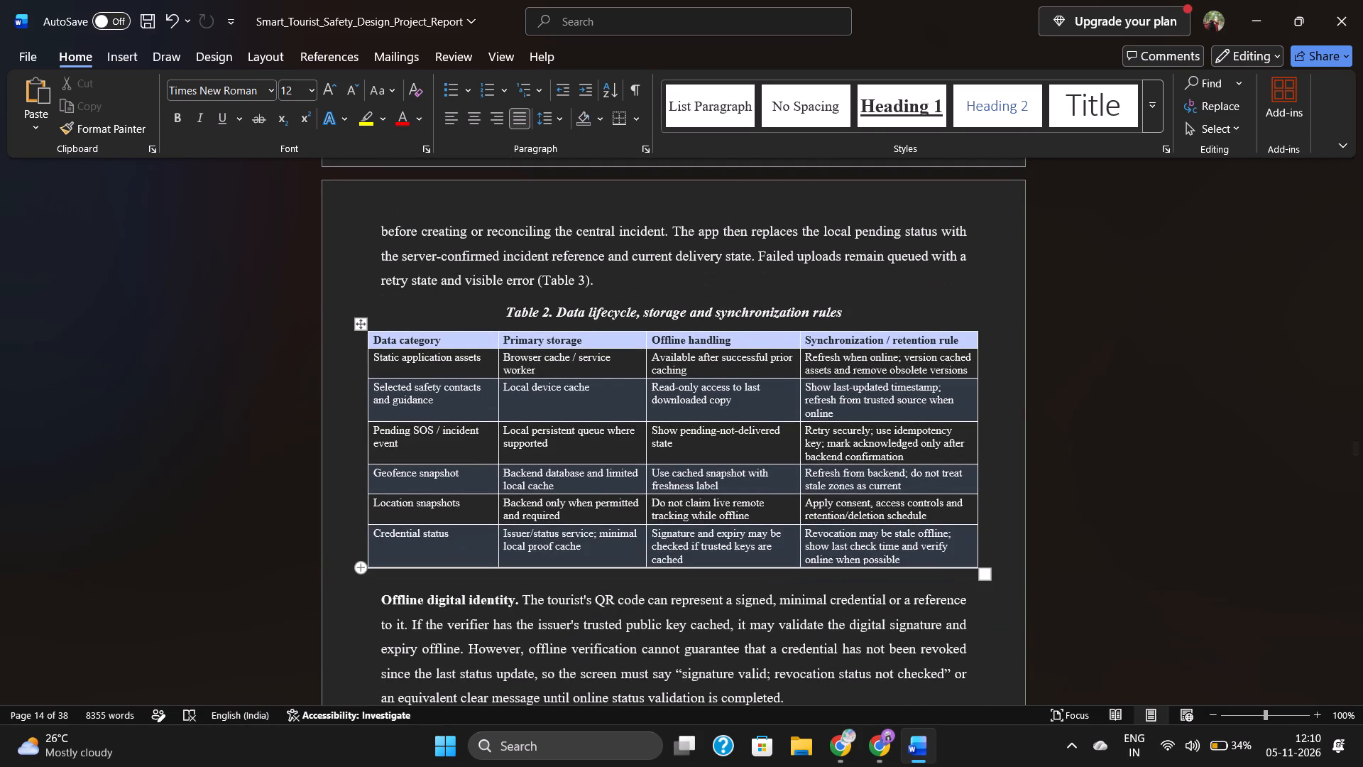
scroll(369, 567, down, 7)
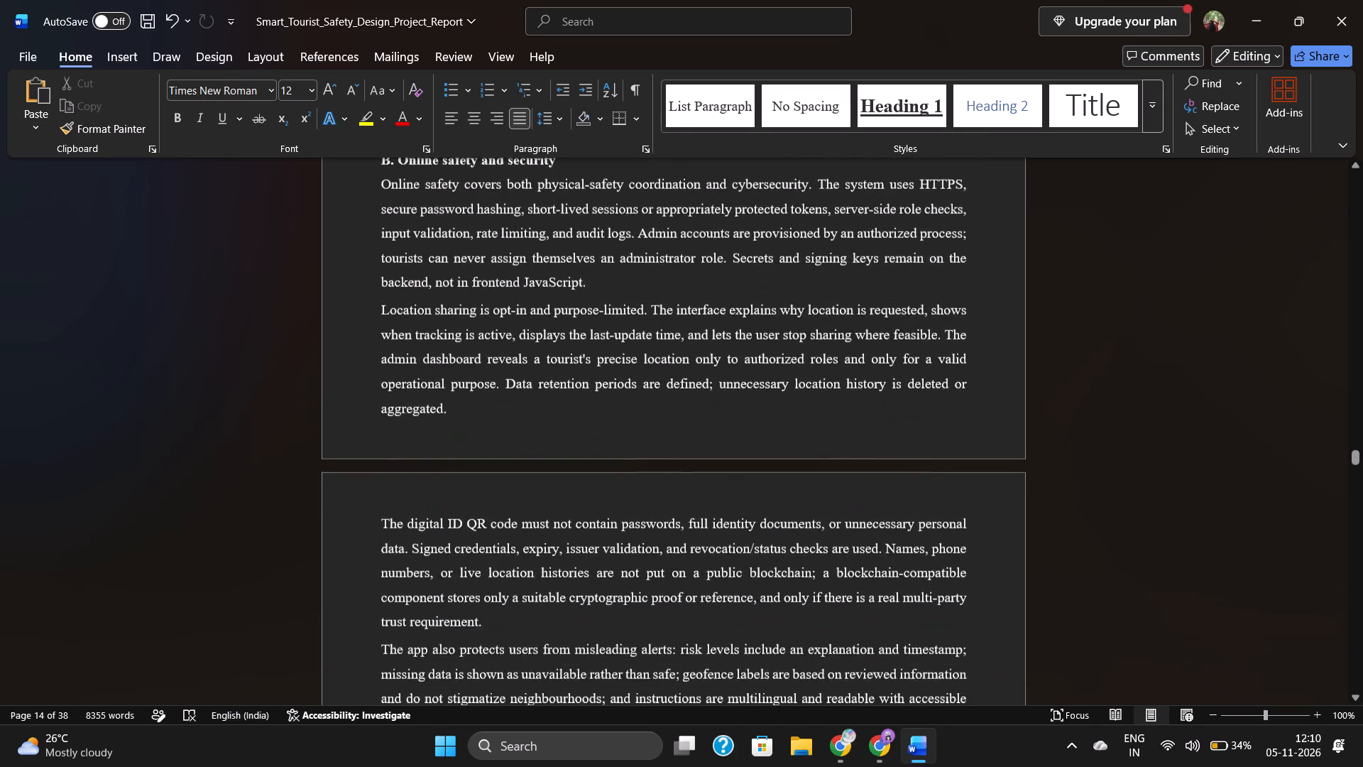
scroll(369, 567, down, 9)
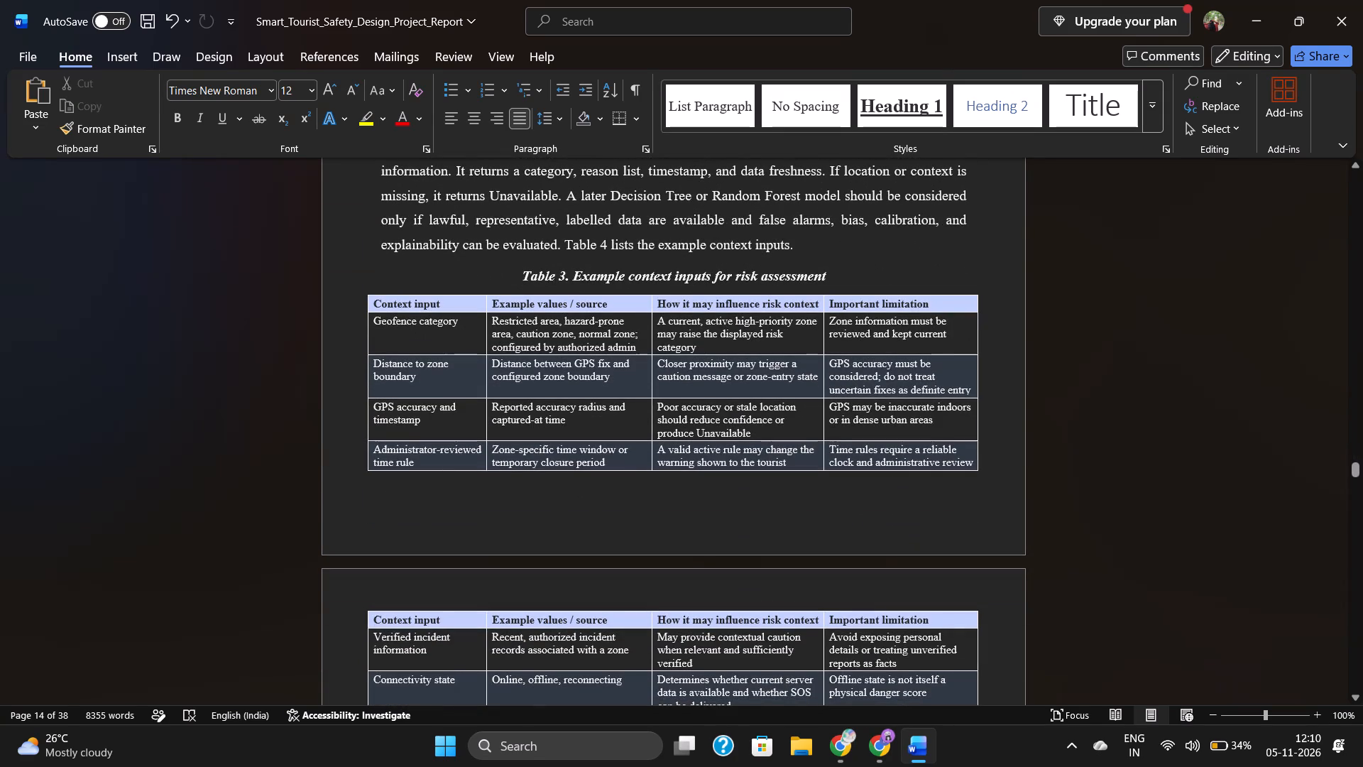
click(851, 760)
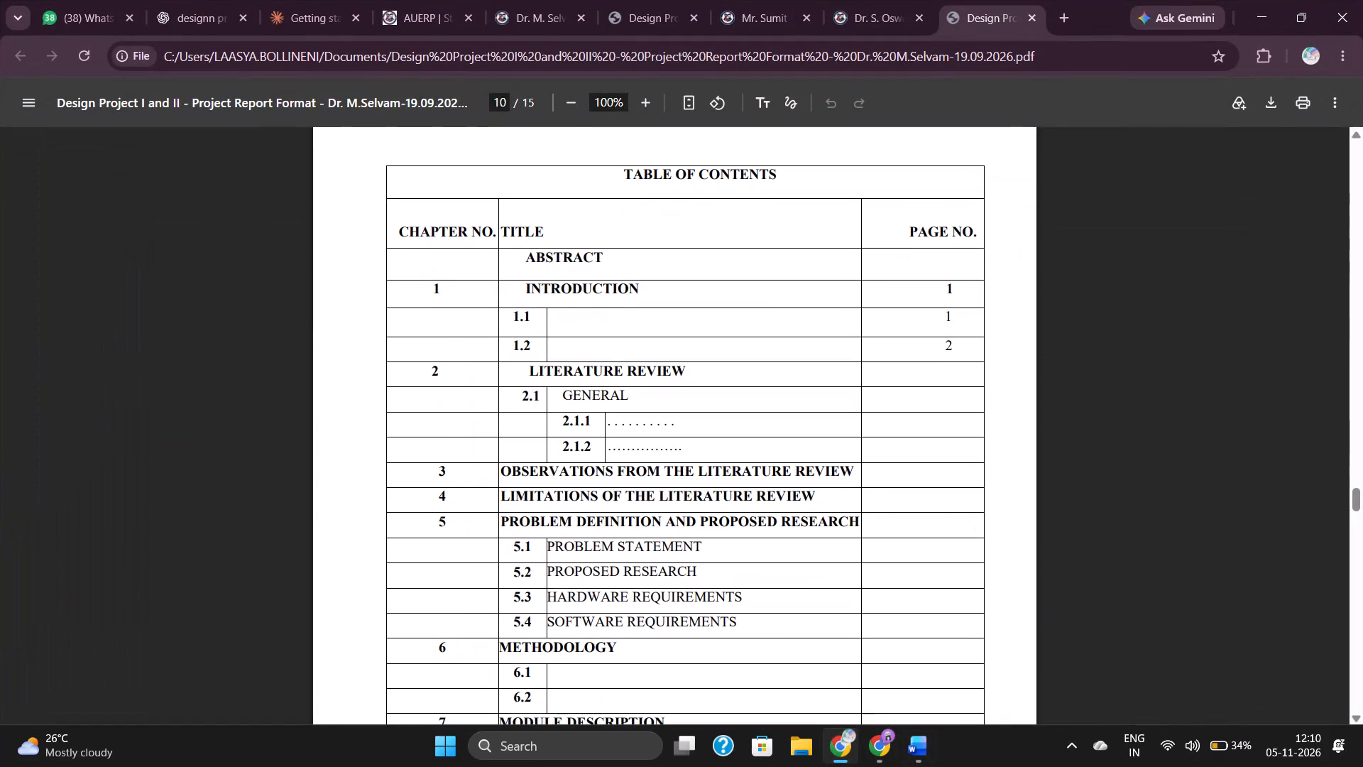
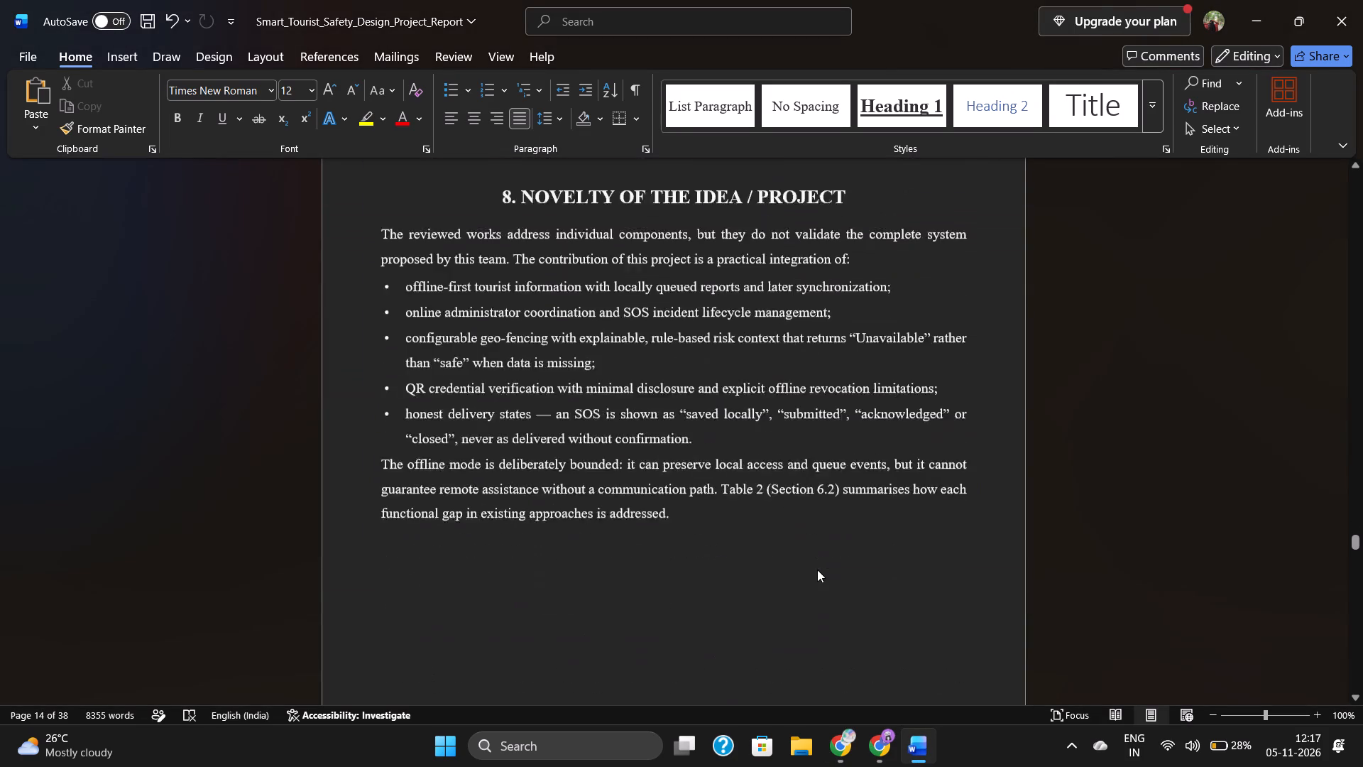
scroll(817, 570, up, 1)
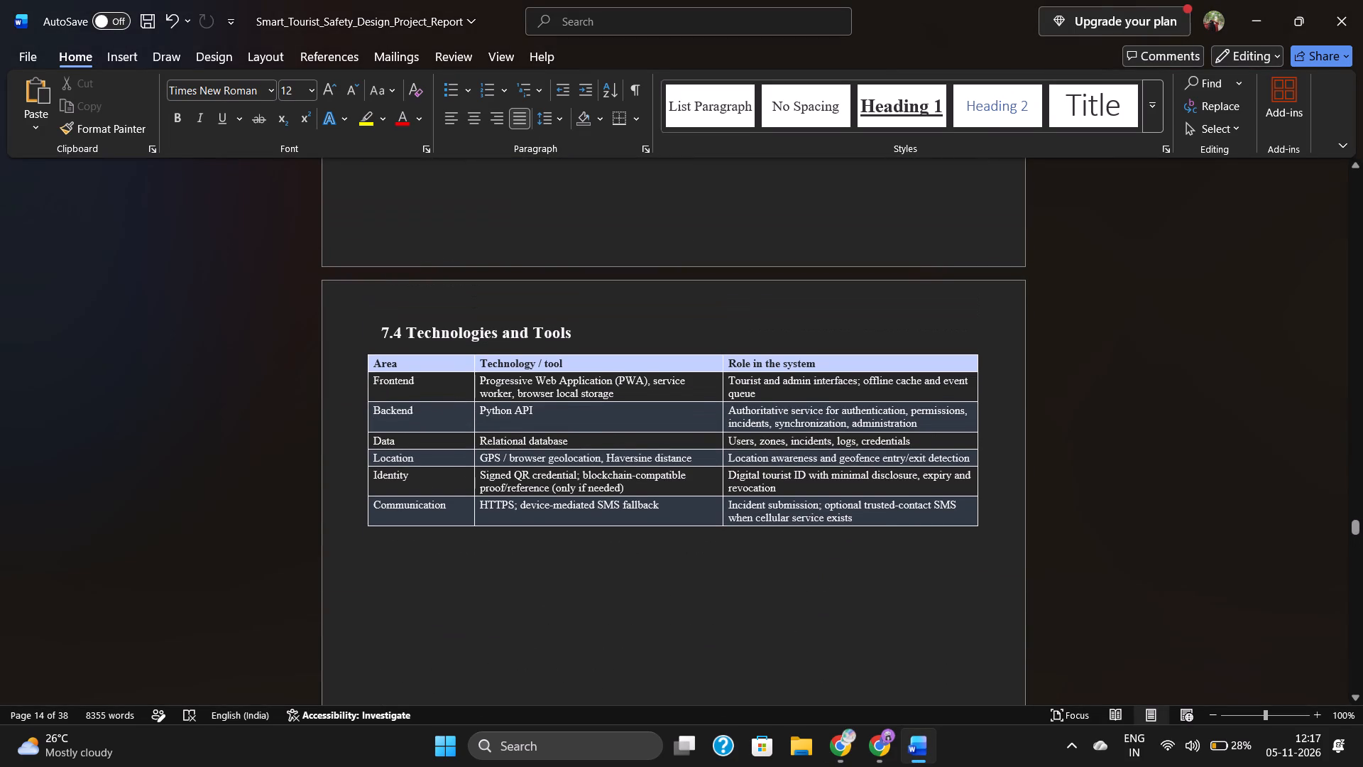
scroll(608, 329, up, 3)
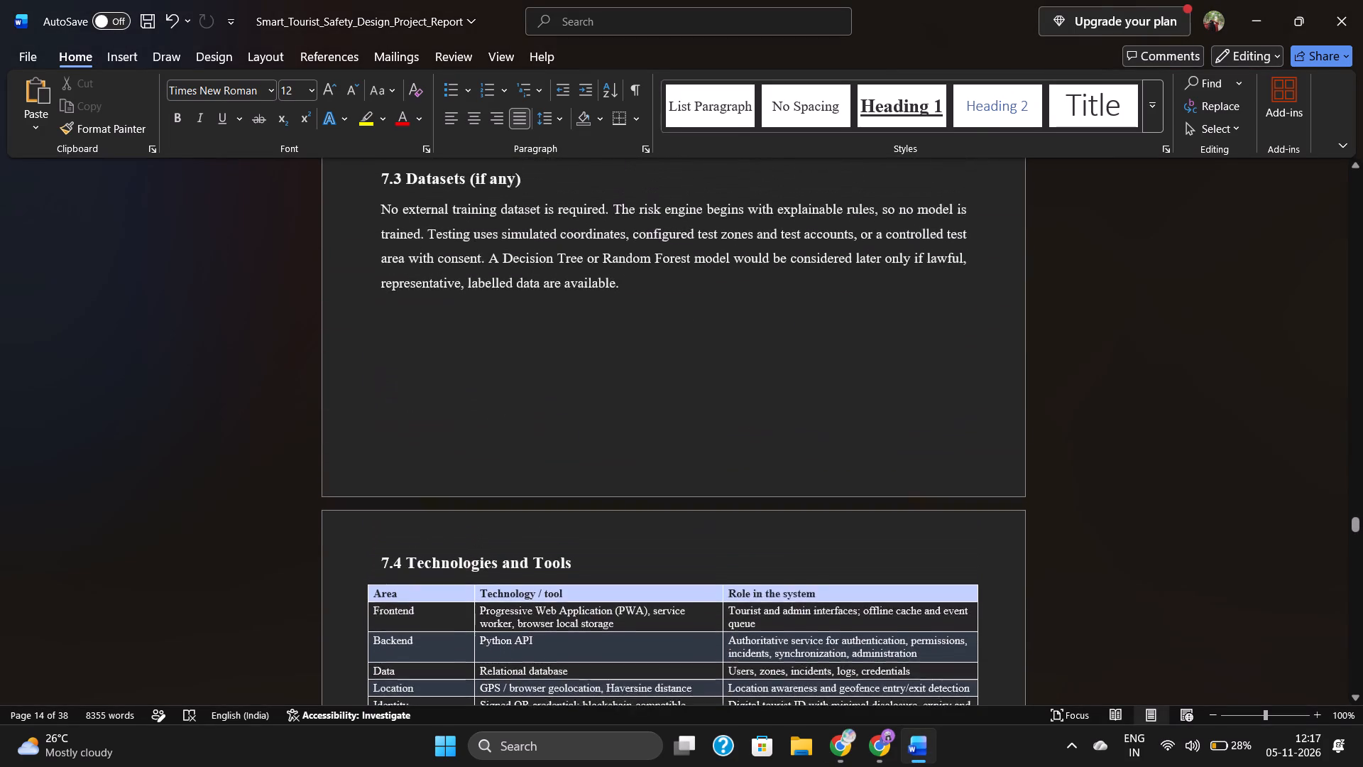
scroll(608, 329, up, 7)
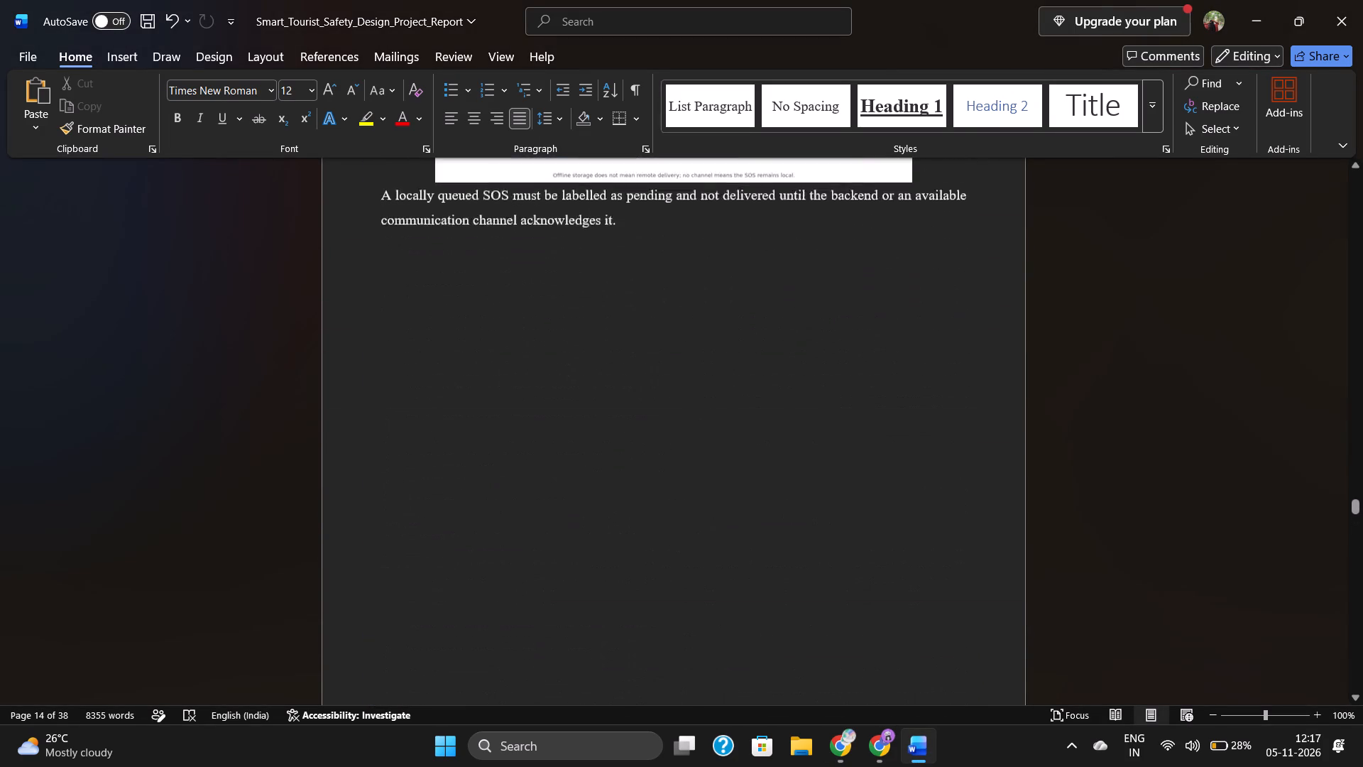
scroll(608, 329, up, 8)
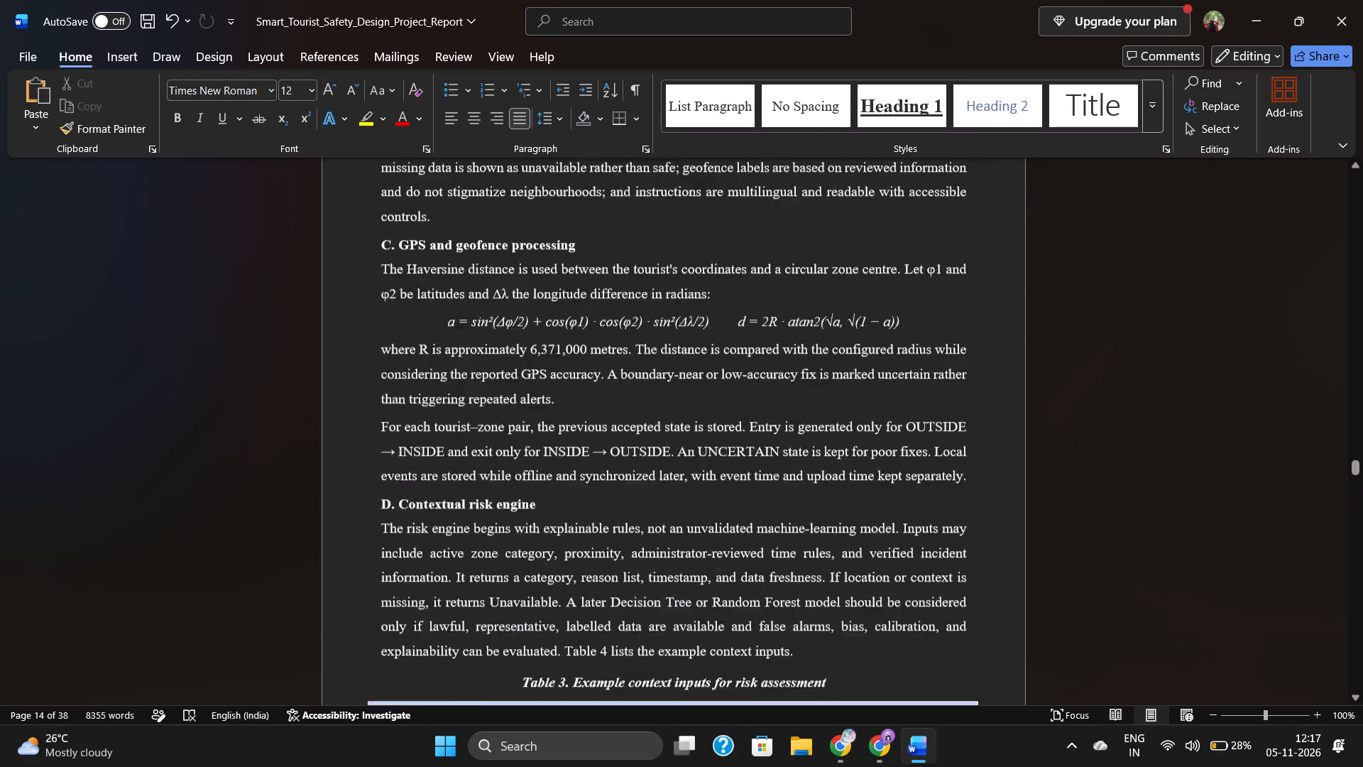
scroll(608, 329, down, 5)
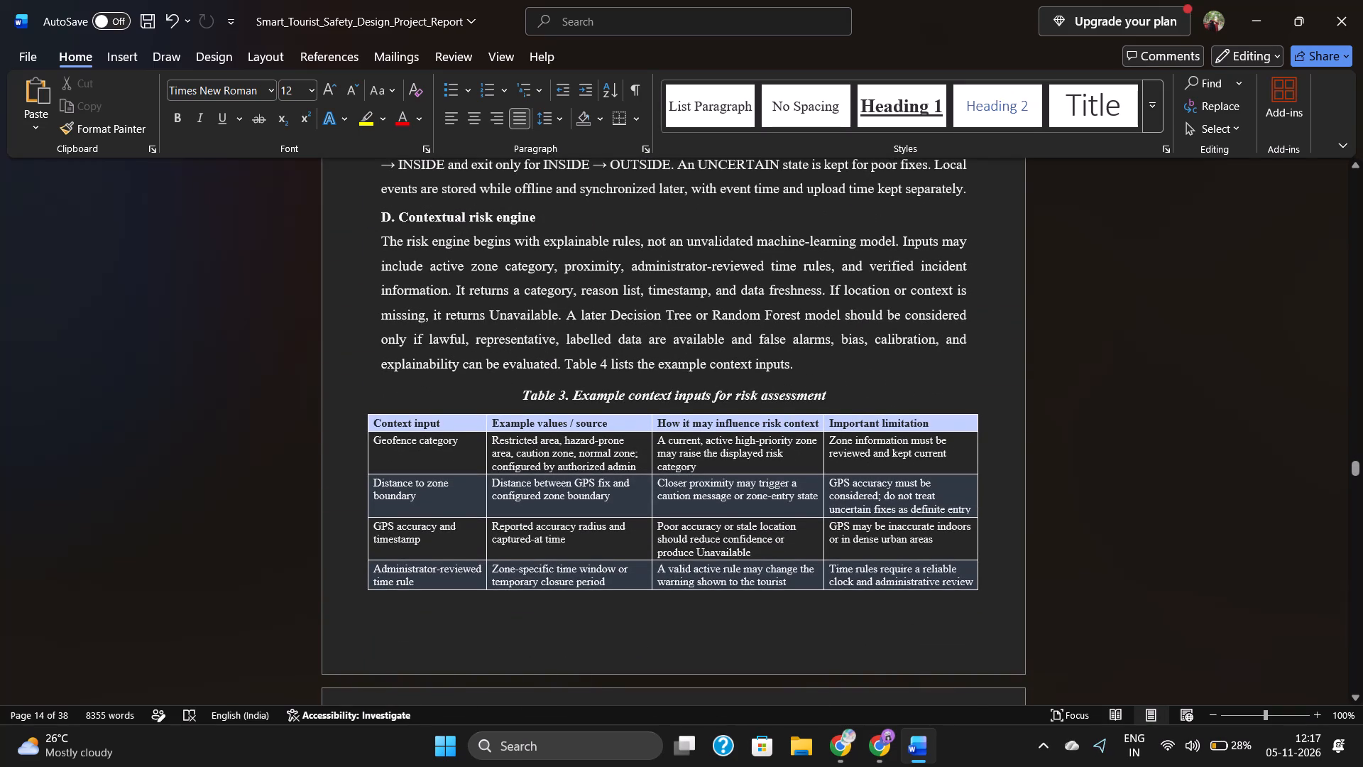
drag(520, 395, 563, 397)
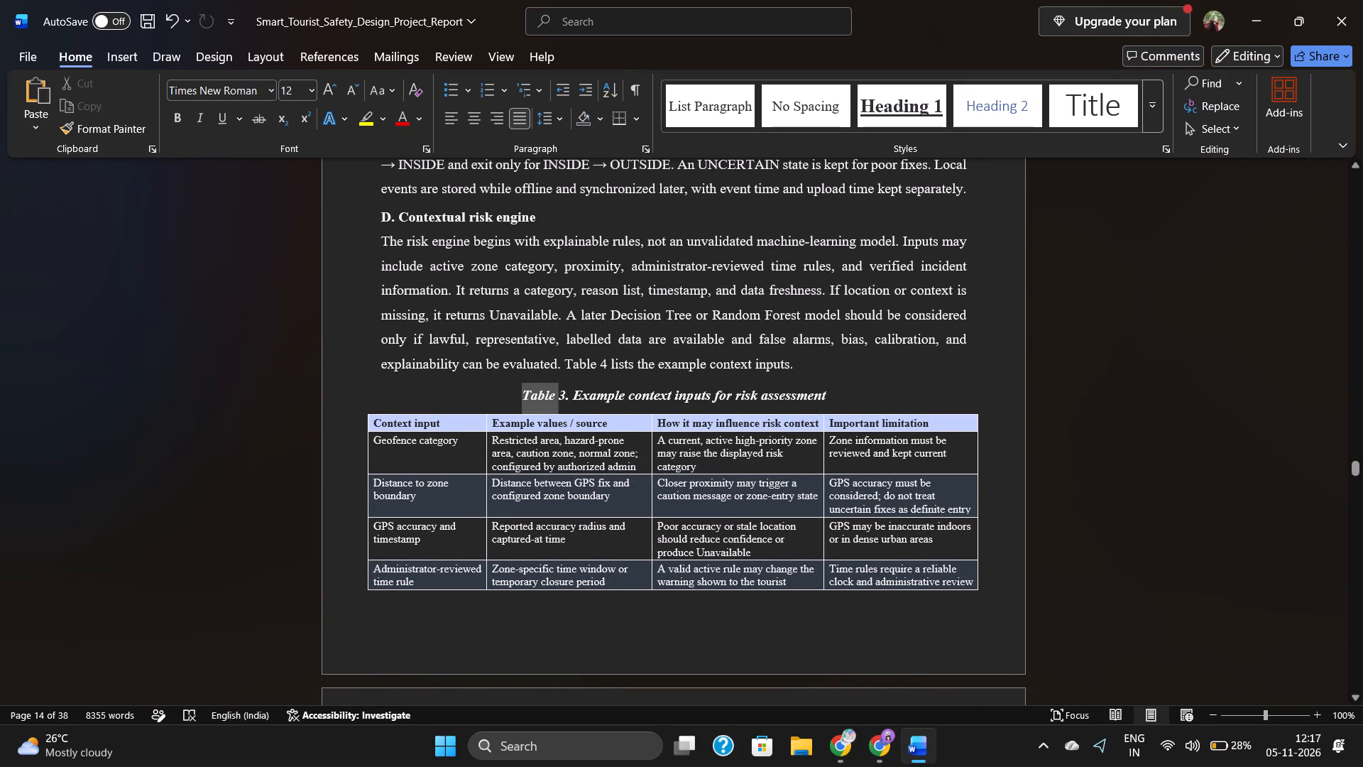
drag(563, 397, 554, 398)
drag(554, 398, 562, 398)
key(ctrl+c)
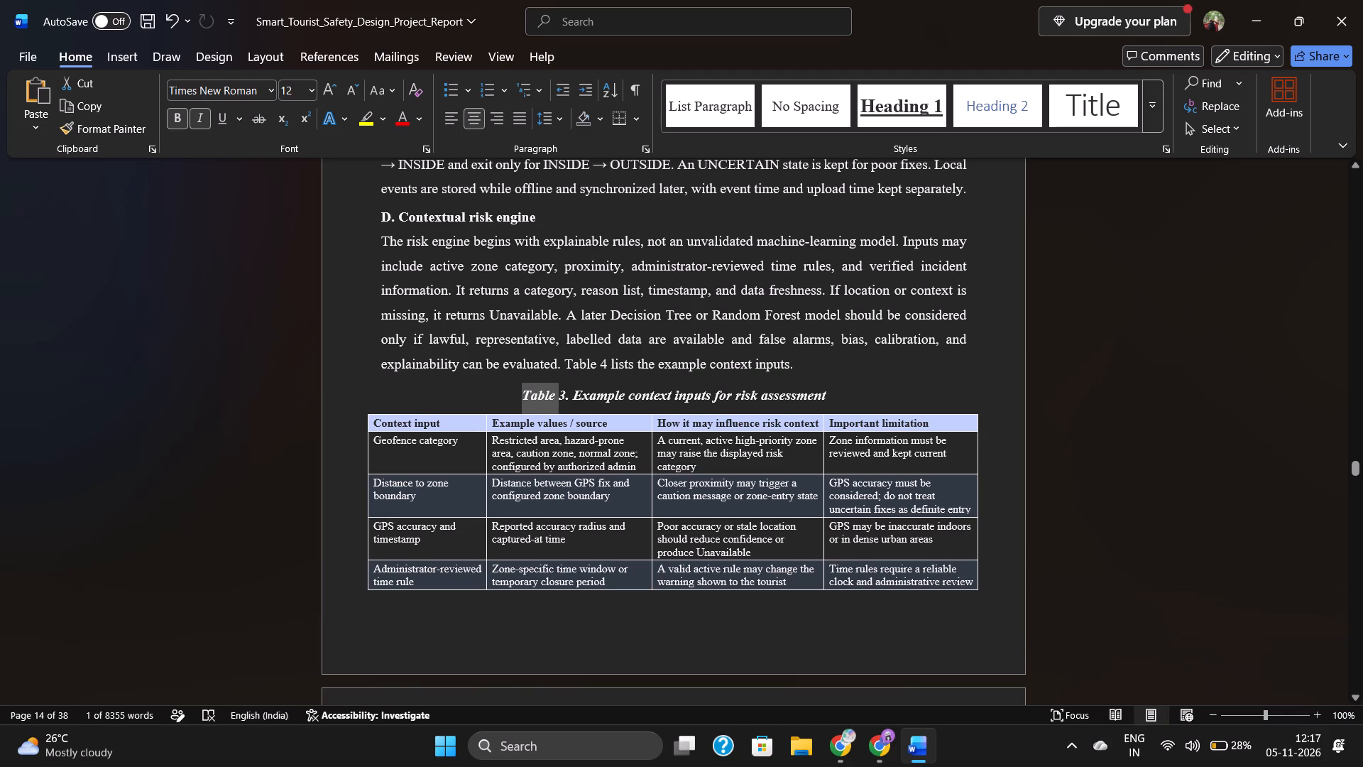
Paste the copied word on a new line between the 7.4 Technologies and Tools heading and its table, followed by a colon.
scroll(562, 398, down, 11)
scroll(562, 398, up, 1)
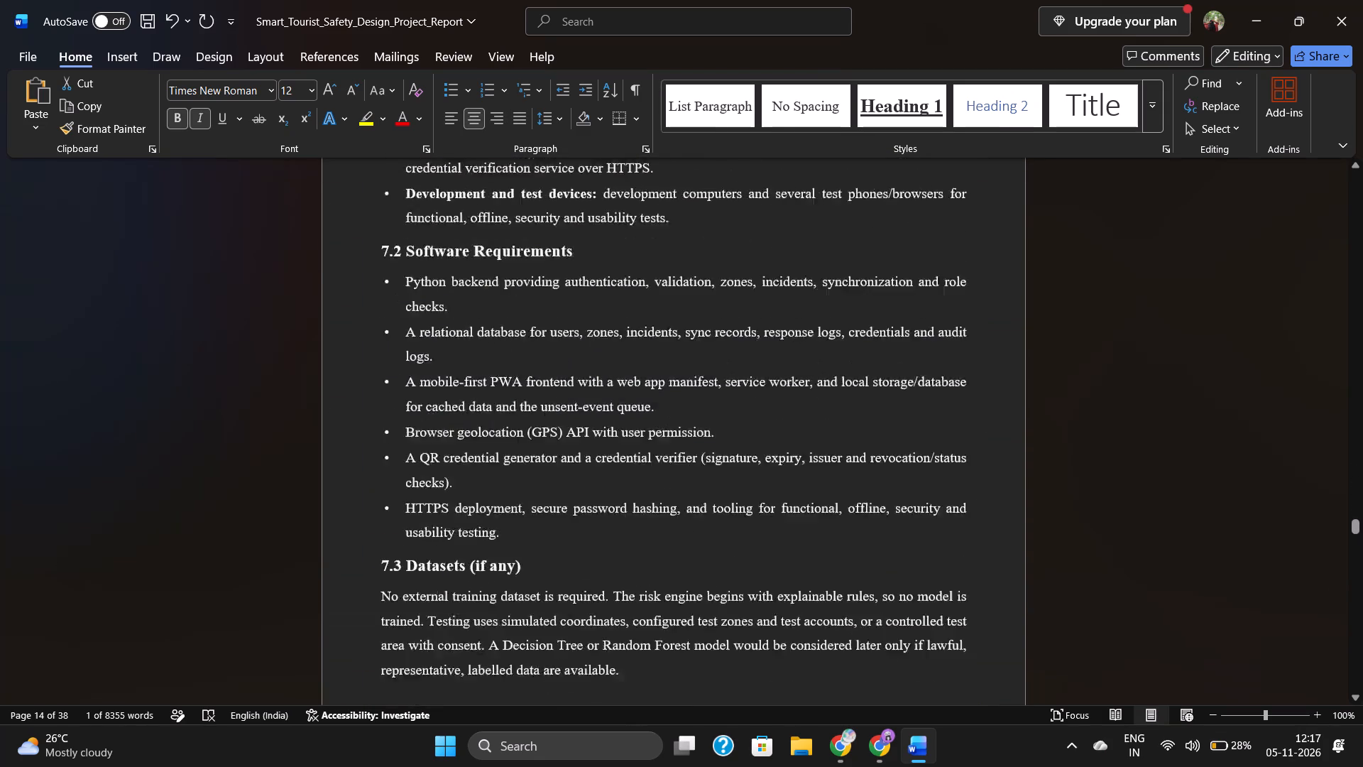
scroll(562, 398, up, 1)
scroll(562, 398, down, 4)
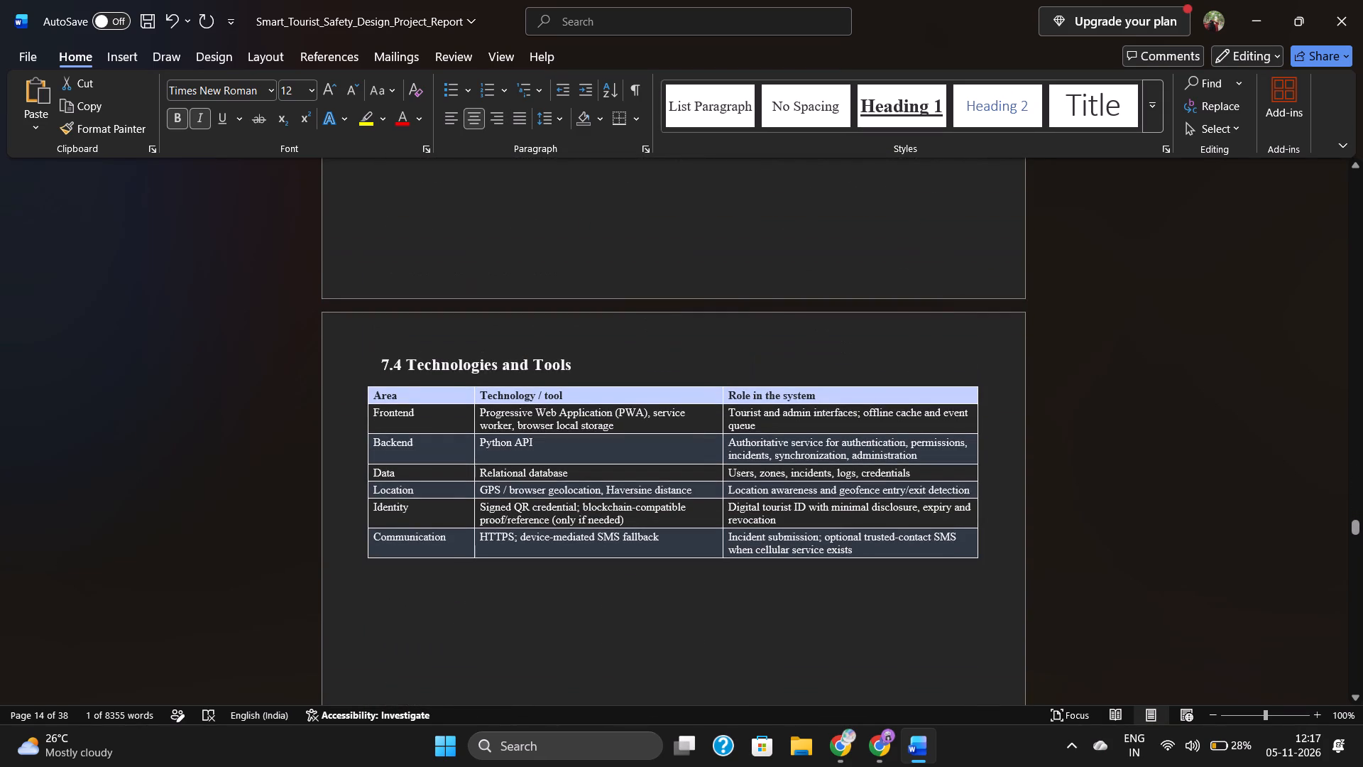
click(593, 364)
key(Return)
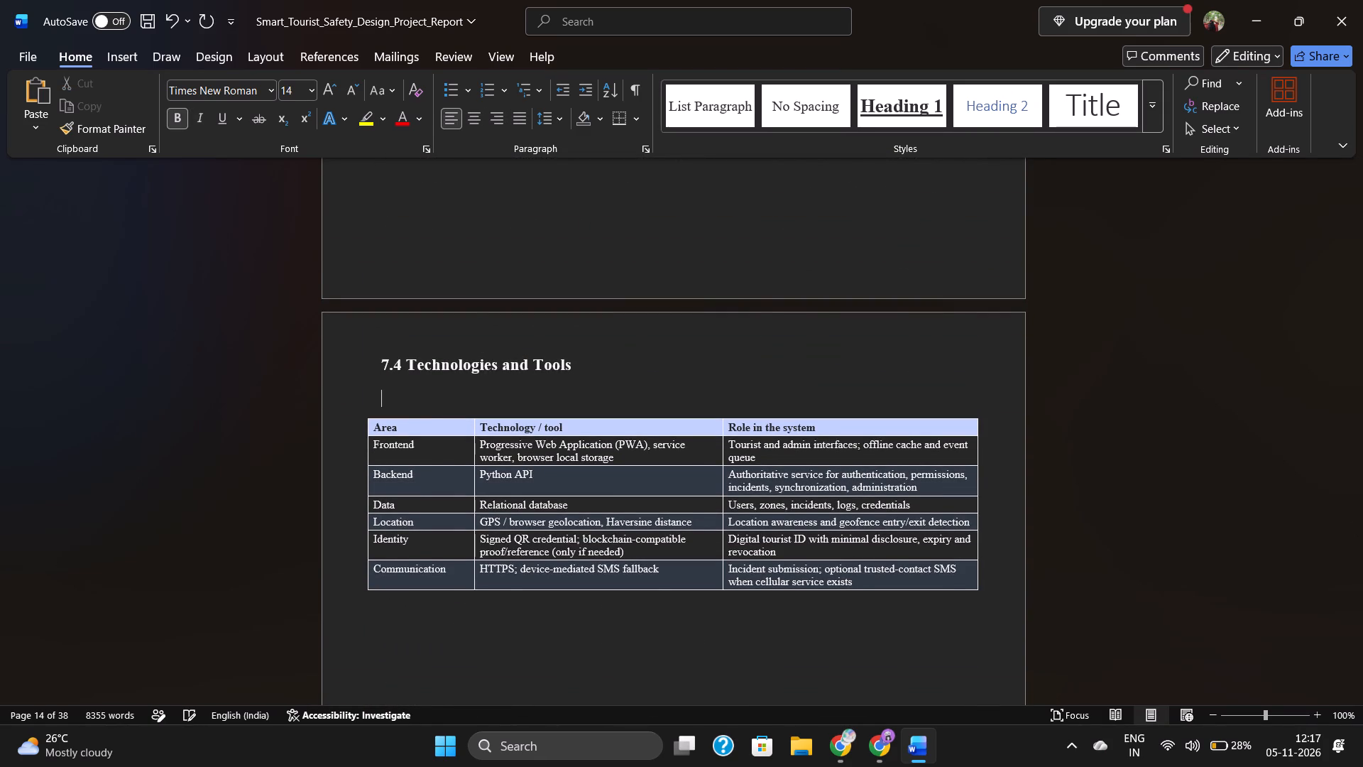
key(ctrl+v)
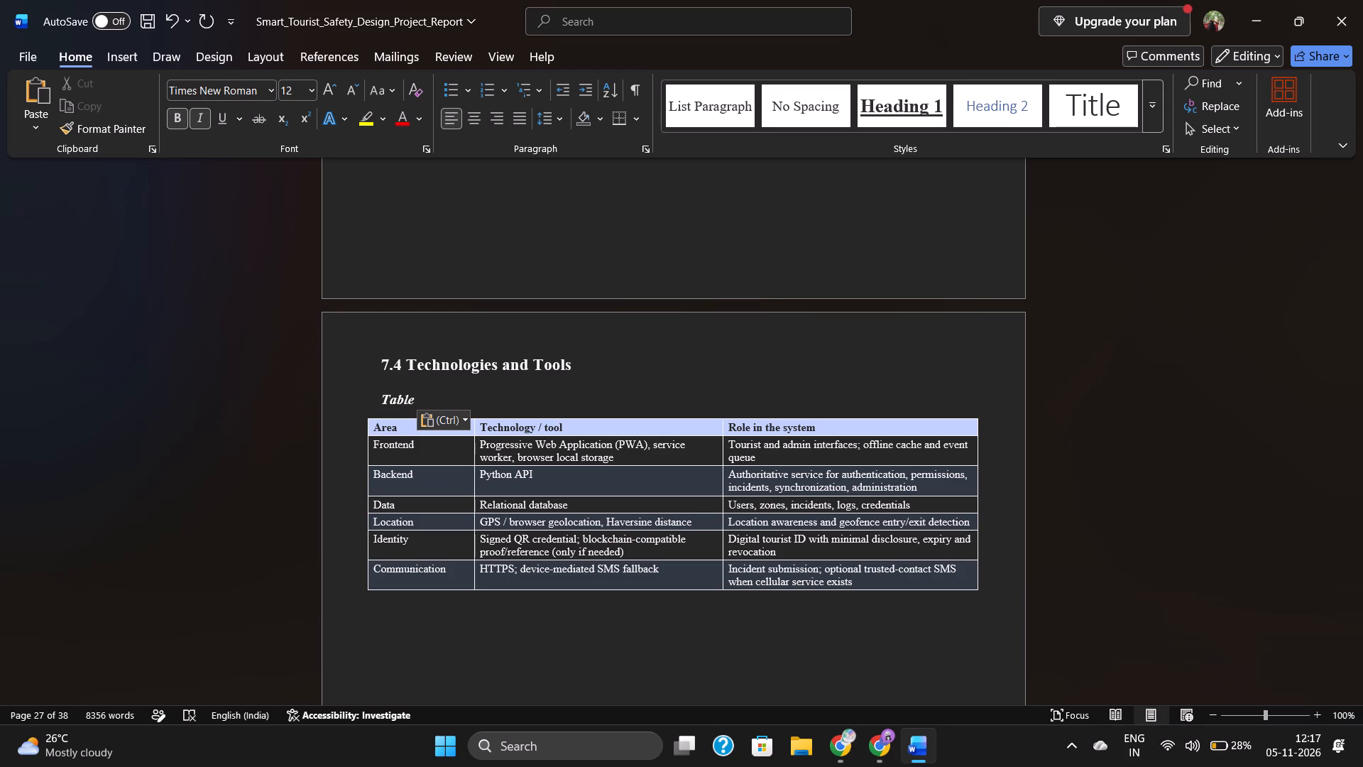
key(shift+colon)
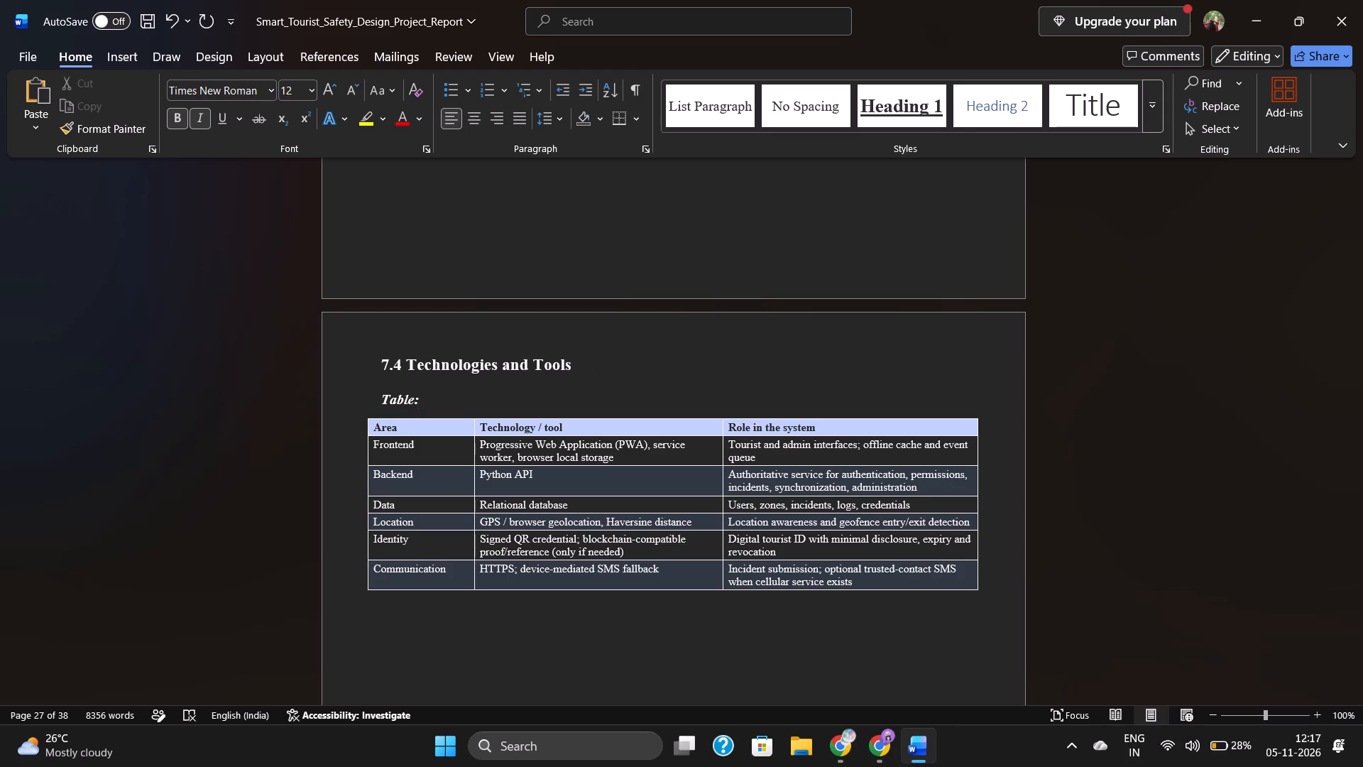
Complete the caption above the 7.4 table so it reads "Table:1 Technologies and Tools".
scroll(593, 364, up, 8)
scroll(593, 364, down, 2)
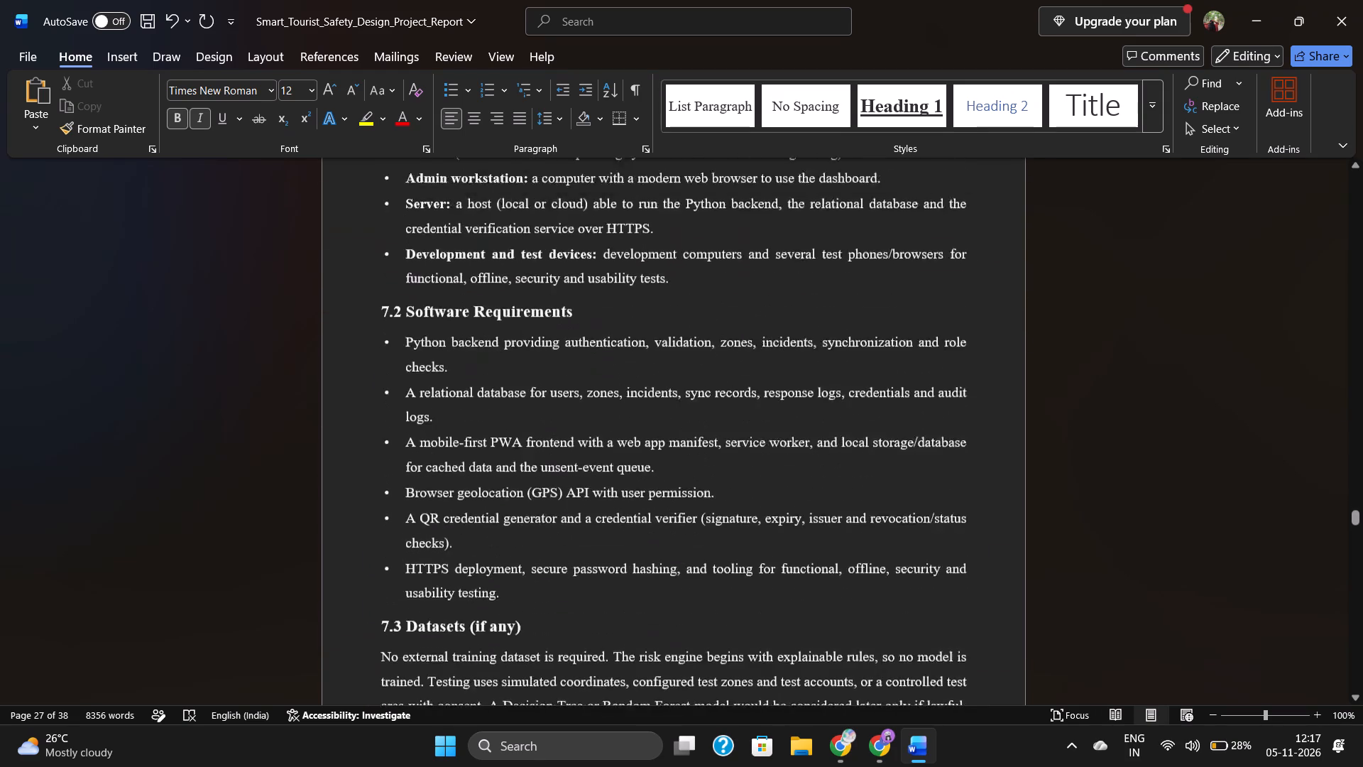
scroll(593, 364, down, 8)
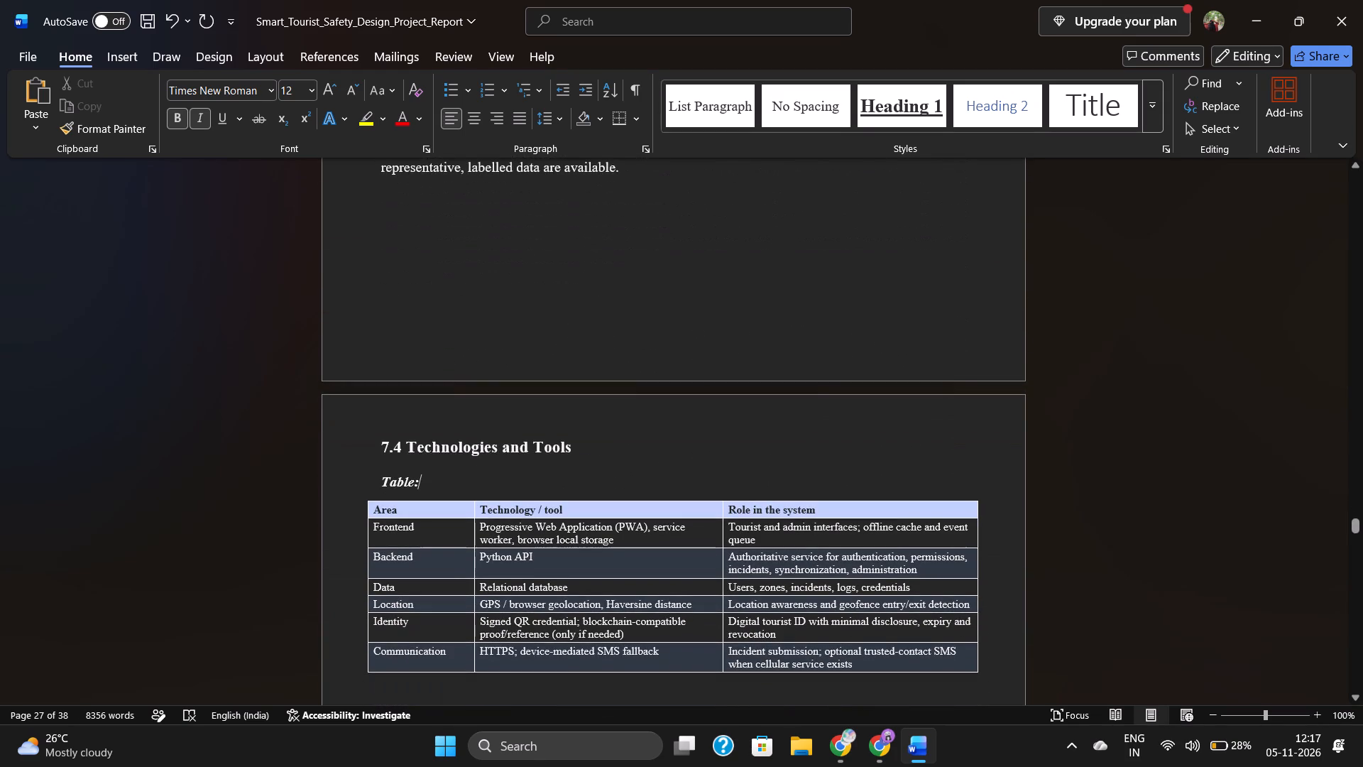
text(1)
key(space)
key(space)
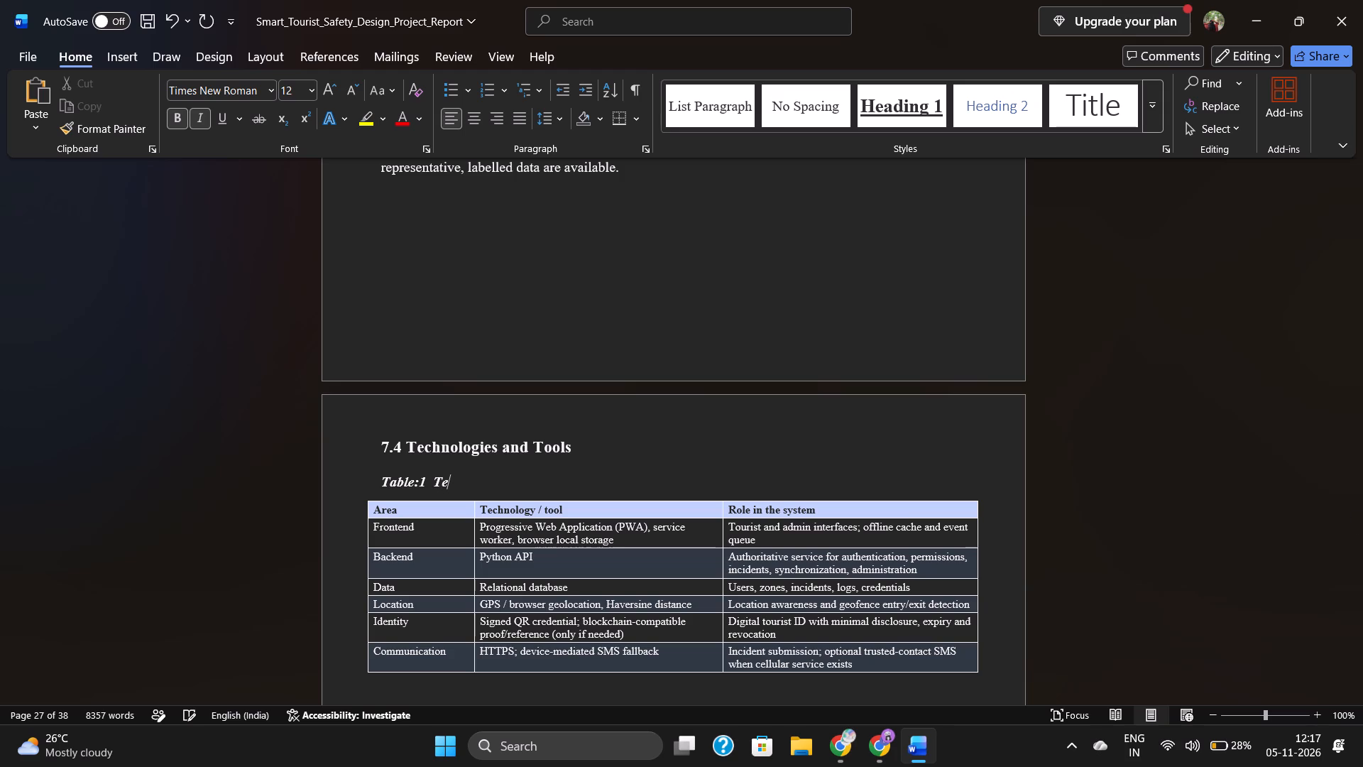
text(ch)
text(nol)
text(ogies and)
key(space)
text(Tools)
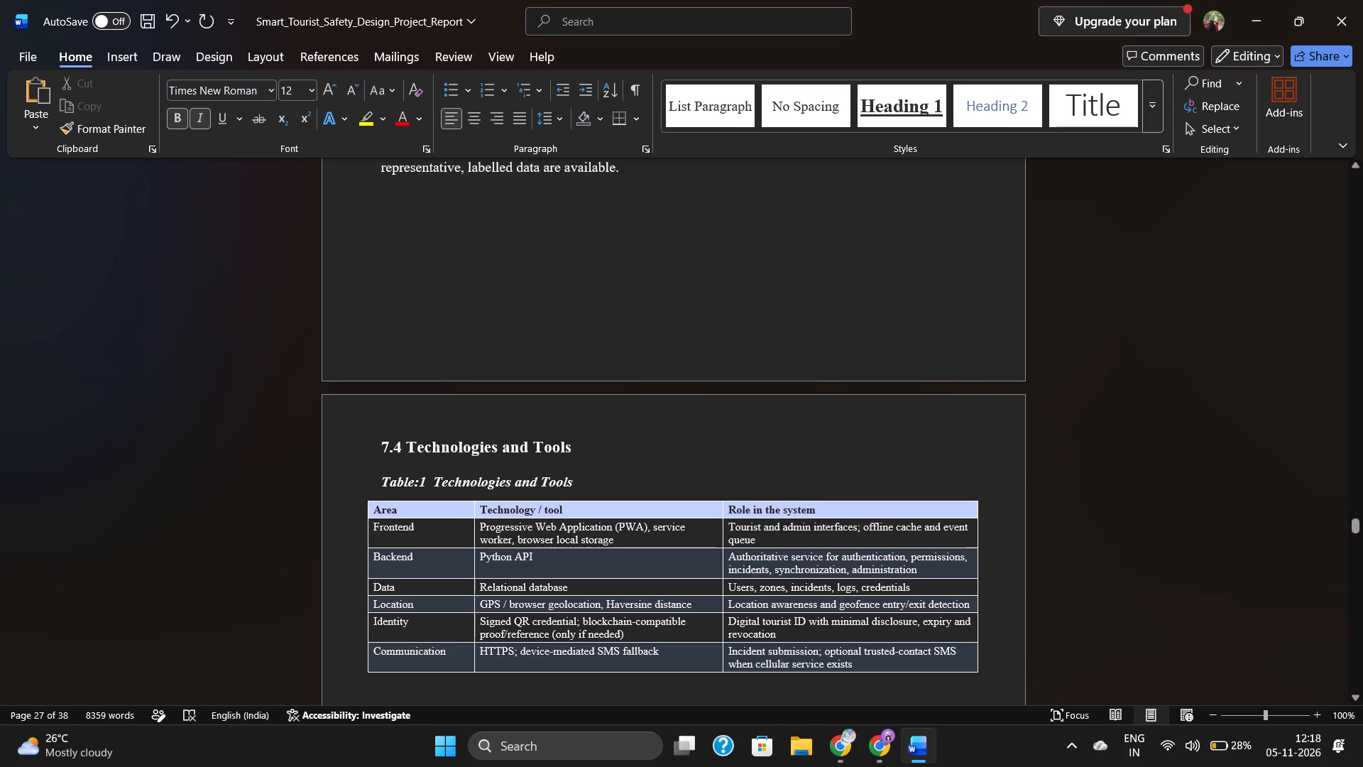
Shift the "Table:1 Technologies and Tools" caption towards the centre above its table using leading spaces.
click(377, 482)
key(space)
key(space)
key(space)
key(space)
key(space)
key(space)
key(space)
key(space)
key(space)
key(space)
key(space)
key(space)
key(space)
key(space)
key(space)
key(space)
key(space)
key(space)
key(space)
key(space)
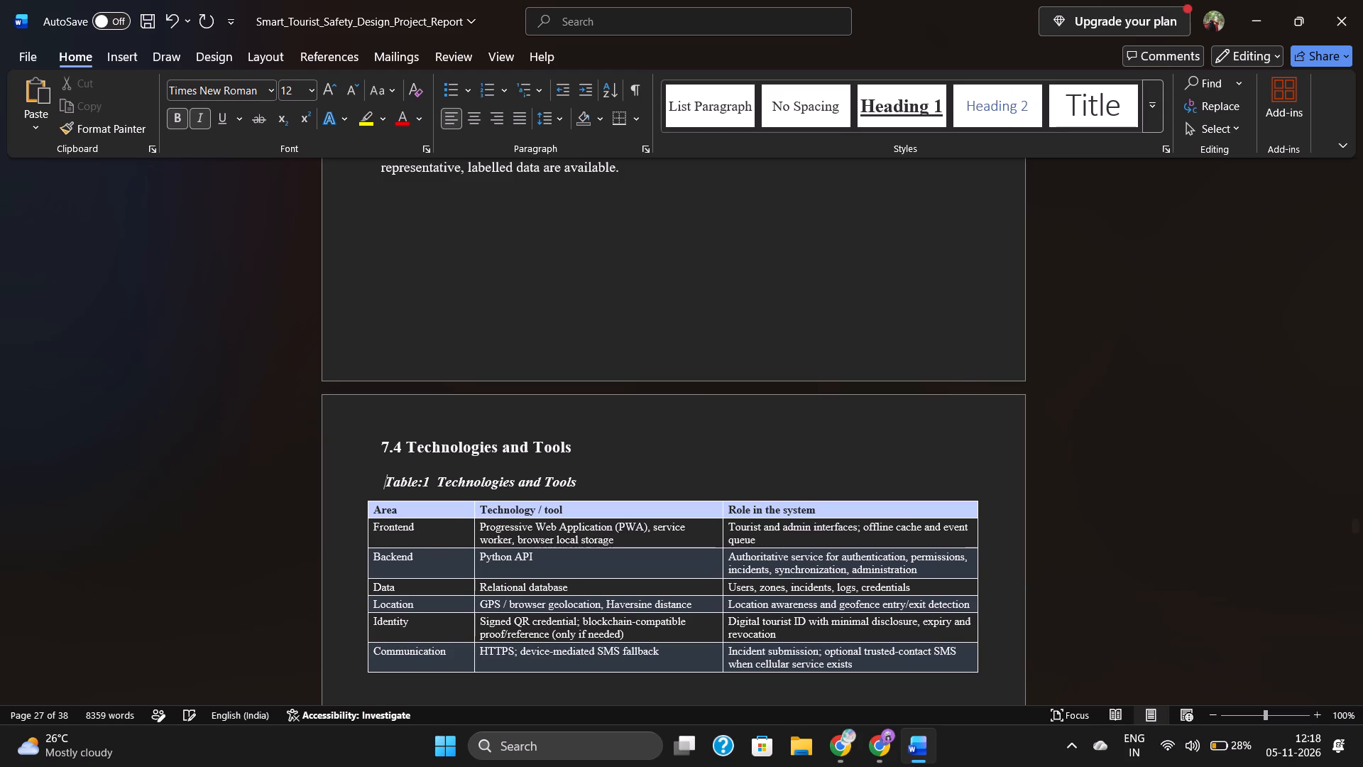
key(BackSpace)
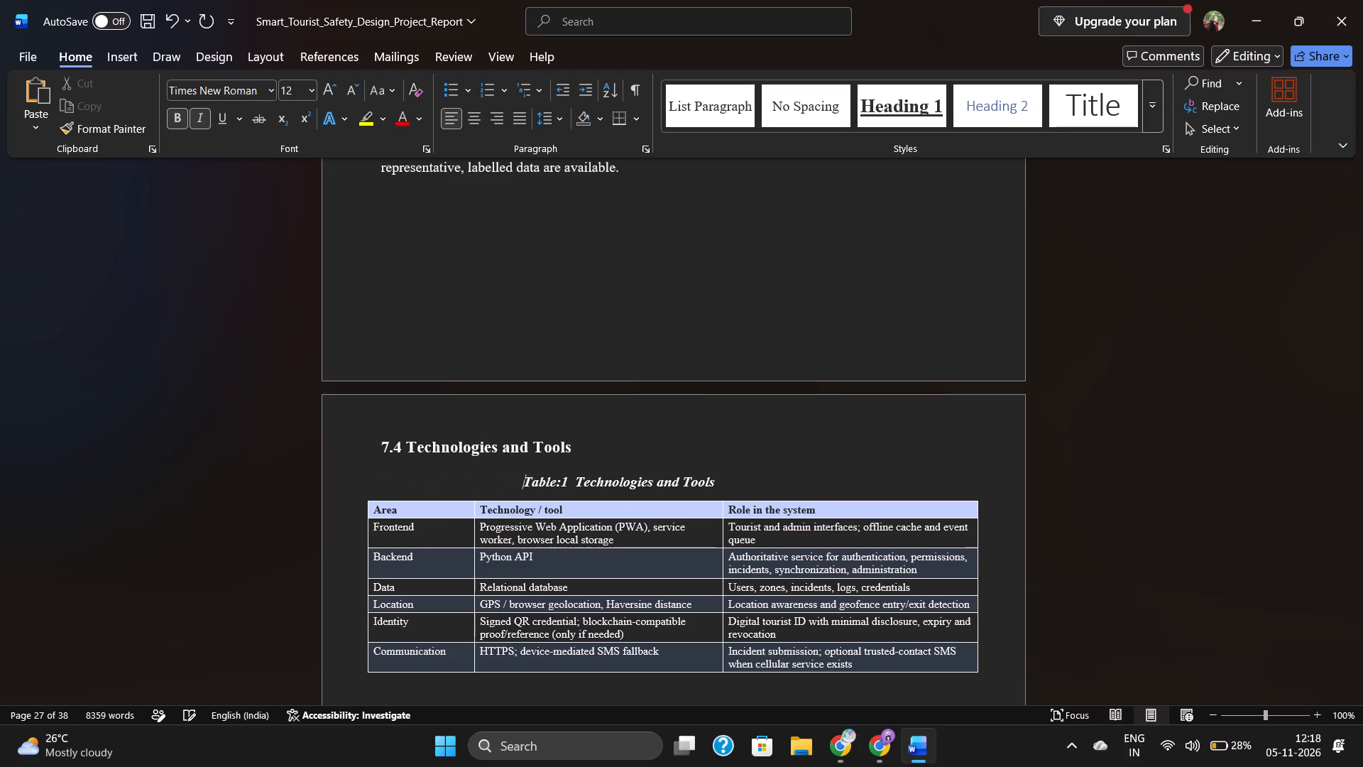
key(BackSpace)
key(BackSpace)
key(BackSpace)
scroll(675, 462, down, 1)
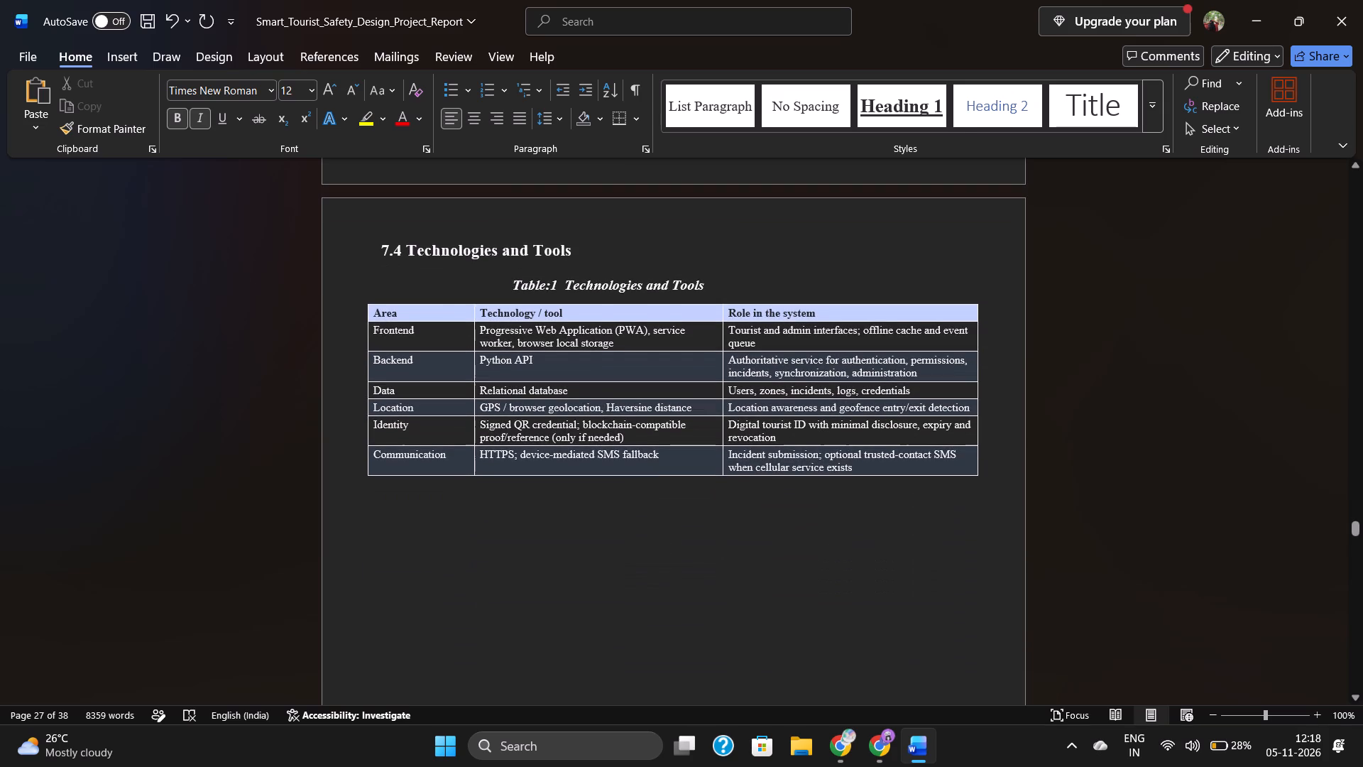
scroll(675, 462, down, 1)
key(space)
key(space)
key(space)
key(space)
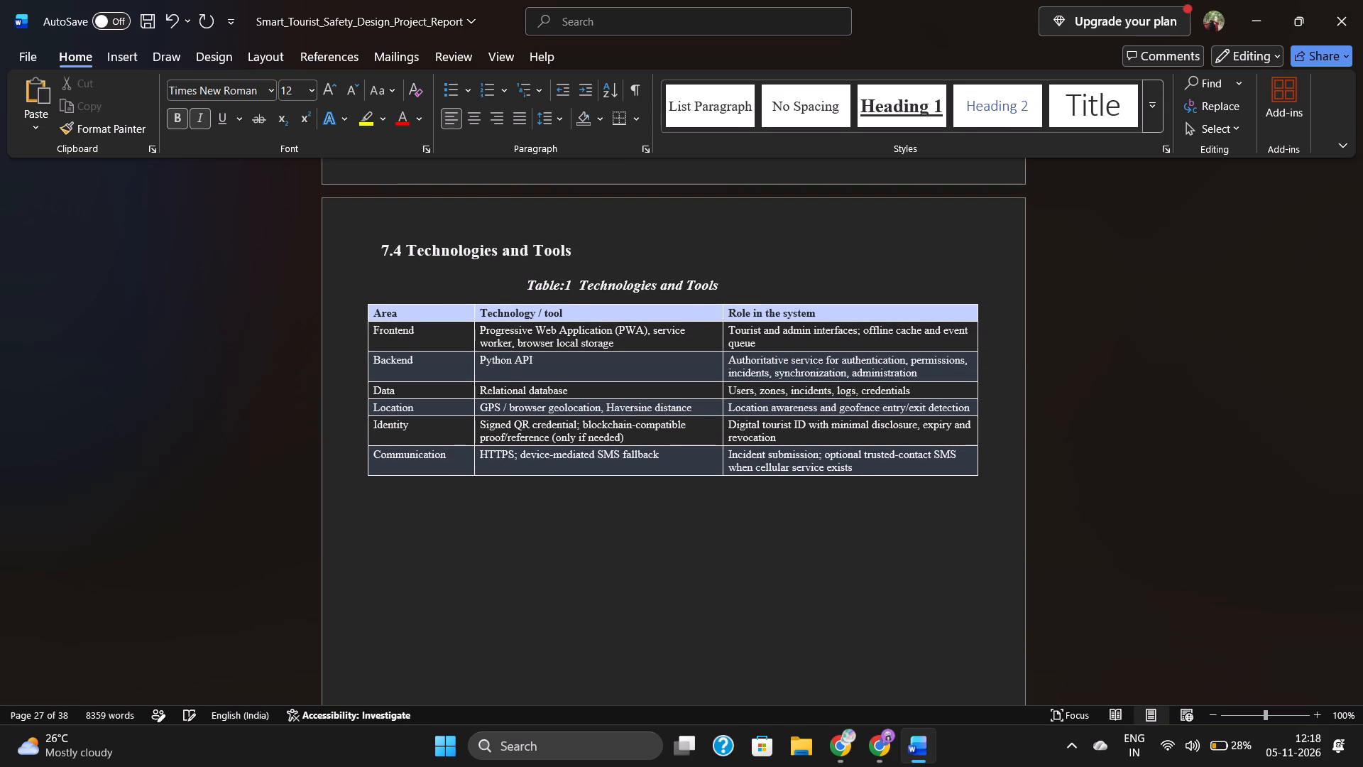
key(space)
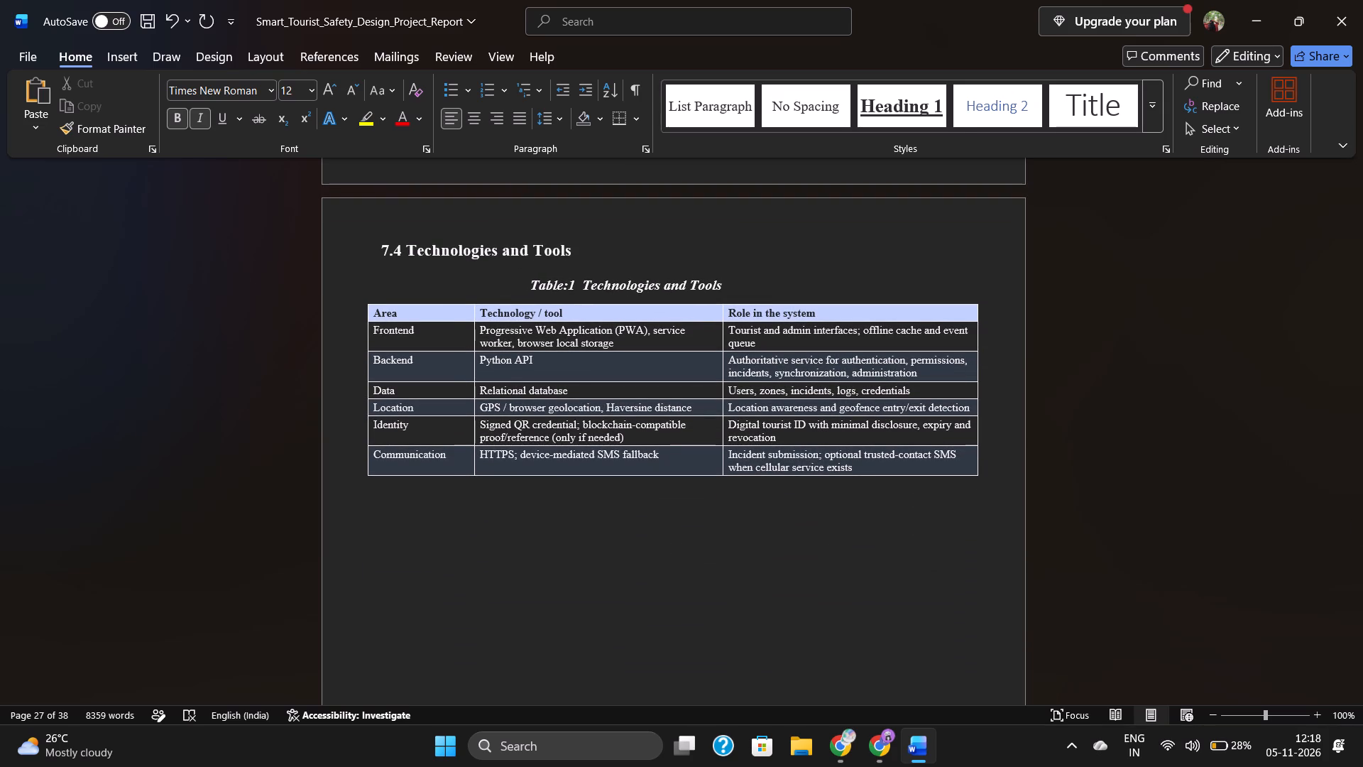
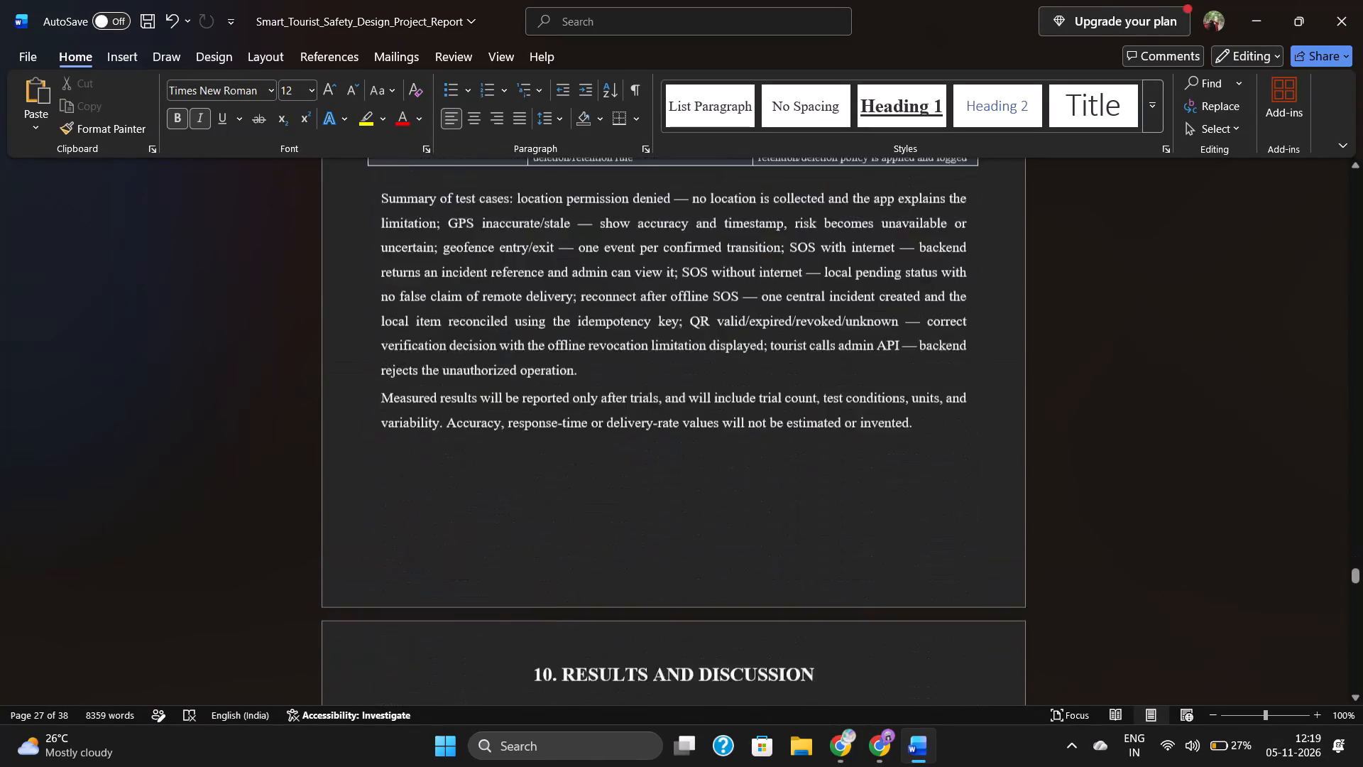
Review the report from the functional test plan through to the references and go to the blank area under the SOURCE CODE heading.
scroll(491, 273, up, 1)
scroll(491, 273, down, 3)
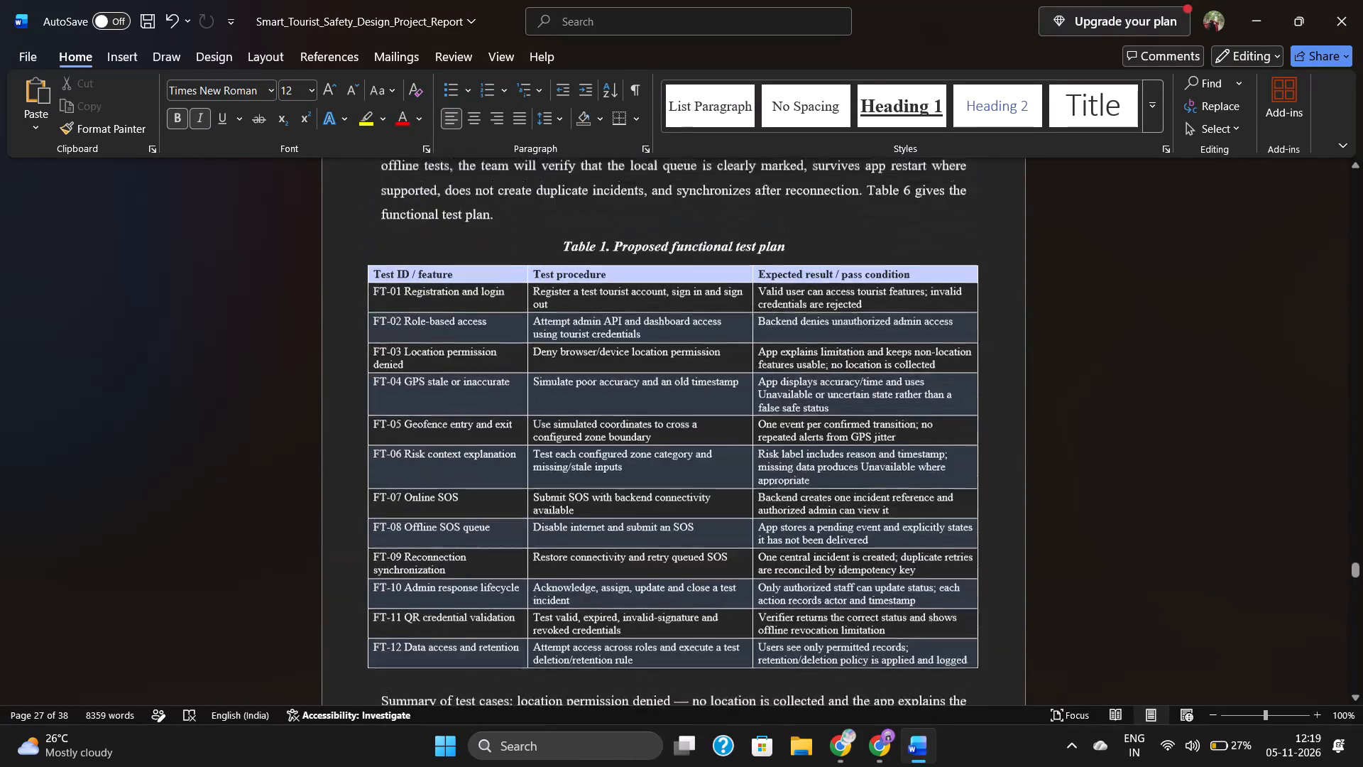
scroll(491, 273, down, 5)
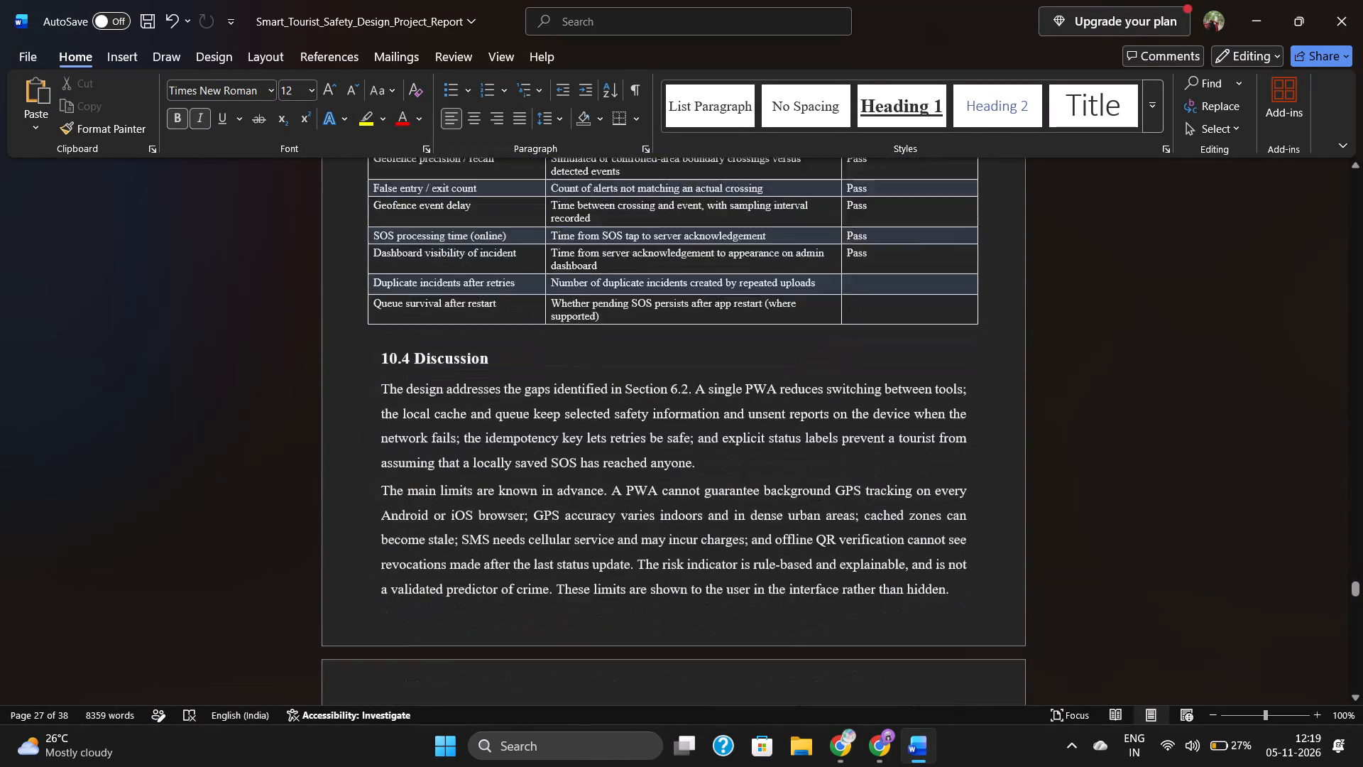
scroll(491, 273, down, 3)
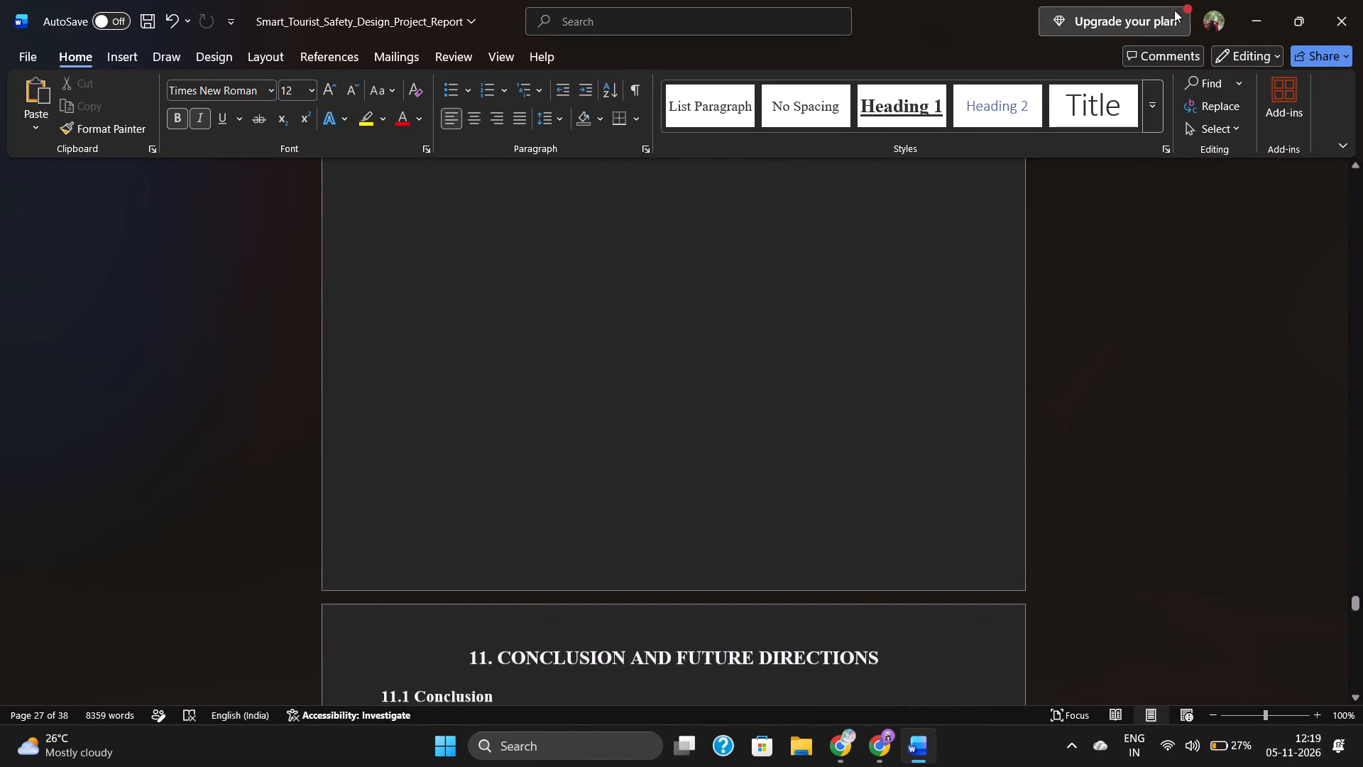
scroll(784, 452, down, 10)
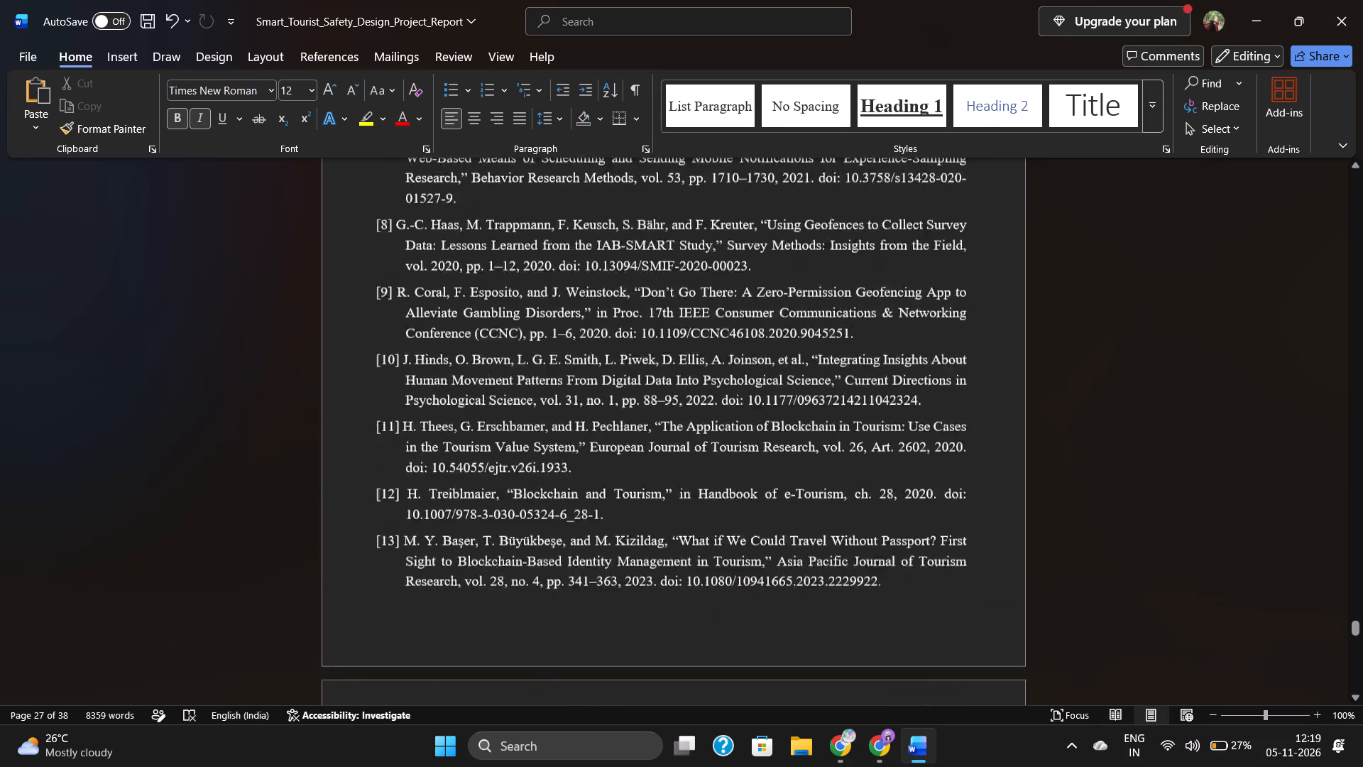
scroll(784, 452, down, 5)
scroll(784, 452, up, 1)
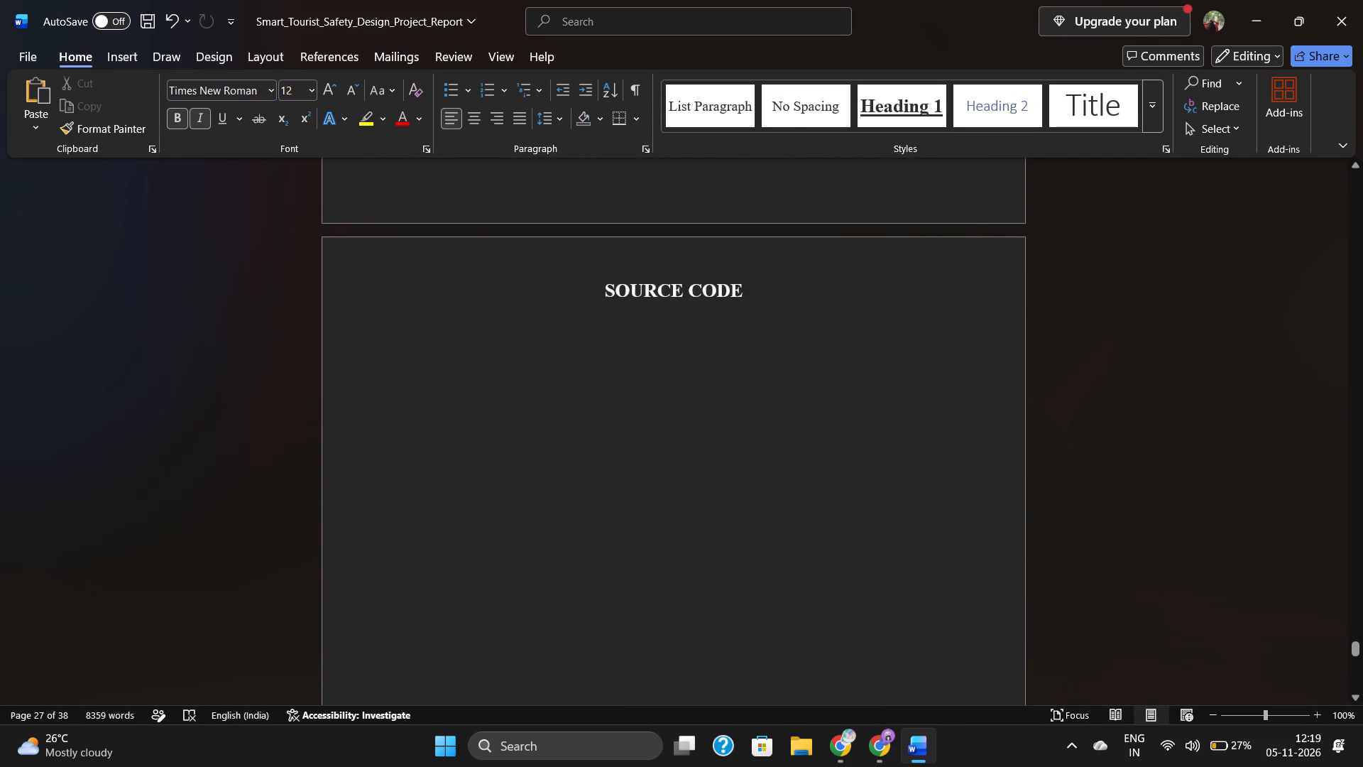
scroll(784, 452, up, 1)
click(780, 518)
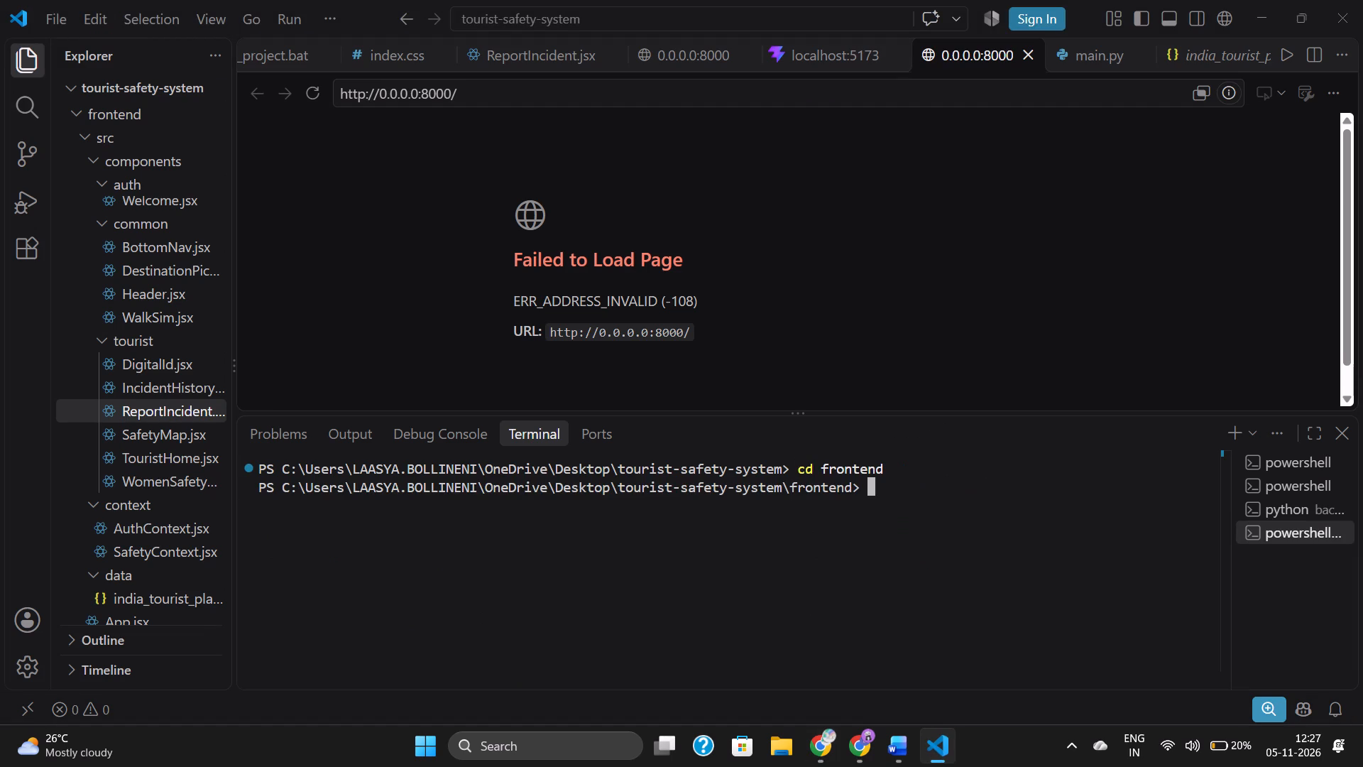
Copy Claude's "npm run dev" command from Chrome and run it in the Visual Studio Code frontend terminal.
click(823, 746)
click(750, 431)
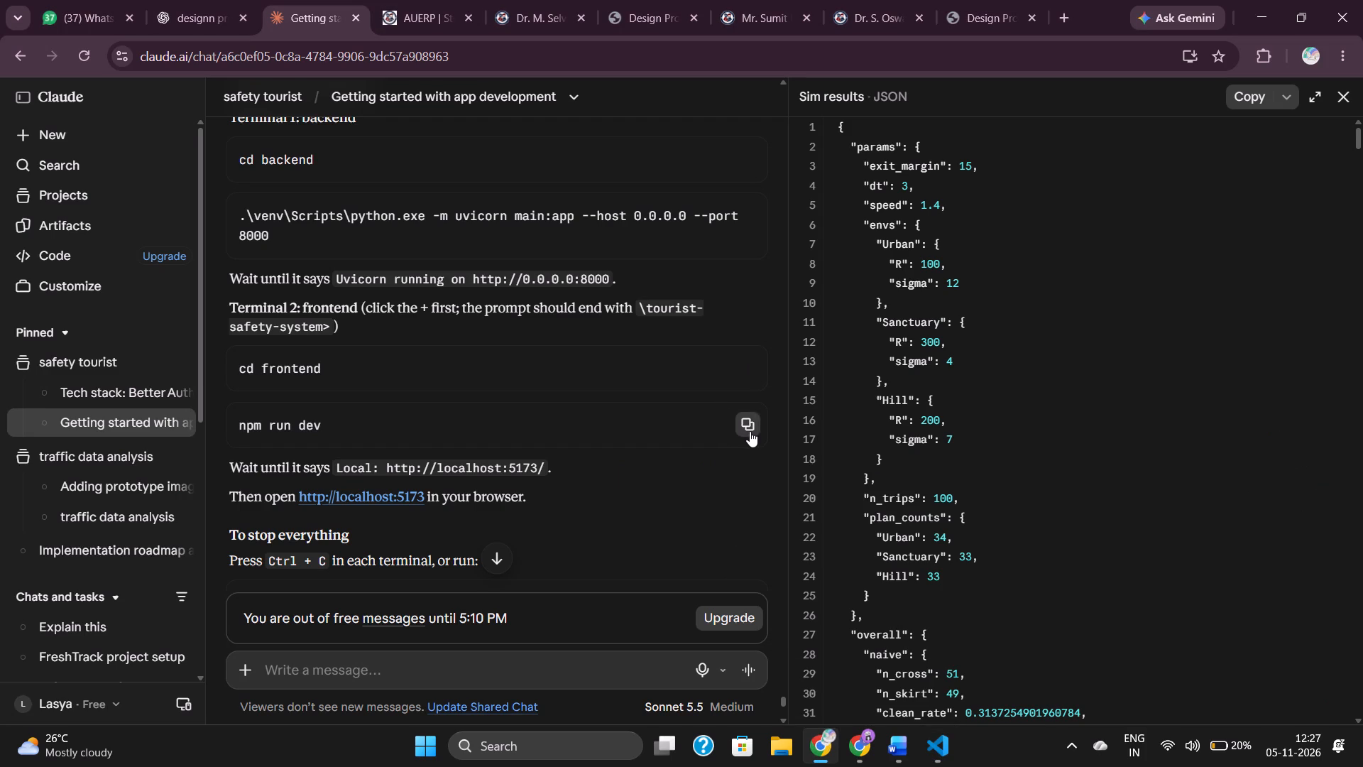
click(919, 743)
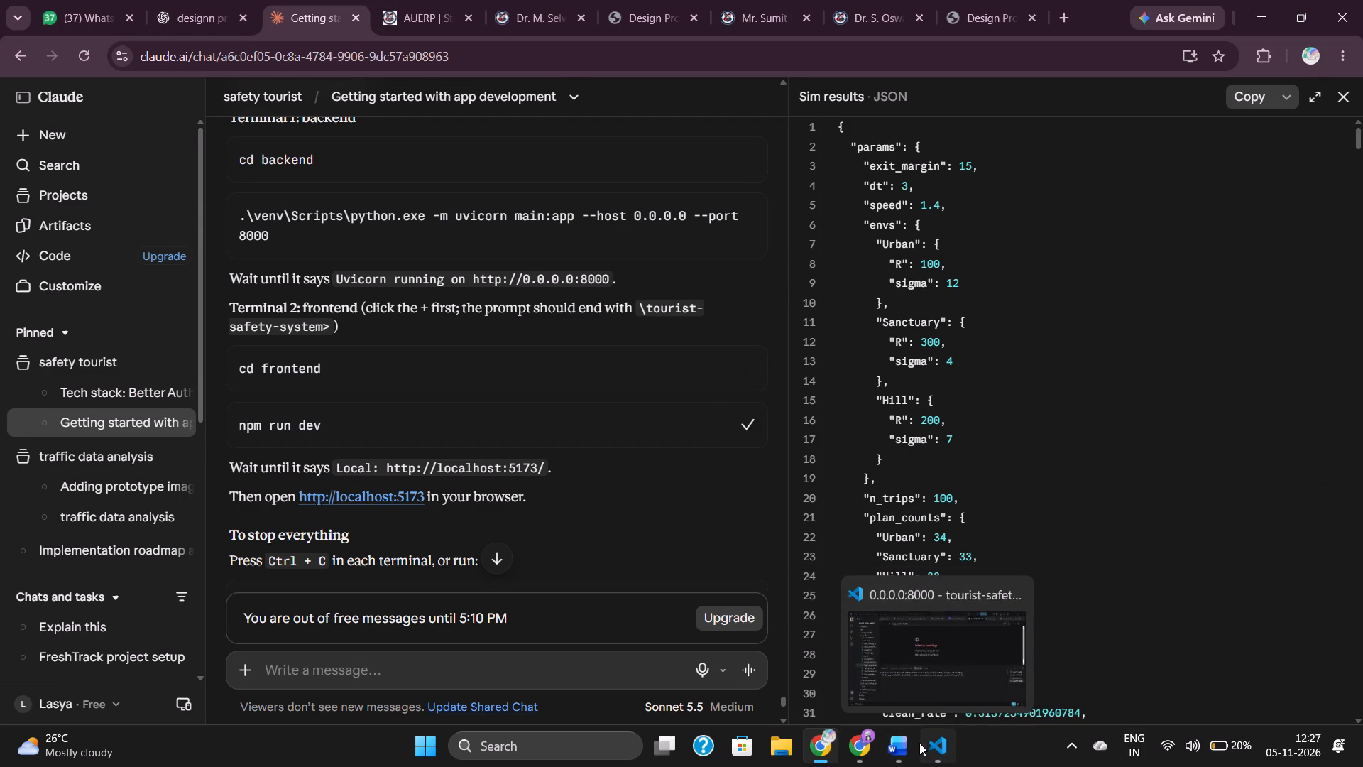
key(ctrl+v)
key(Return)
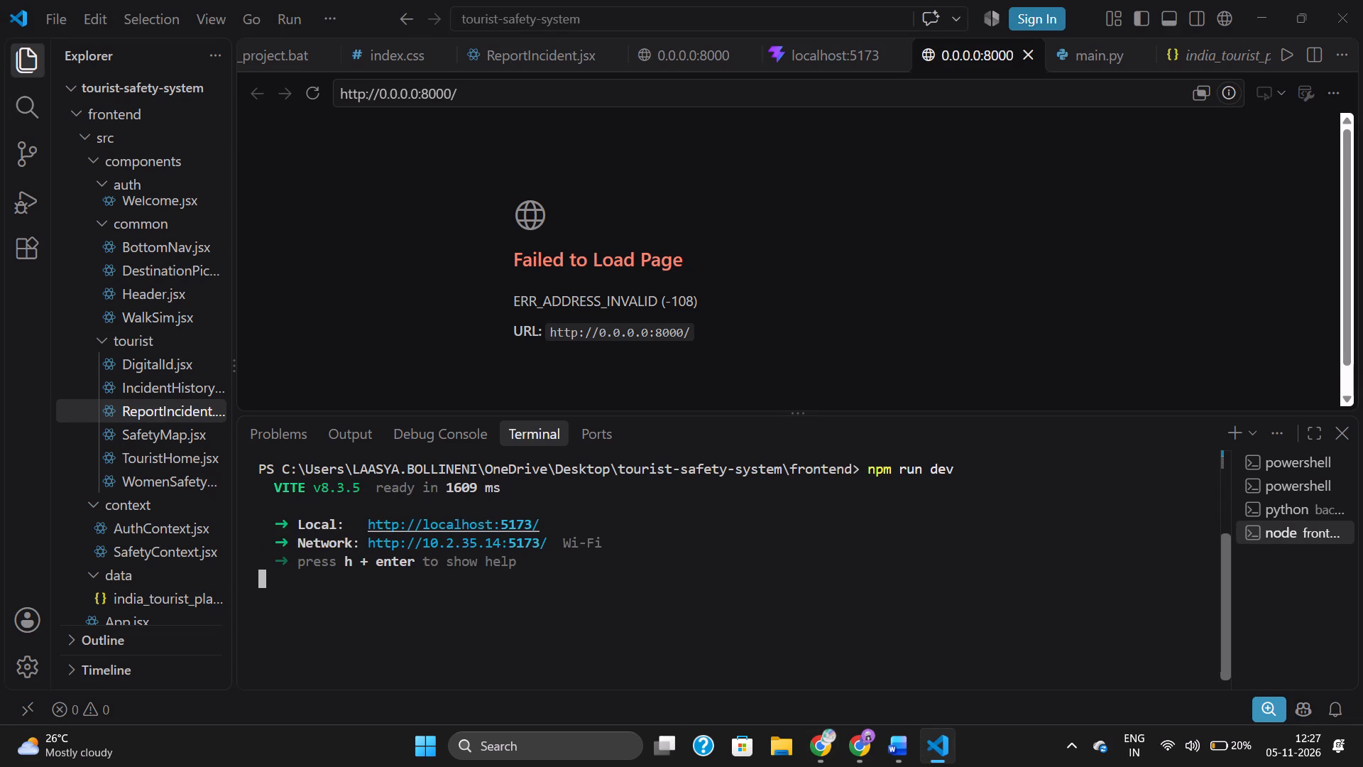
ctrl+click(486, 528)
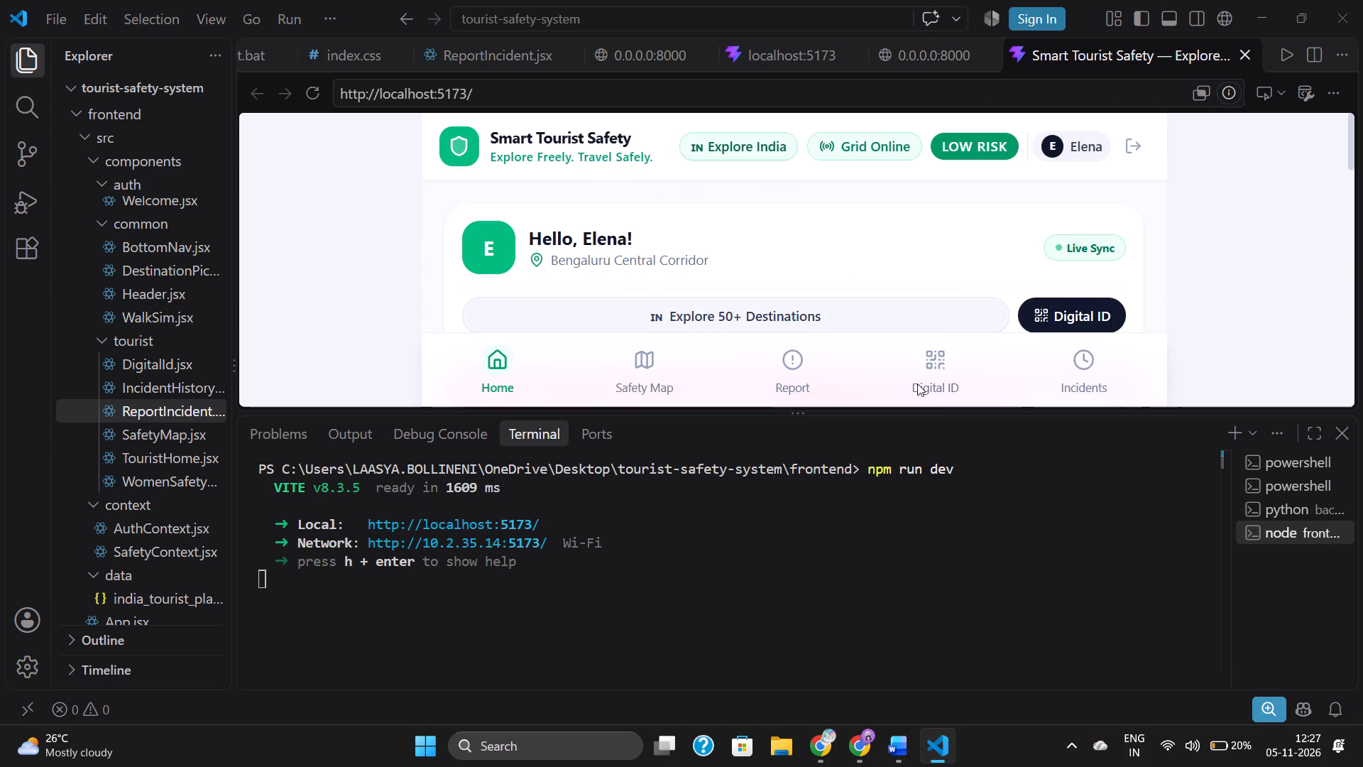
drag(913, 413, 934, 651)
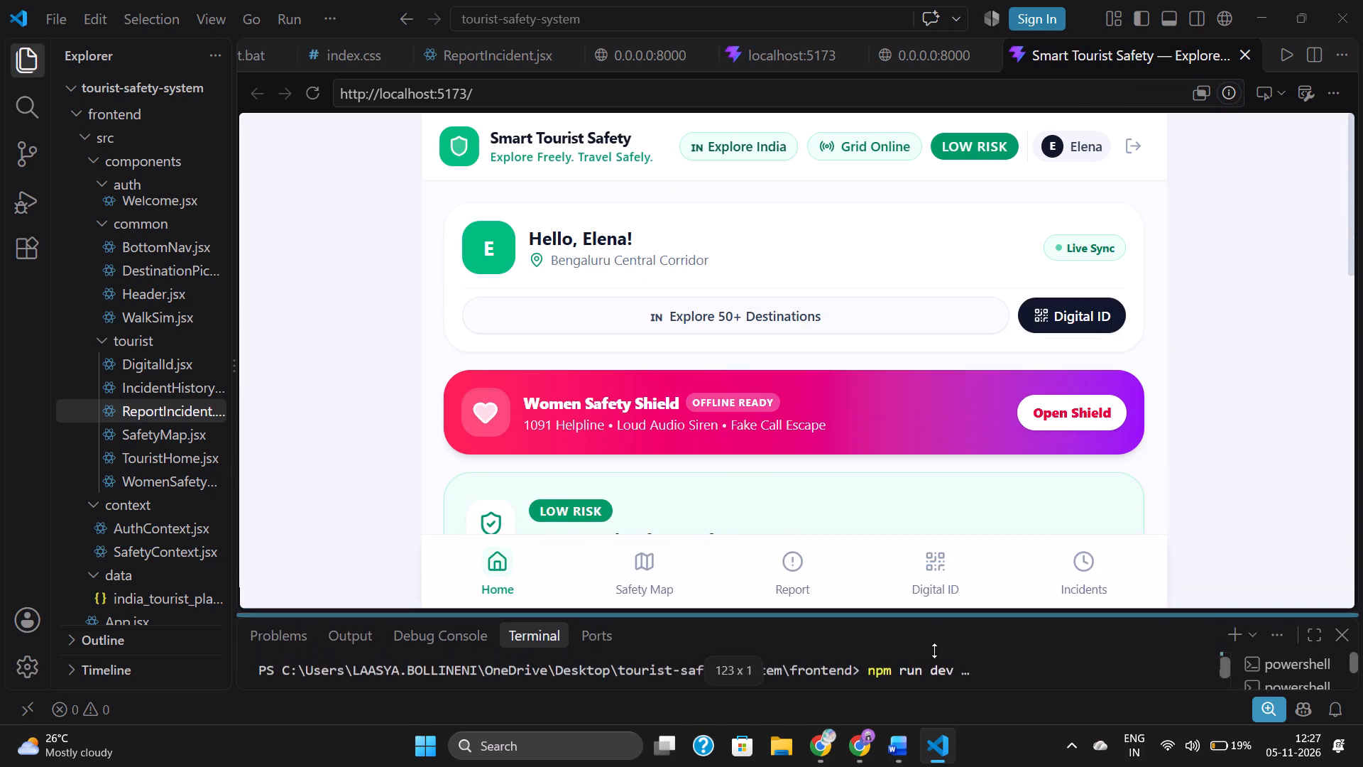
drag(934, 651, 934, 701)
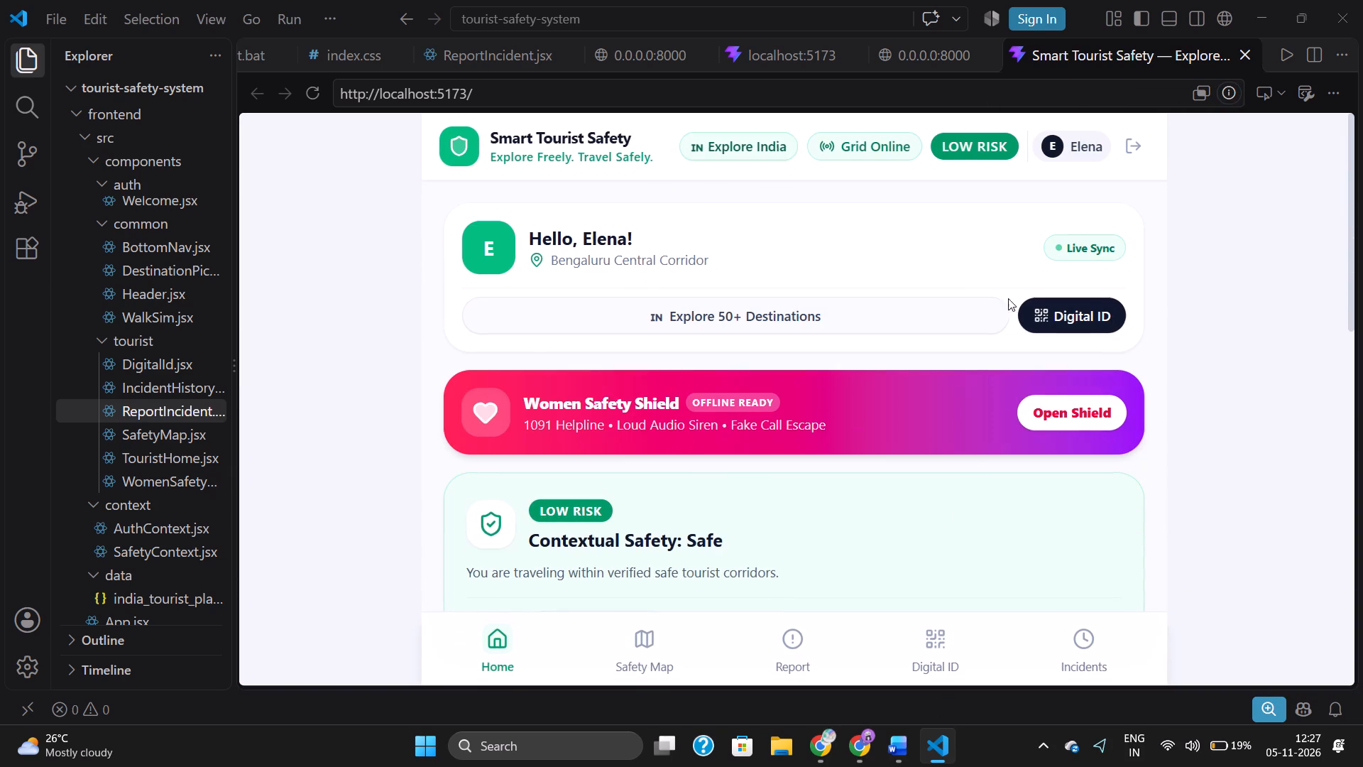
scroll(965, 255, up, 3)
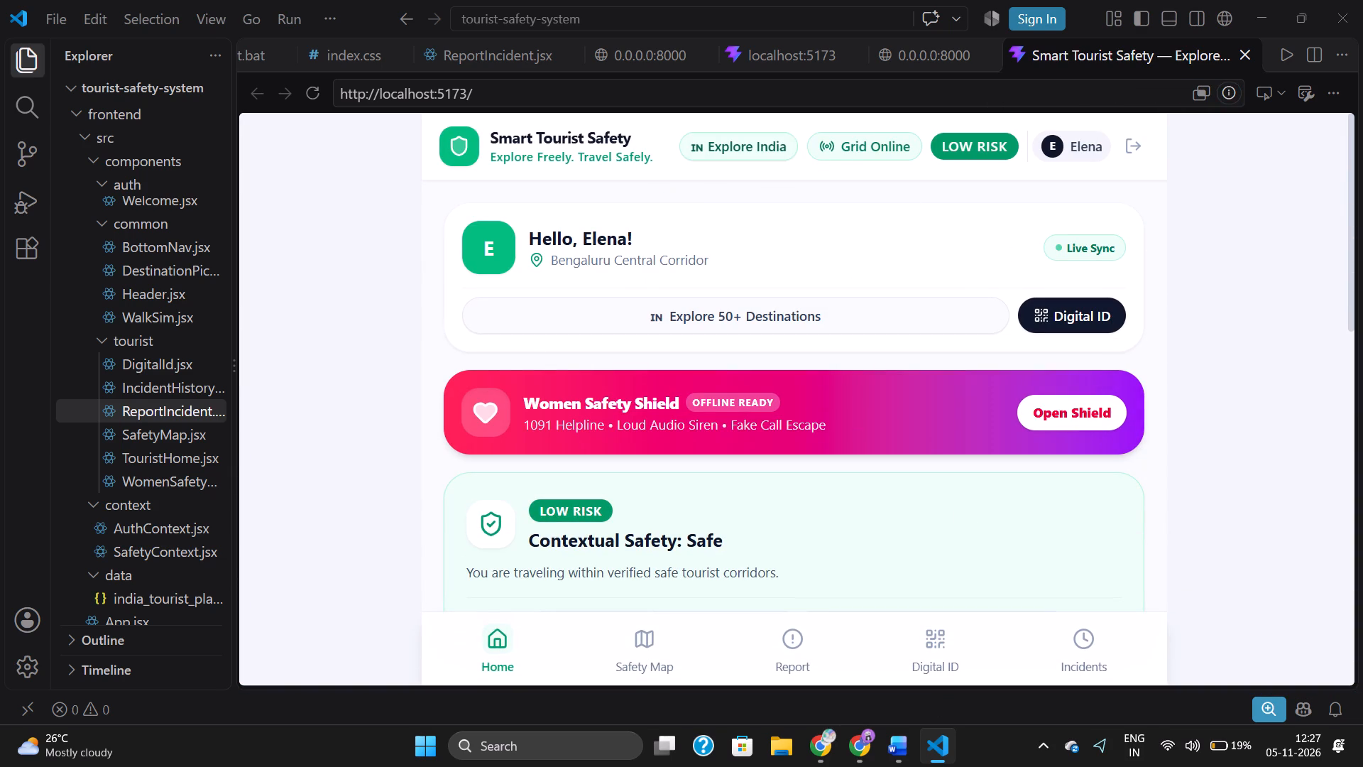
scroll(1161, 143, up, 4)
Sign out of the Smart Tourist Safety app and look over its welcome page.
click(1132, 141)
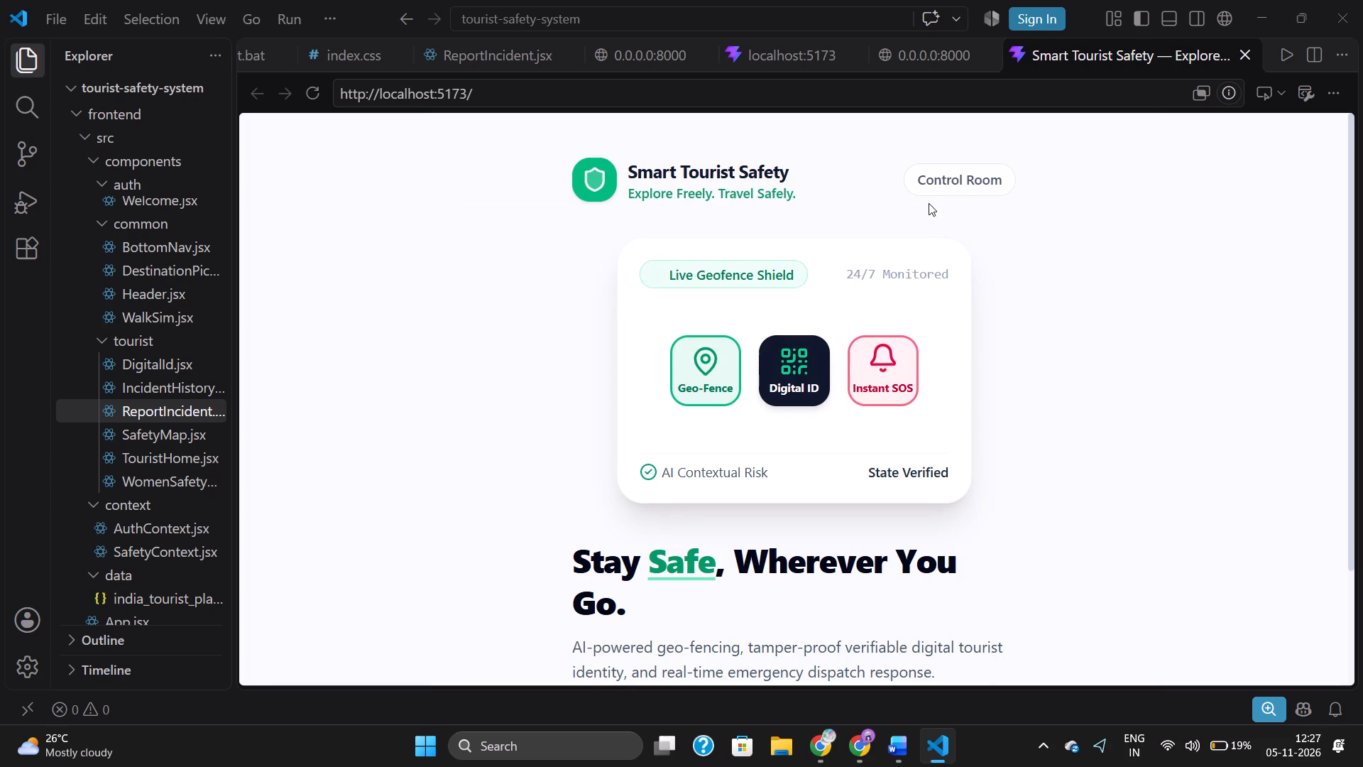
scroll(1139, 168, down, 6)
scroll(1139, 168, up, 1)
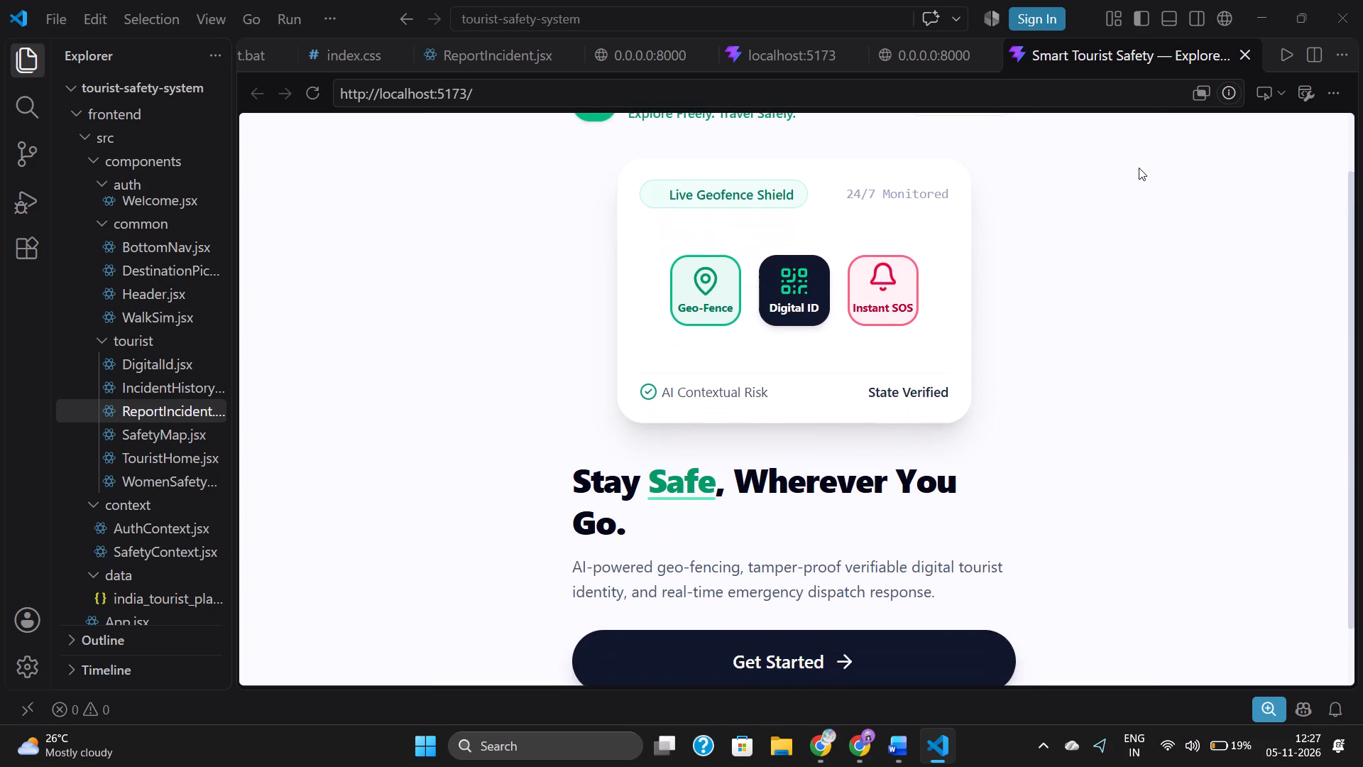
scroll(1139, 168, up, 1)
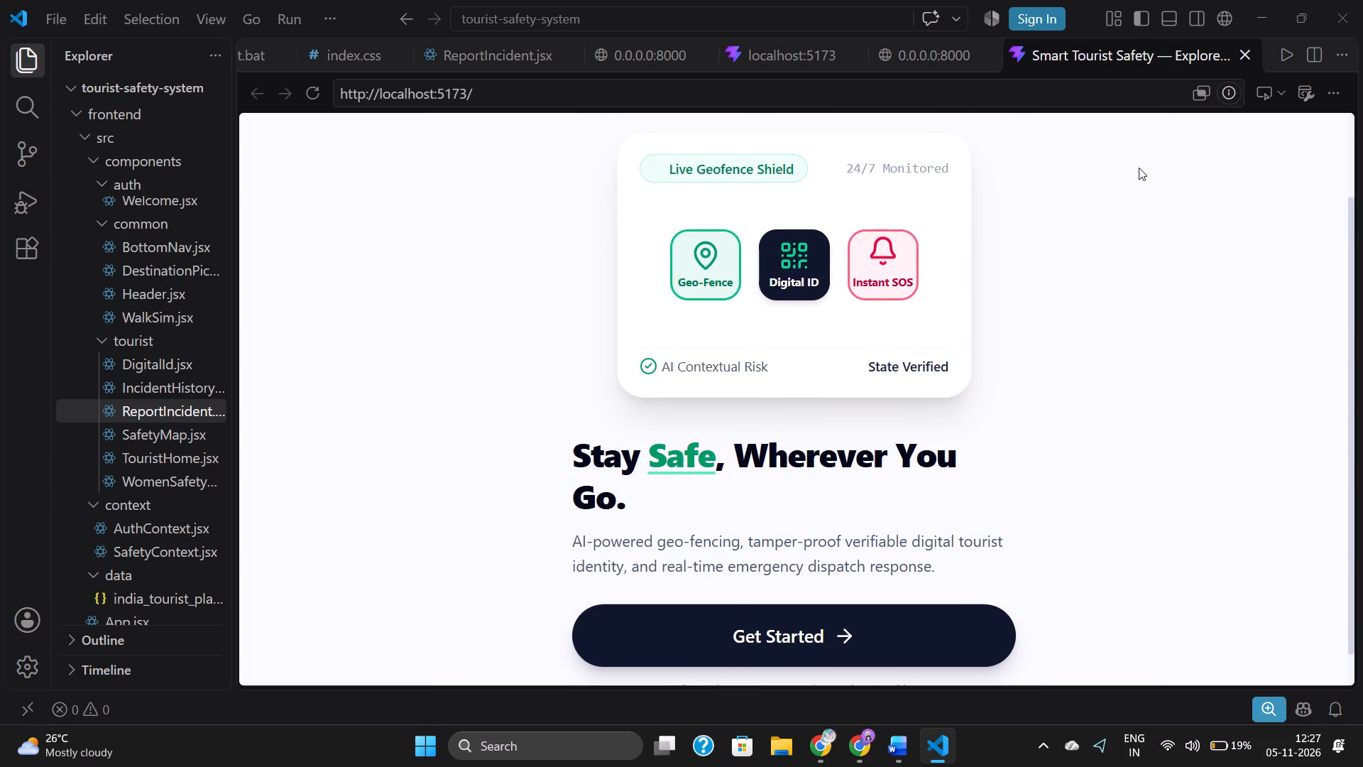
Capture a screenshot of the app's home page, framing it from the Smart Tourist Safety header down to the bottom navigation bar.
key(ctrl+minus)
key(ctrl+minus)
key(ctrl+minus)
key(ctrl+minus)
key(ctrl+minus)
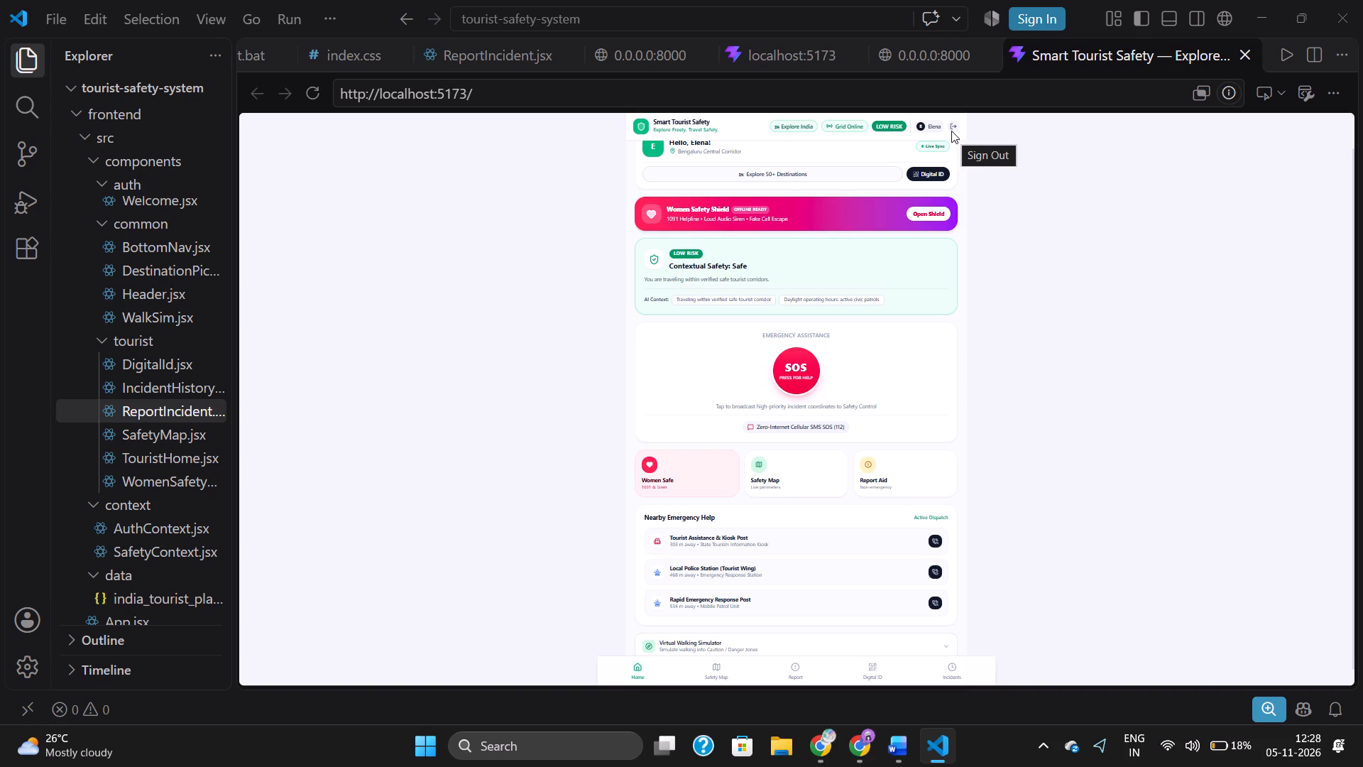
key(Print)
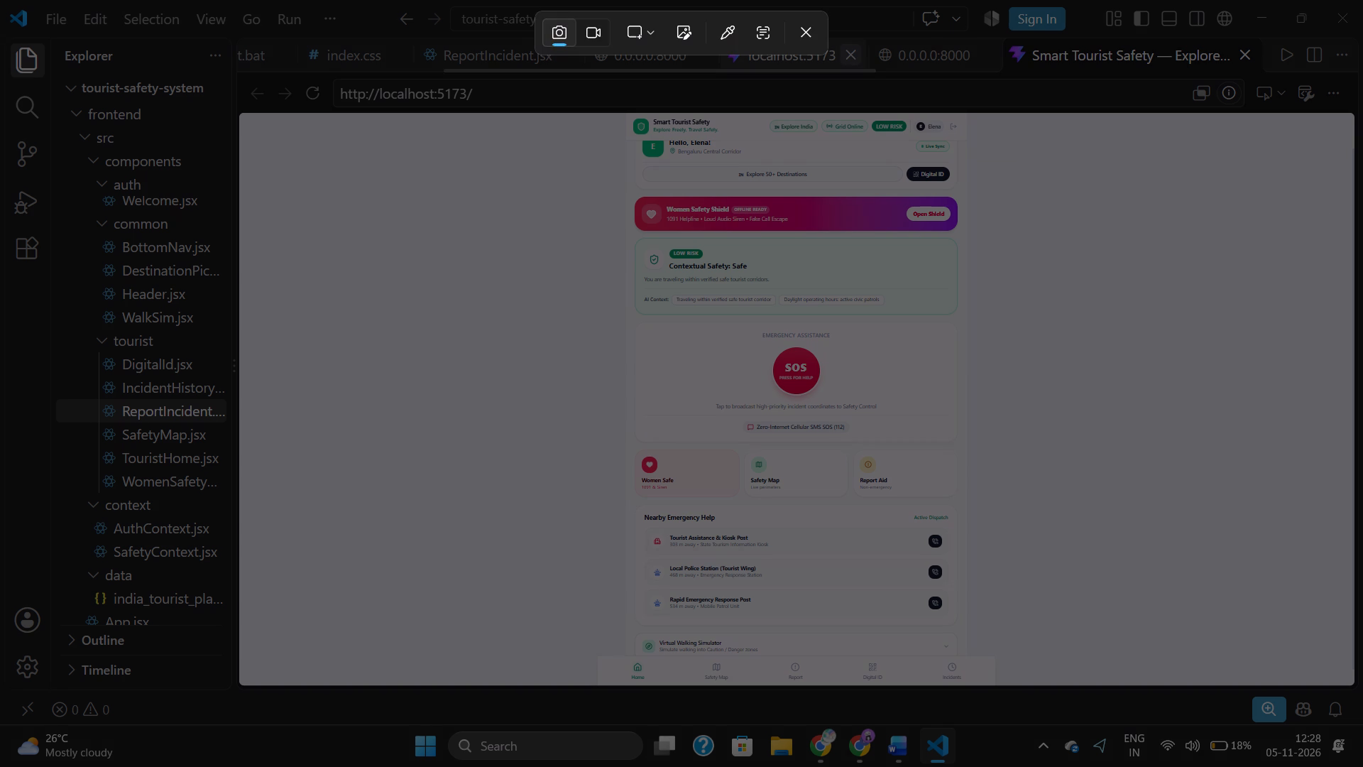
drag(616, 110, 970, 543)
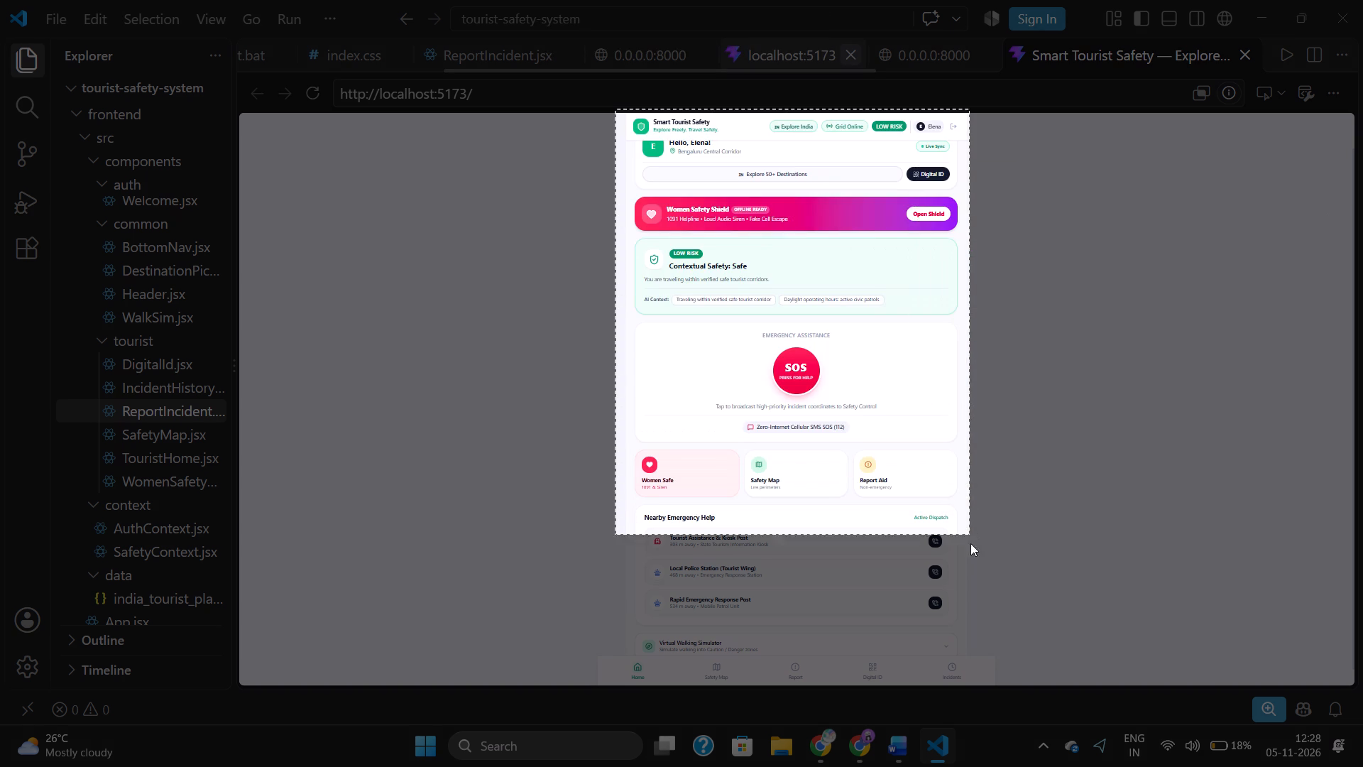
drag(970, 543, 998, 671)
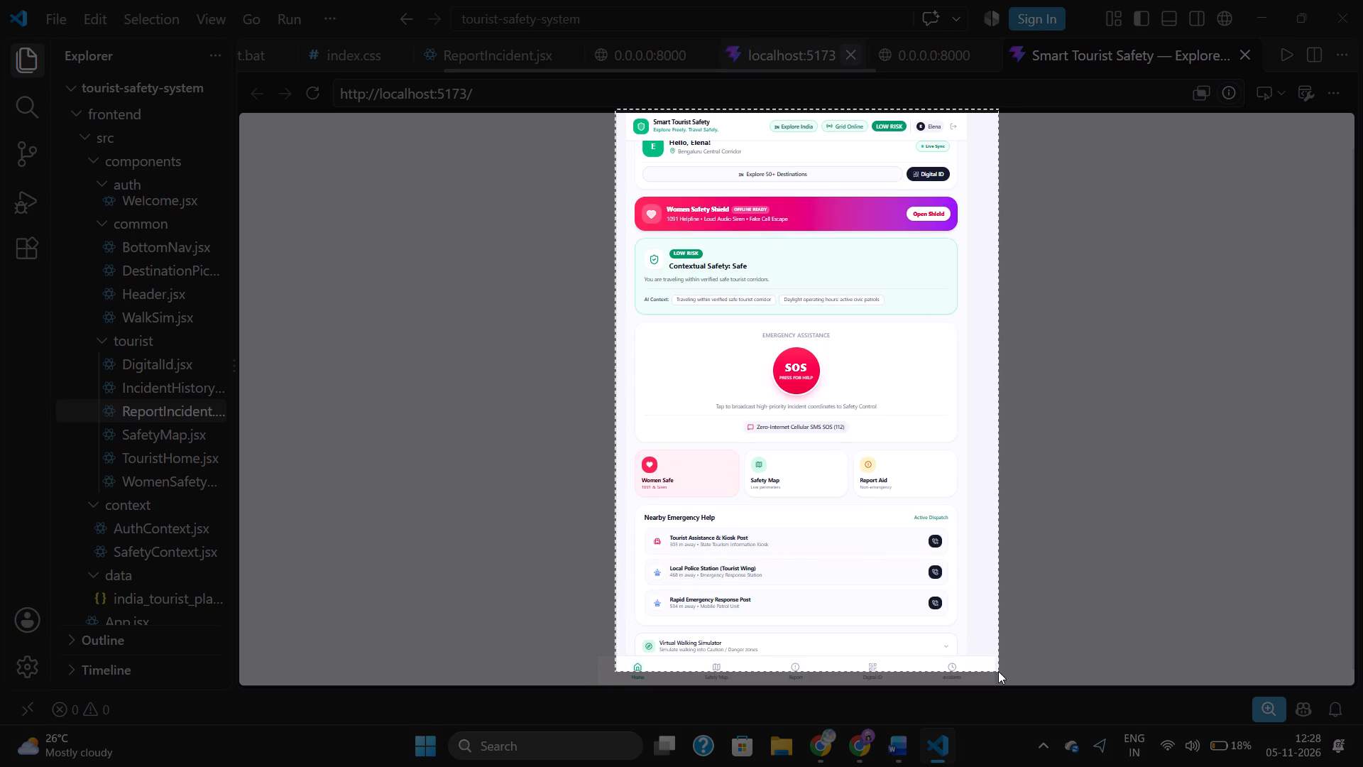
drag(998, 671, 997, 688)
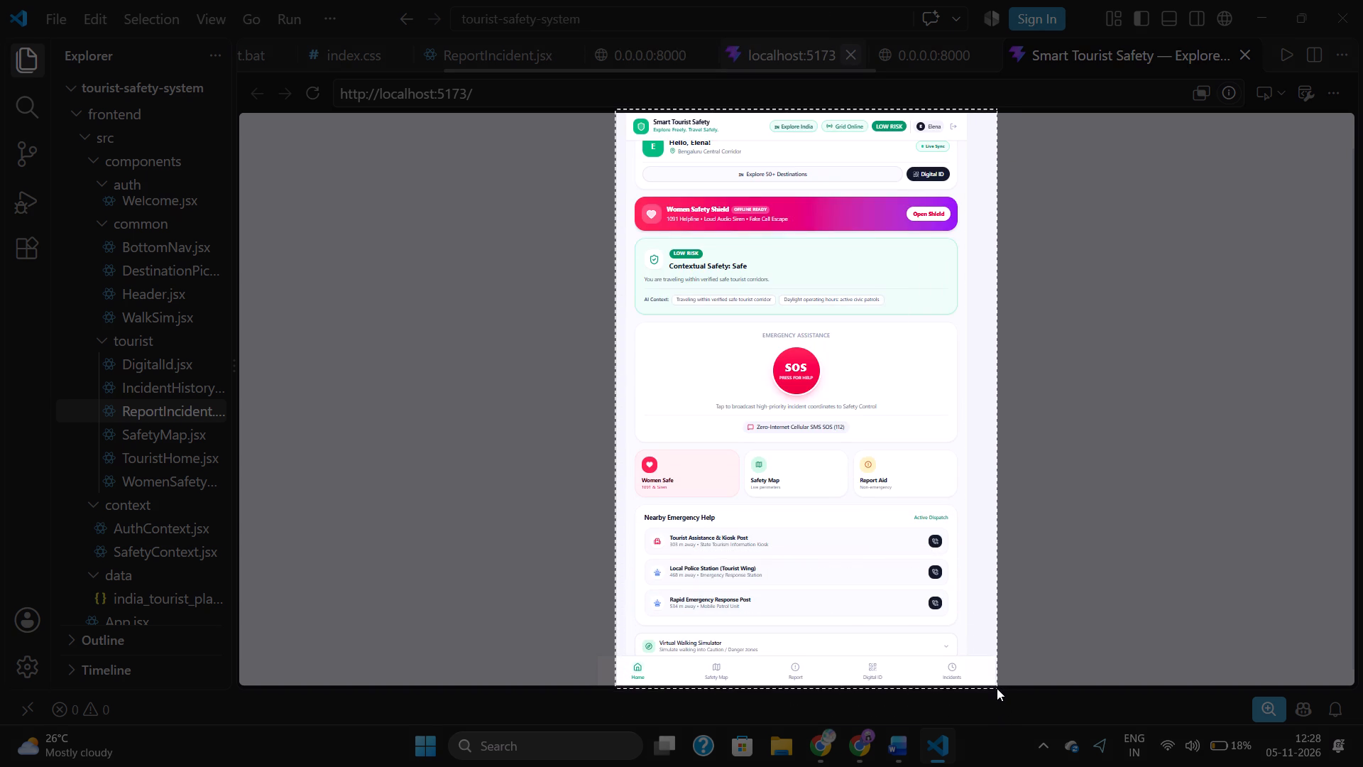
drag(997, 688, 997, 690)
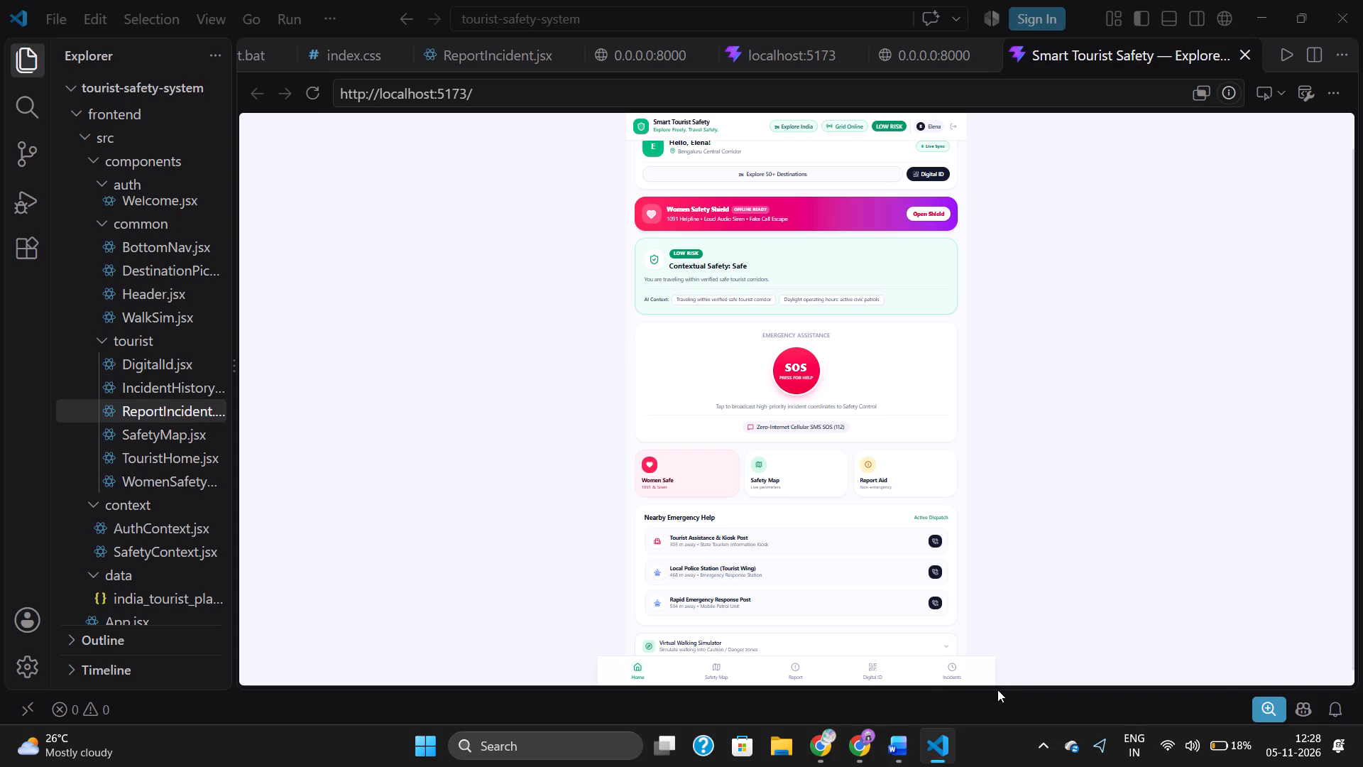
Look through the app's Safety Map, Report, Incidents and Digital ID pages.
click(721, 670)
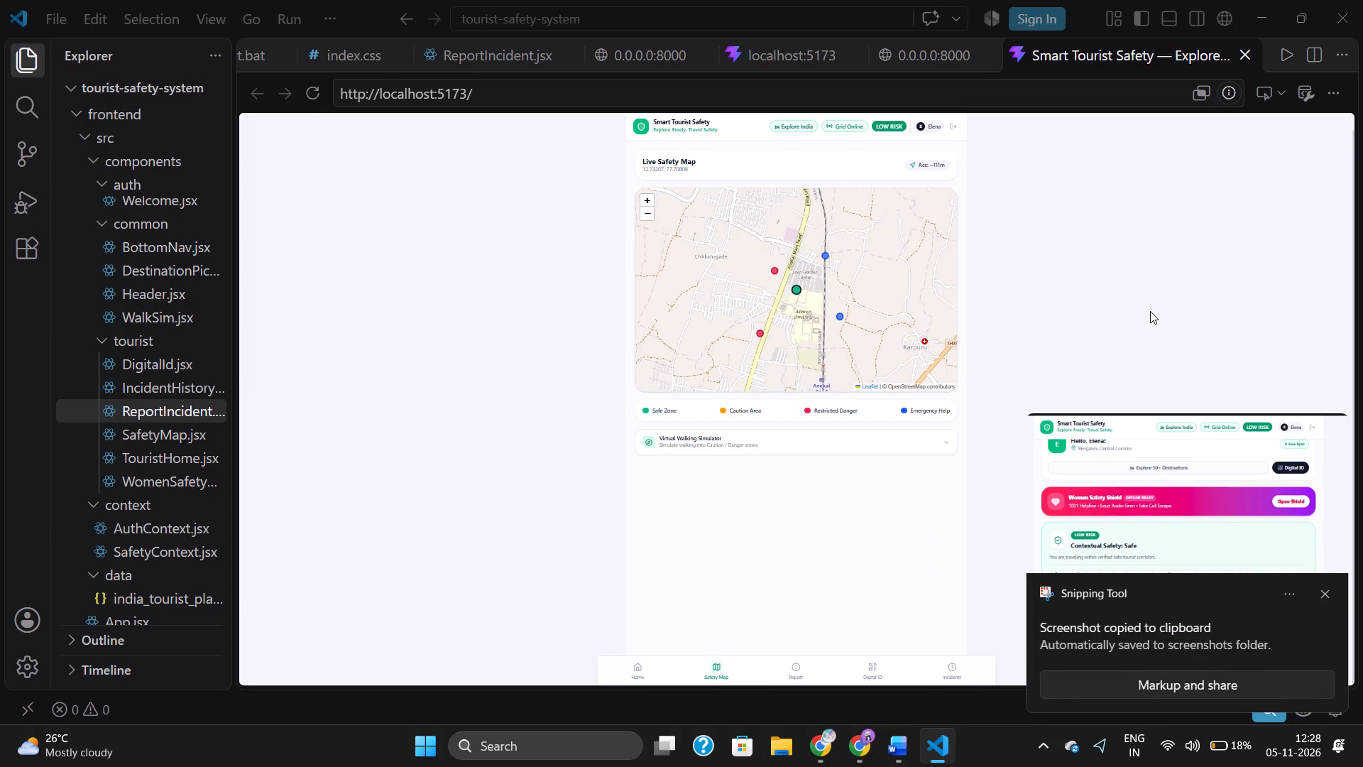
click(1328, 597)
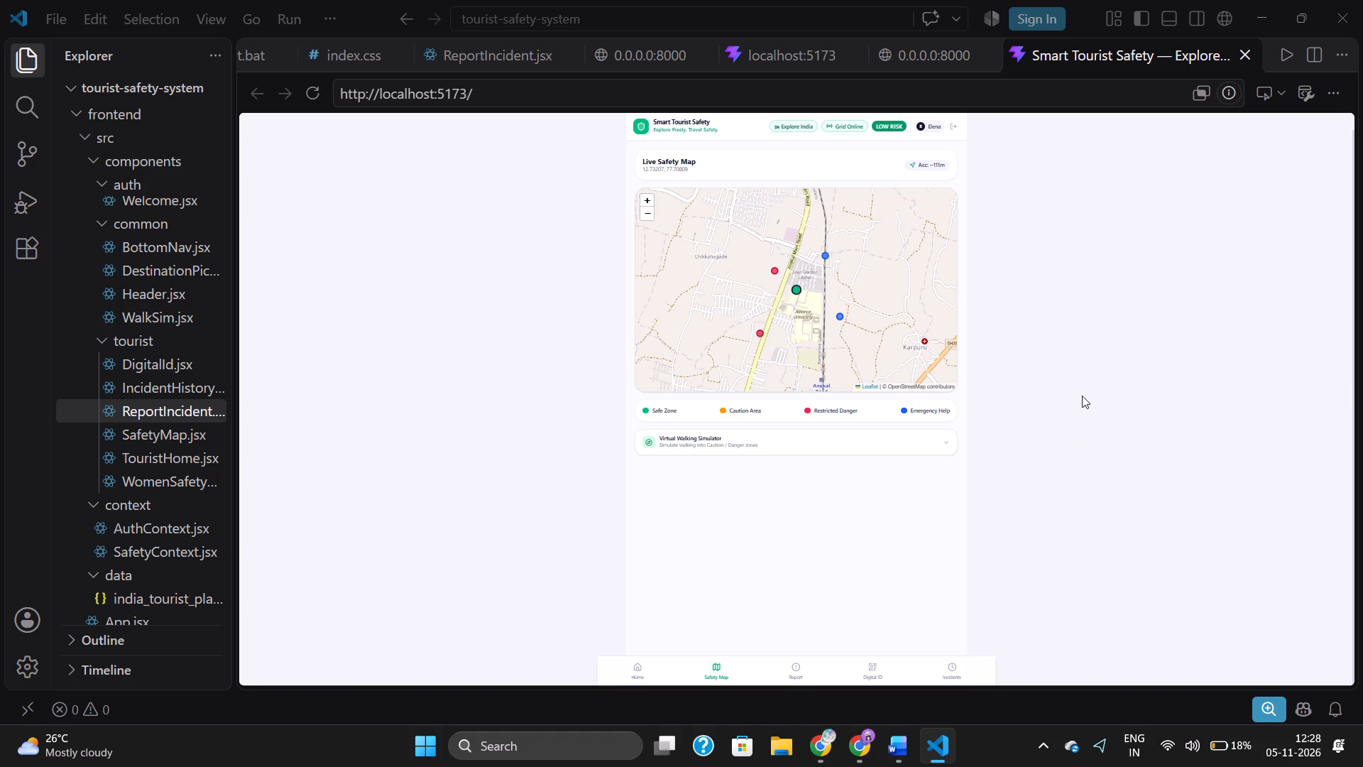
click(788, 670)
click(966, 662)
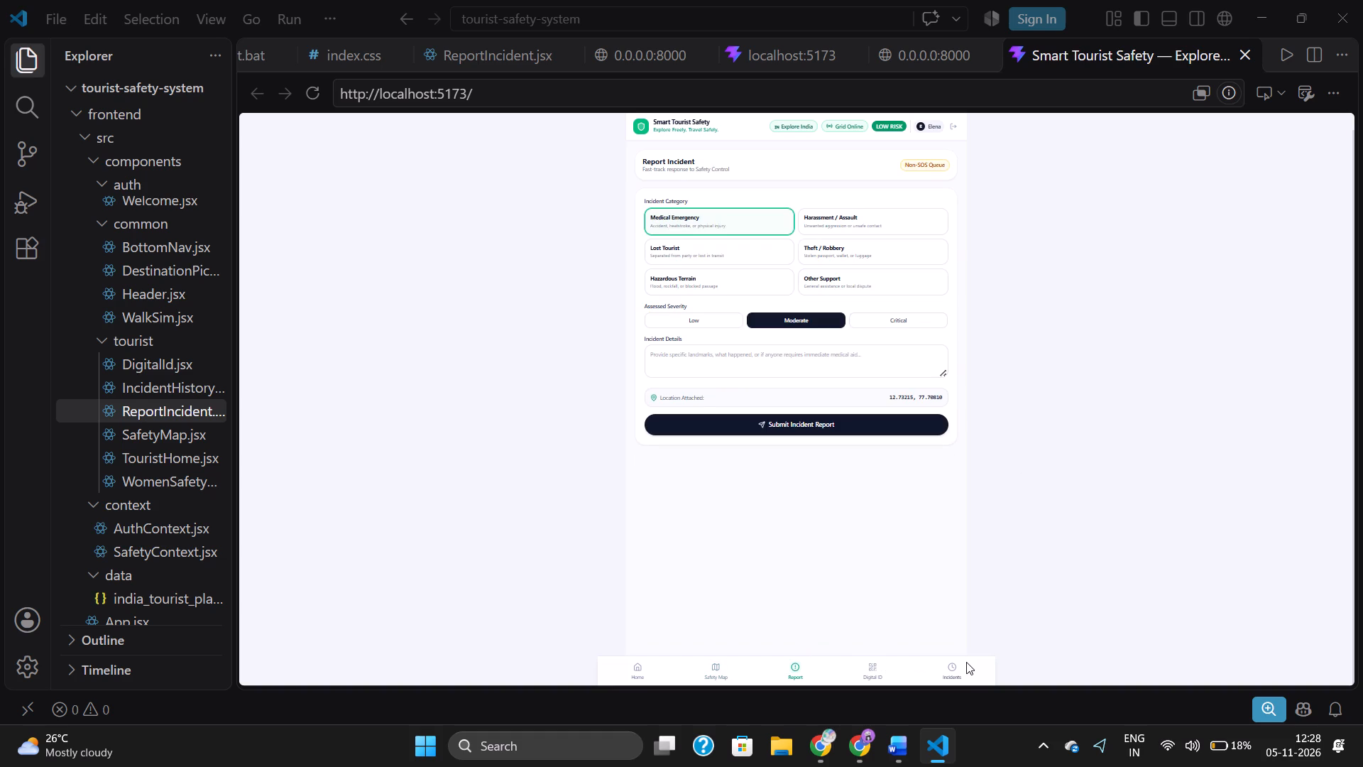
click(960, 673)
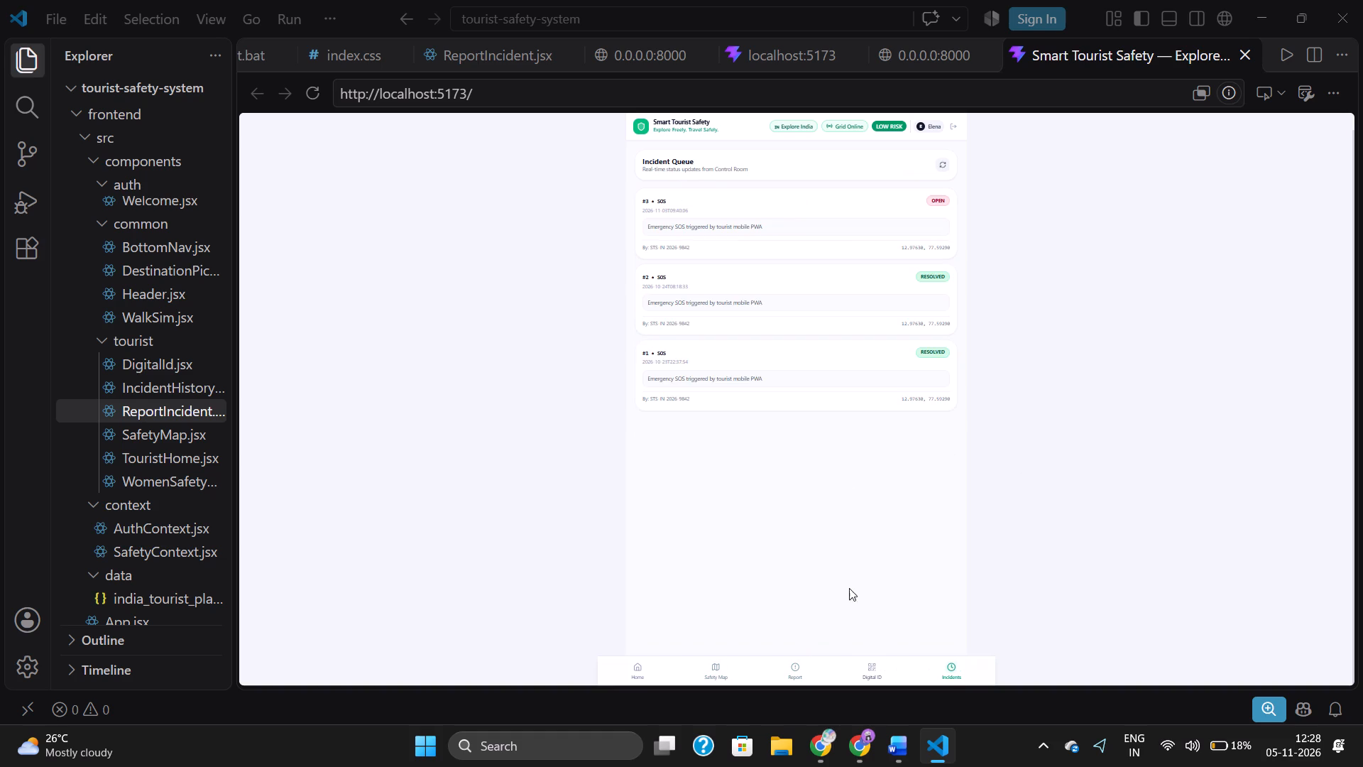
click(867, 670)
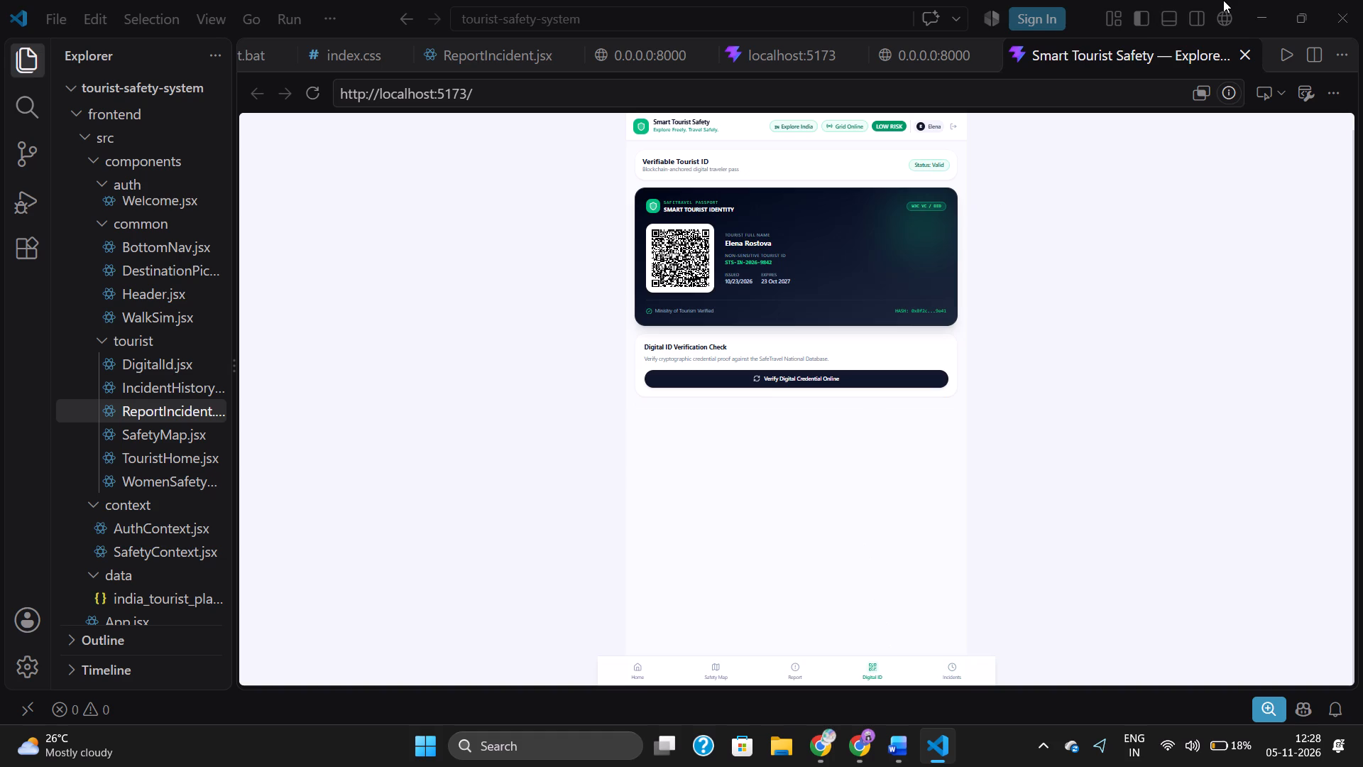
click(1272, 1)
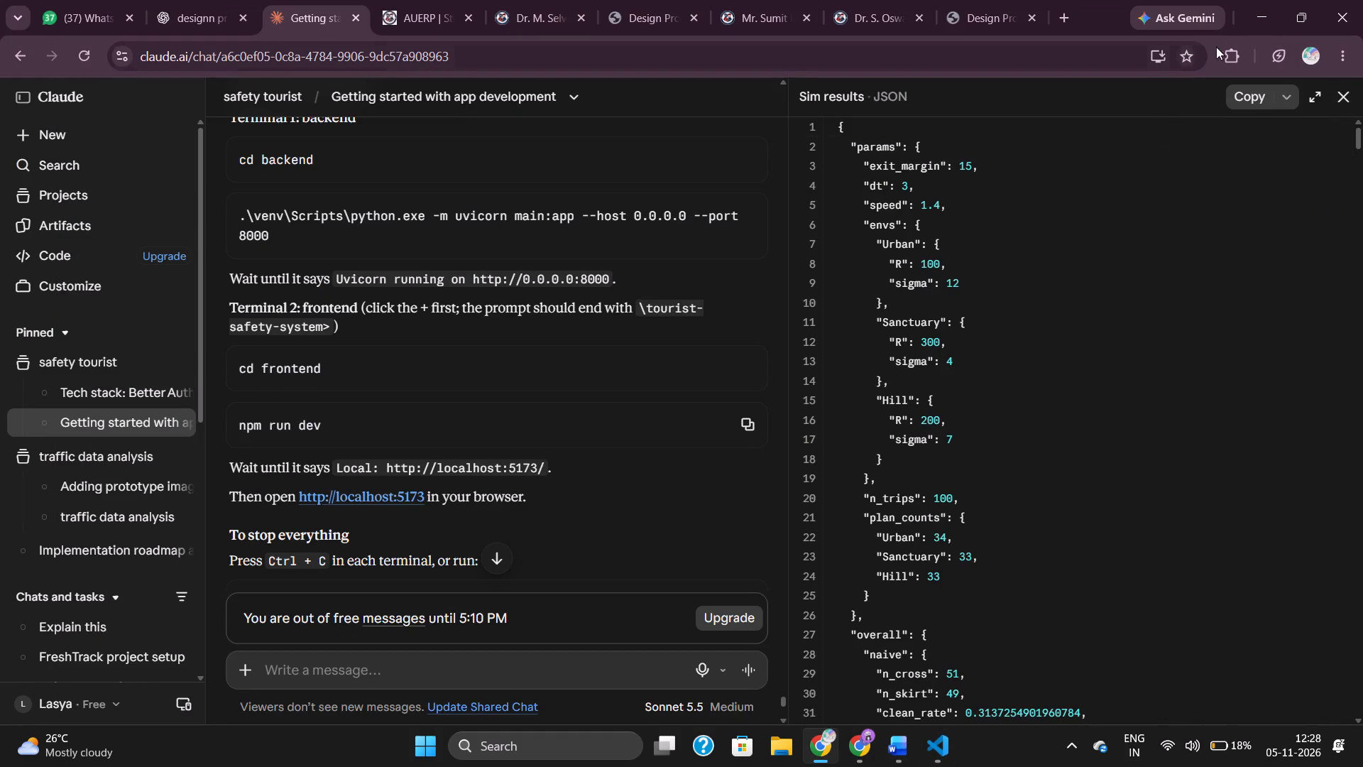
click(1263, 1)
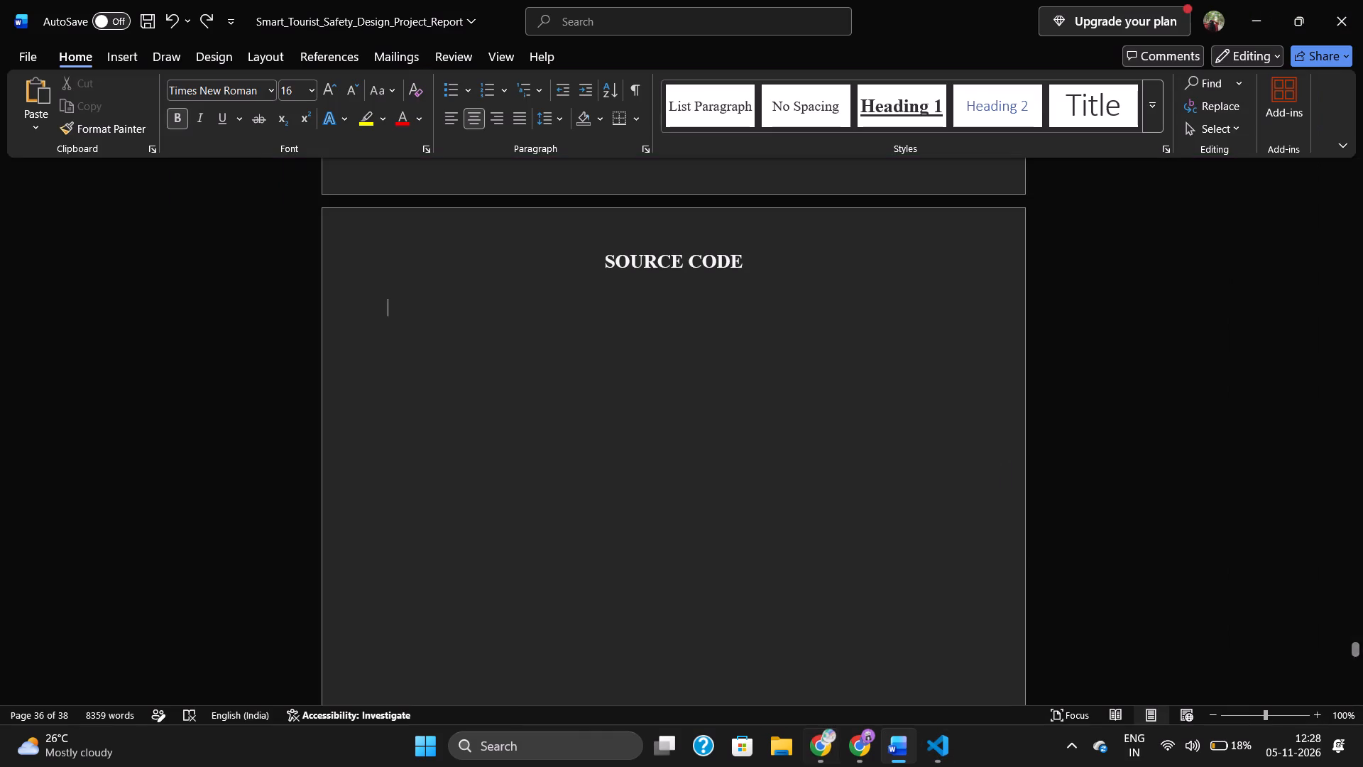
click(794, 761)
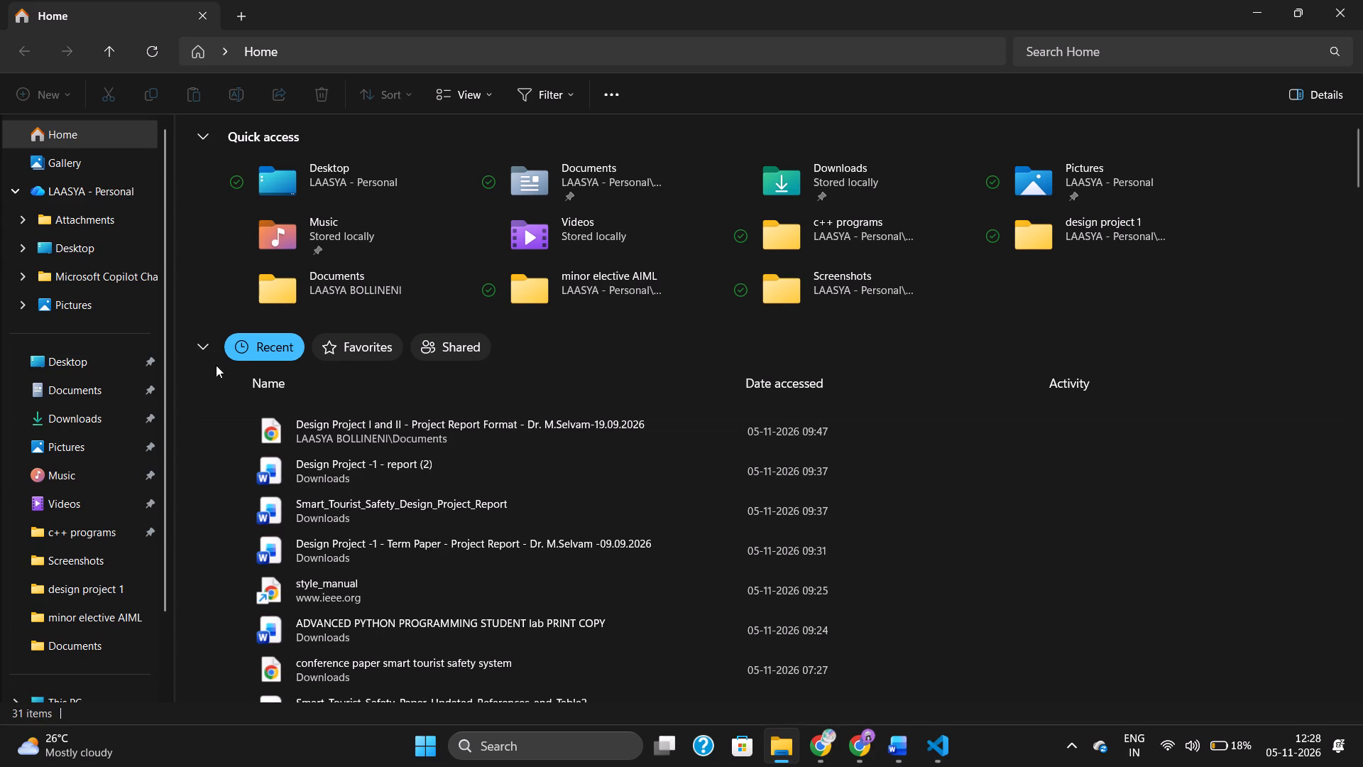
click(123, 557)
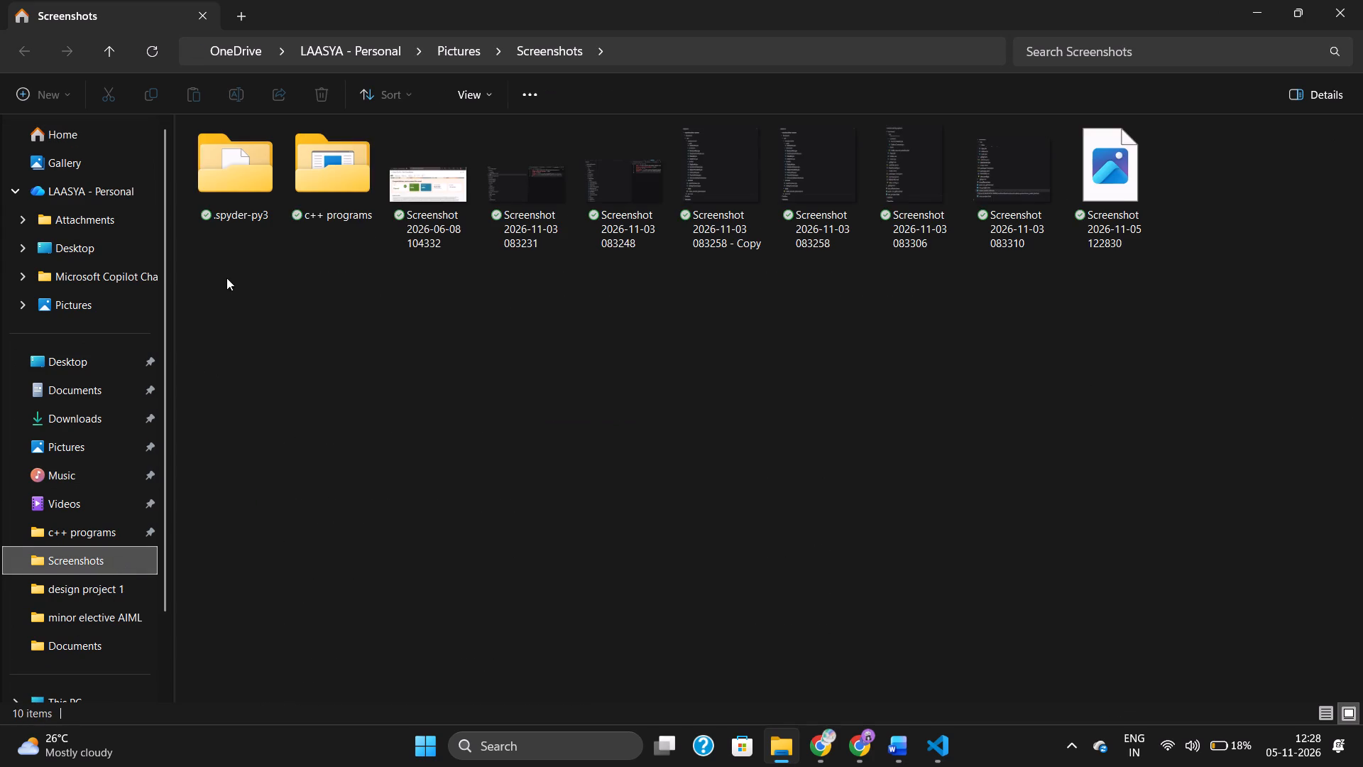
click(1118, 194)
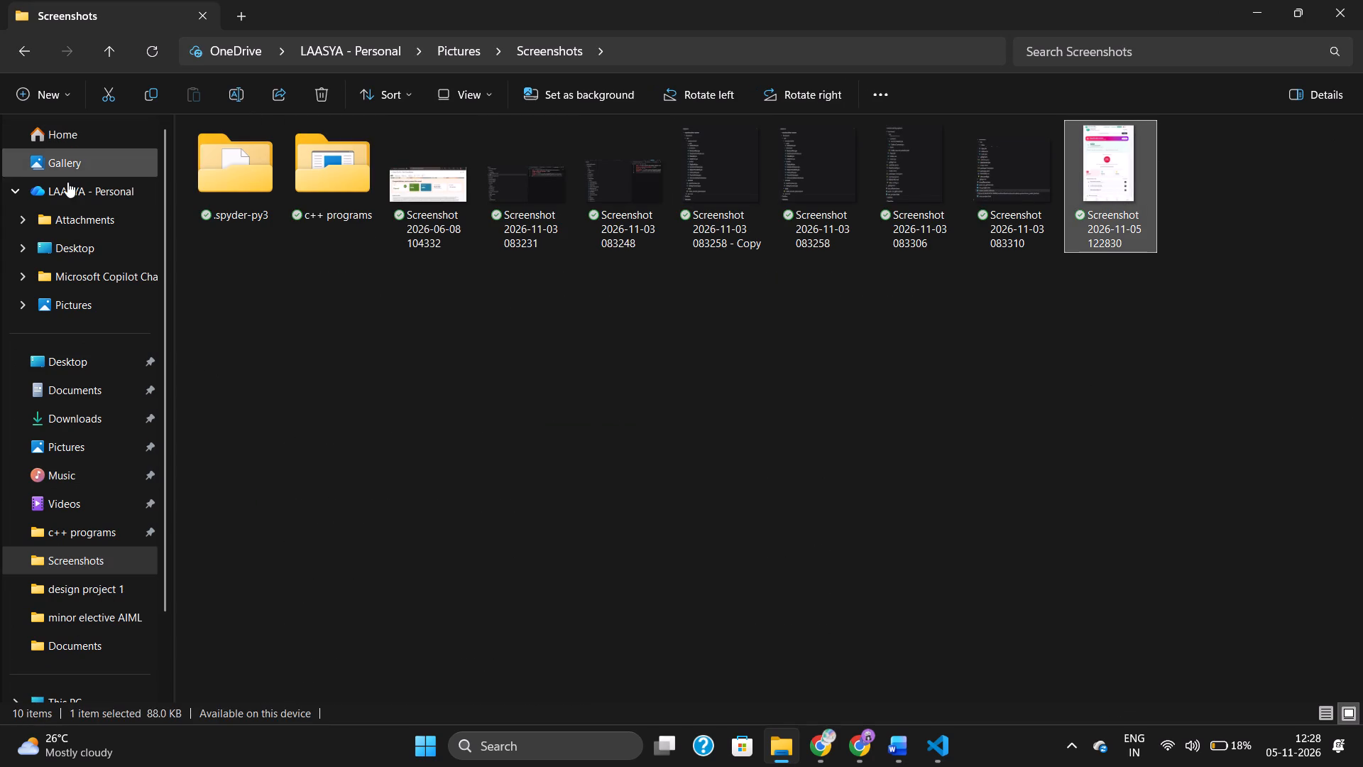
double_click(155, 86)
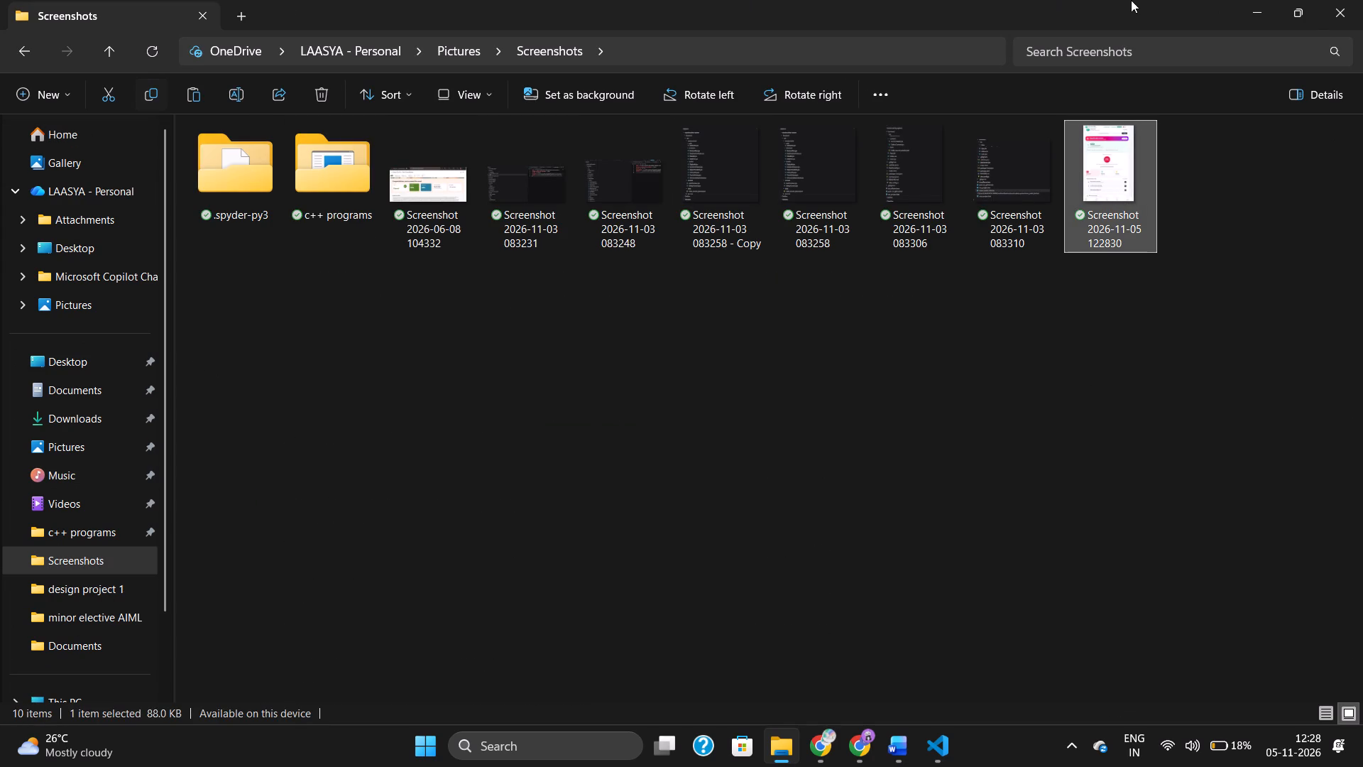
click(1259, 2)
click(1259, 2)
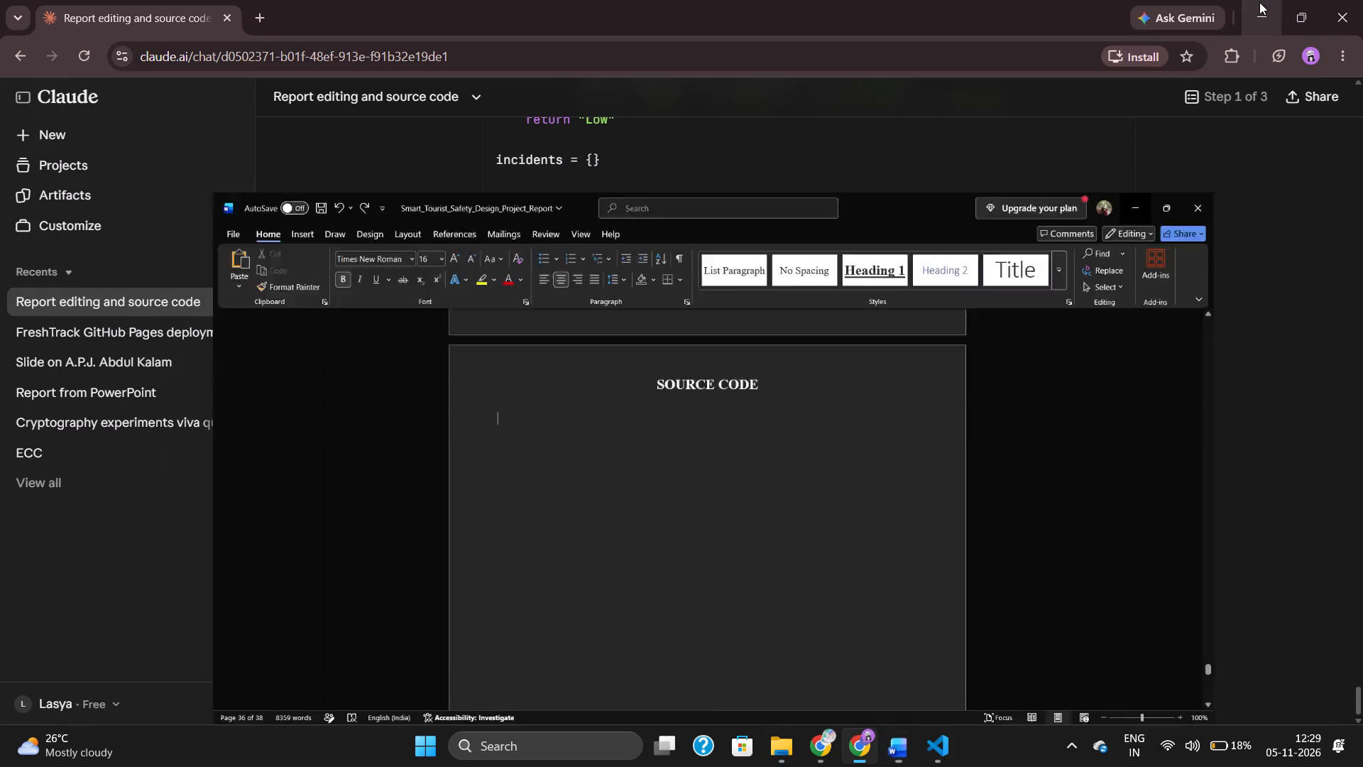
click(1270, 0)
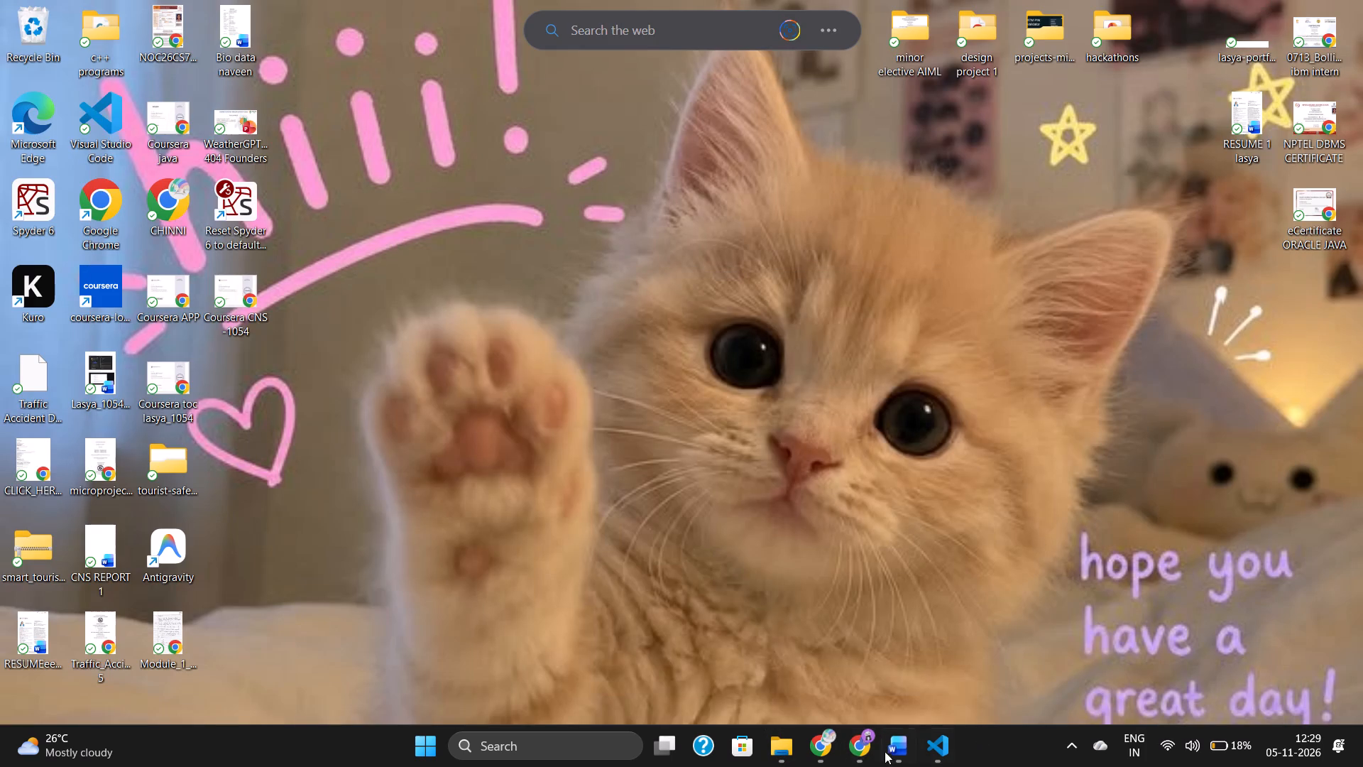
click(894, 742)
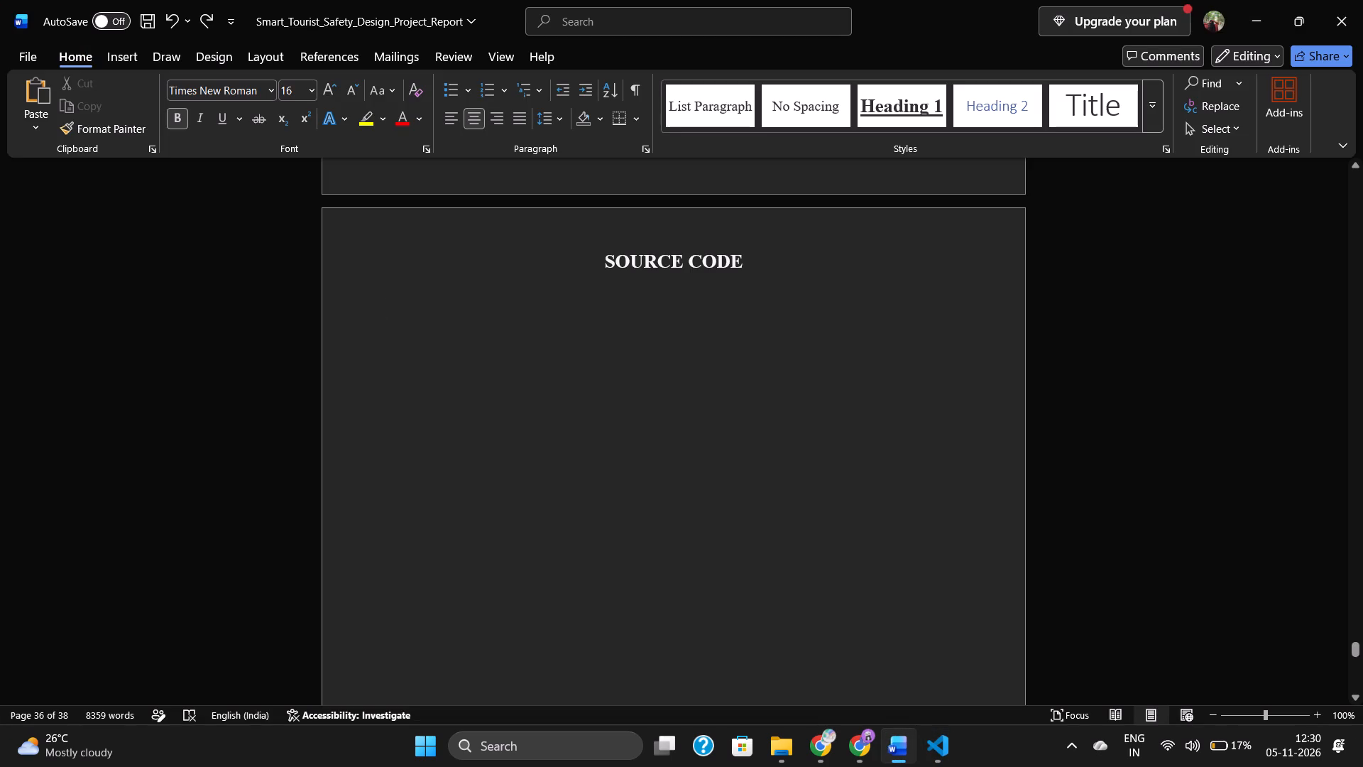
key(ctrl+v)
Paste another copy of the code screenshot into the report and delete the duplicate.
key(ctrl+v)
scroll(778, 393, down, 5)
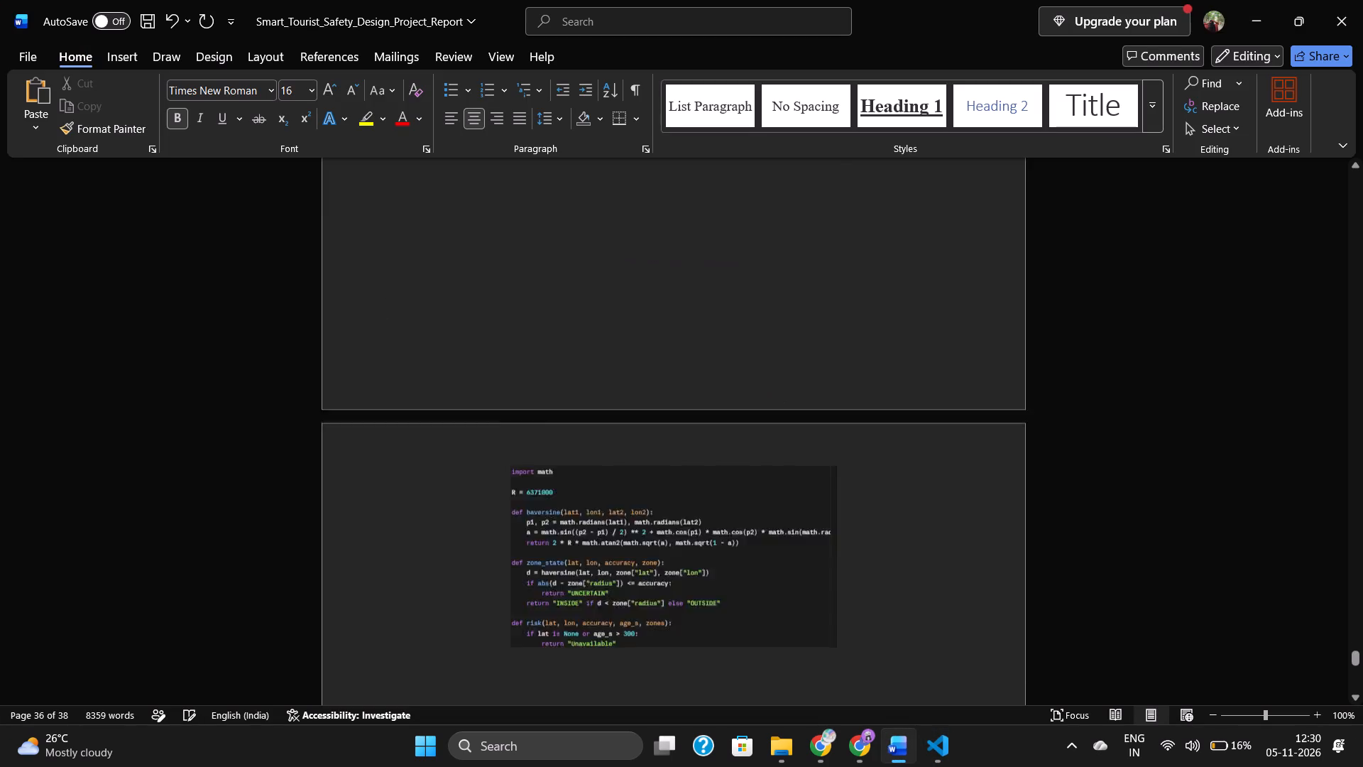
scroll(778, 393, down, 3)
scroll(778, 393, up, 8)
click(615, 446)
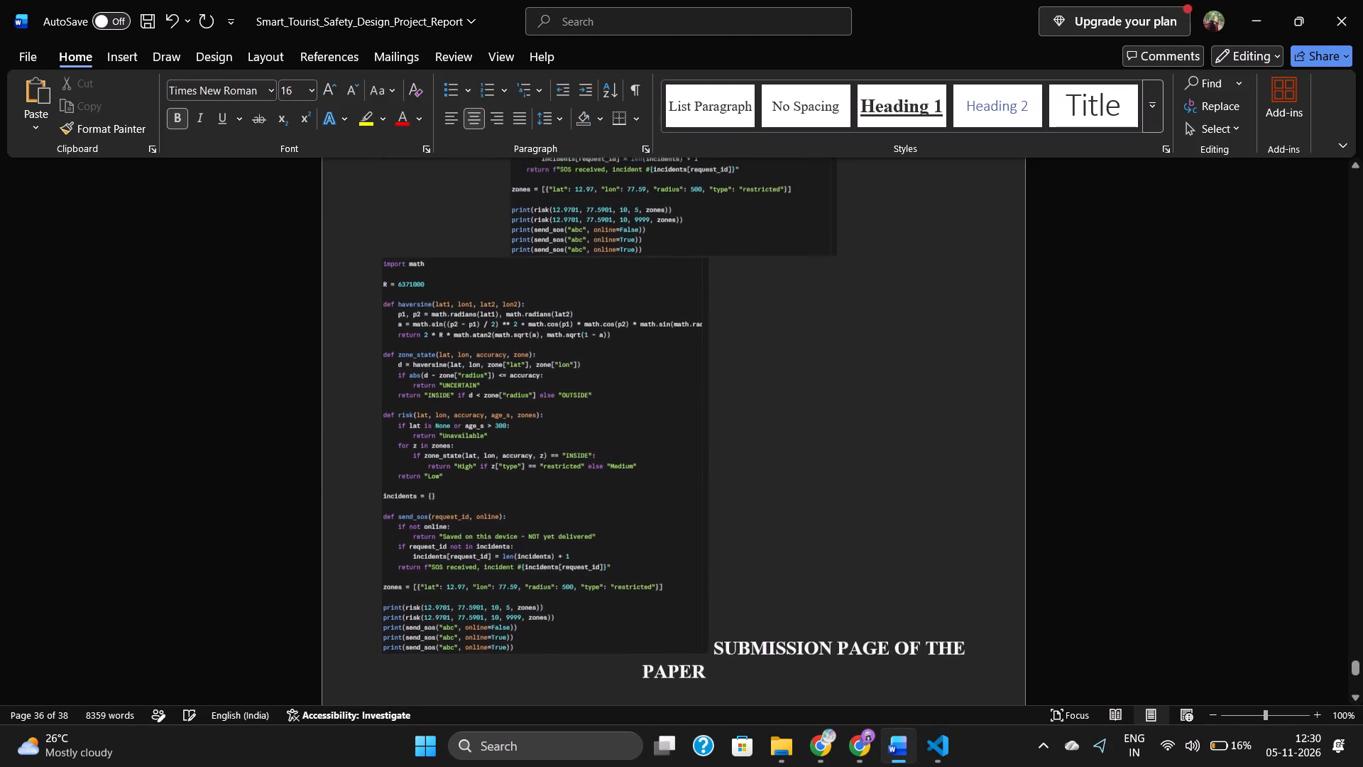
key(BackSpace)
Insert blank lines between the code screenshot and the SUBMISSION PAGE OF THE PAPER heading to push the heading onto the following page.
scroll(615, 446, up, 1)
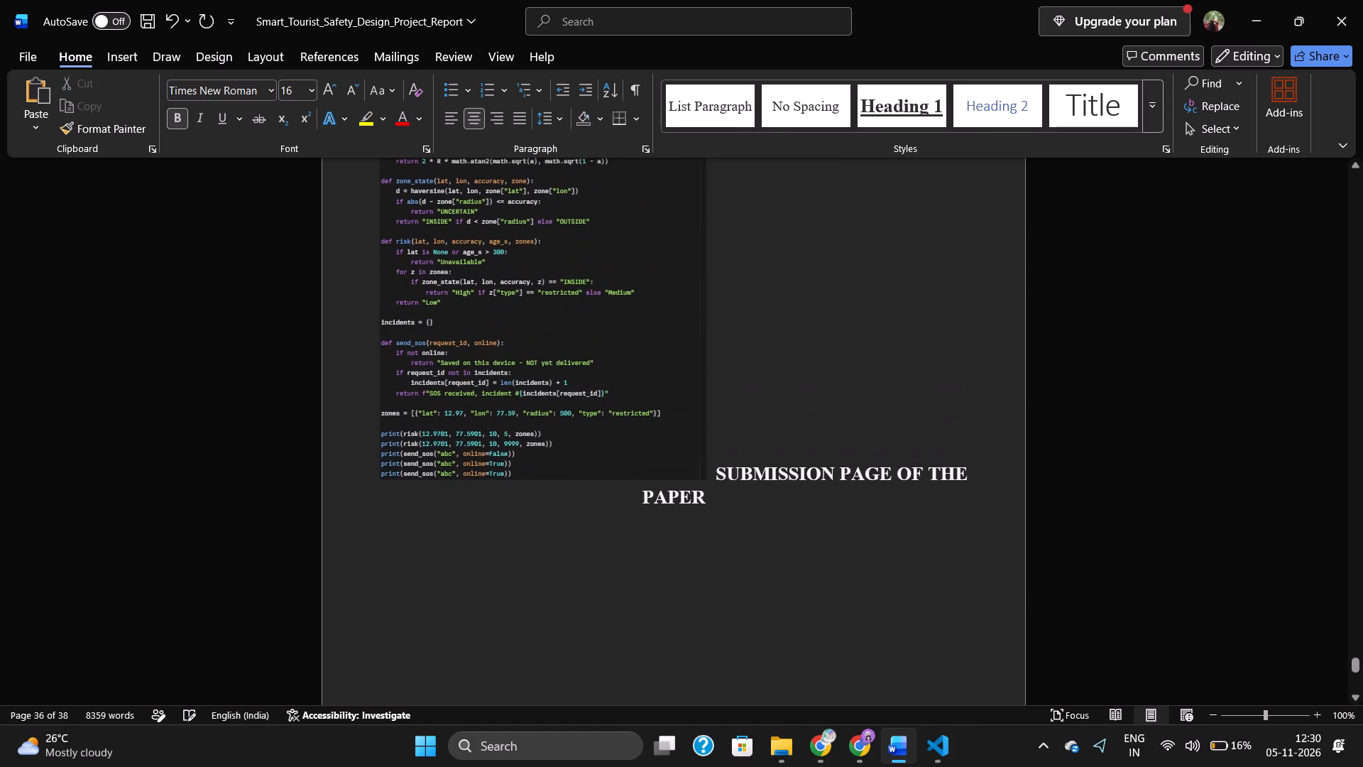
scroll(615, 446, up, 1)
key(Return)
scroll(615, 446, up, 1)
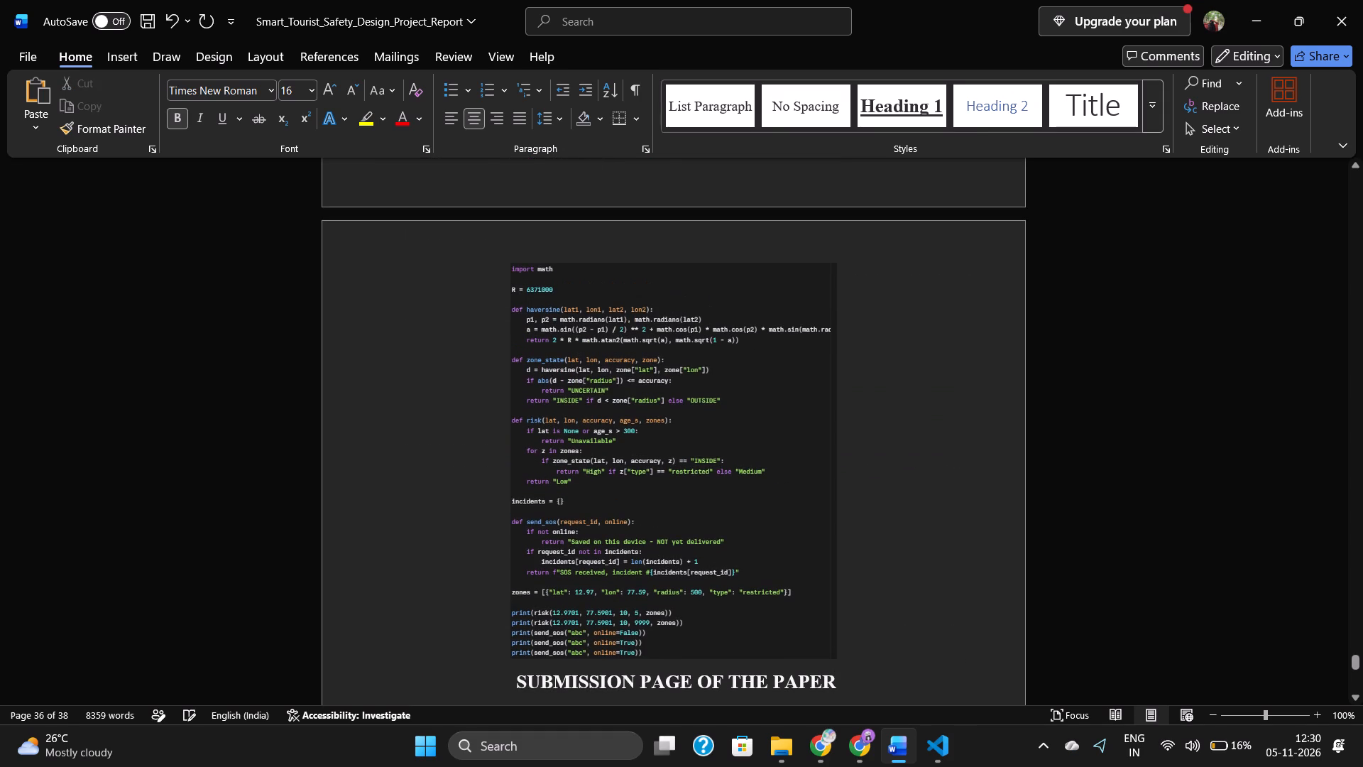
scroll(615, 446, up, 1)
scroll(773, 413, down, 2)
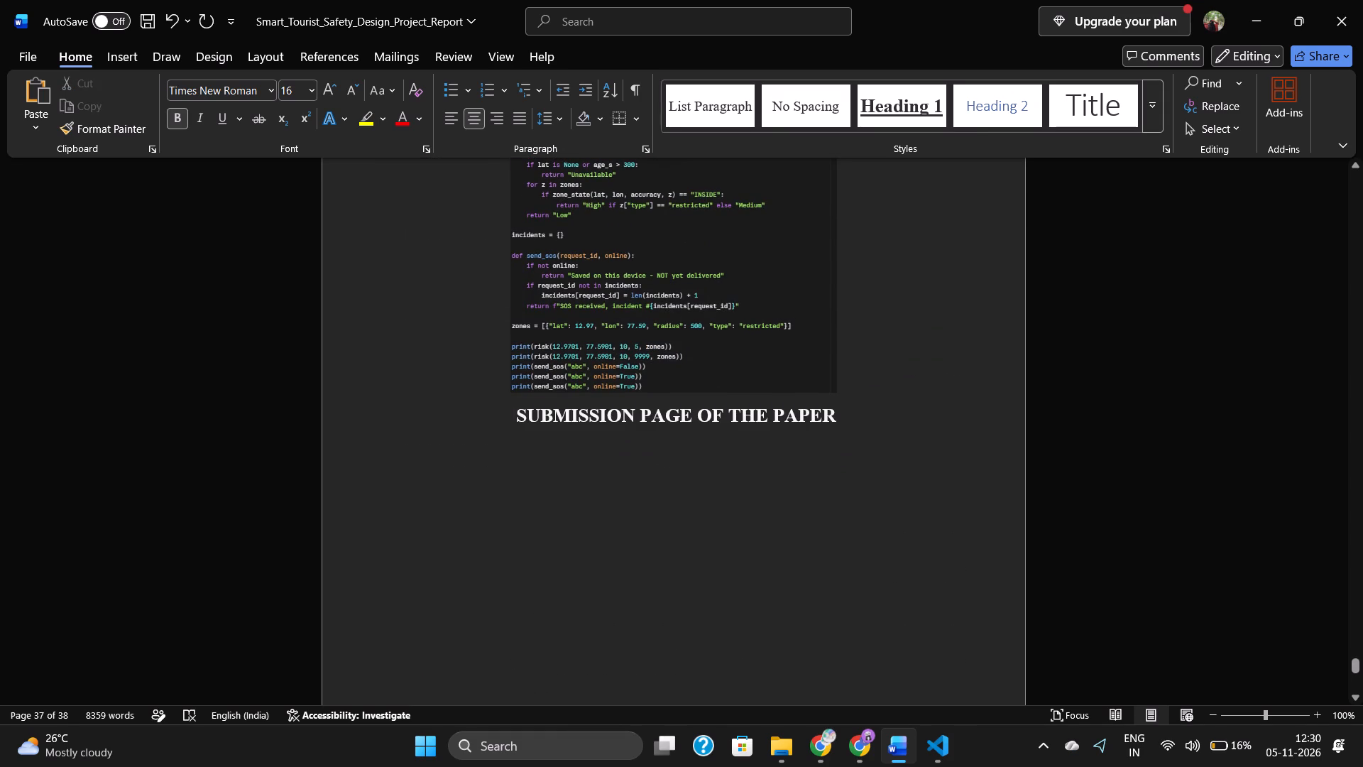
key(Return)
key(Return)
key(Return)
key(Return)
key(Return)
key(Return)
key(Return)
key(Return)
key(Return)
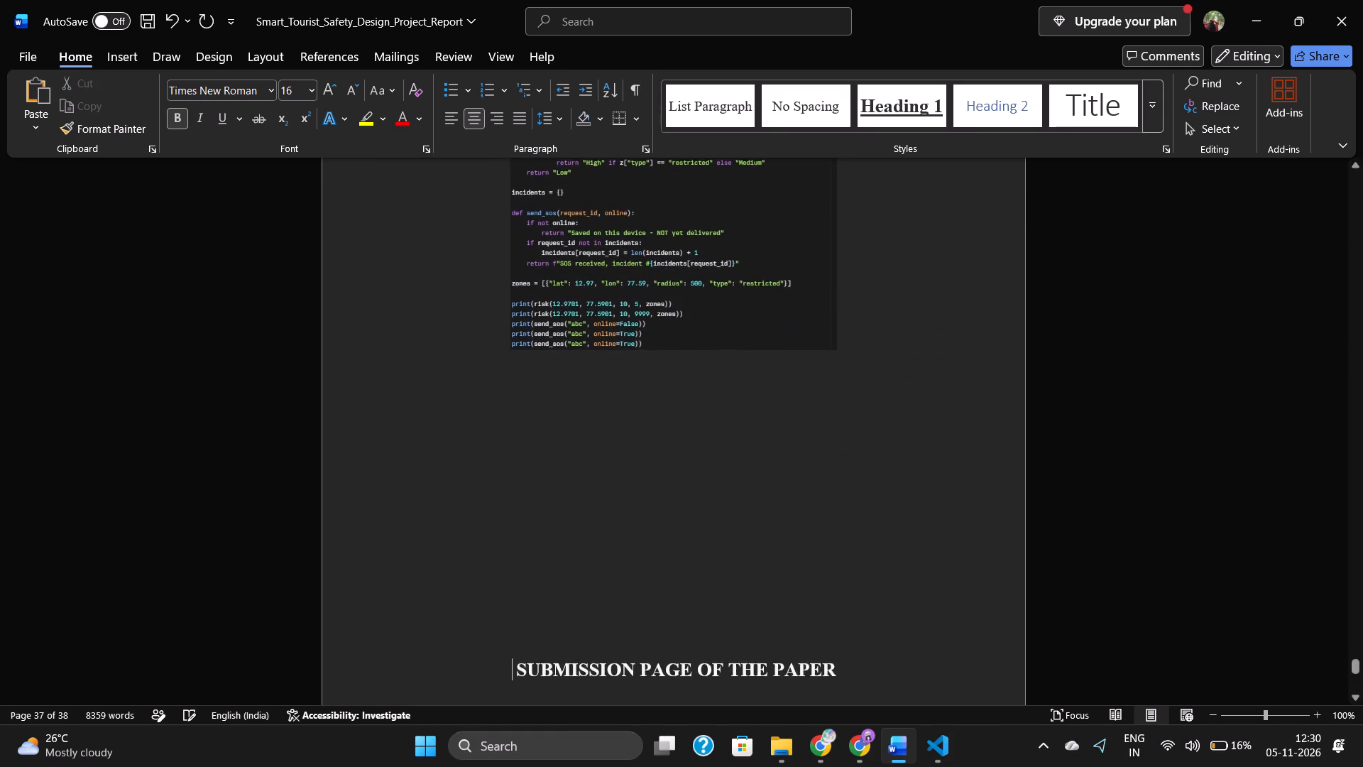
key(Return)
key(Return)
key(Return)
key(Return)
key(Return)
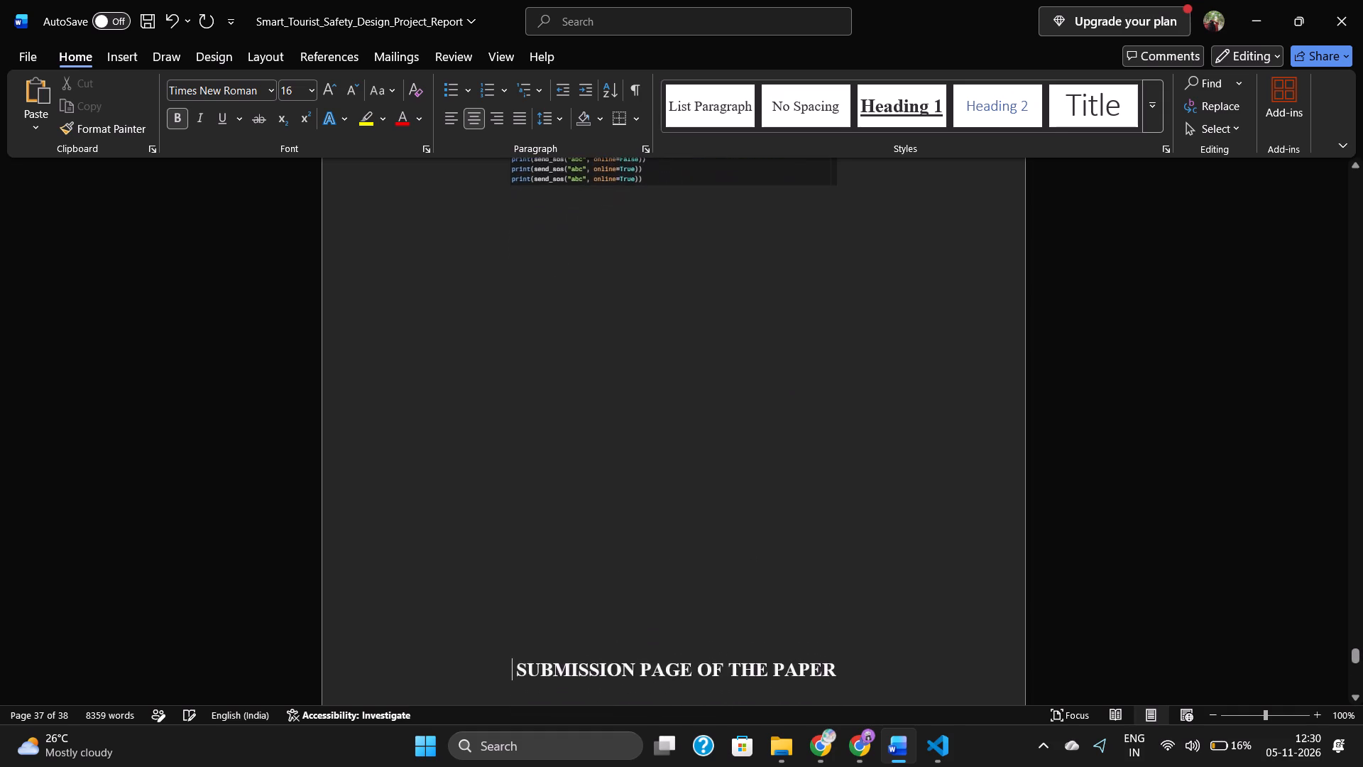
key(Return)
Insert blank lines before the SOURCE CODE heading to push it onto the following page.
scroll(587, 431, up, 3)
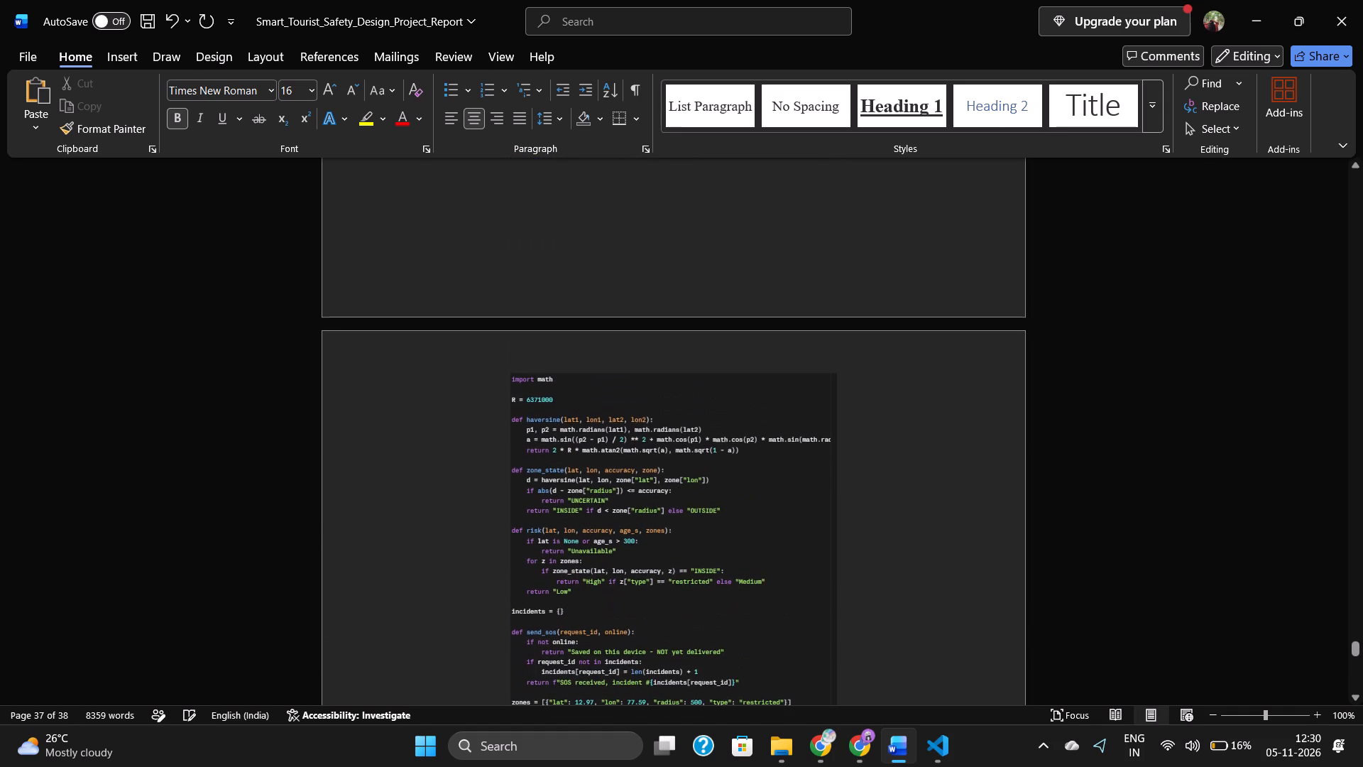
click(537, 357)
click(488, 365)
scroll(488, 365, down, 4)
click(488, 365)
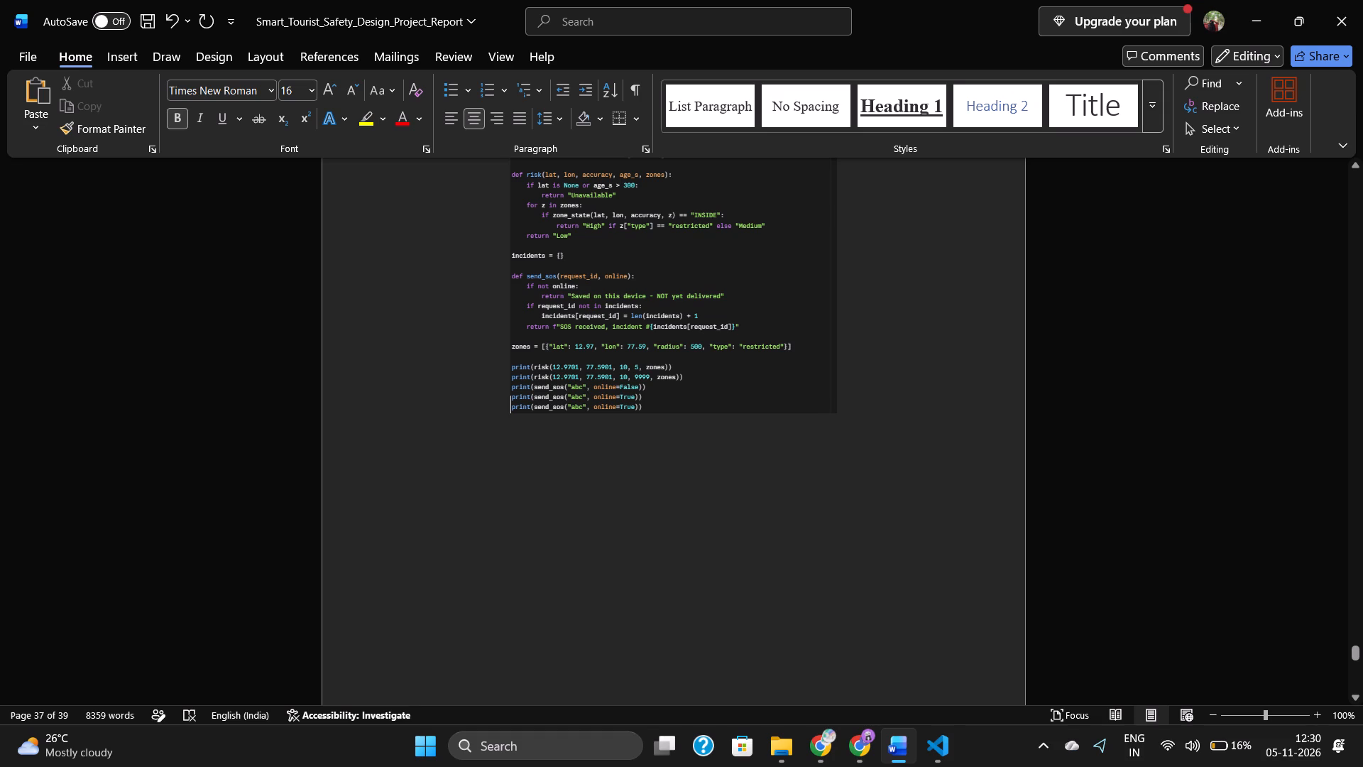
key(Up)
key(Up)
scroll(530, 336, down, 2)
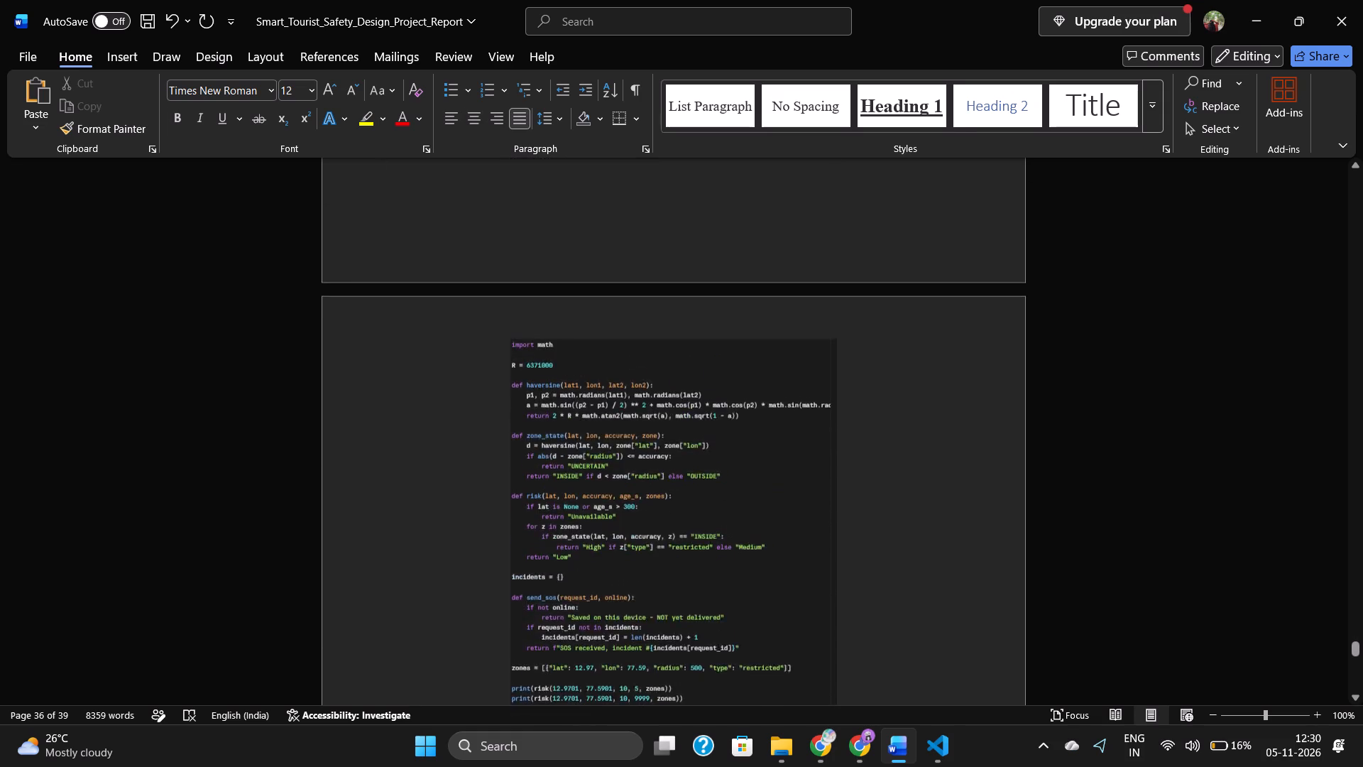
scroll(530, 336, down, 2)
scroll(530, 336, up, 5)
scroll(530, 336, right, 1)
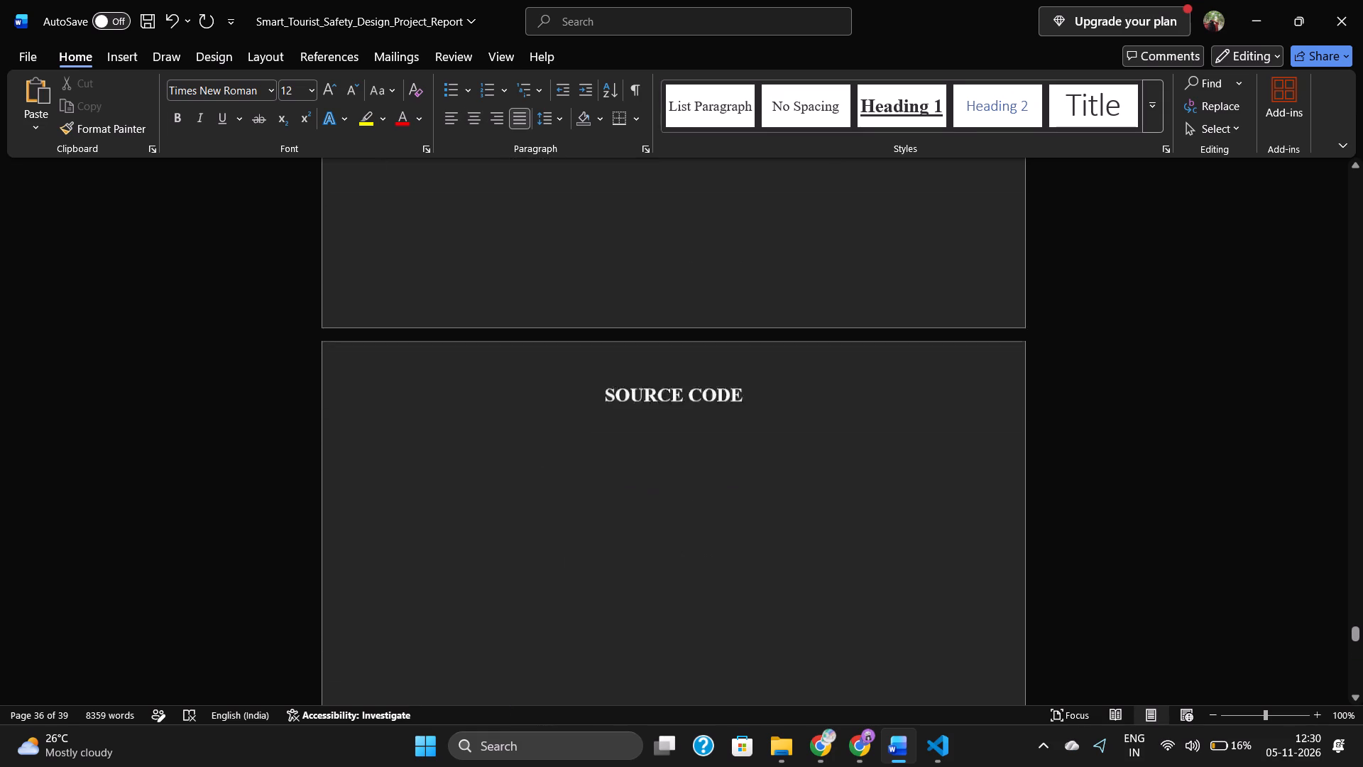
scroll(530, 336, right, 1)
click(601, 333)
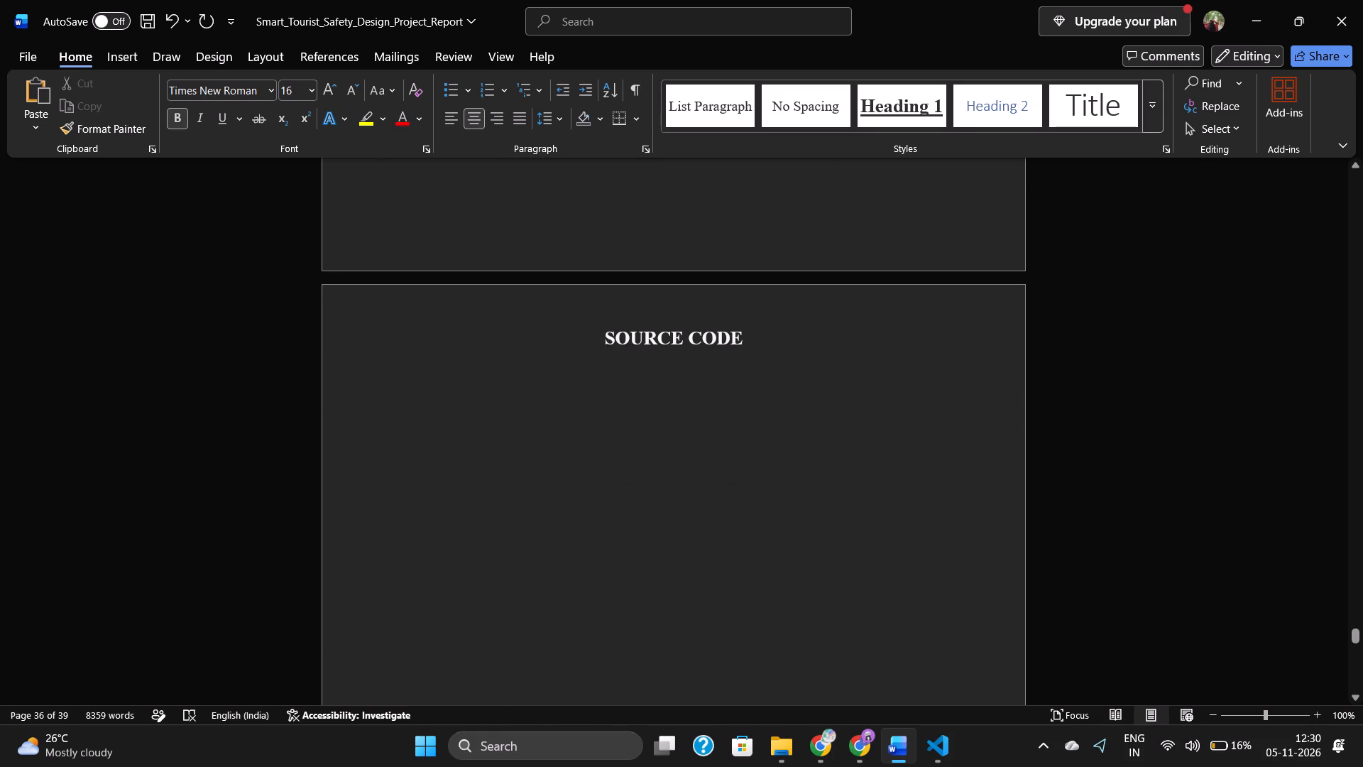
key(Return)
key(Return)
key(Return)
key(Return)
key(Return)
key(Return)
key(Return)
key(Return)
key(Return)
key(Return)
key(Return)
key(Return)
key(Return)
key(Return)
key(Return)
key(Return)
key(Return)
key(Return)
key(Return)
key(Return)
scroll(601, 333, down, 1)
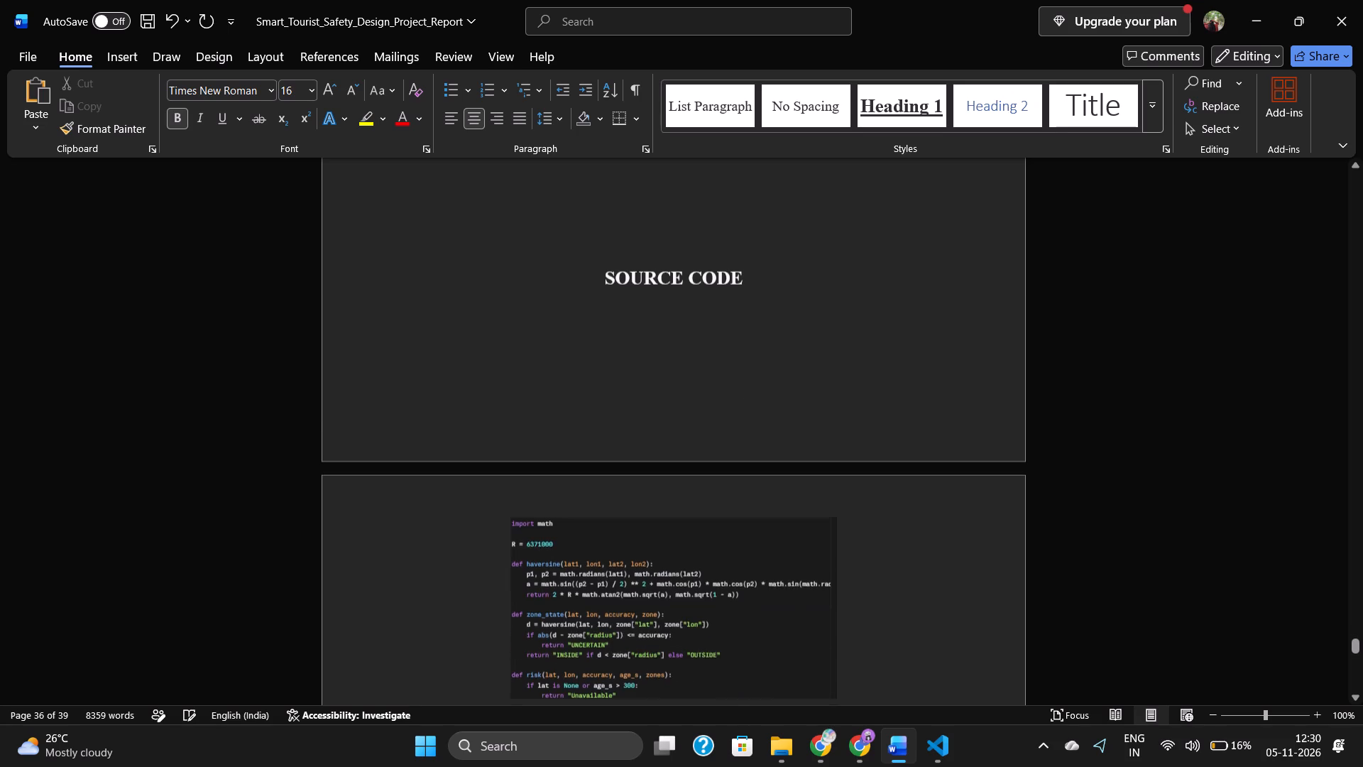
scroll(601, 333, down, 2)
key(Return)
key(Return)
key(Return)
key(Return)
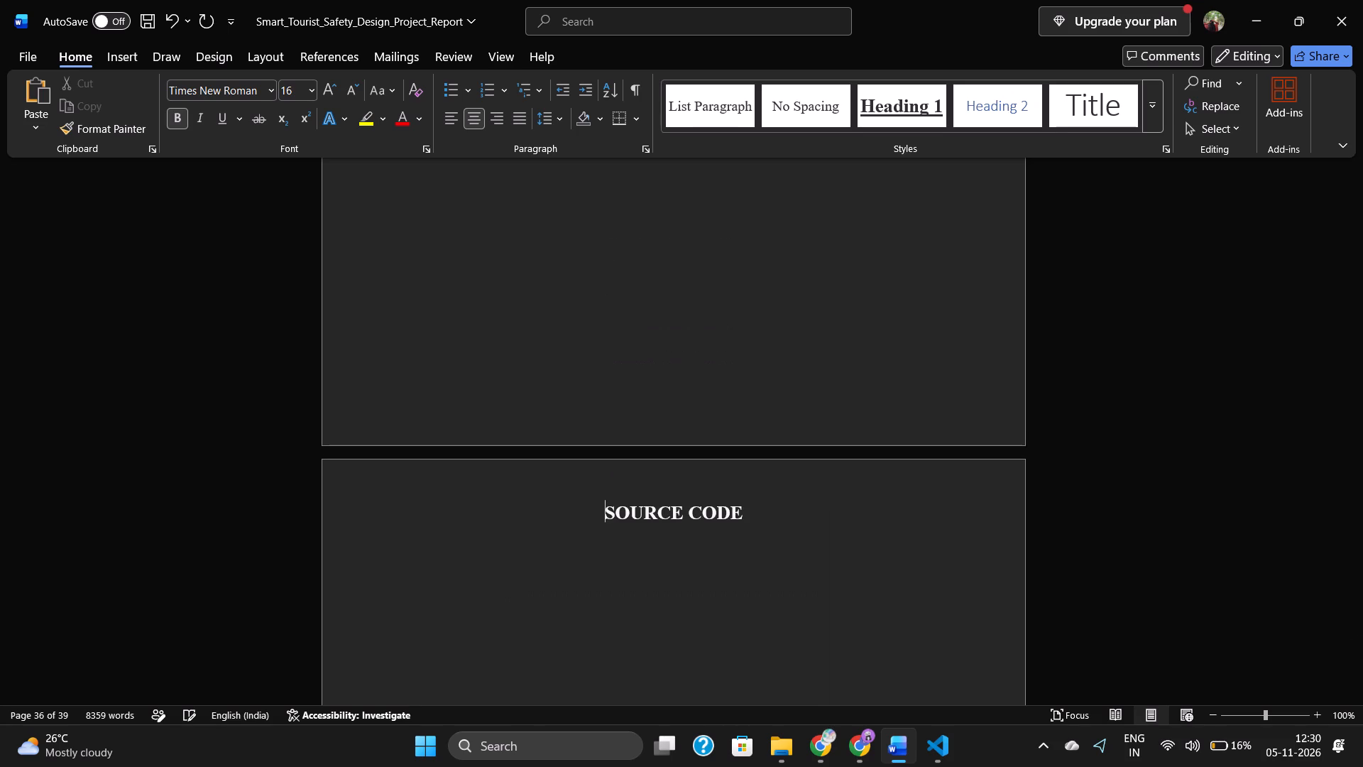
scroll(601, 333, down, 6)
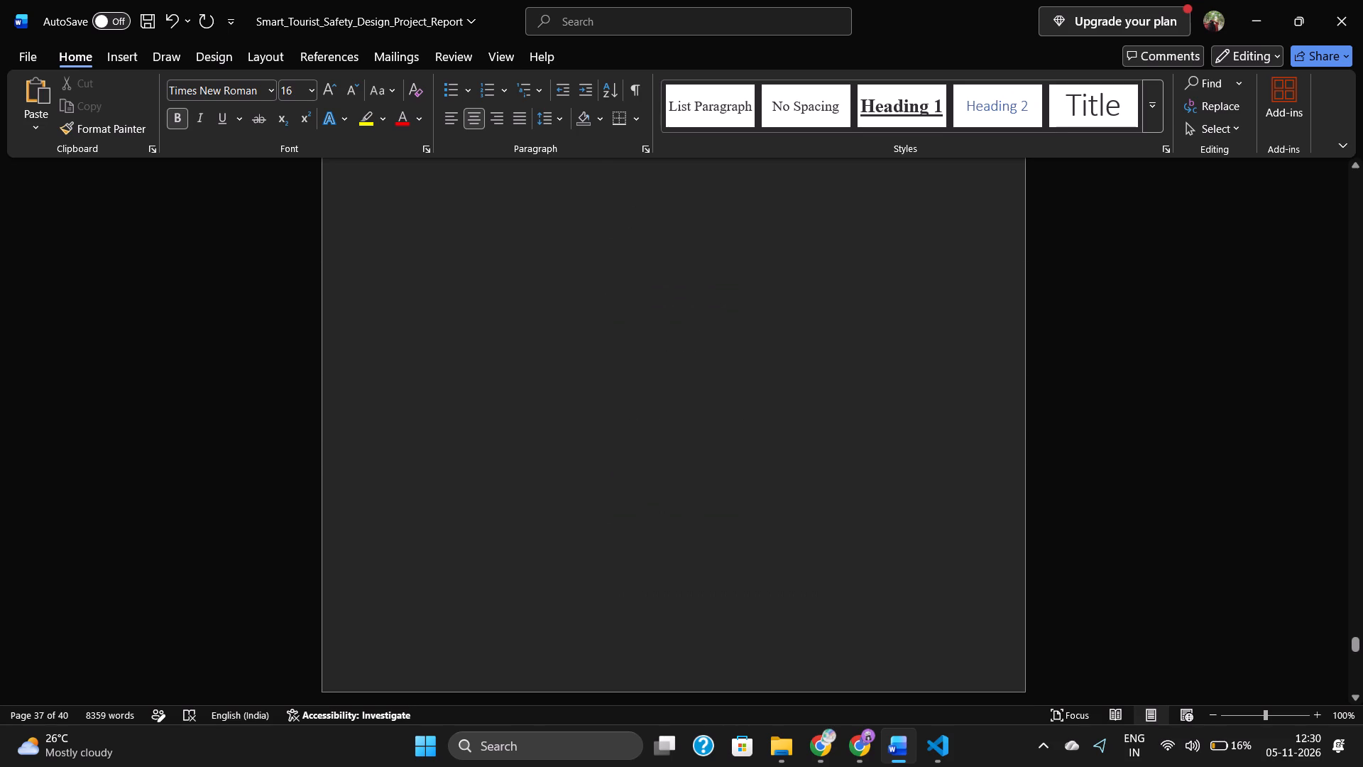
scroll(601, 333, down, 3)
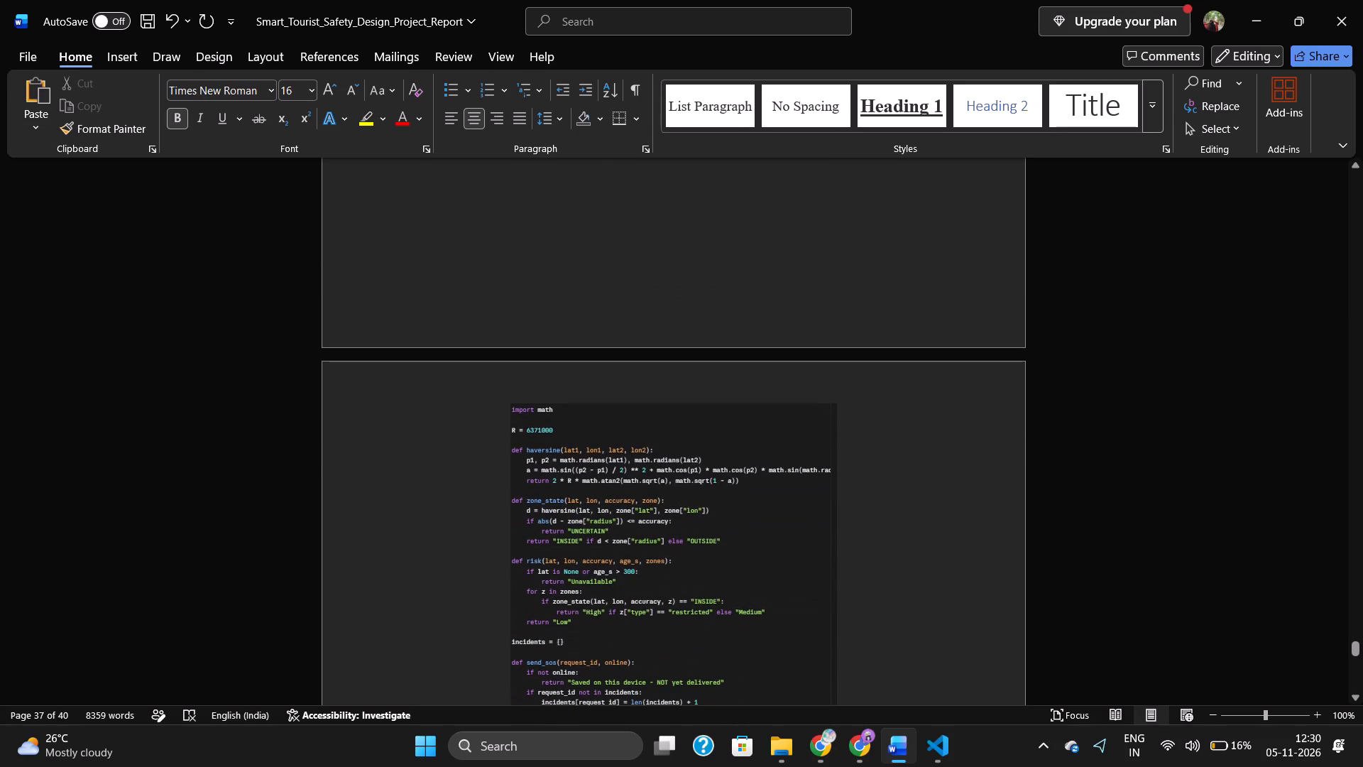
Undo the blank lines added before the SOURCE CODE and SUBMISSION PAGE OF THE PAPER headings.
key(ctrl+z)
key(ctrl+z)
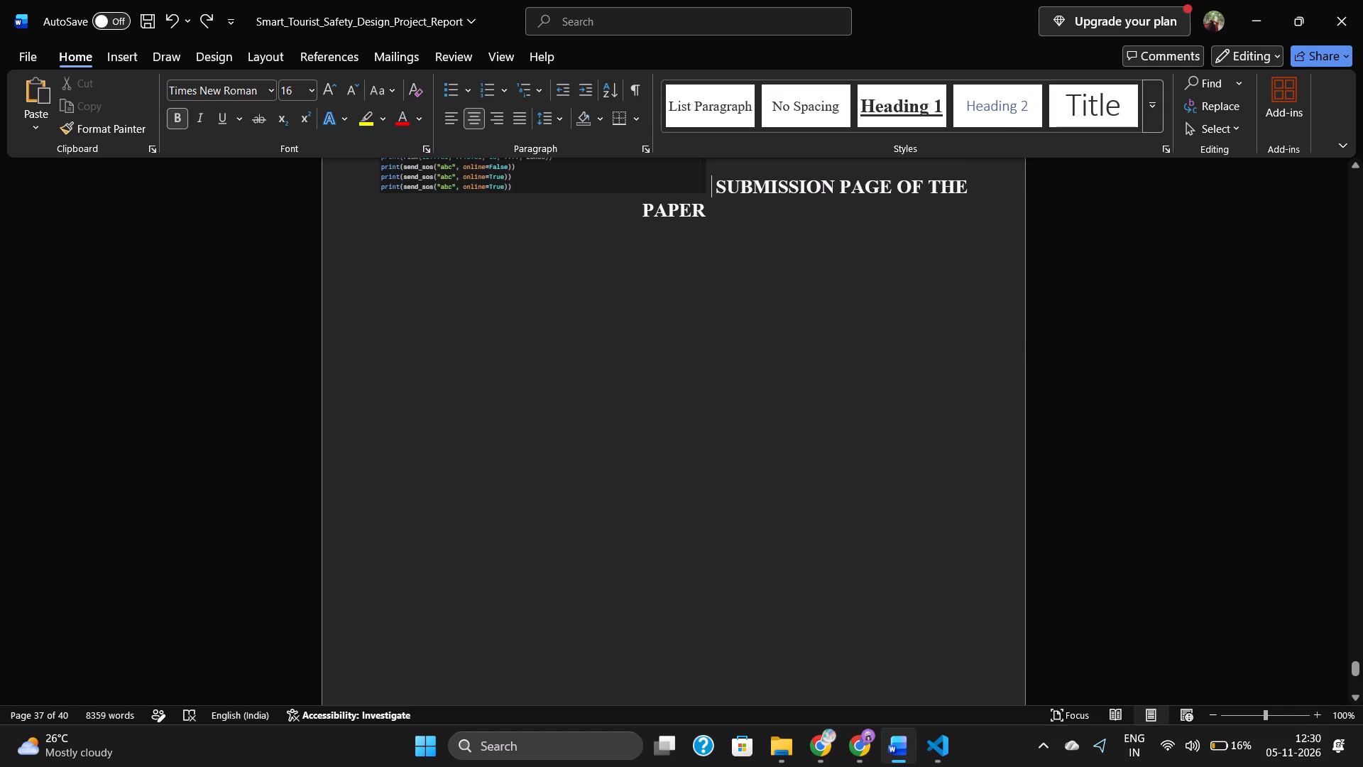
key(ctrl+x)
Move the SUBMISSION PAGE OF THE PAPER heading to the top of the page after the code screenshot using blank lines.
key(Return)
key(Return)
key(Return)
key(Return)
key(Return)
key(Return)
key(Return)
key(Return)
key(Return)
key(Return)
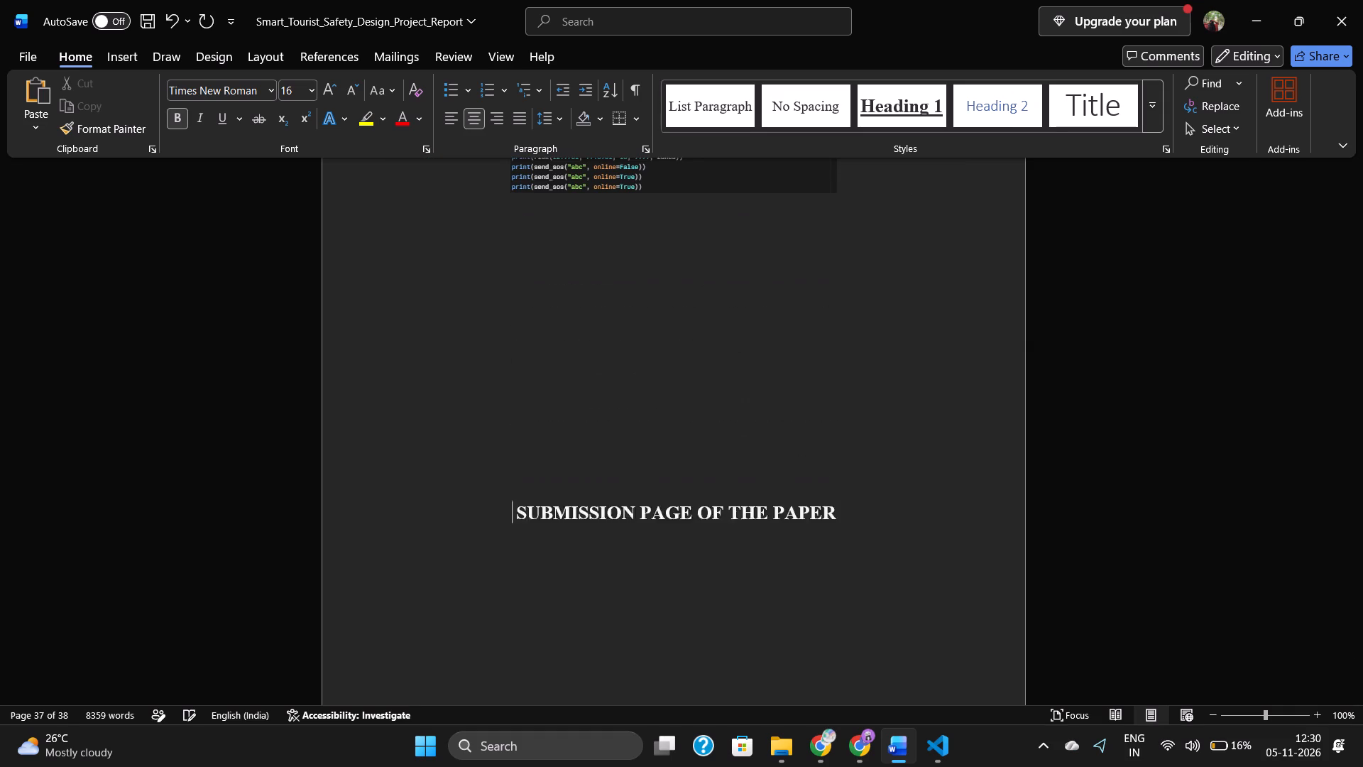
key(Return)
key(Return)
key(Return)
key(Return)
key(Return)
key(Return)
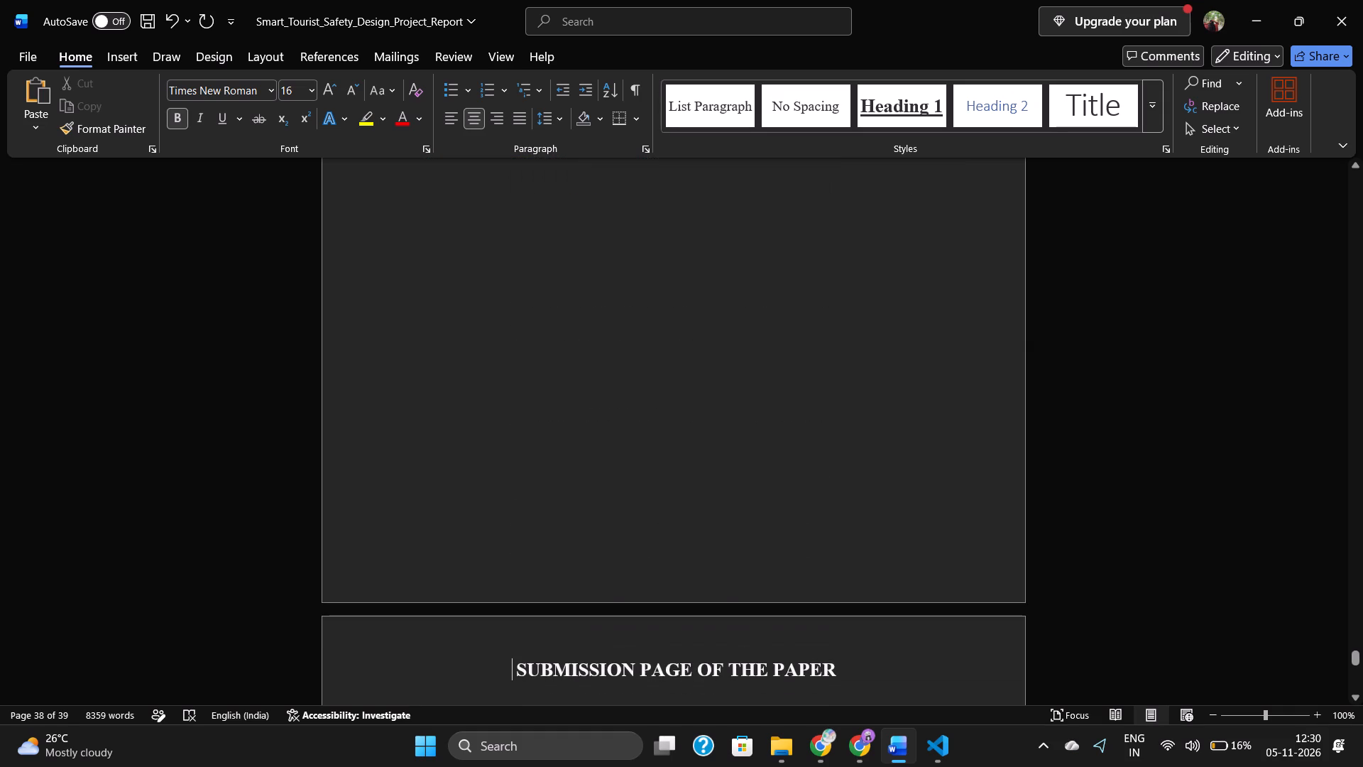
Push the SOURCE CODE heading near the top of the following page with blank lines, removing one surplus line.
scroll(601, 333, up, 5)
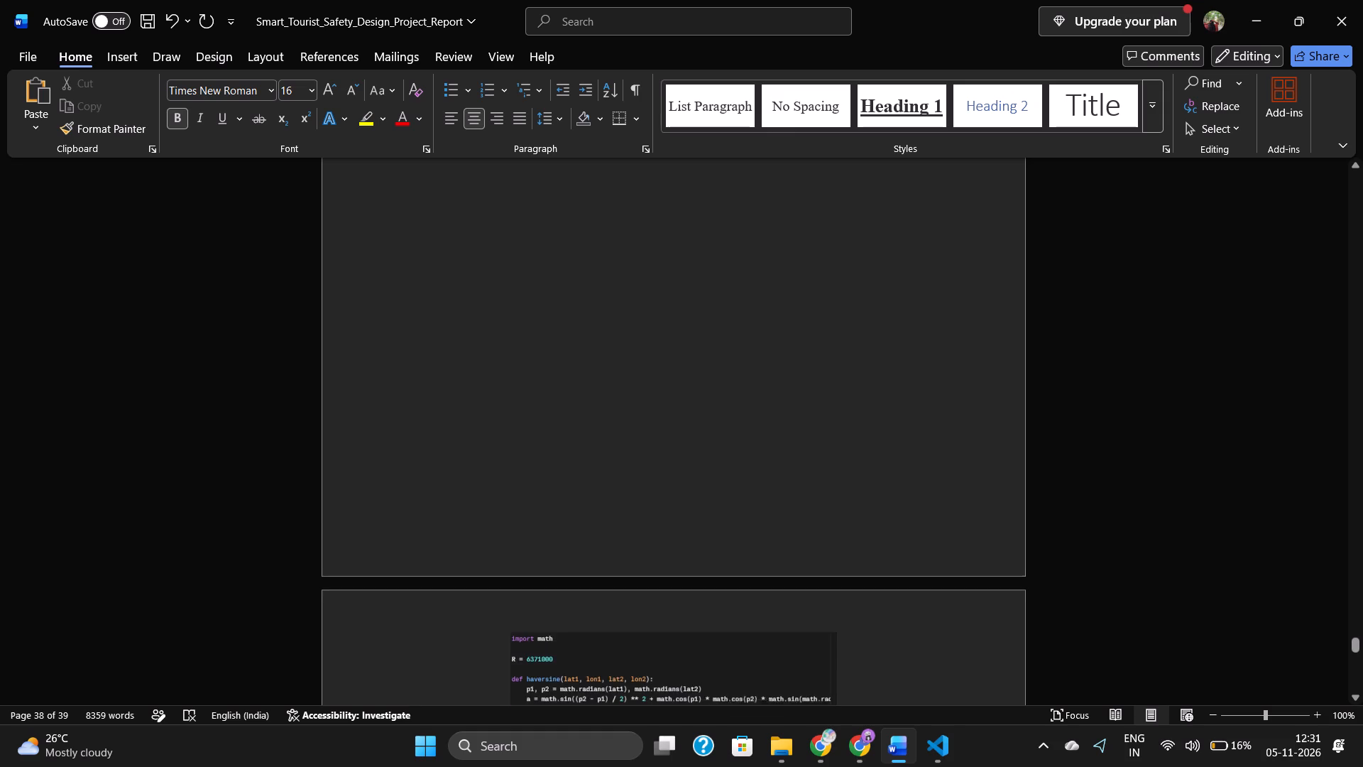
scroll(601, 333, up, 2)
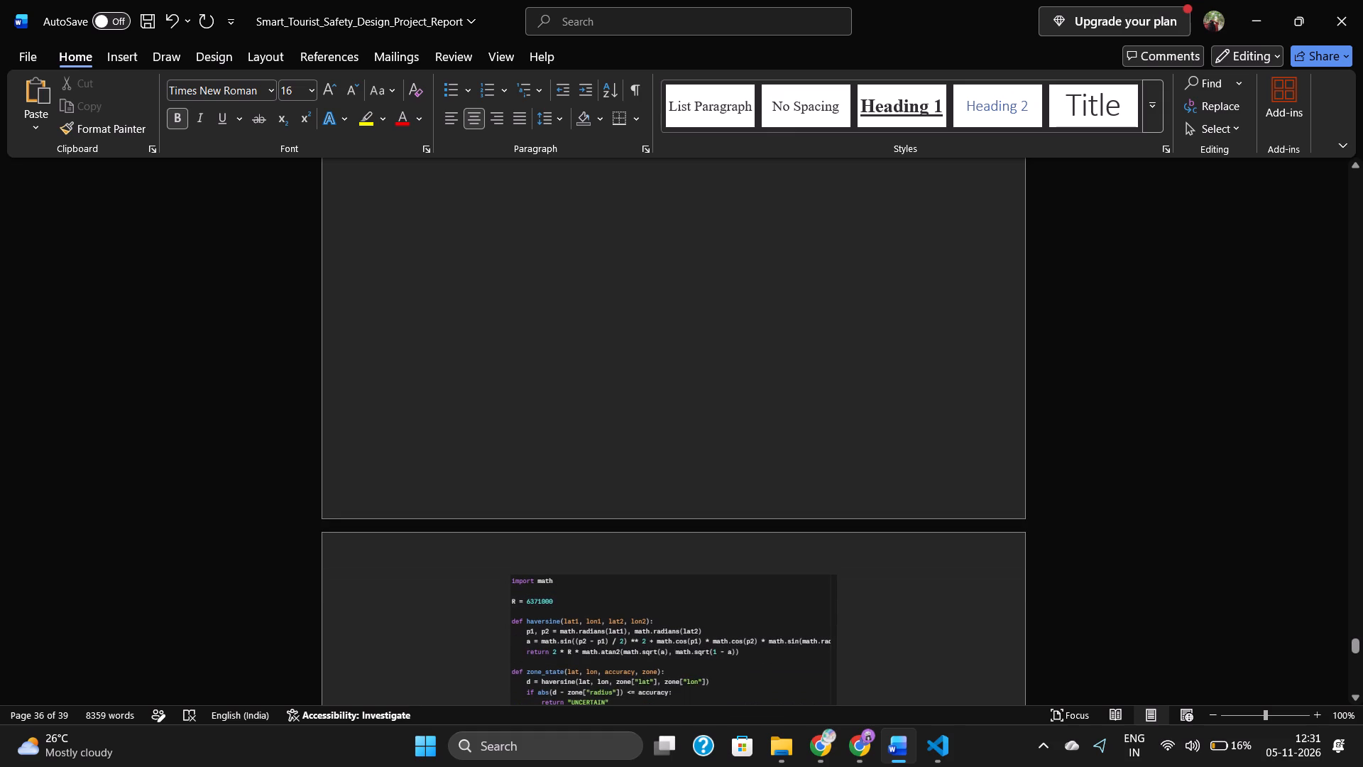
scroll(601, 333, up, 3)
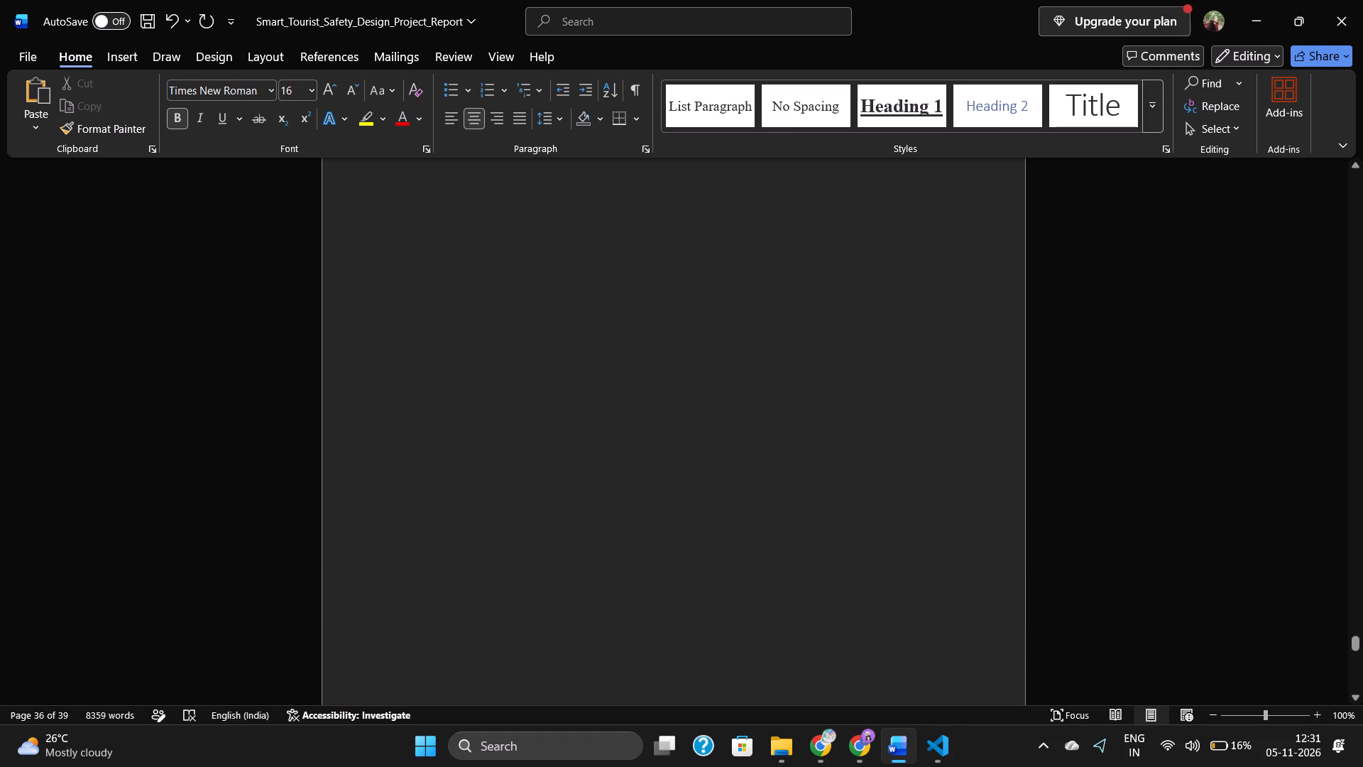
scroll(601, 333, up, 4)
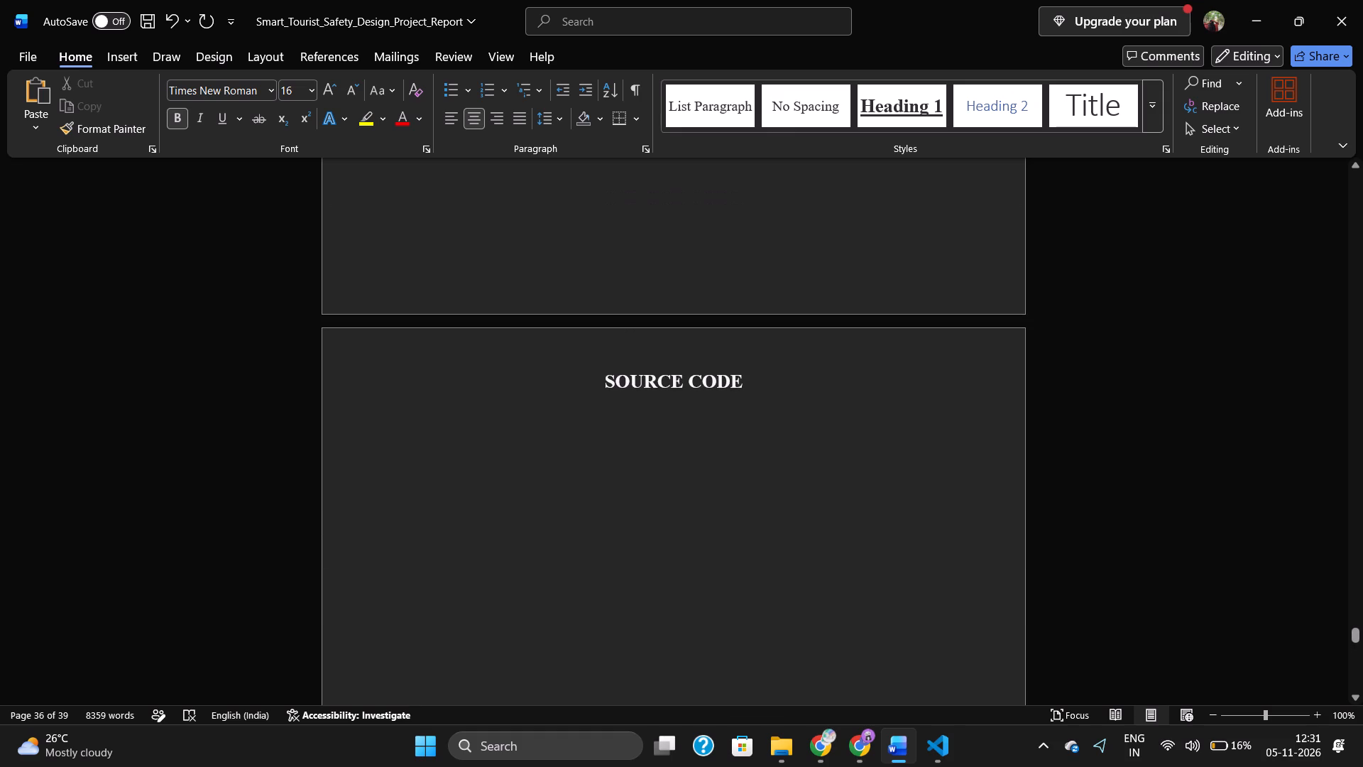
click(596, 382)
key(Return)
key(Return)
key(Return)
key(Return)
key(Return)
key(Return)
key(Return)
key(Return)
key(Return)
key(Return)
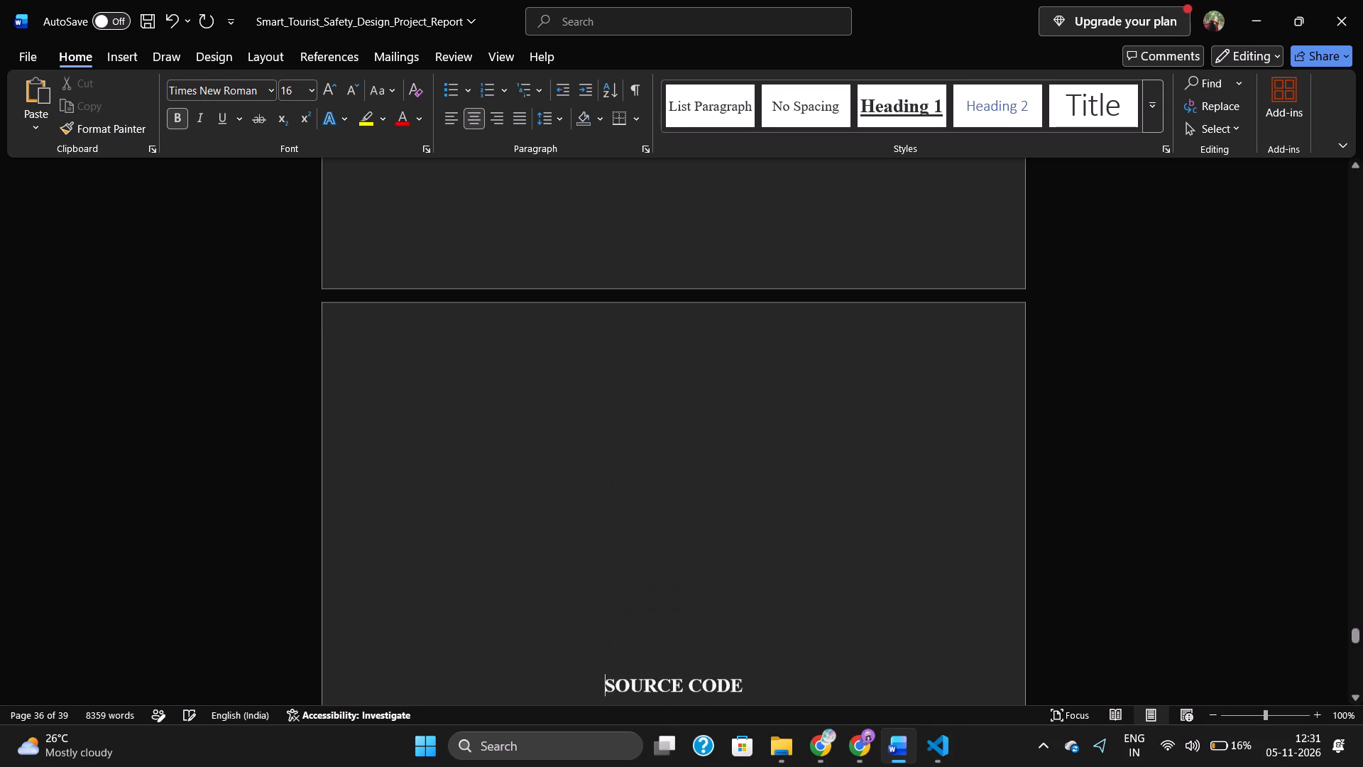
key(Return)
key(Return)
key(Return)
key(Return)
key(Return)
key(Return)
key(Return)
key(Return)
key(Return)
key(Return)
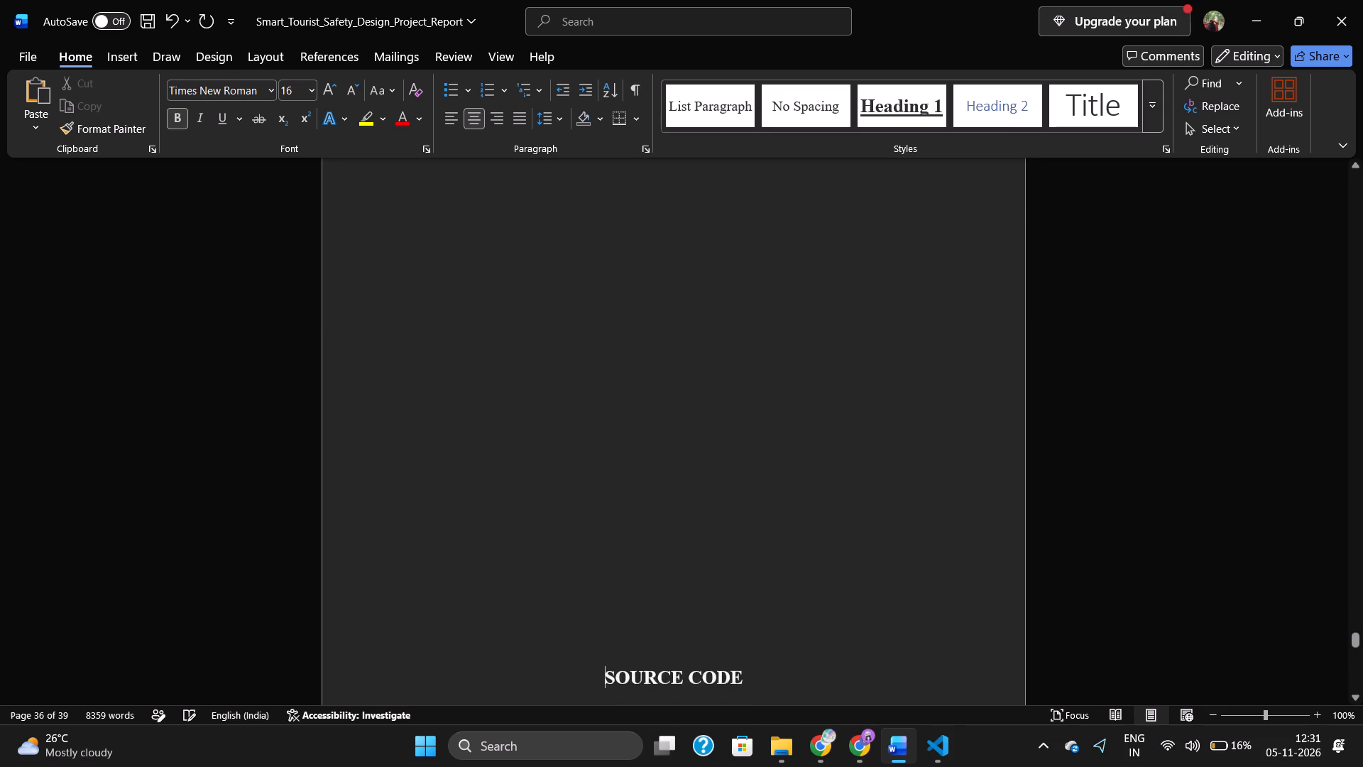
key(Return)
key(Return)
key(Return)
key(Return)
key(Return)
key(Return)
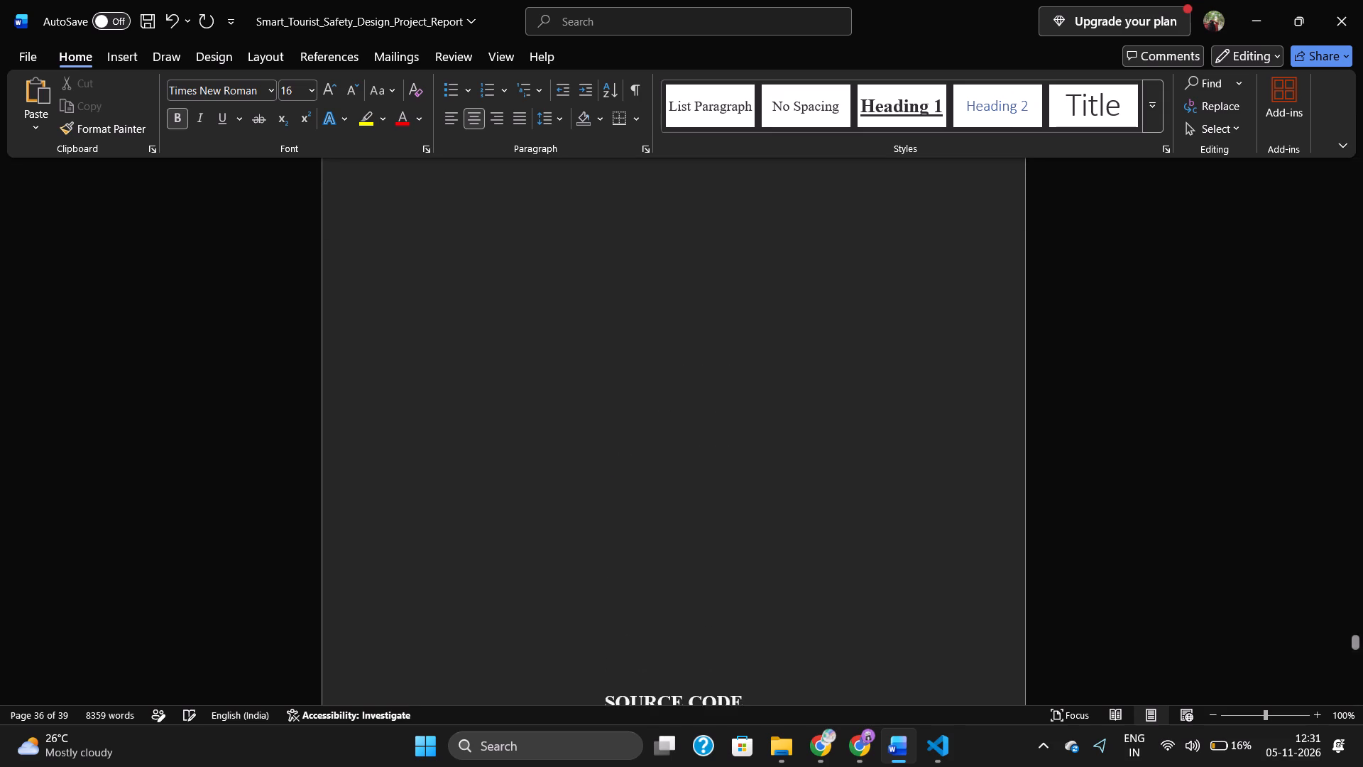
key(Return)
key(Return)
scroll(596, 382, down, 3)
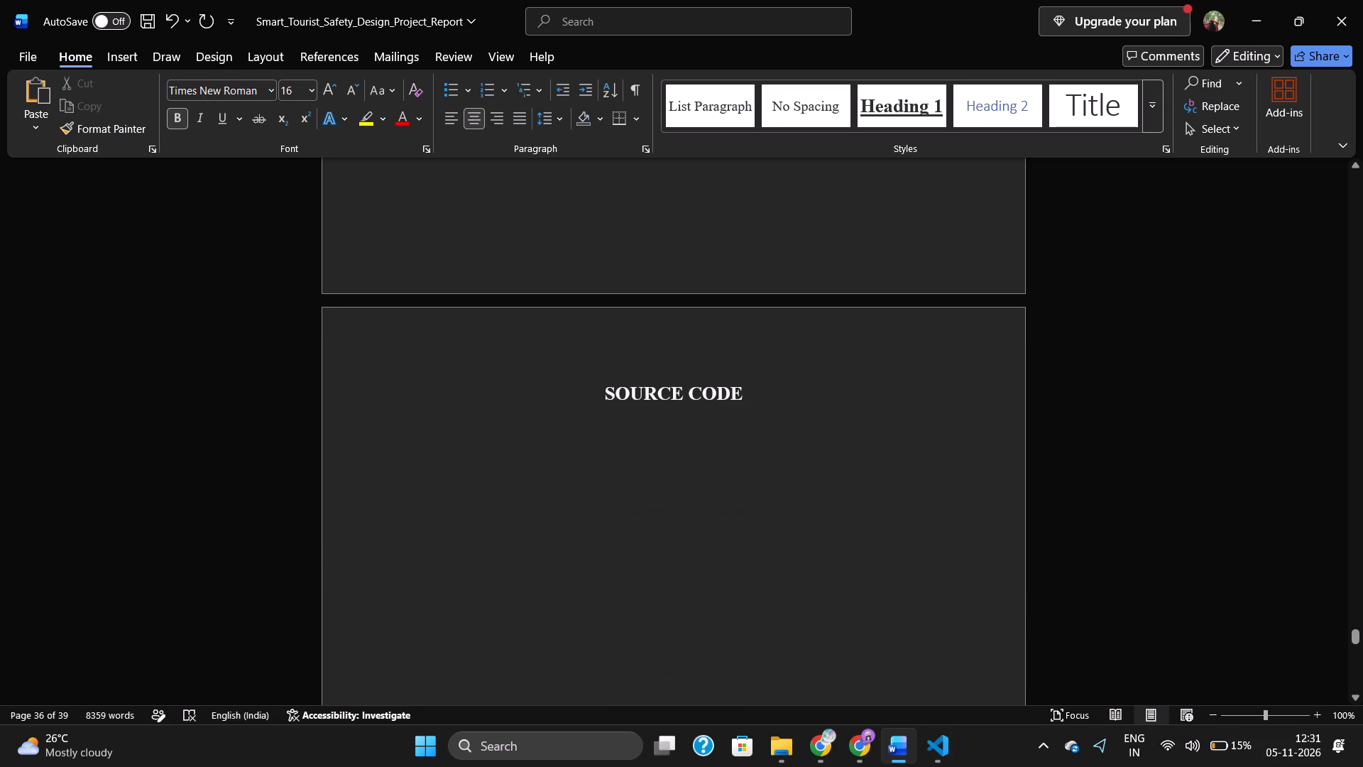
key(BackSpace)
Shrink the code screenshot's height slightly while keeping its width.
scroll(596, 382, down, 6)
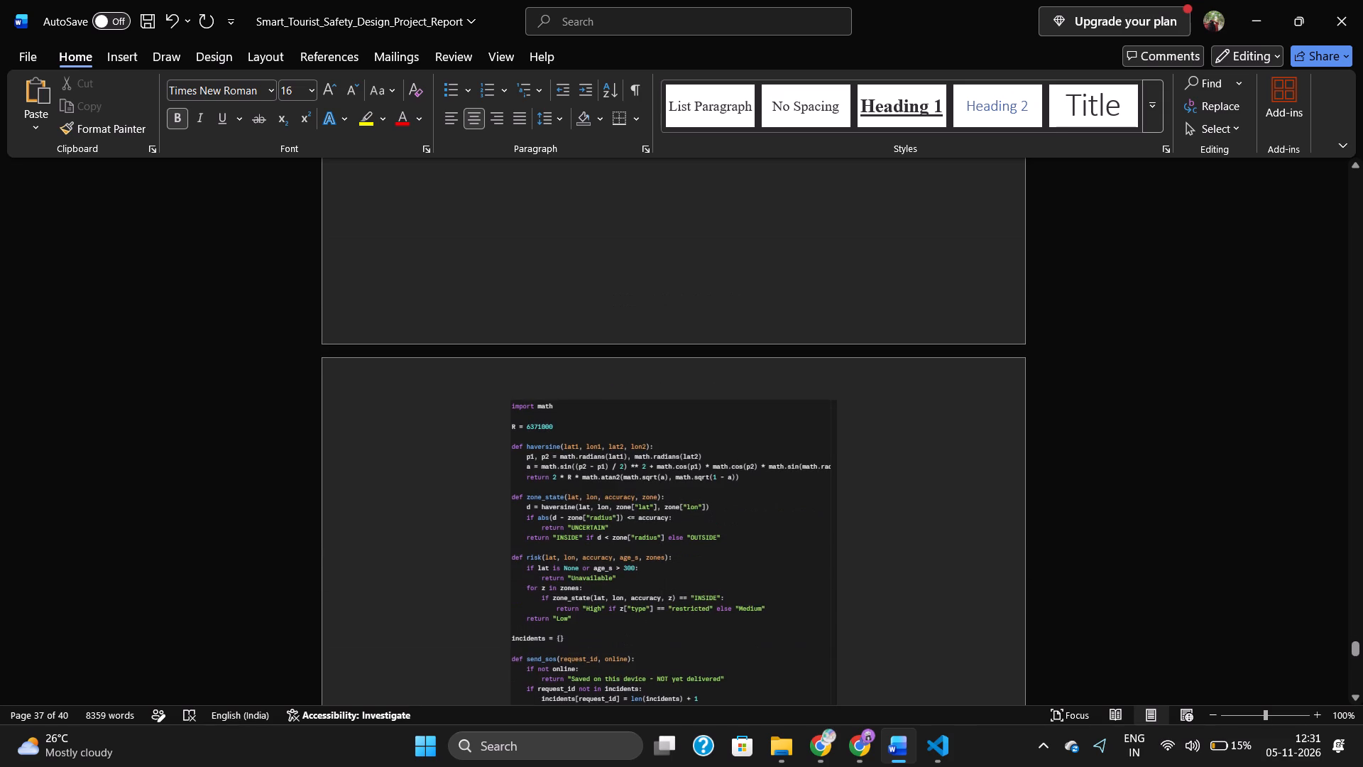
scroll(635, 535, down, 2)
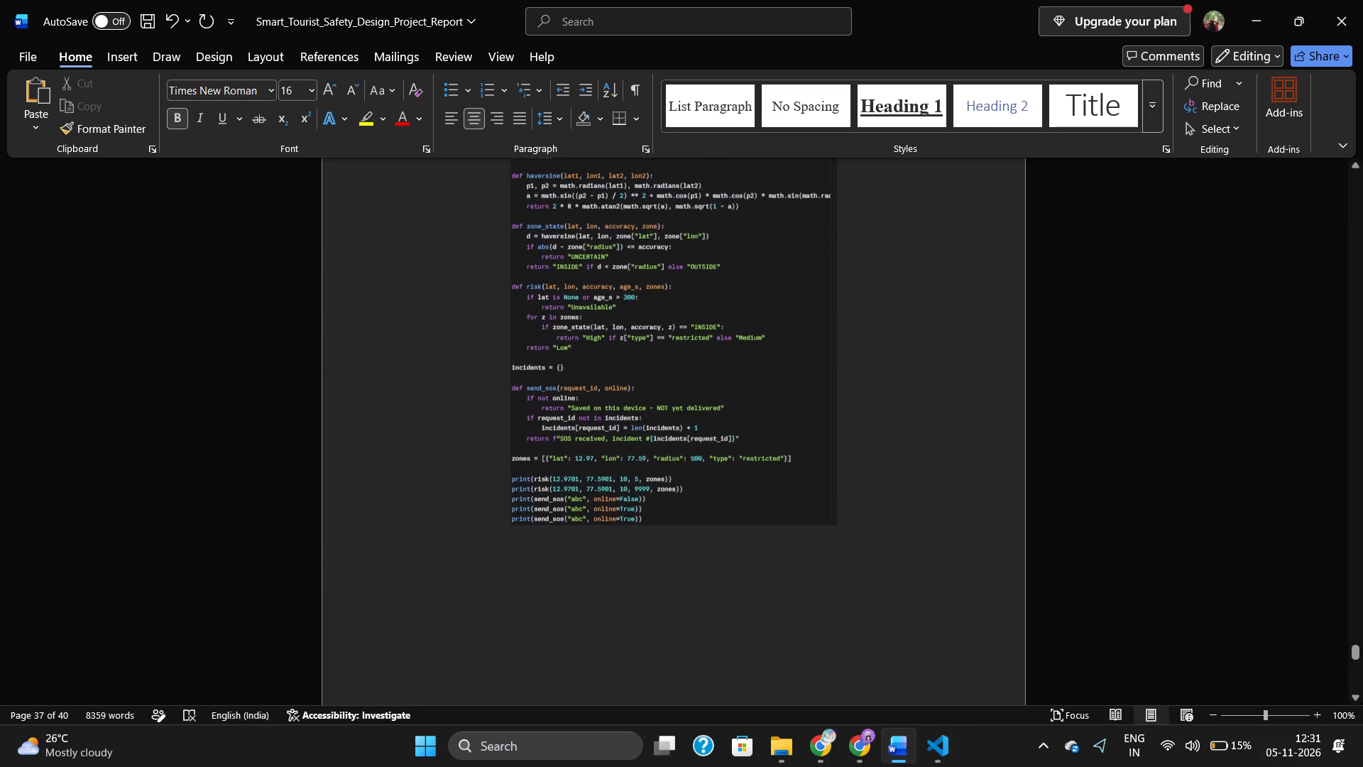
click(635, 496)
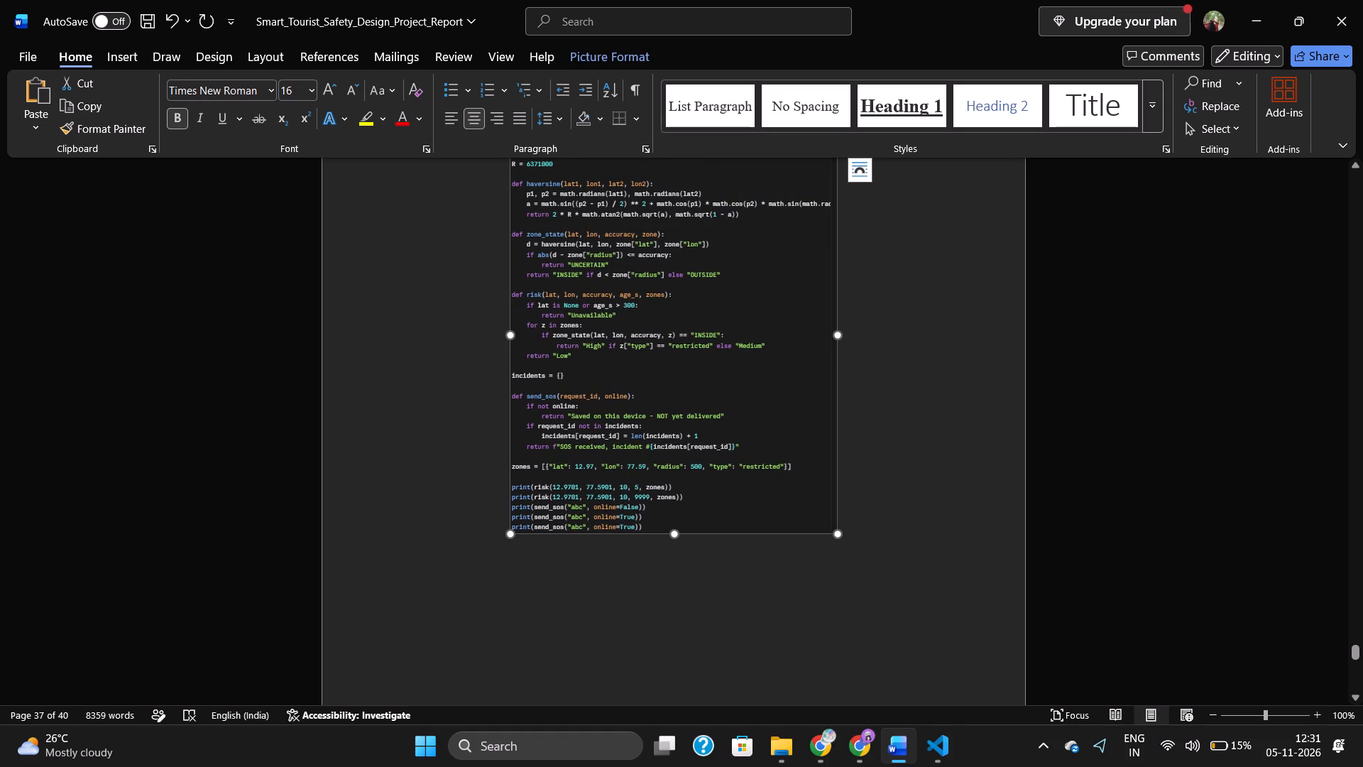
drag(673, 533, 671, 473)
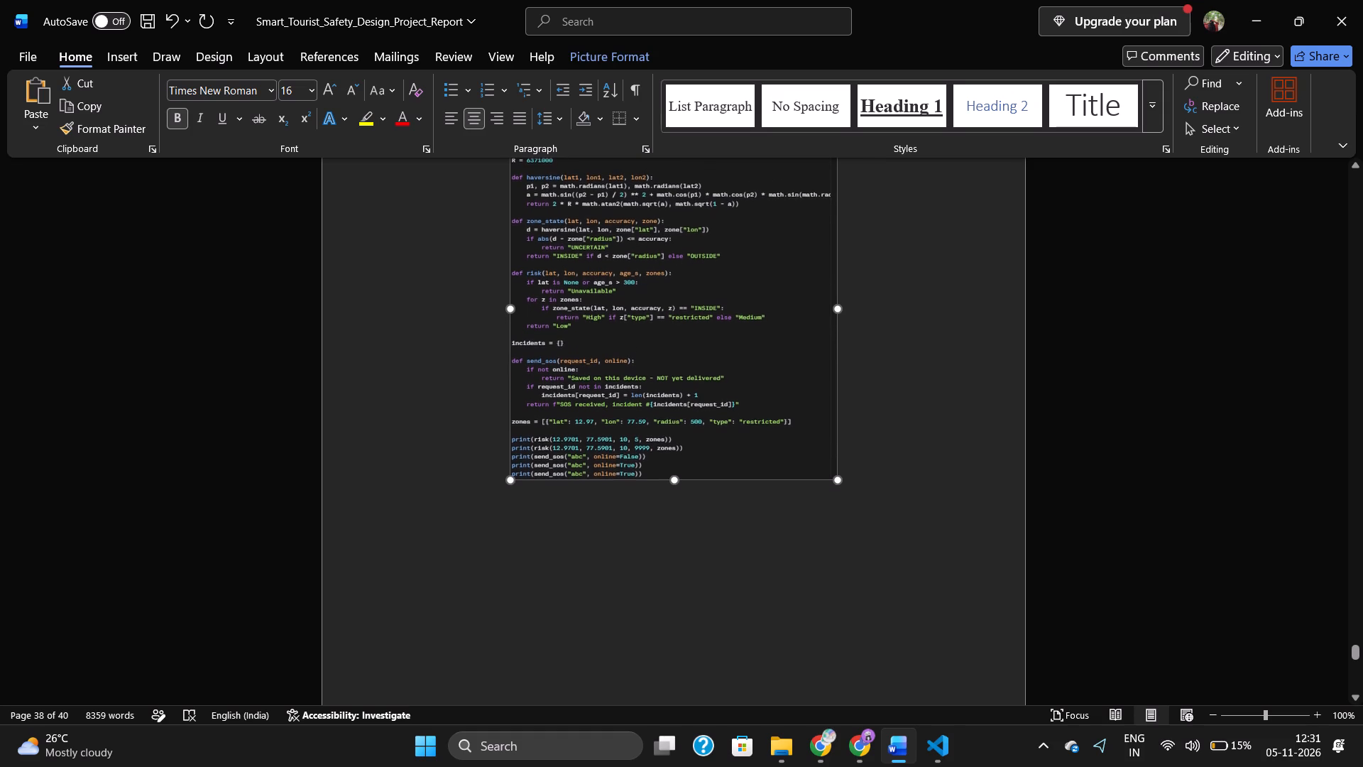
drag(671, 473, 677, 489)
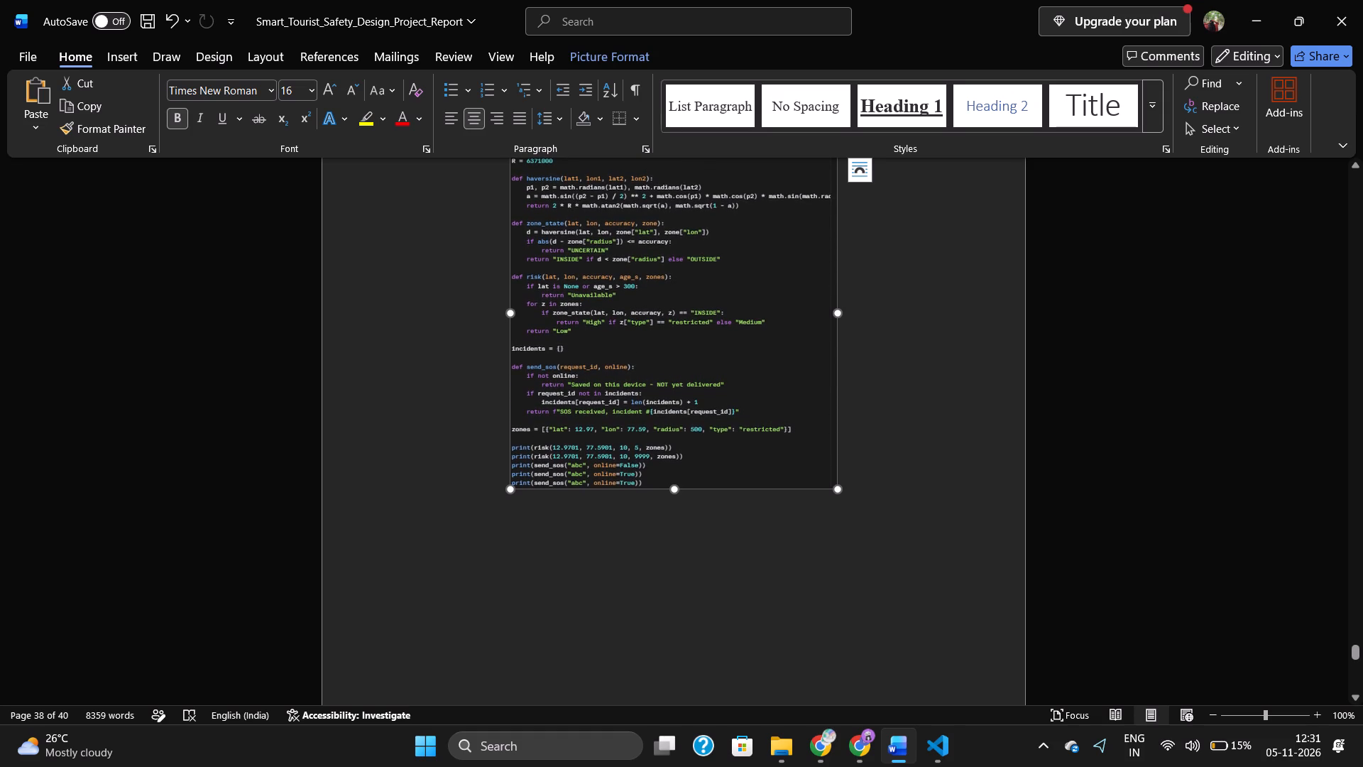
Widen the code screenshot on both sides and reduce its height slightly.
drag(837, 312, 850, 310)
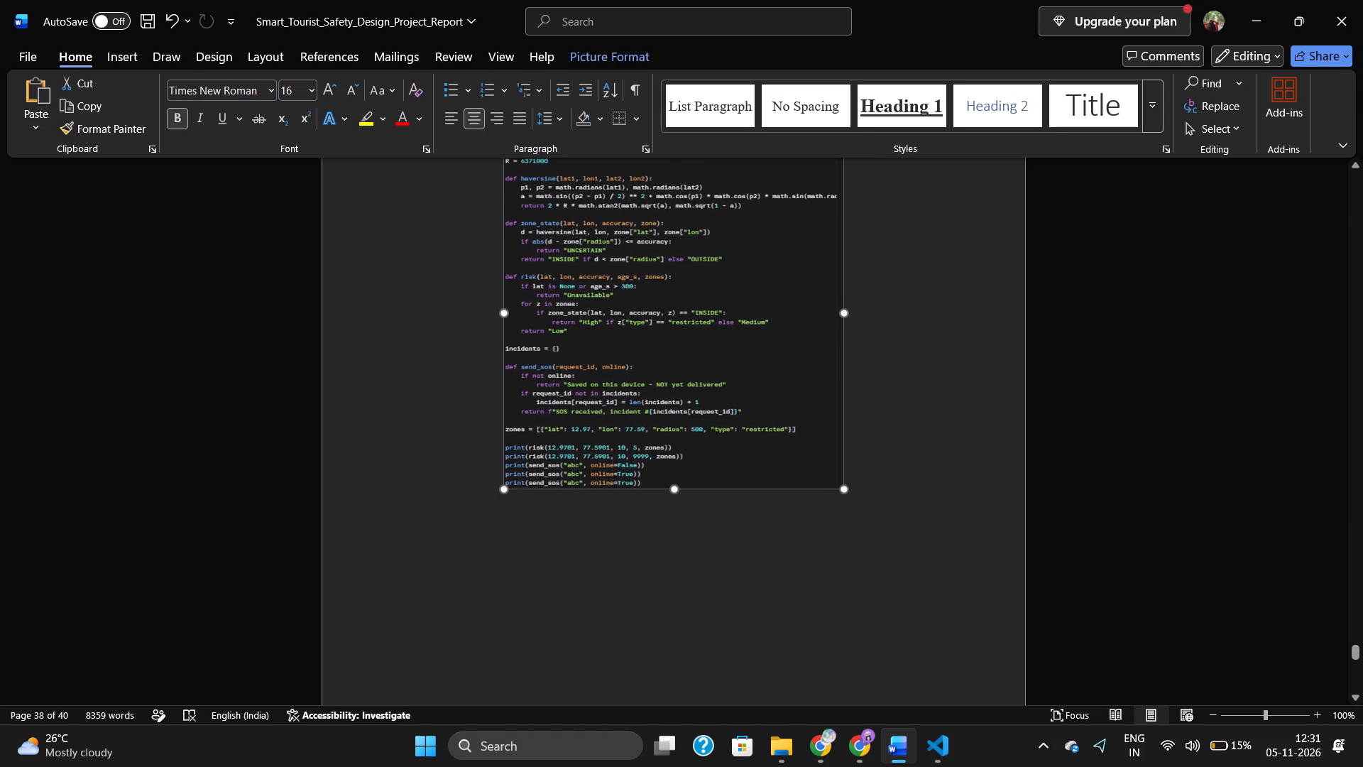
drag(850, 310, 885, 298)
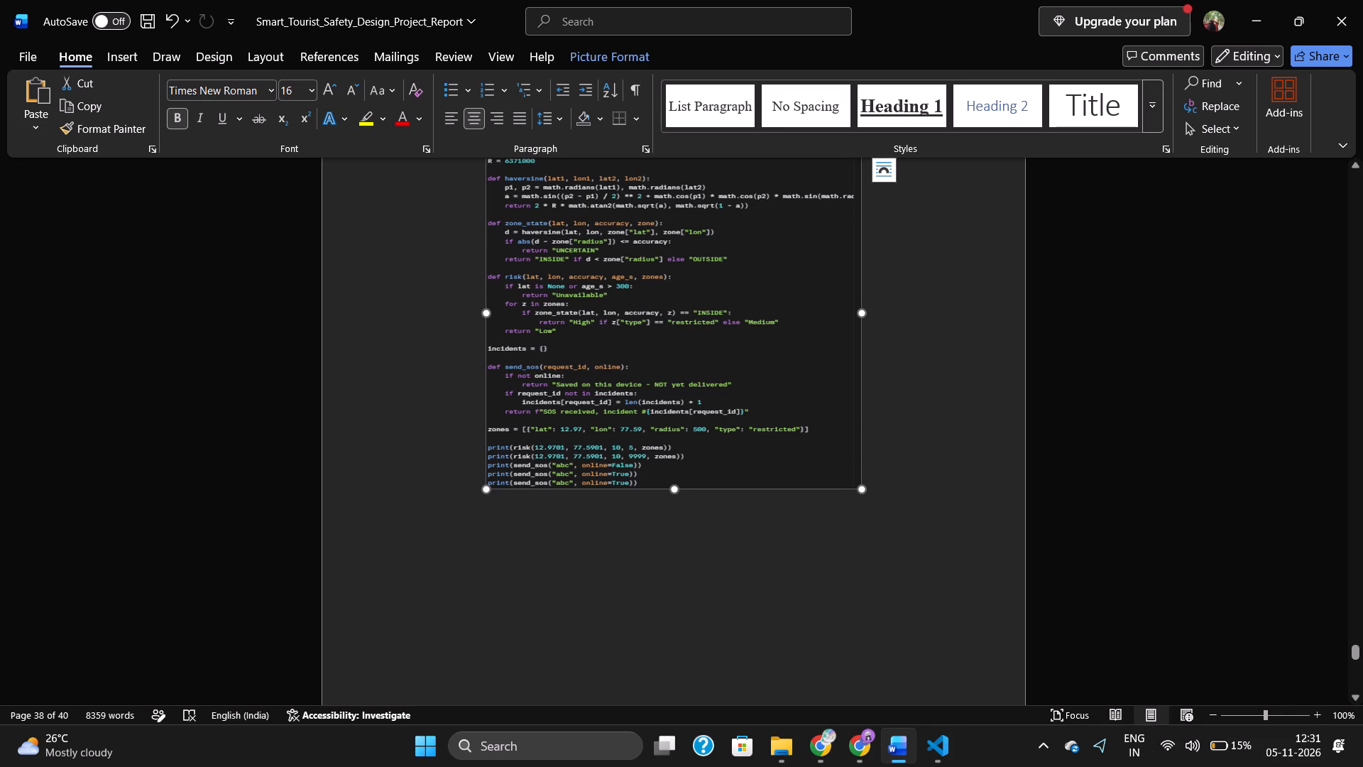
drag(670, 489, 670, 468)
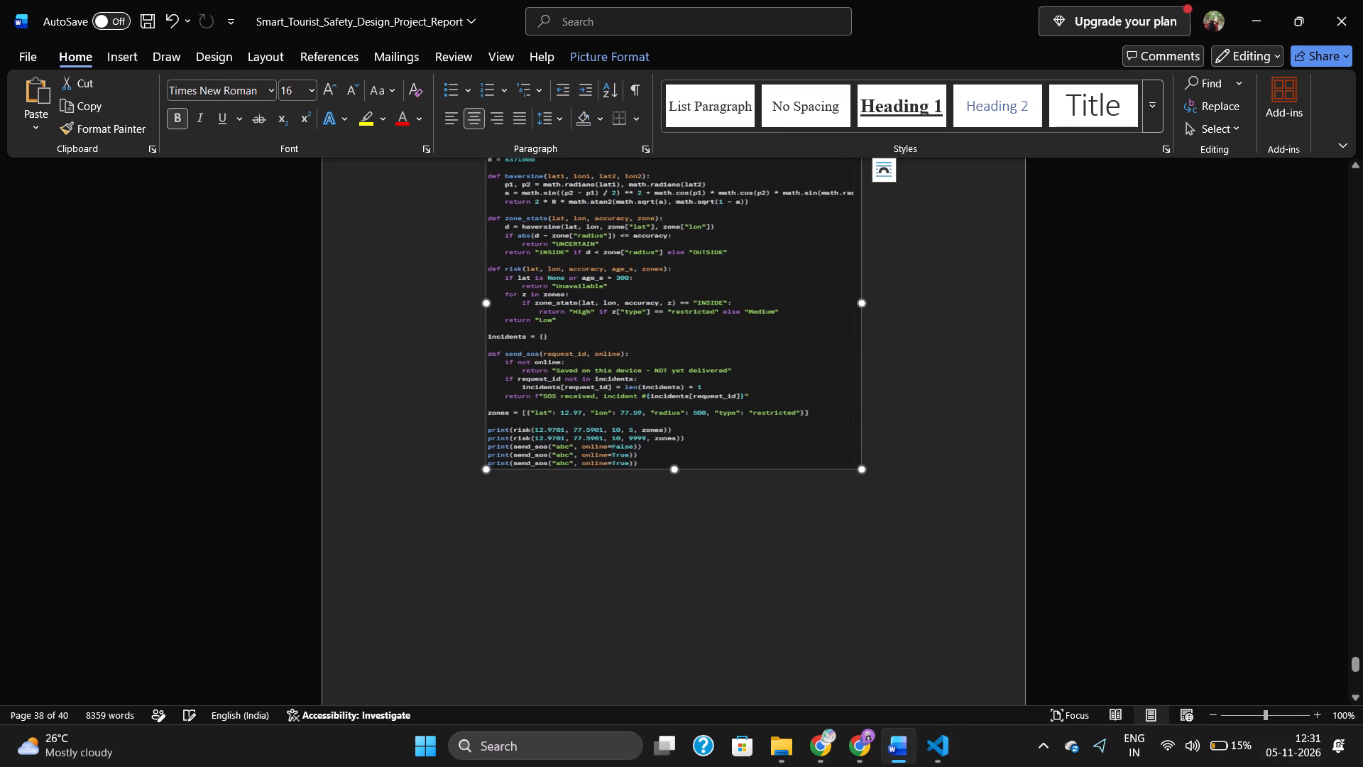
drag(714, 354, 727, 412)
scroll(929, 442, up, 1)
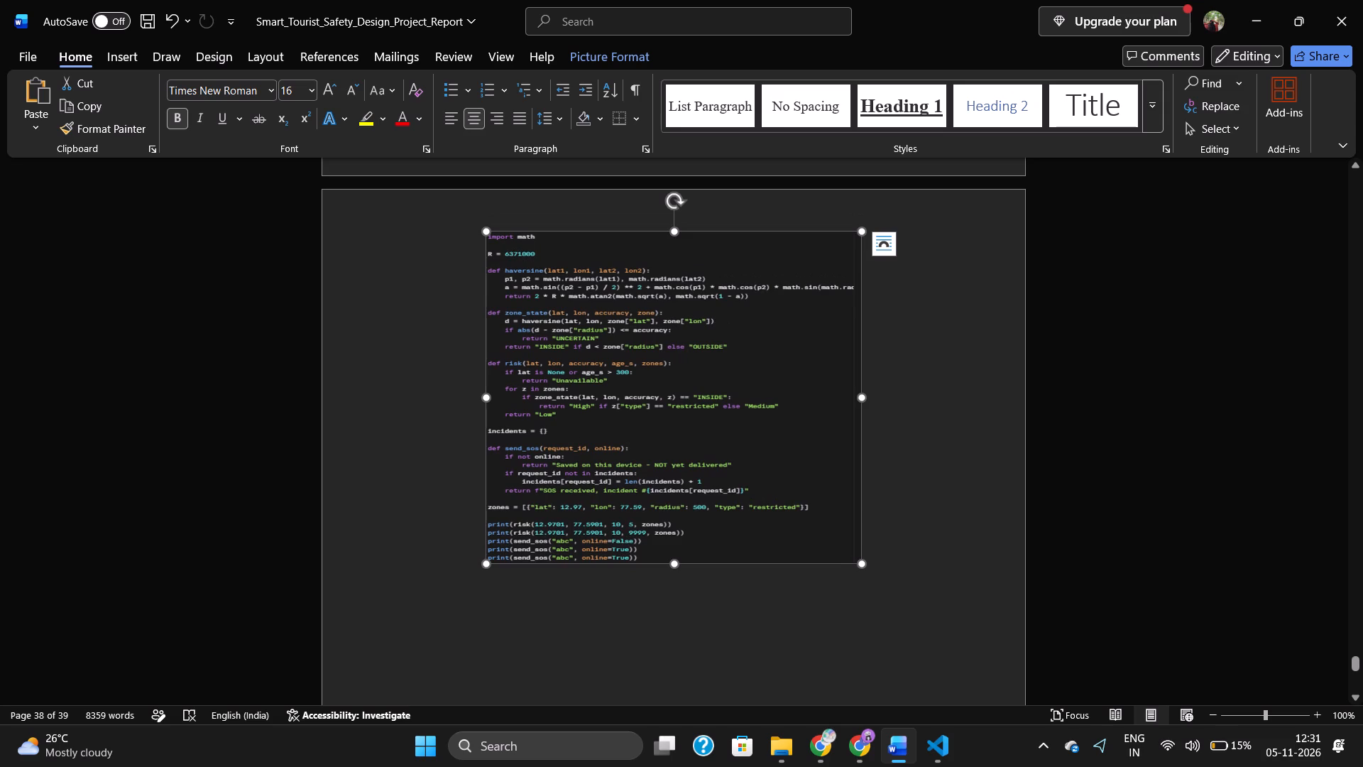
Undo the code screenshot's resizing, the blank lines around the headings, and the screenshot's earlier insertion.
key(ctrl+z)
key(ctrl+z)
key(ctrl+z)
key(ctrl+z)
key(ctrl+z)
key(ctrl+z)
key(ctrl+z)
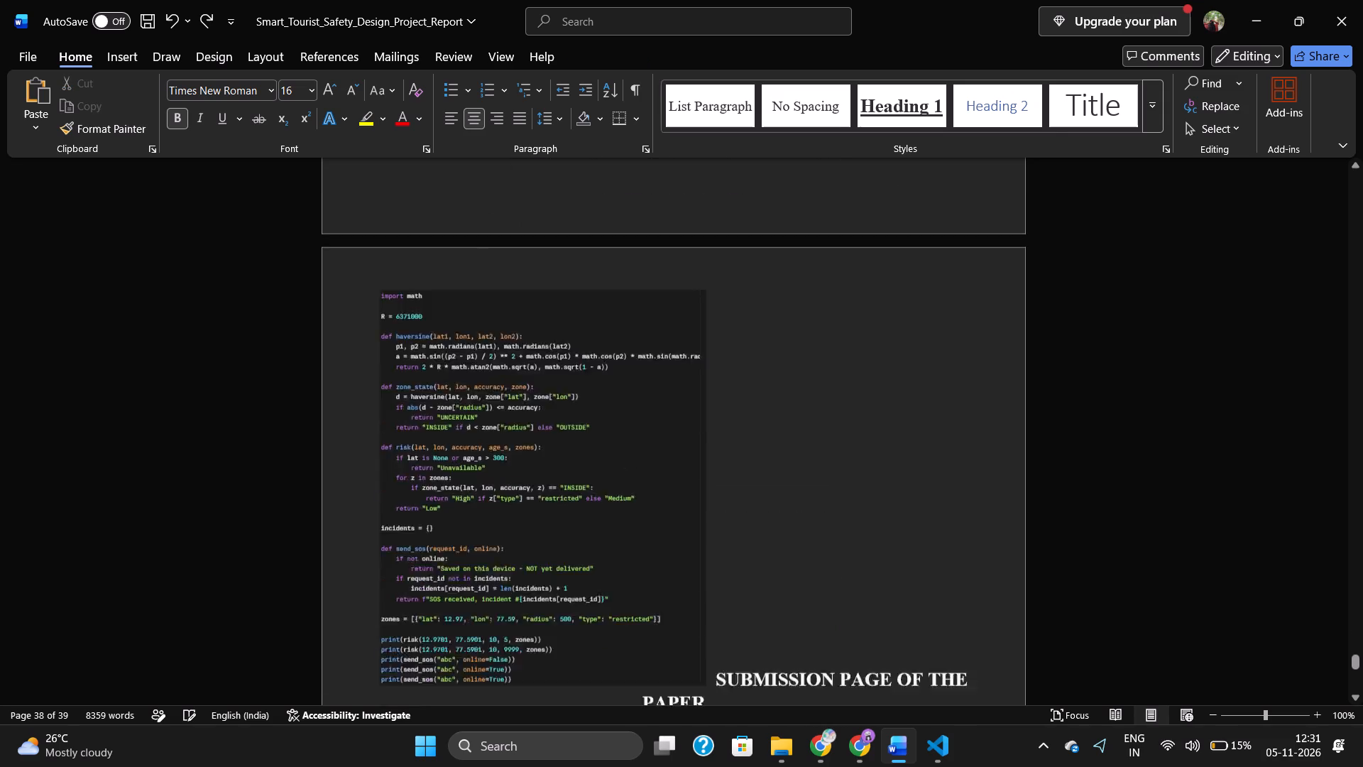
key(ctrl+z)
key(ctrl+z)
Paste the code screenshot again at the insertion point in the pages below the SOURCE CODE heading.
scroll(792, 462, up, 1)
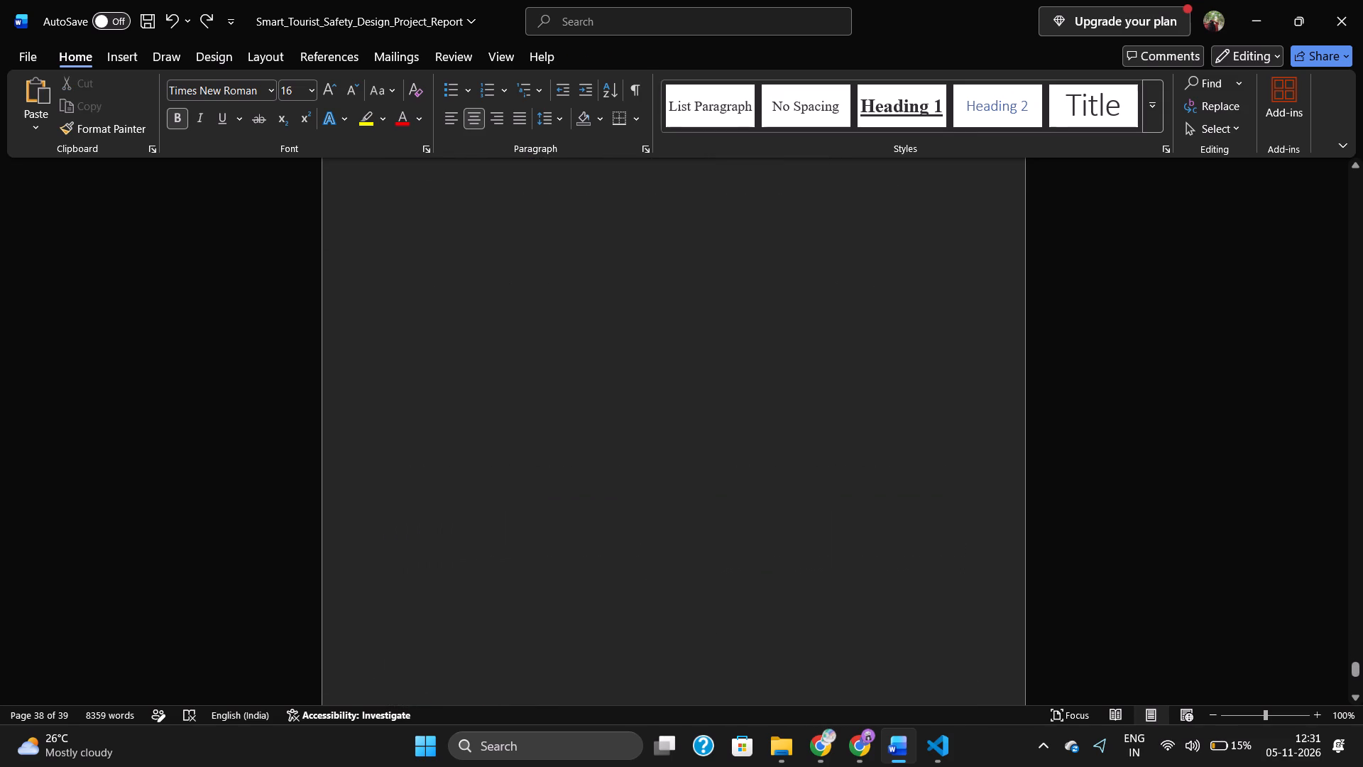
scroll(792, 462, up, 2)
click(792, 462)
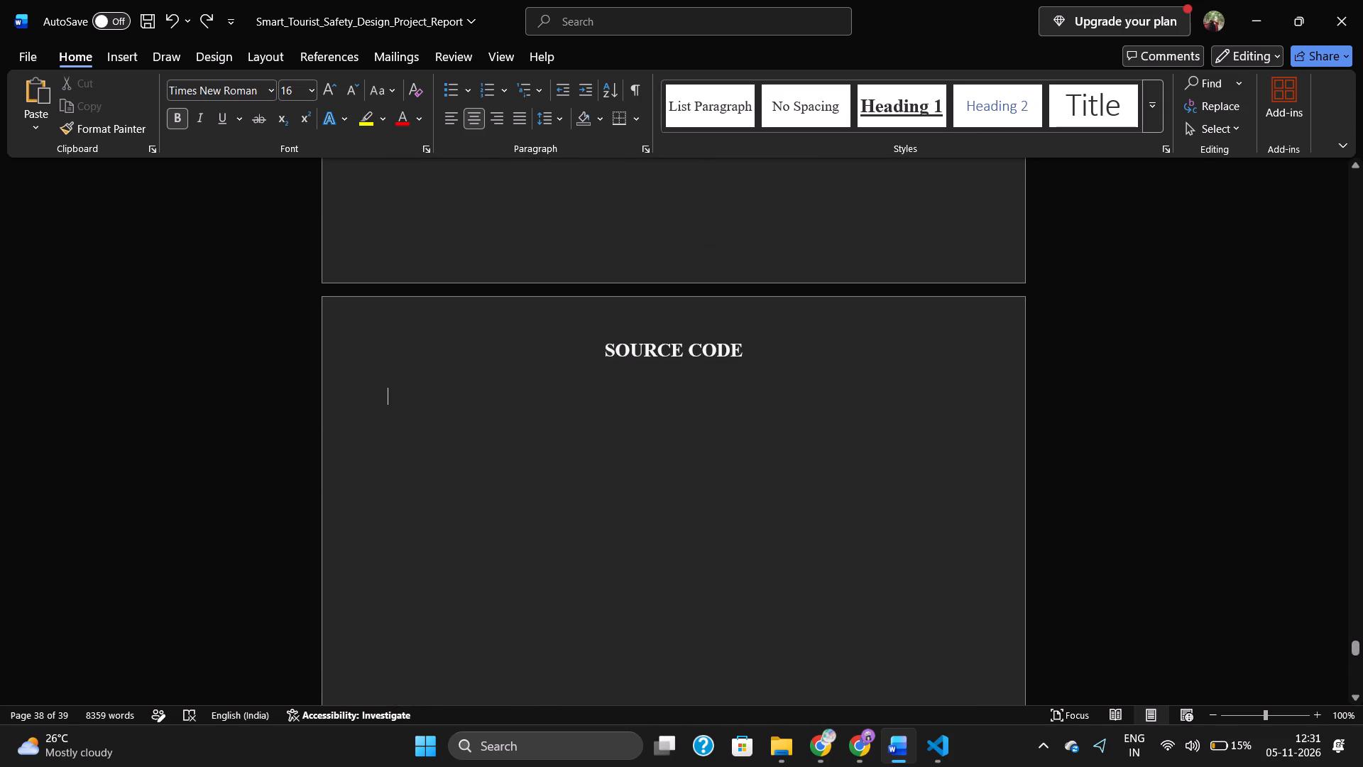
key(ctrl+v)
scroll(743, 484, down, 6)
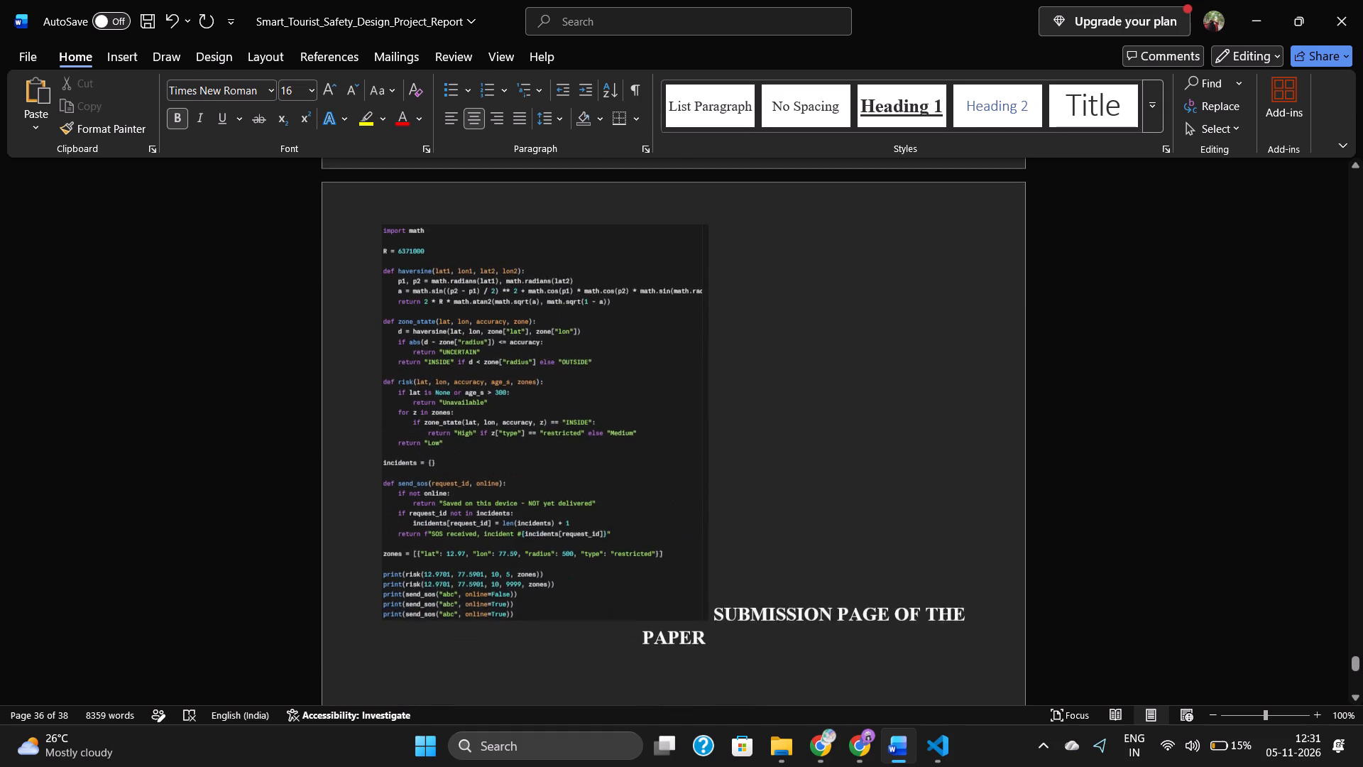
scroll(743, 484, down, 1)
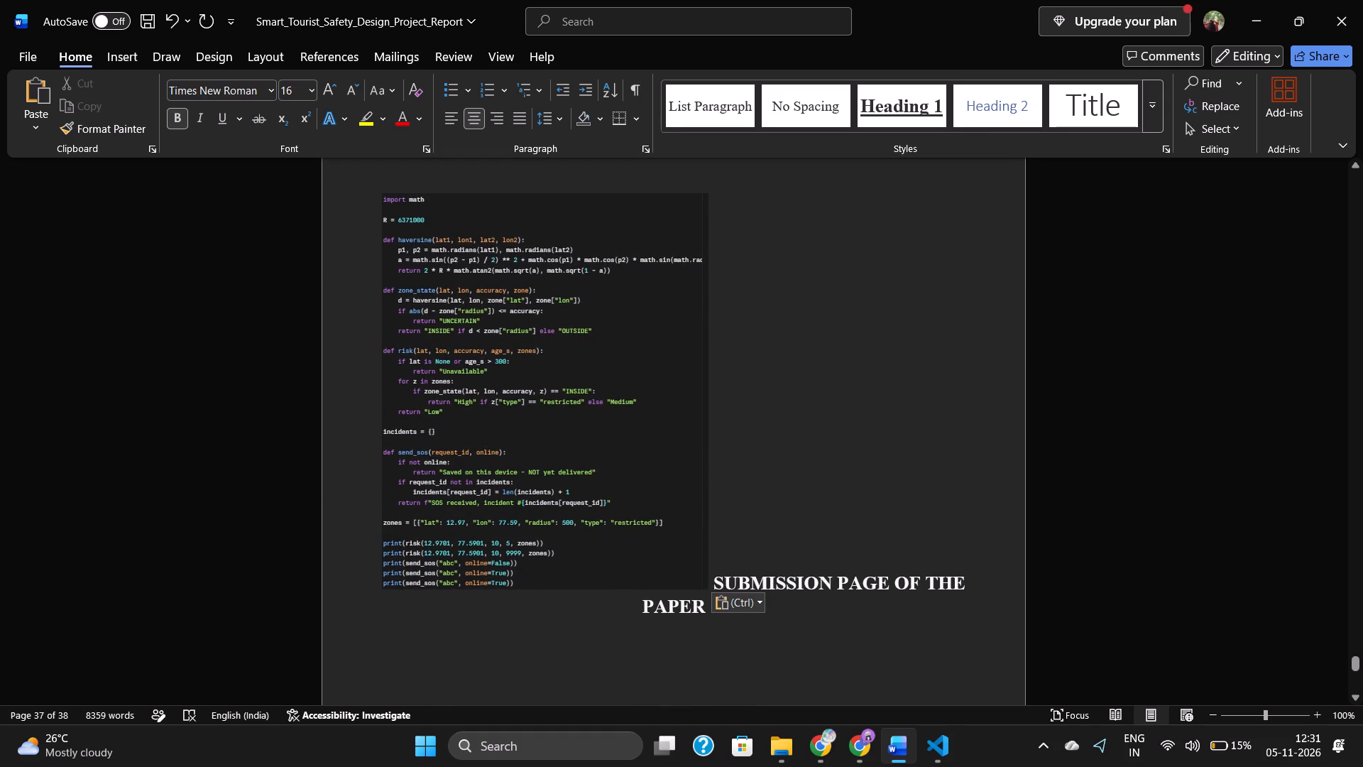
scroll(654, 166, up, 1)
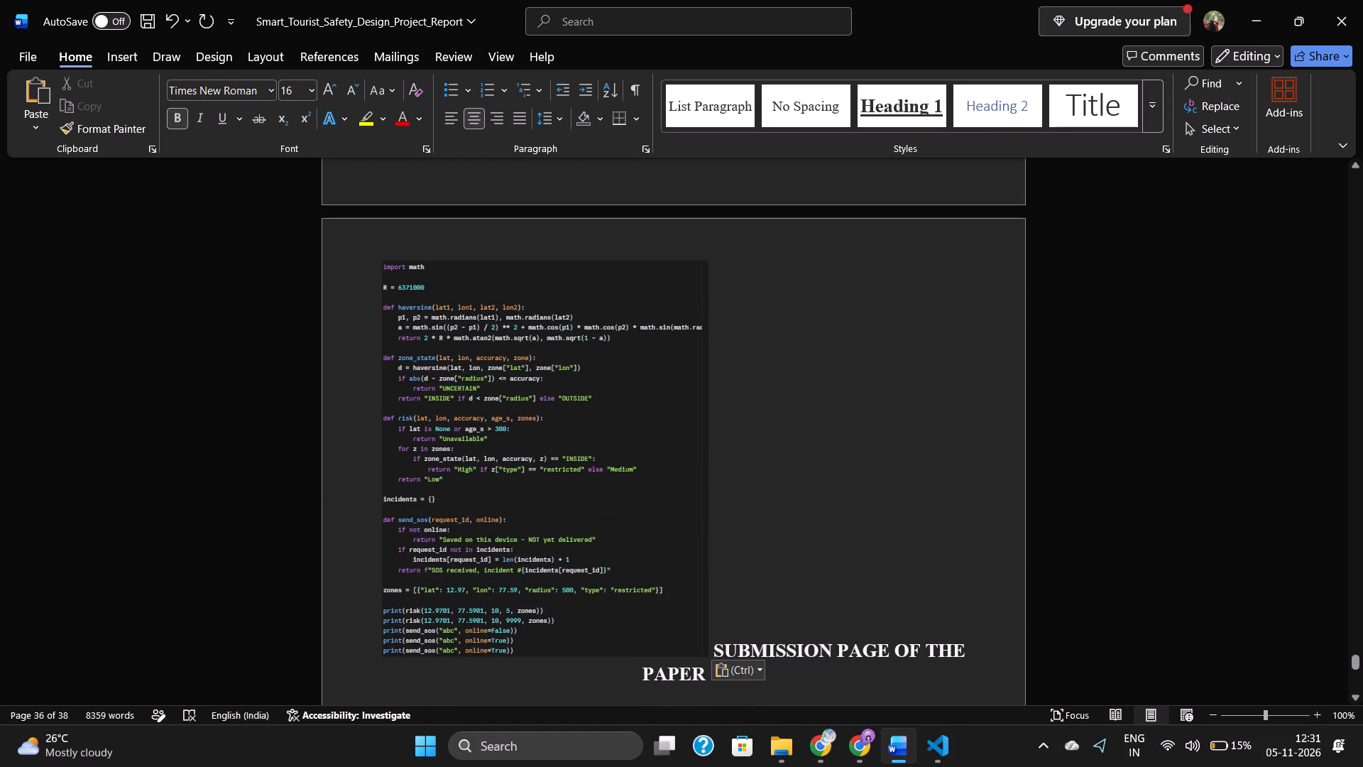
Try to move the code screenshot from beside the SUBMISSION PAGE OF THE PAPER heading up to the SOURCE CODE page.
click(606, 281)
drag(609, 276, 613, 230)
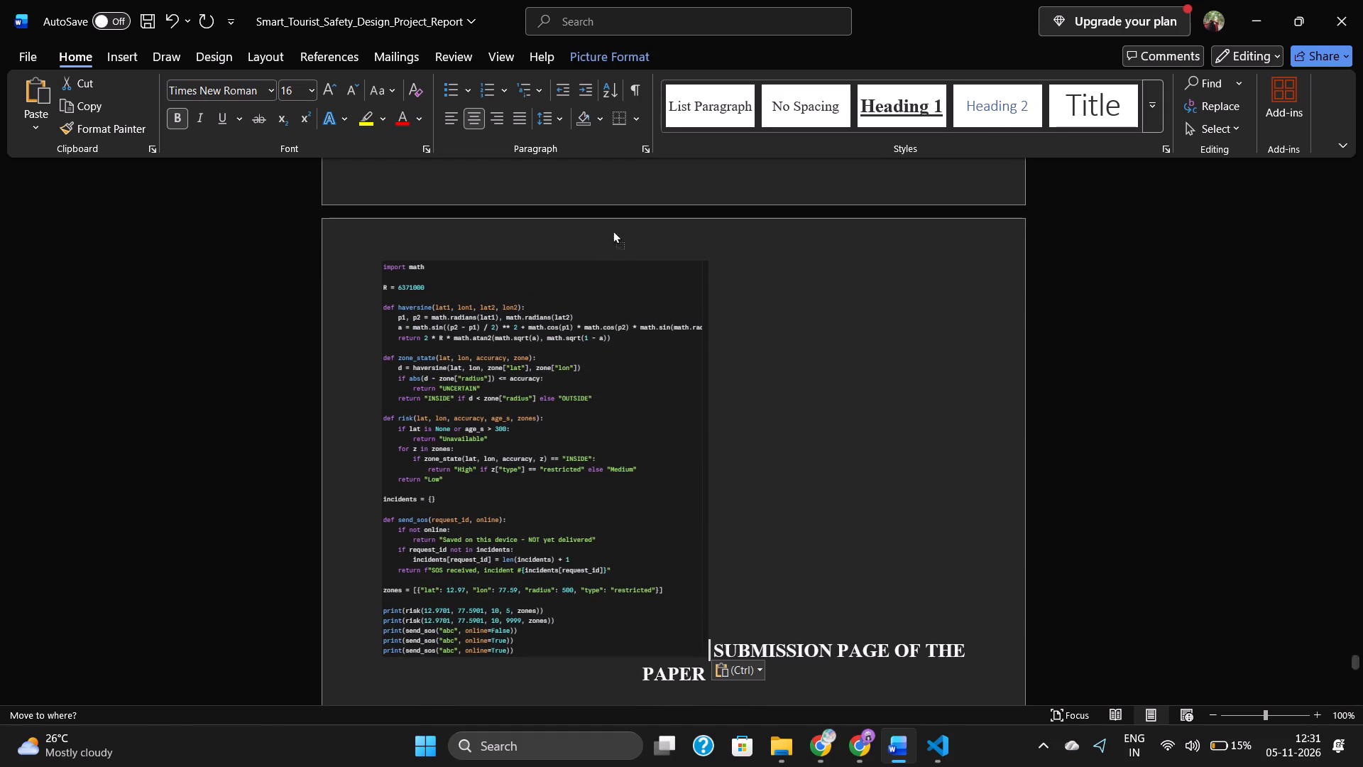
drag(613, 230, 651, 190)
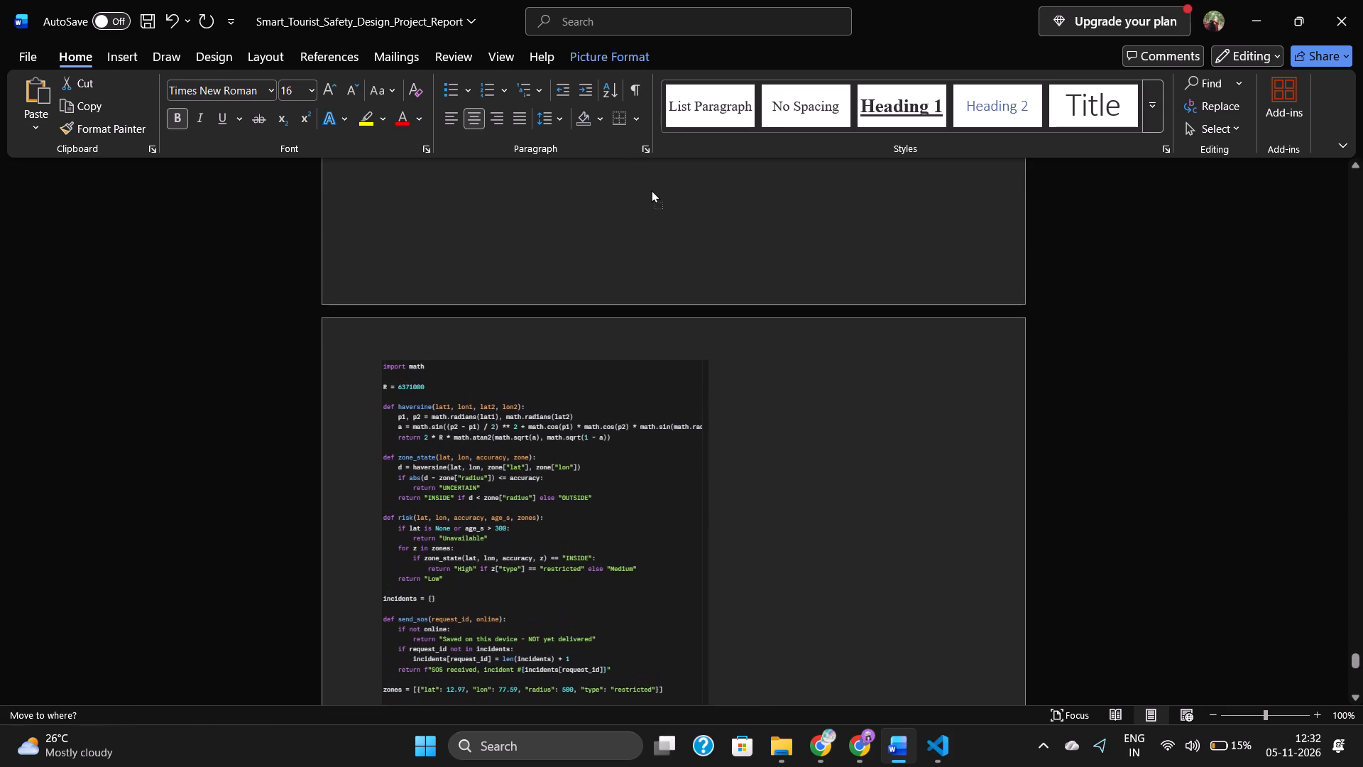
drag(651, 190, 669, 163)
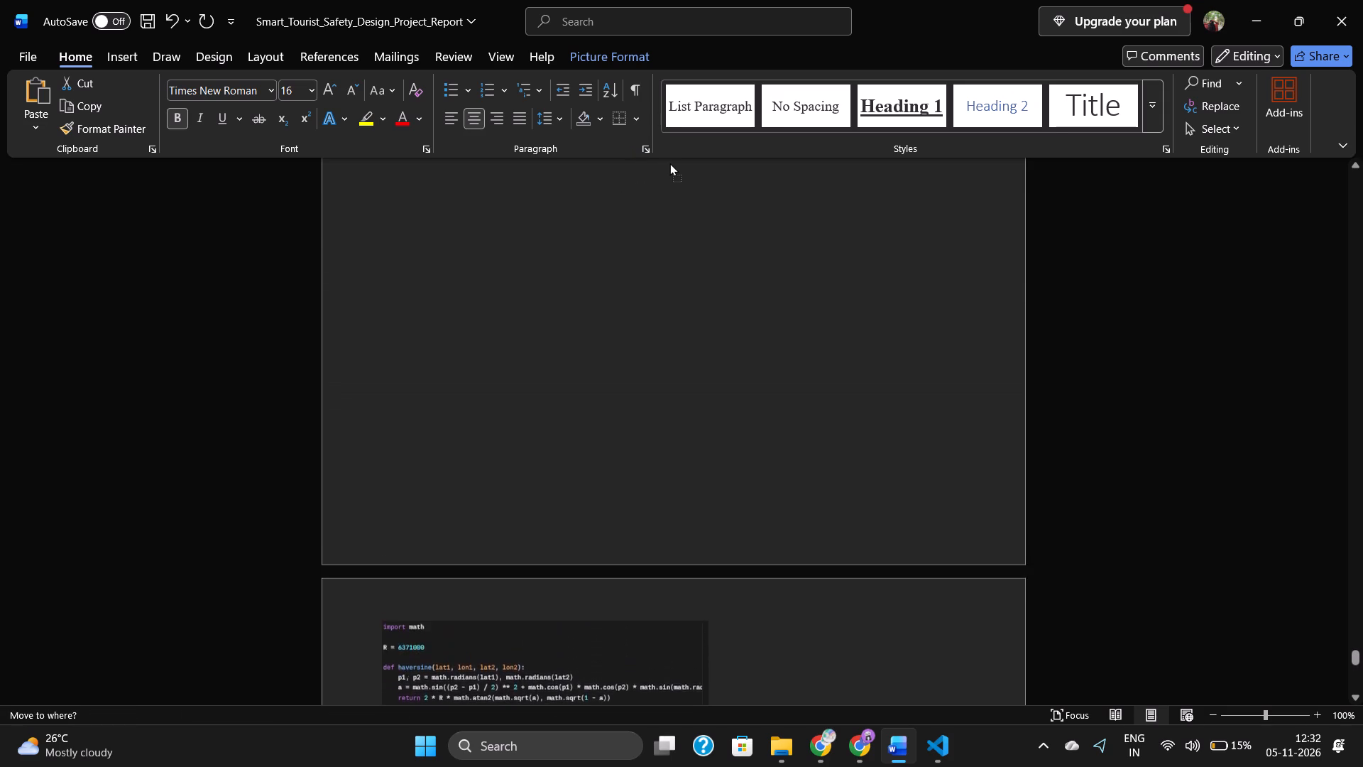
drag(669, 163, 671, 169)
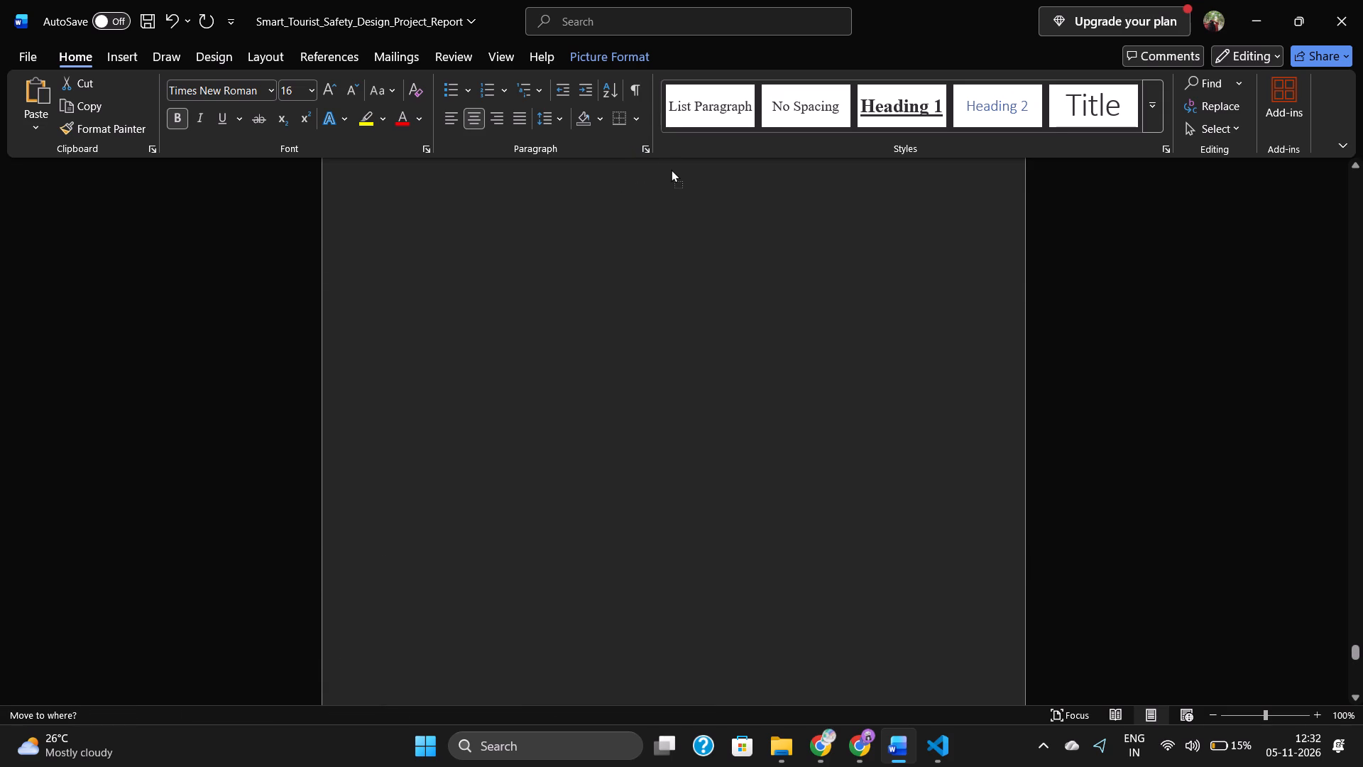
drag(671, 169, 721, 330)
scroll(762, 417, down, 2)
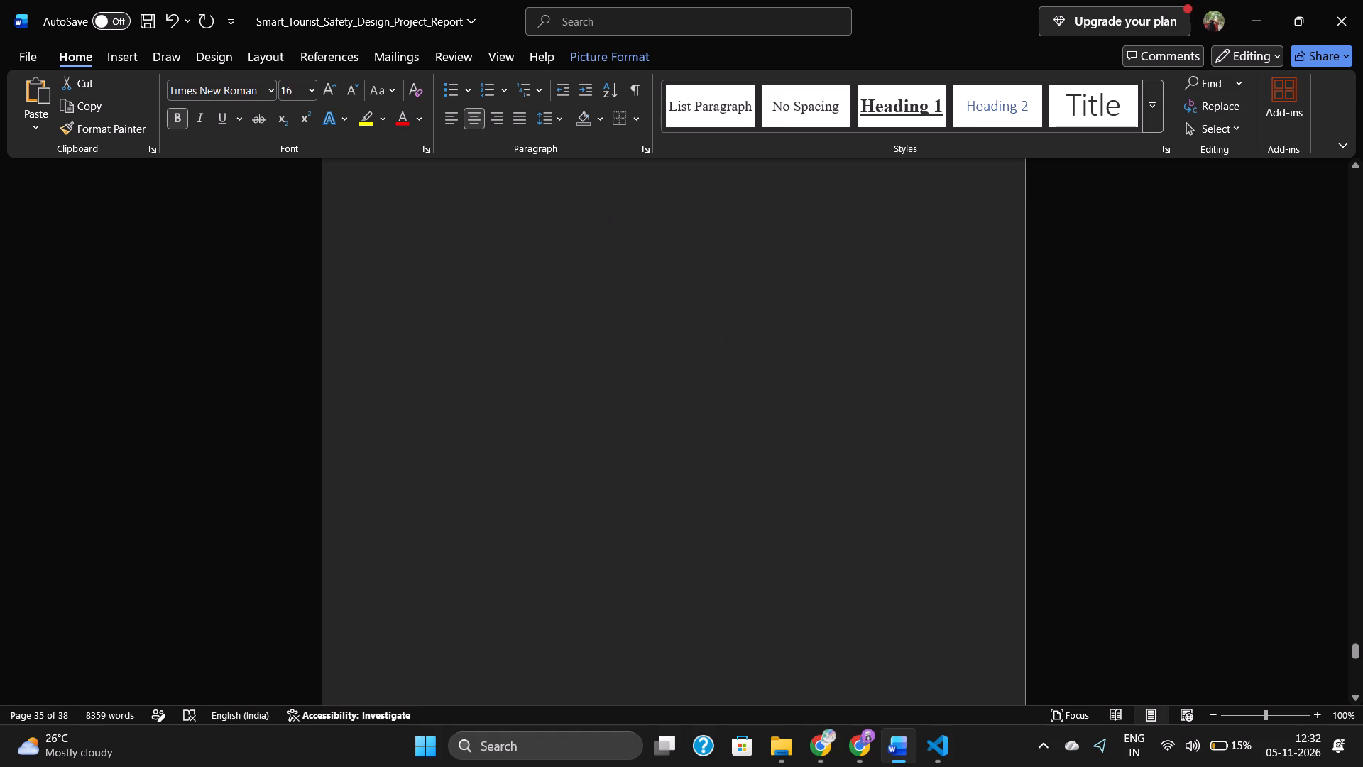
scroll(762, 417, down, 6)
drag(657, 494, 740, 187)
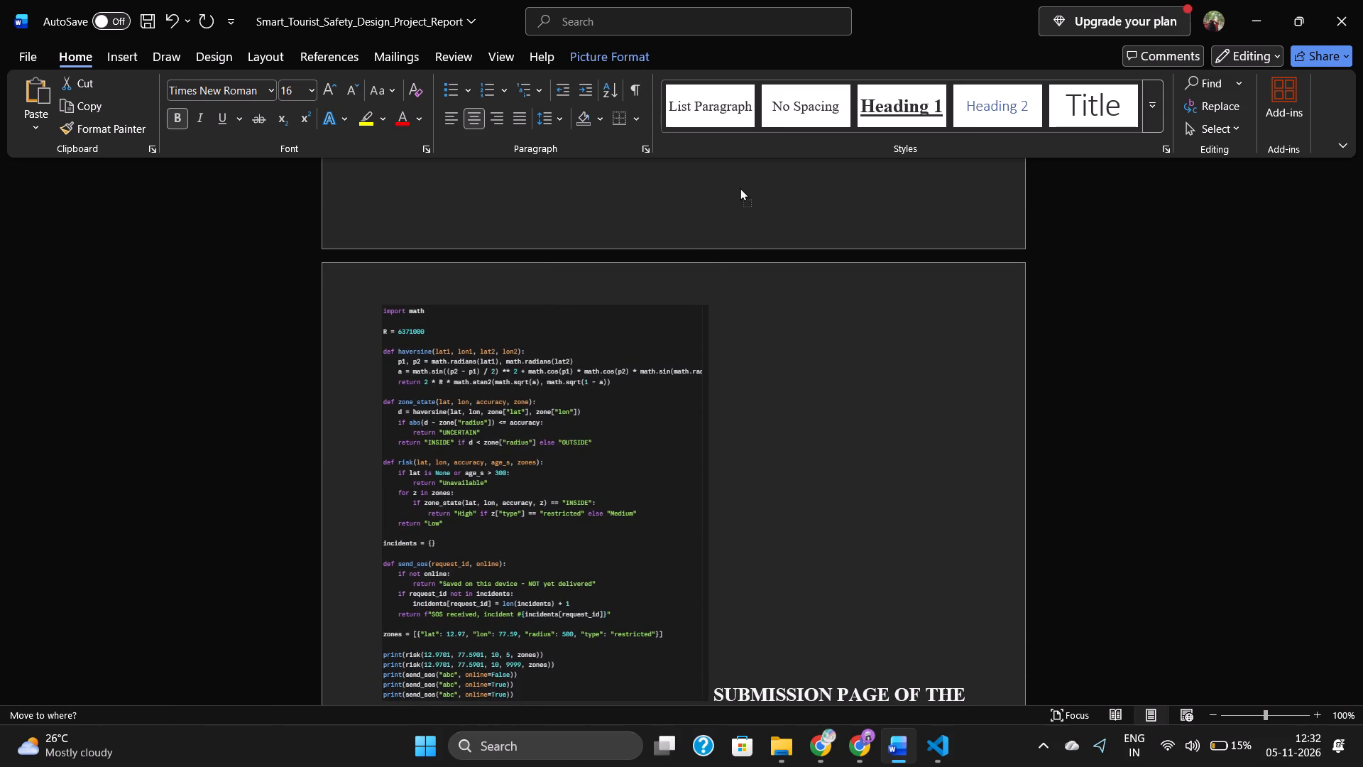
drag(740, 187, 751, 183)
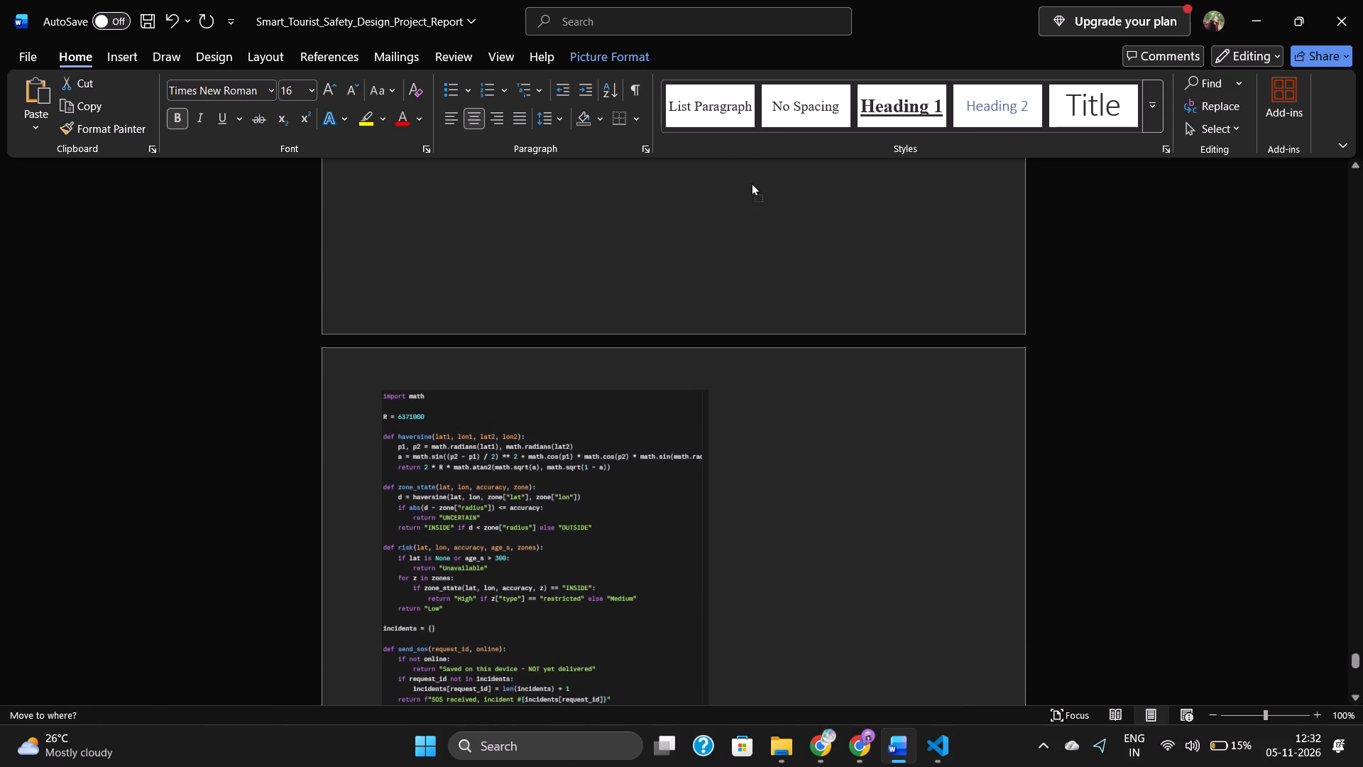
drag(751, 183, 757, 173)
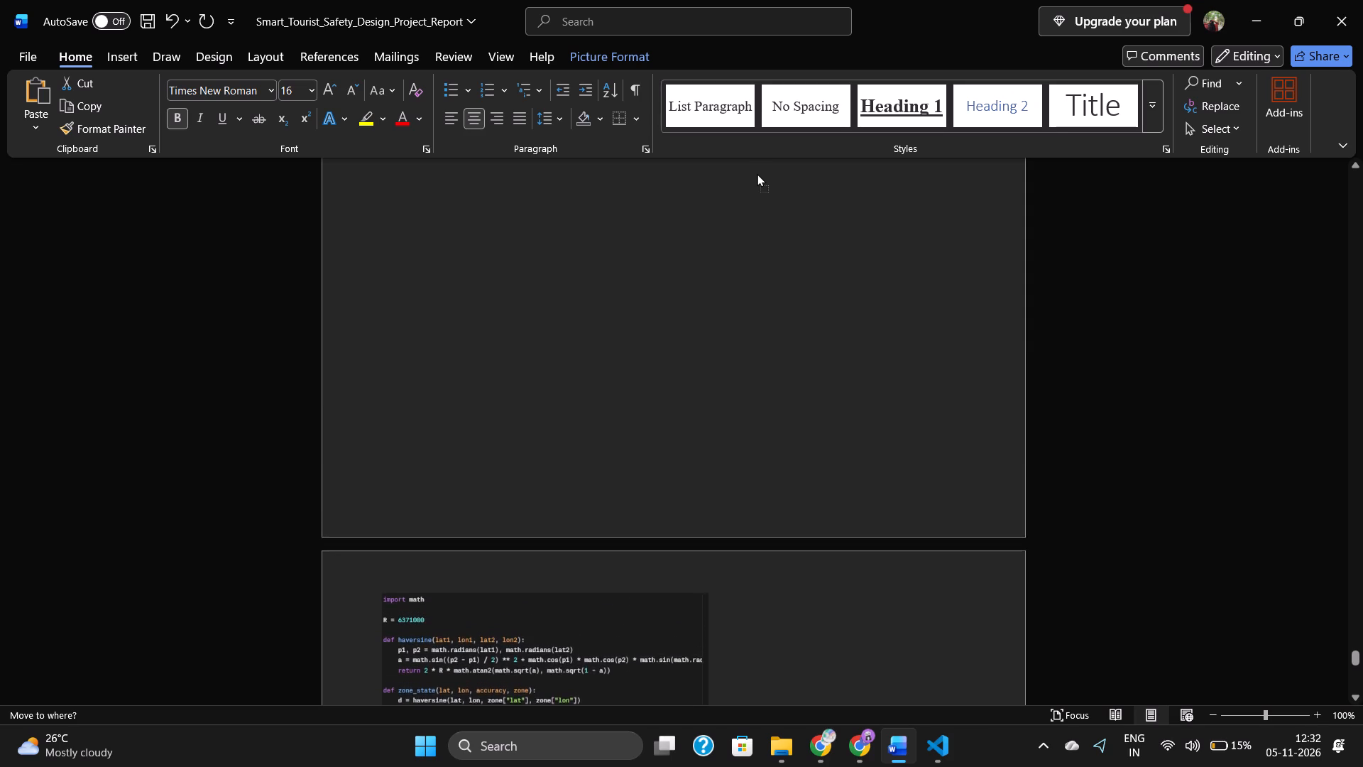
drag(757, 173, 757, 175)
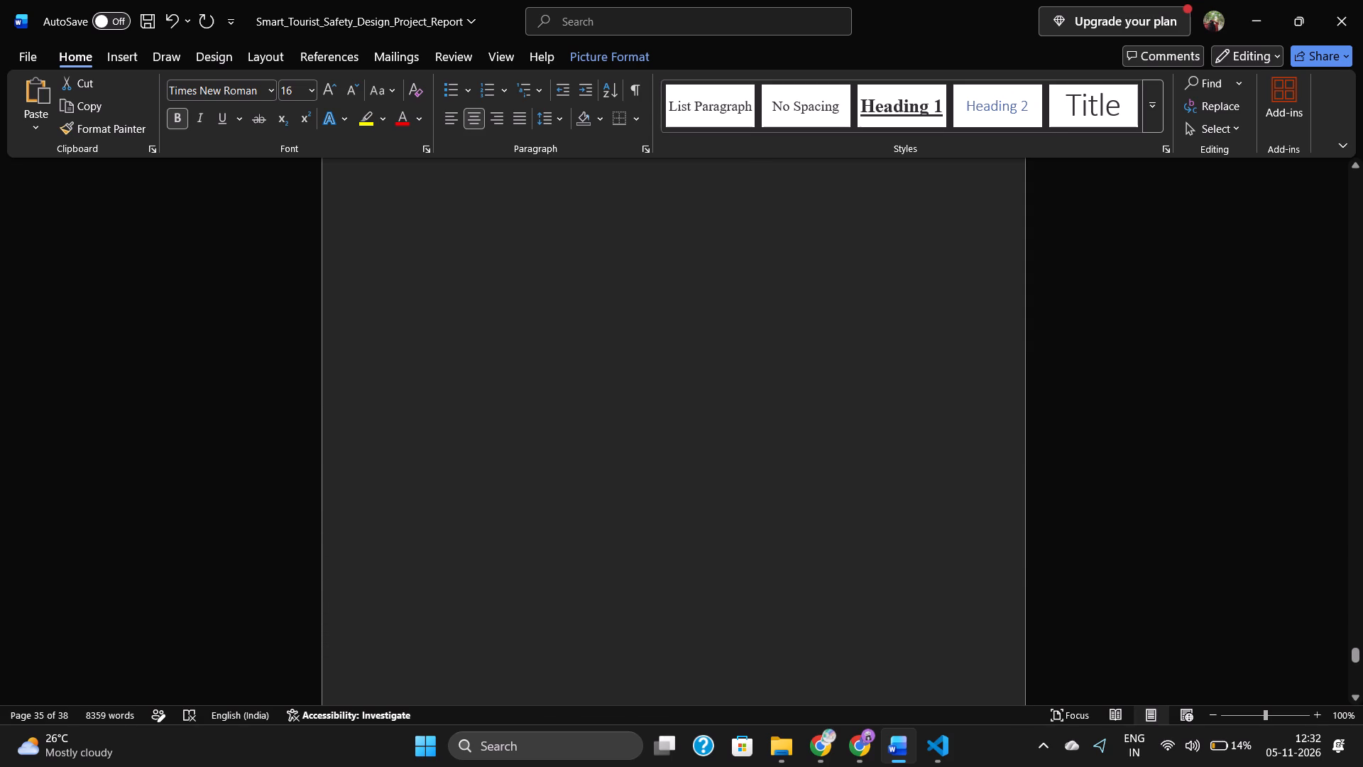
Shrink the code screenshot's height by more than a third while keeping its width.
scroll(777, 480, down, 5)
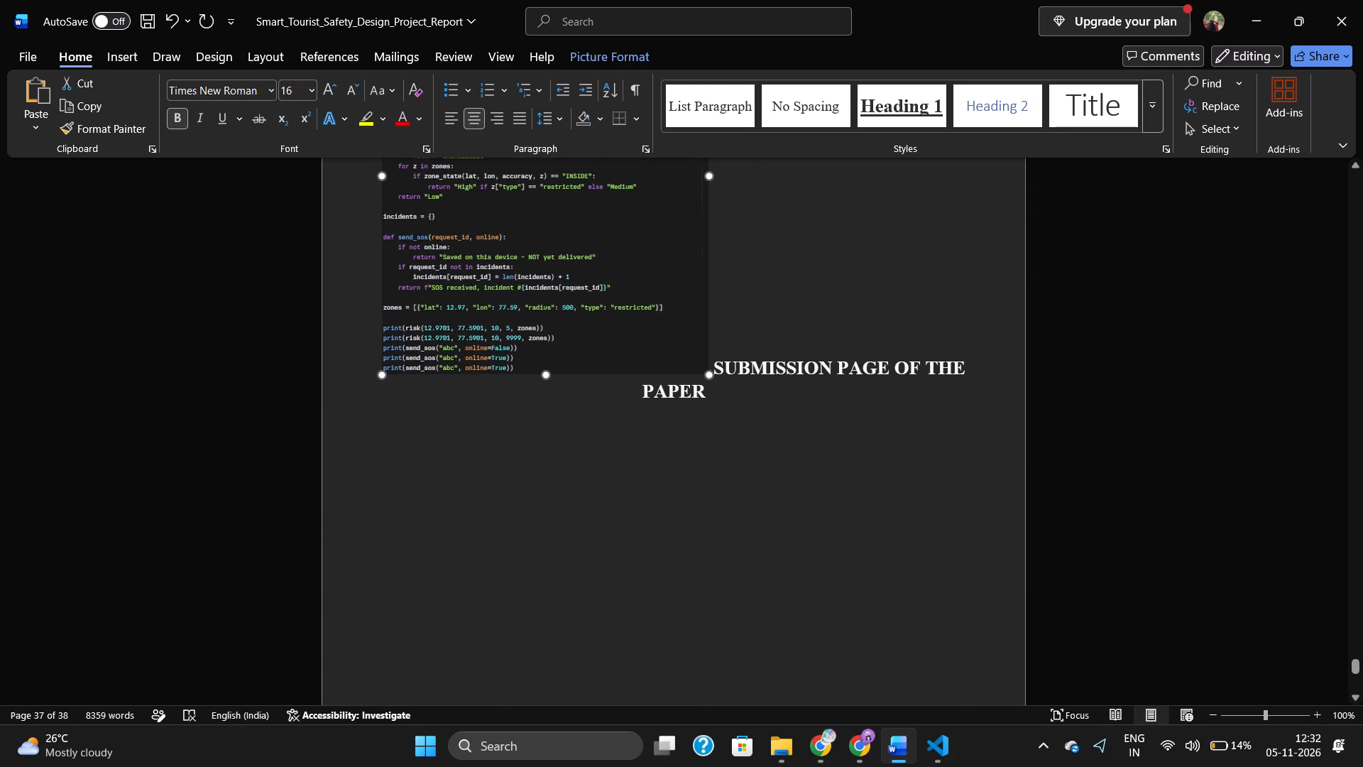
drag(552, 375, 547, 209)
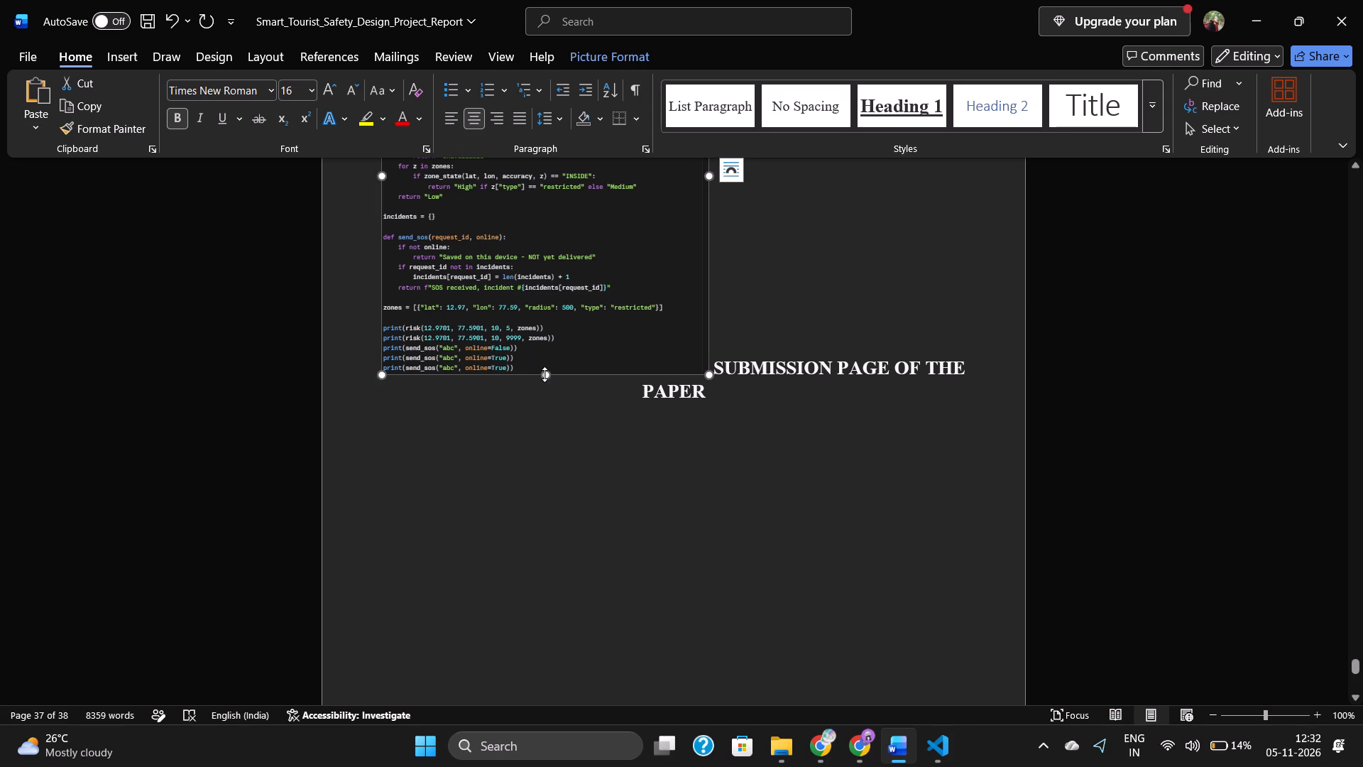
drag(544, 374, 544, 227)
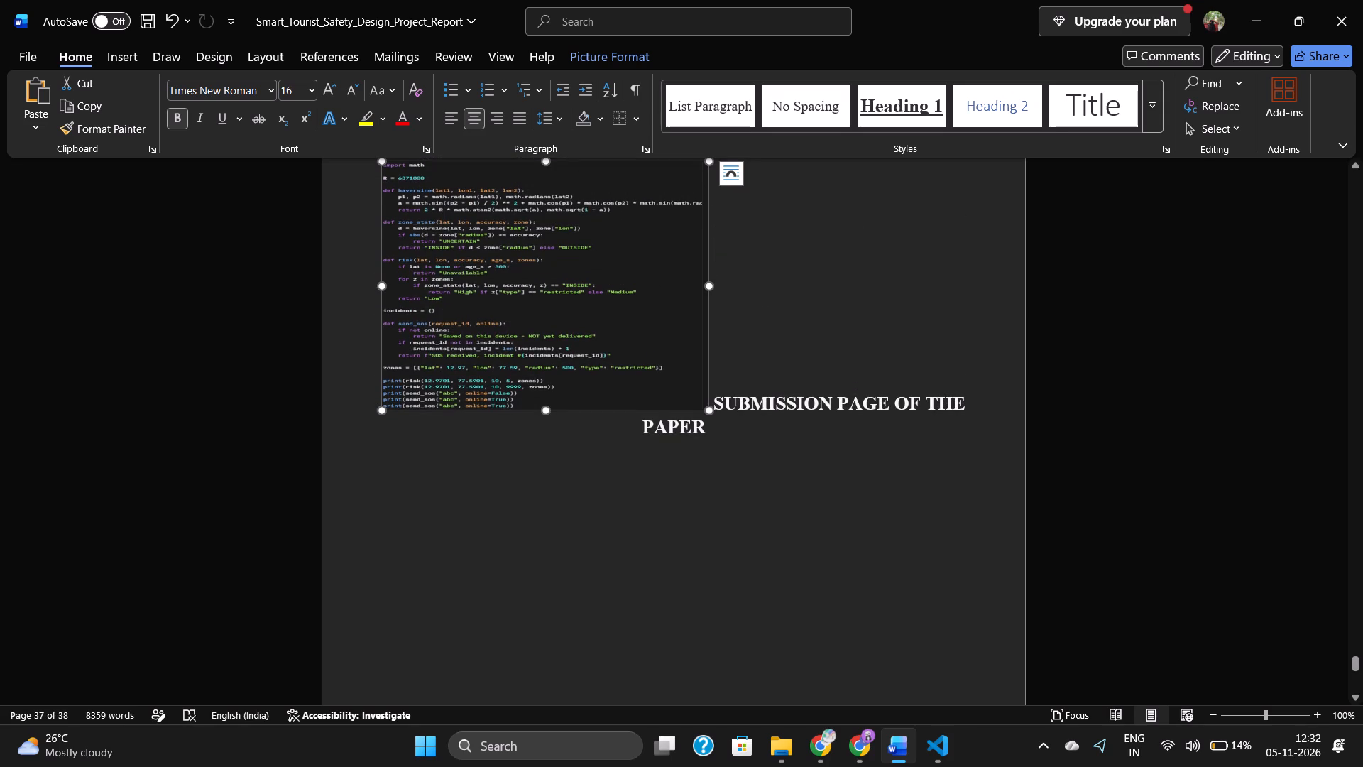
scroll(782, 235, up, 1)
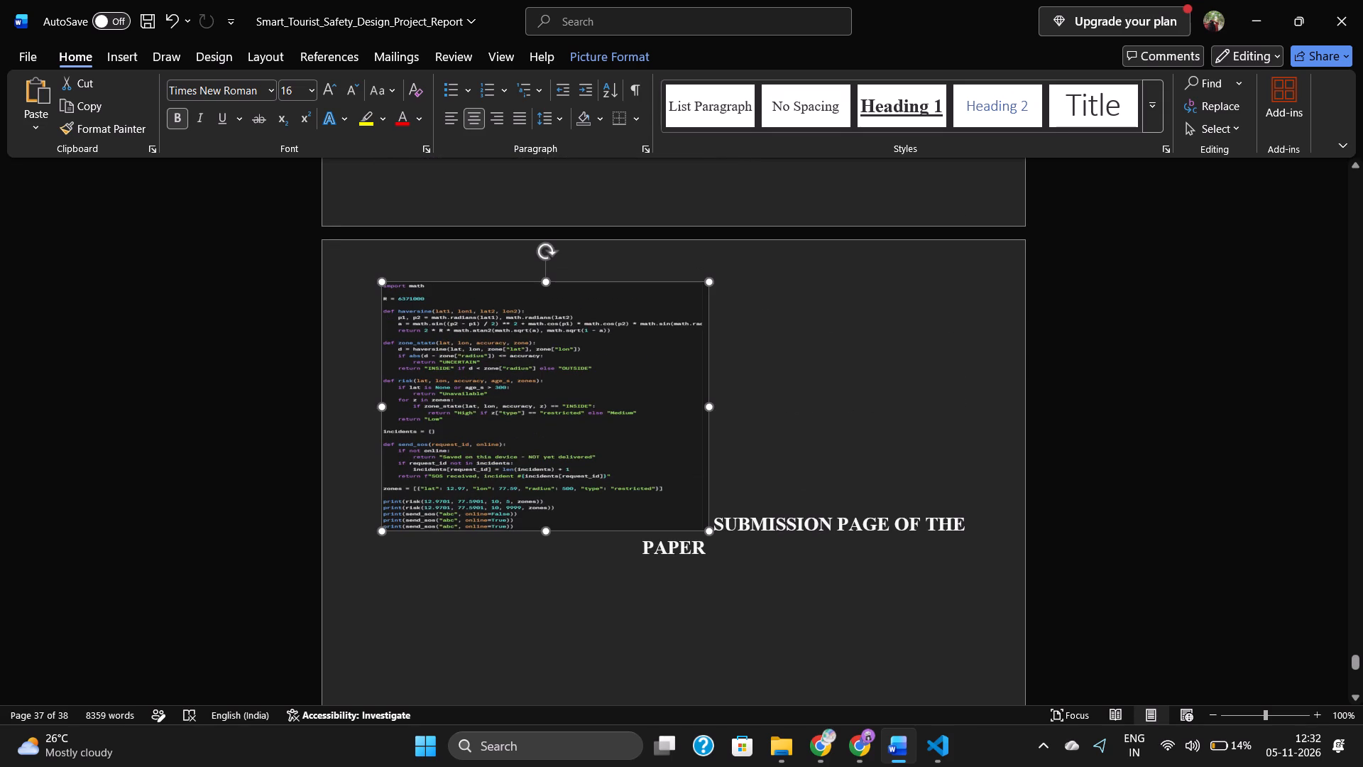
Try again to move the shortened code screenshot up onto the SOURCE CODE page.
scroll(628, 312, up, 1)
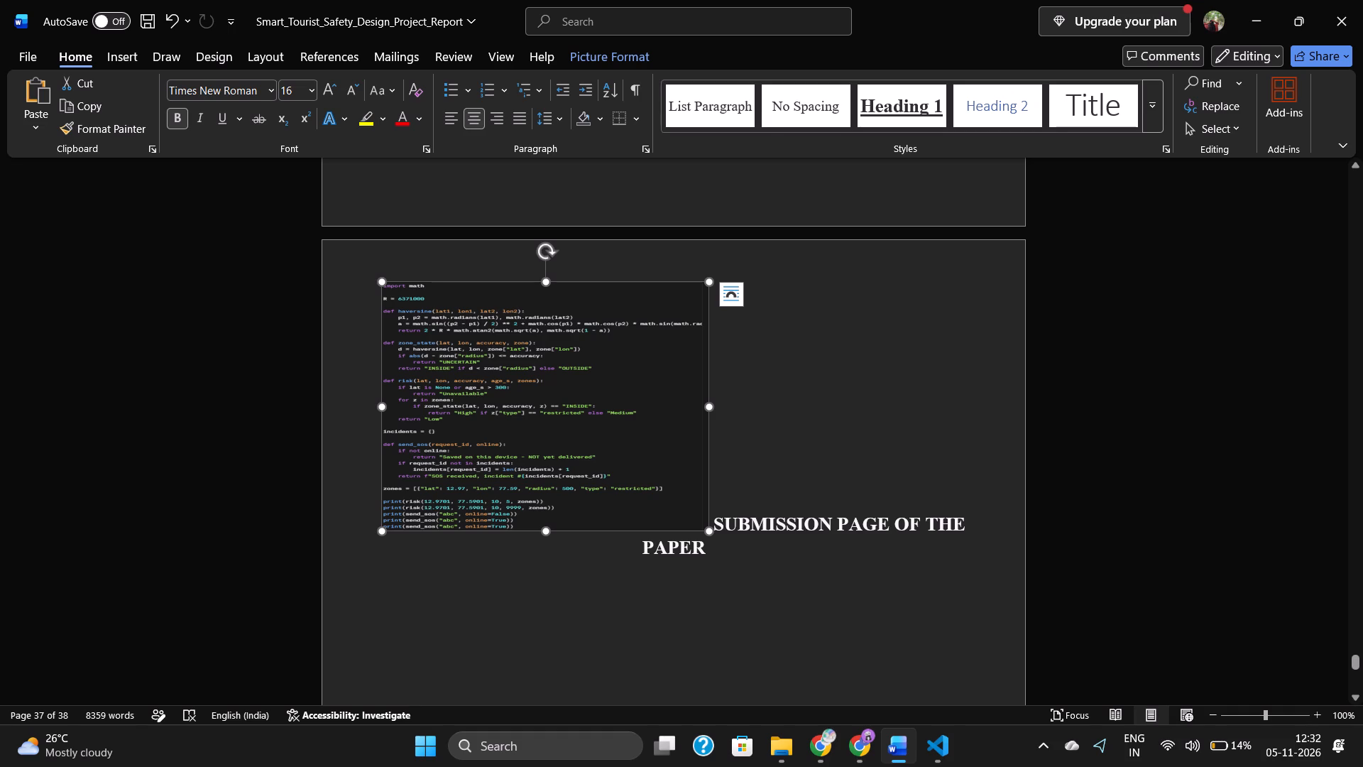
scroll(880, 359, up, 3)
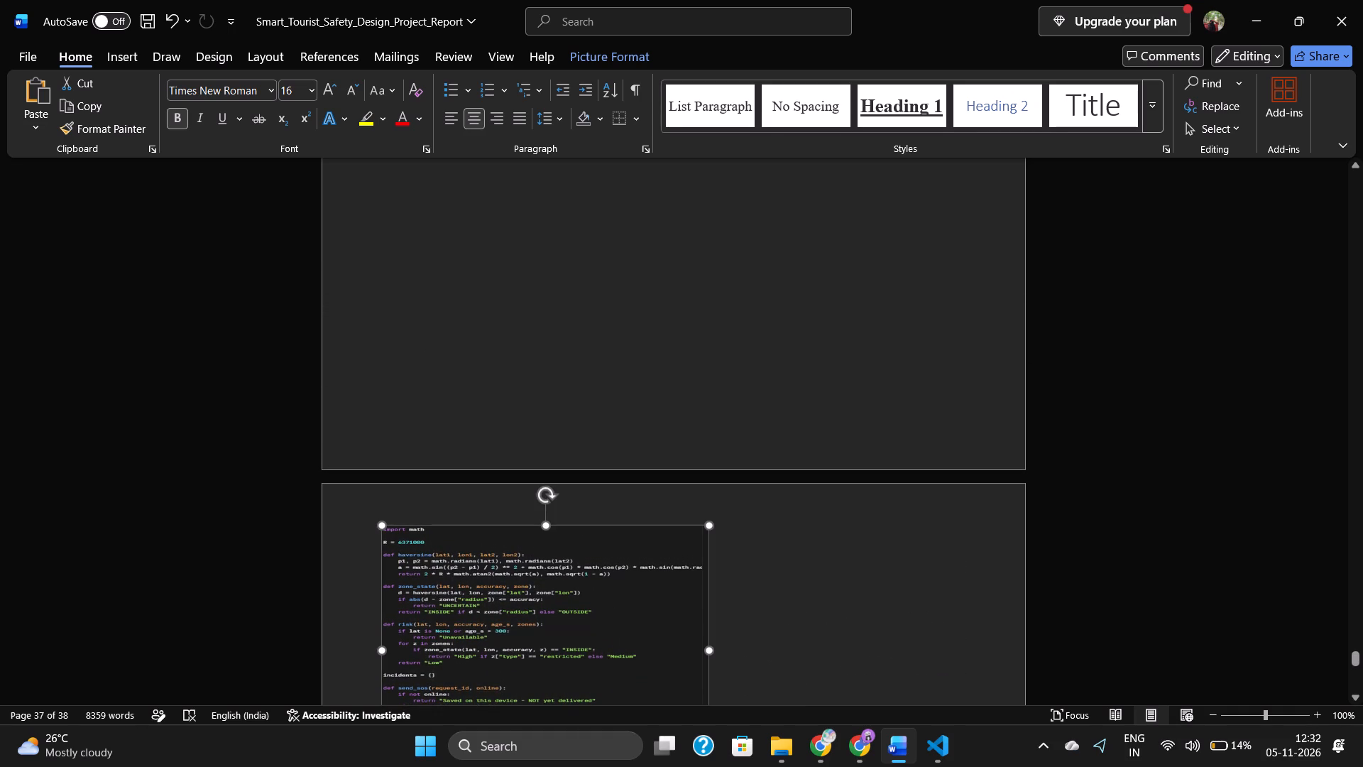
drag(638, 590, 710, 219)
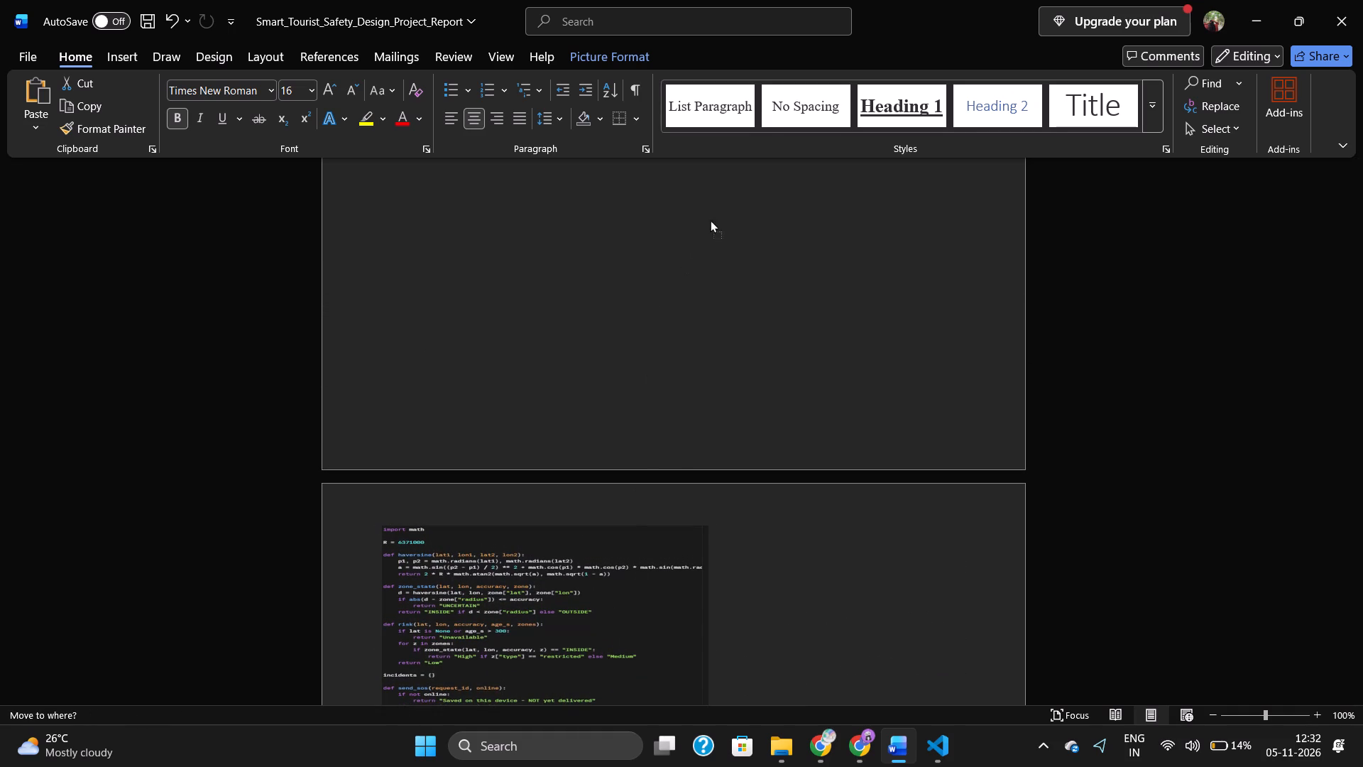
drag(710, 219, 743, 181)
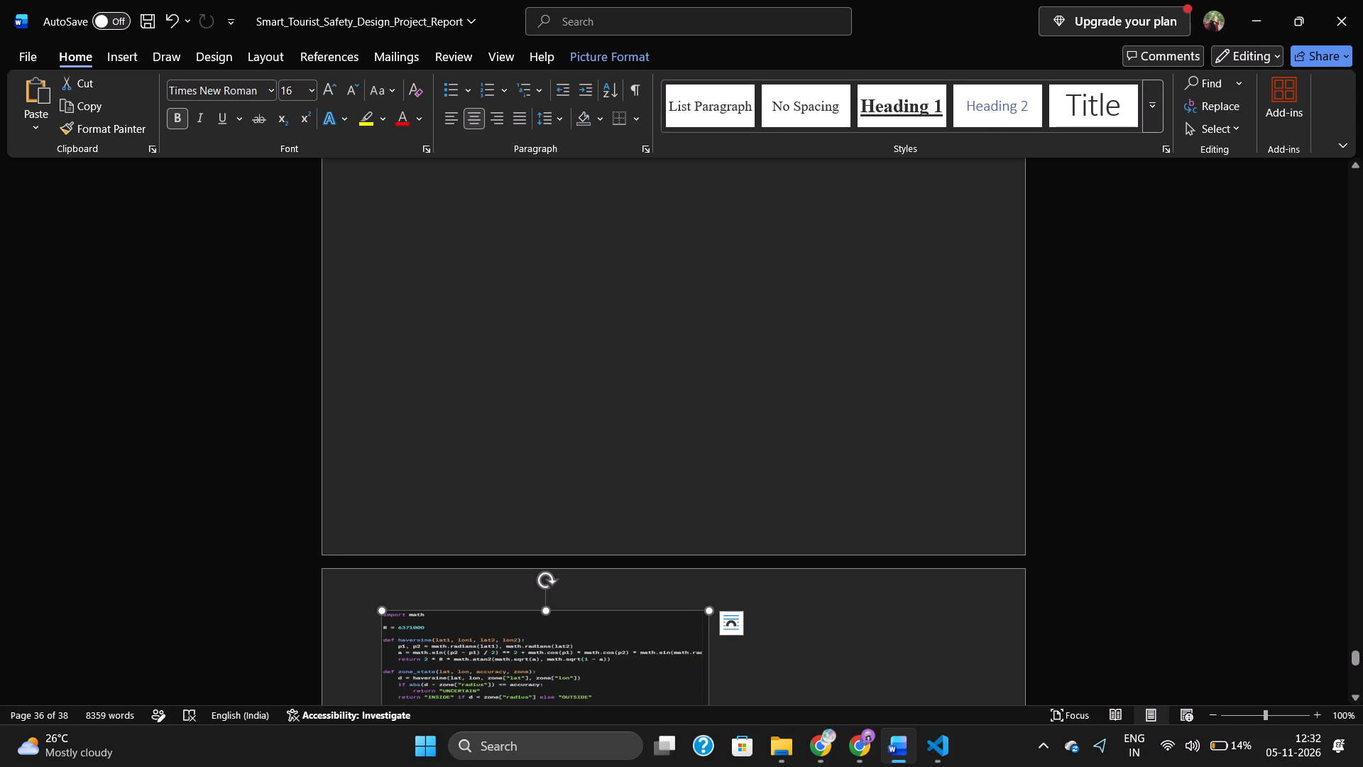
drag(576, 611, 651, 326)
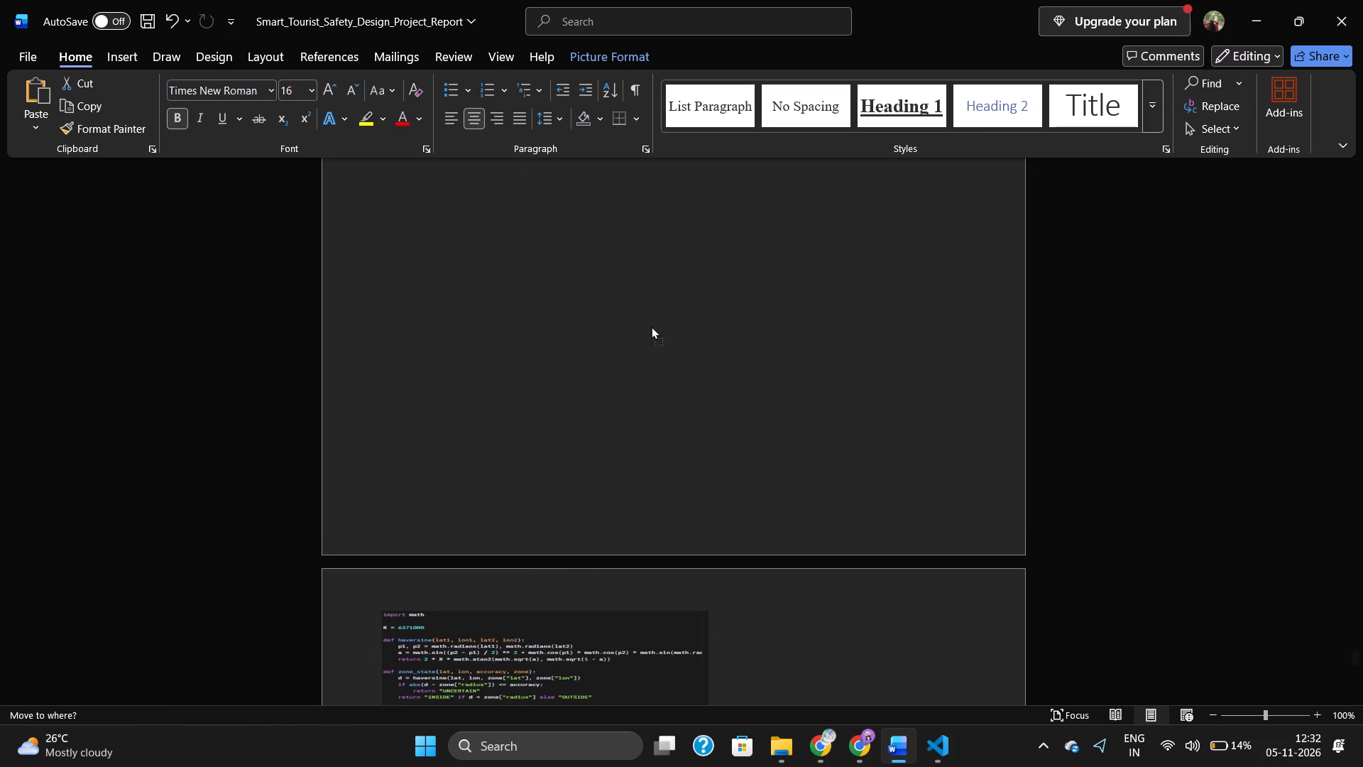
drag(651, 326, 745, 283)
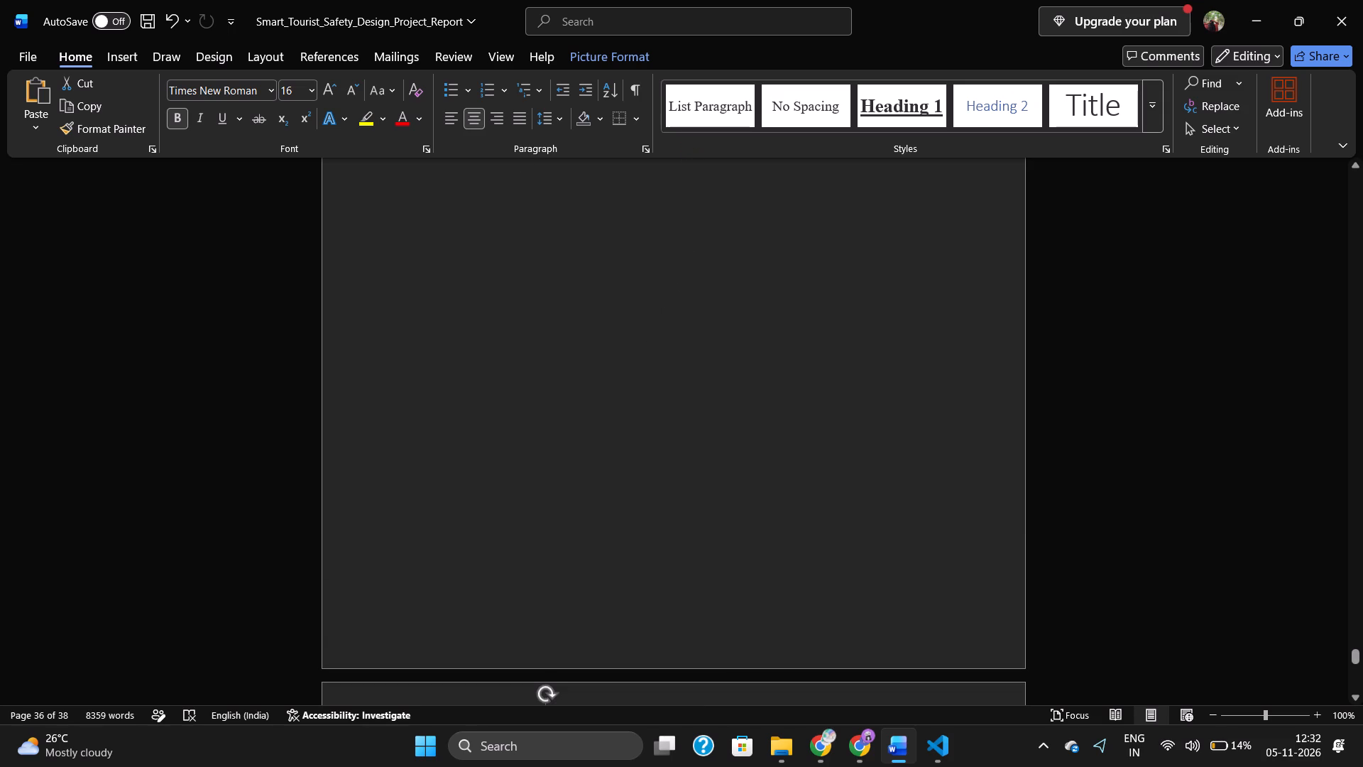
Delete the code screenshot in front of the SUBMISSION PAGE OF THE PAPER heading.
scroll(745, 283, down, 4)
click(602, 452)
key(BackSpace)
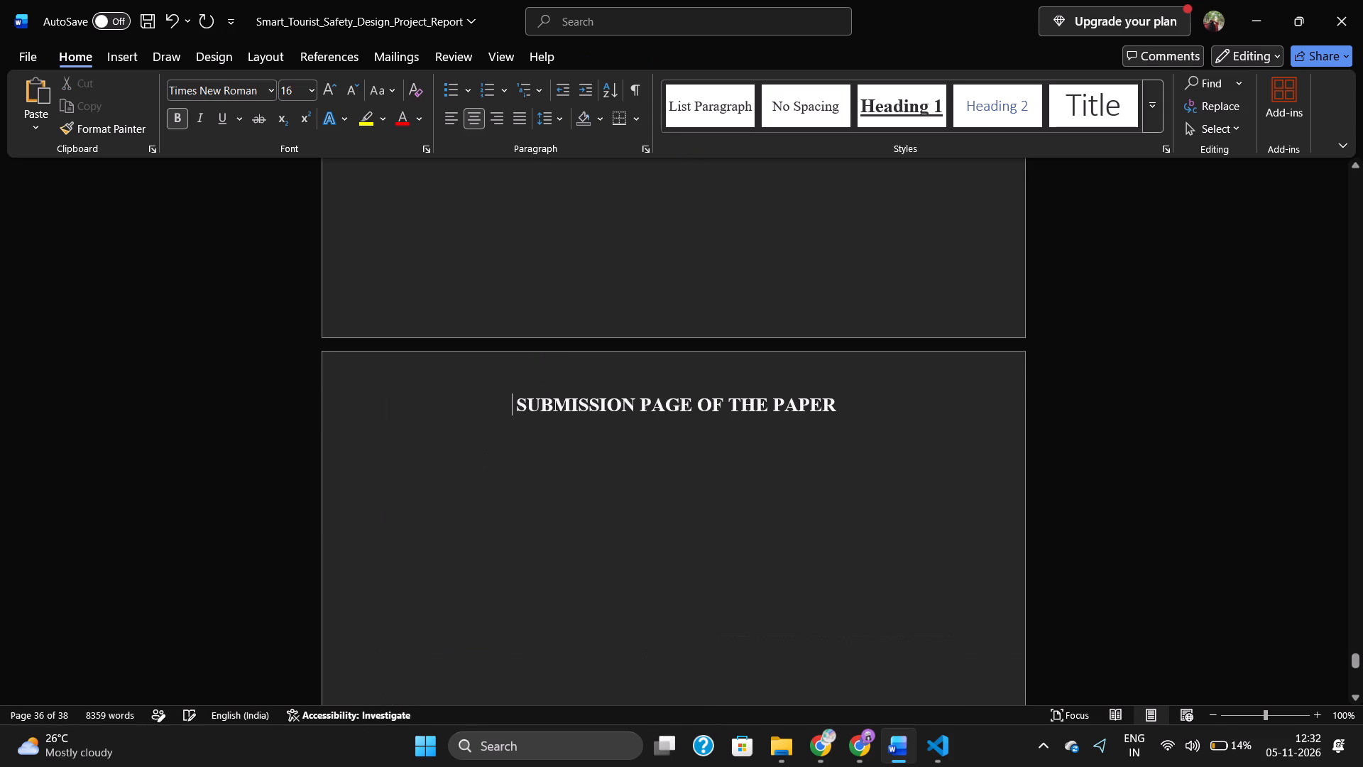
scroll(618, 641, up, 8)
scroll(618, 641, down, 2)
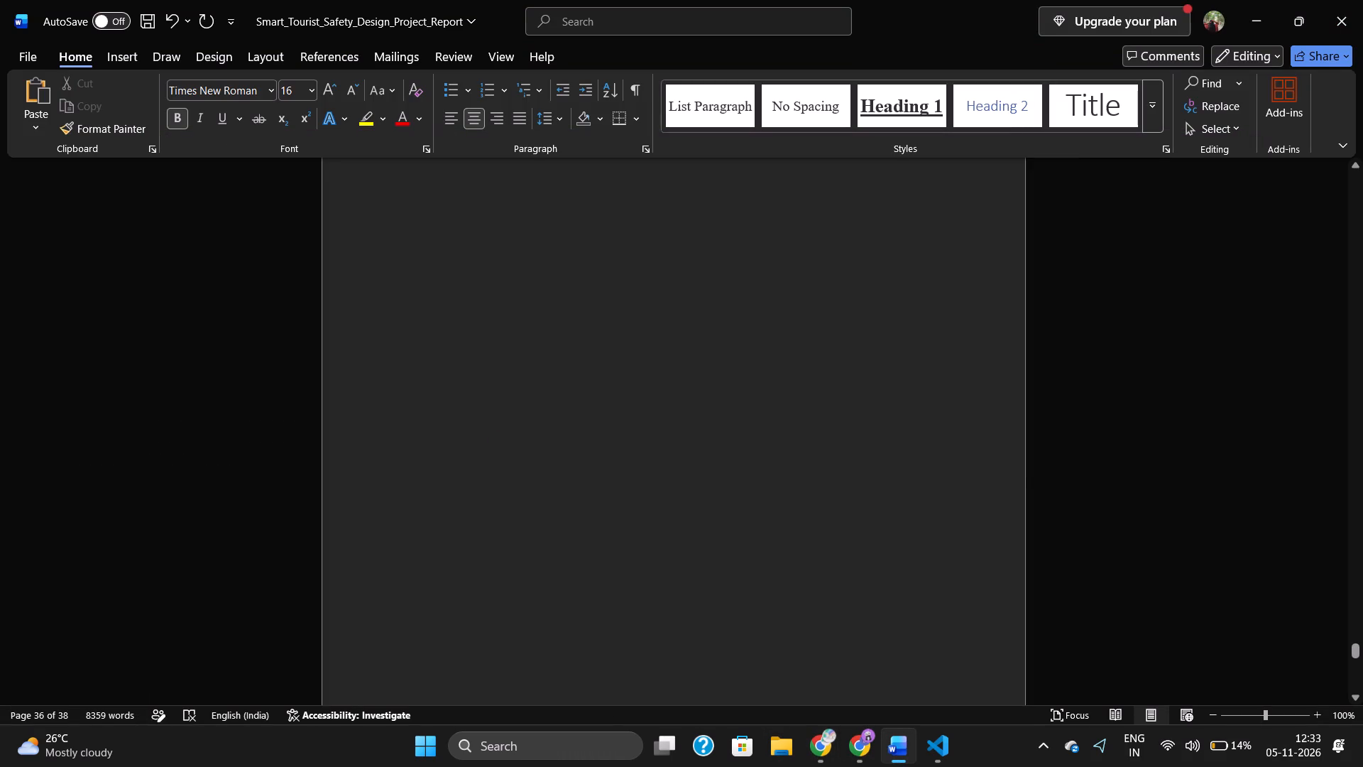
scroll(552, 520, up, 5)
scroll(552, 520, down, 2)
click(552, 520)
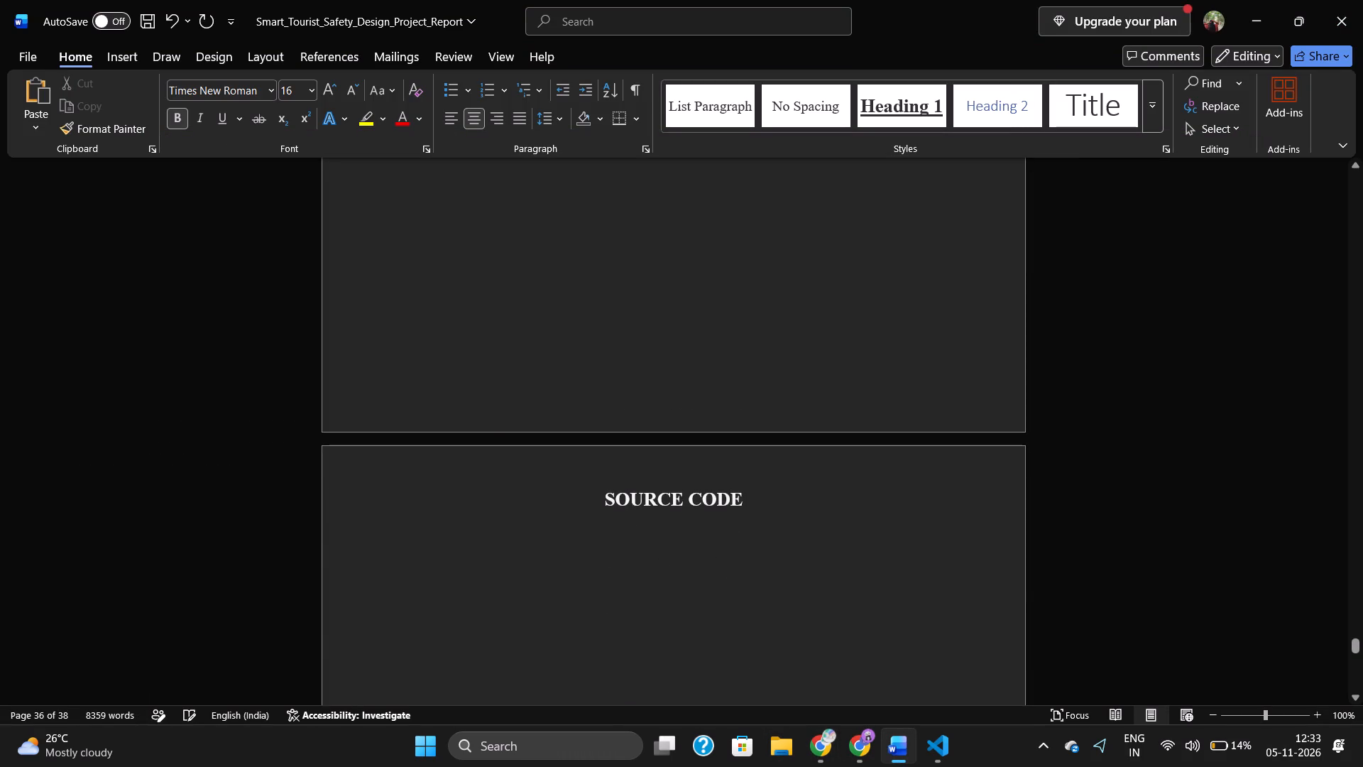
click(650, 533)
key(ctrl+v)
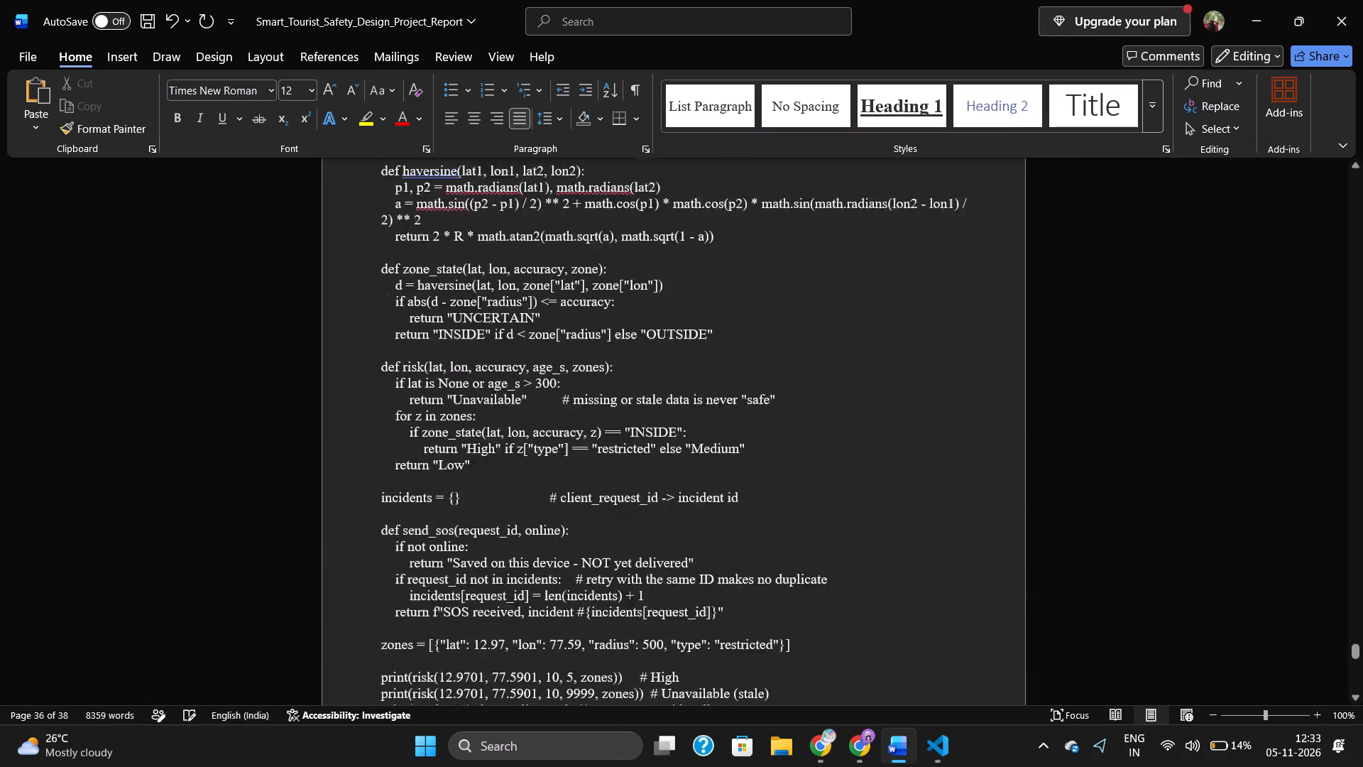
Check how the pasted code fits on the SOURCE CODE page and inspect the pages that follow it.
scroll(650, 533, down, 2)
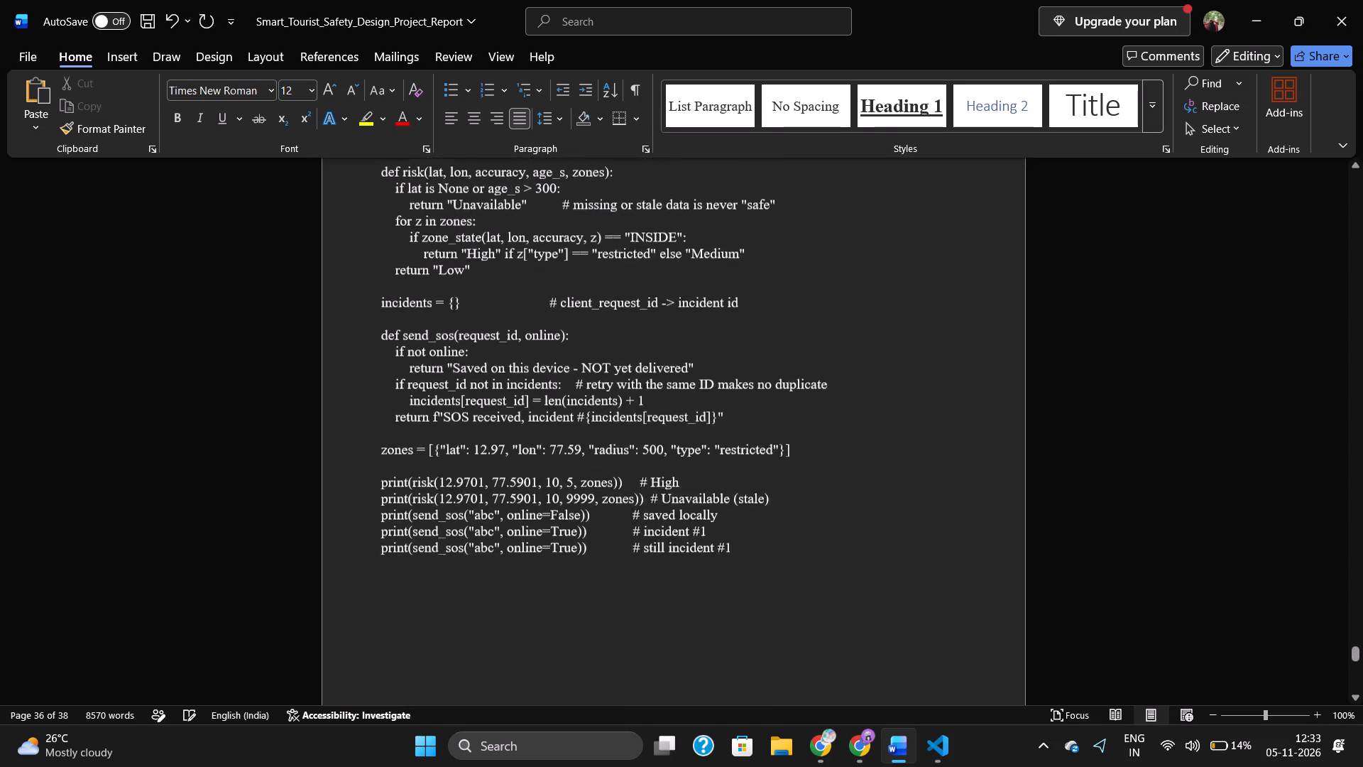
scroll(650, 533, down, 2)
scroll(650, 533, up, 2)
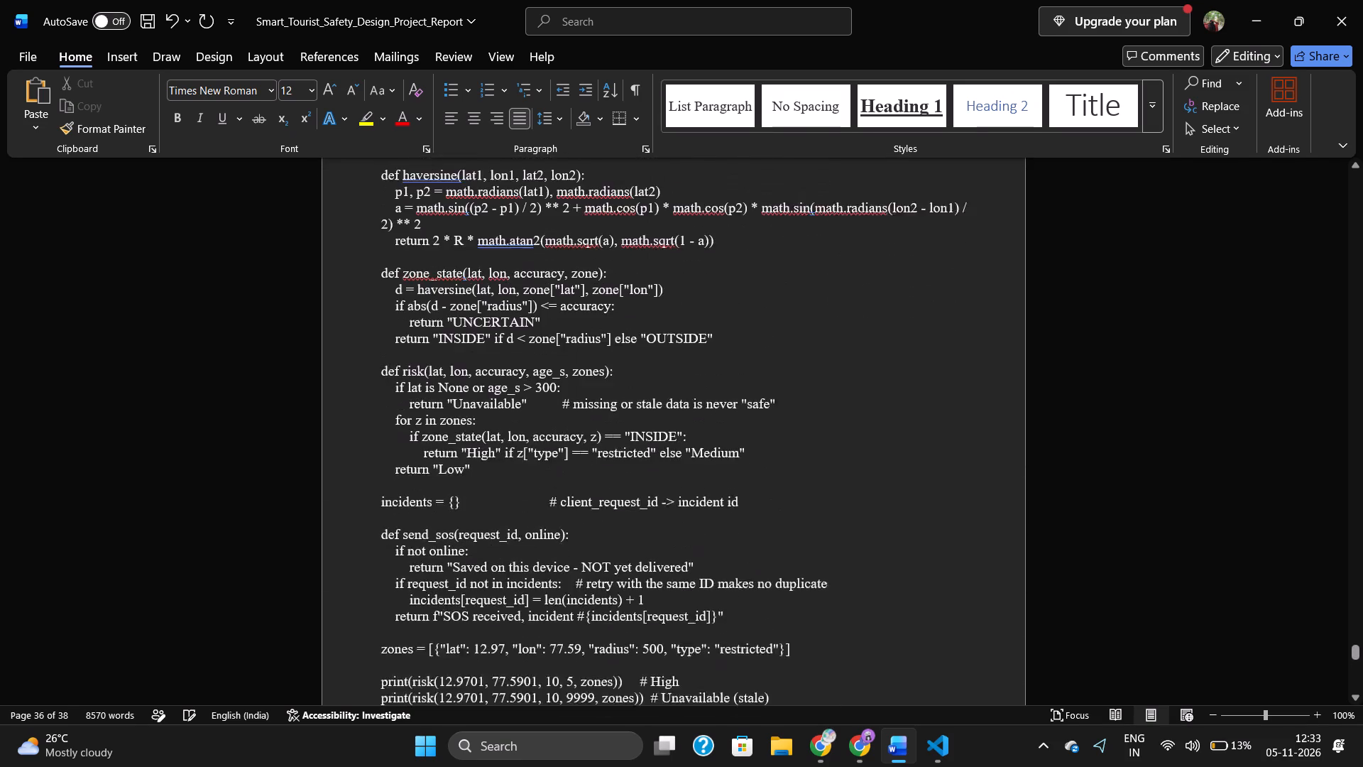
scroll(650, 533, up, 2)
scroll(650, 533, down, 4)
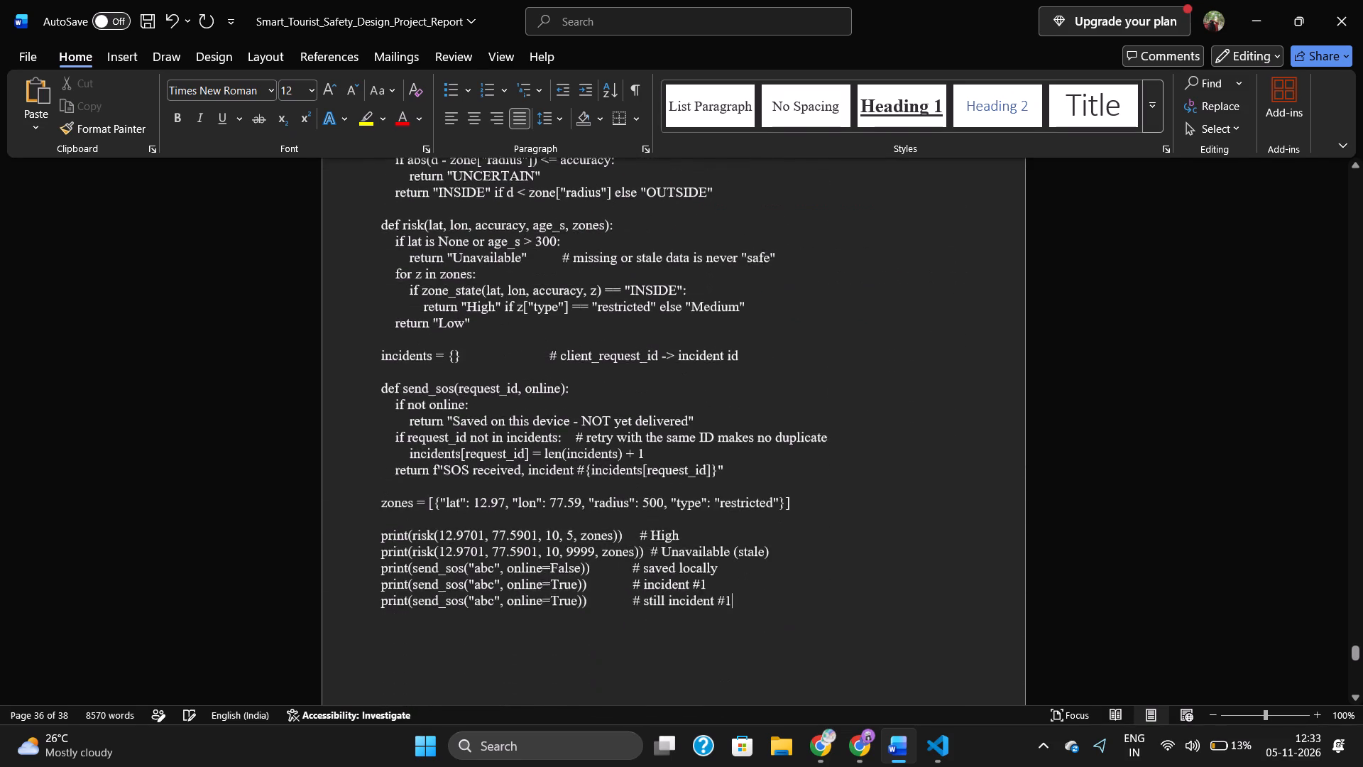
scroll(650, 533, down, 7)
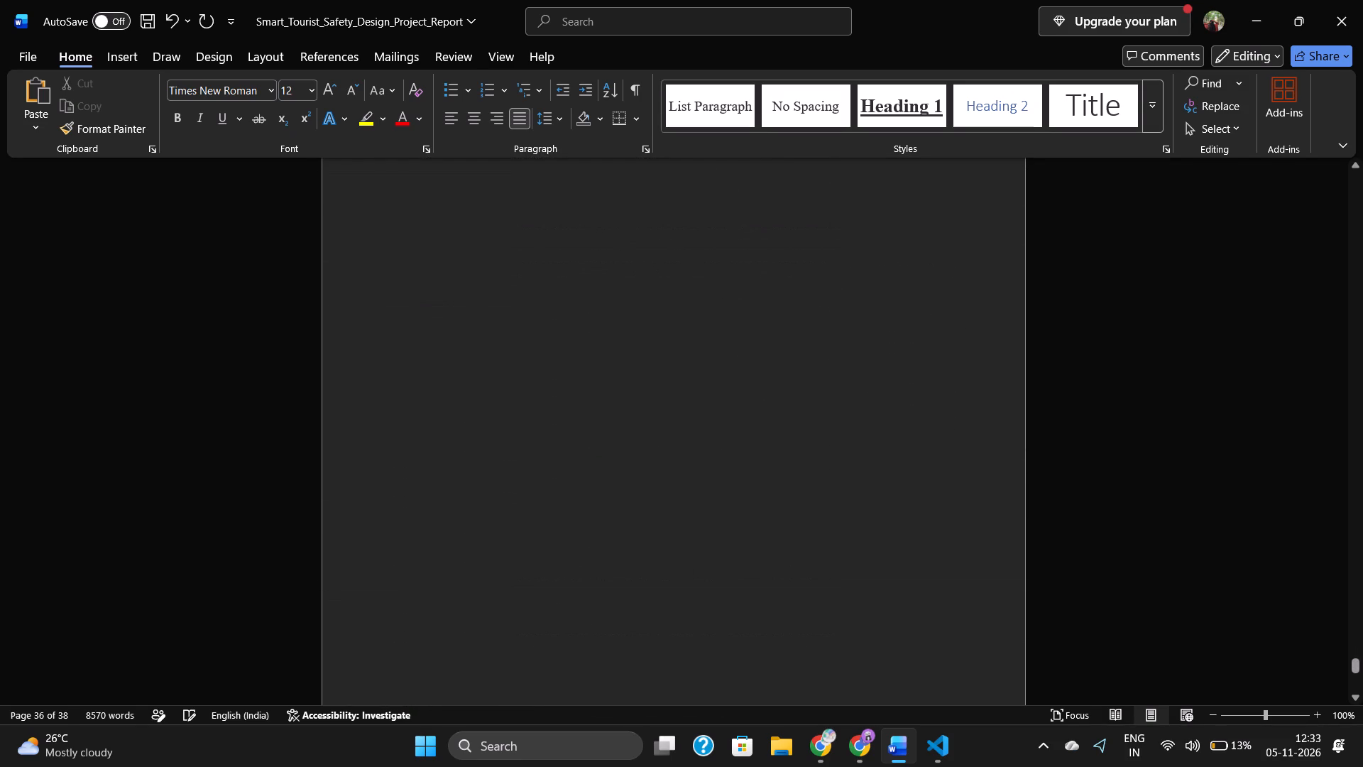
scroll(650, 533, down, 13)
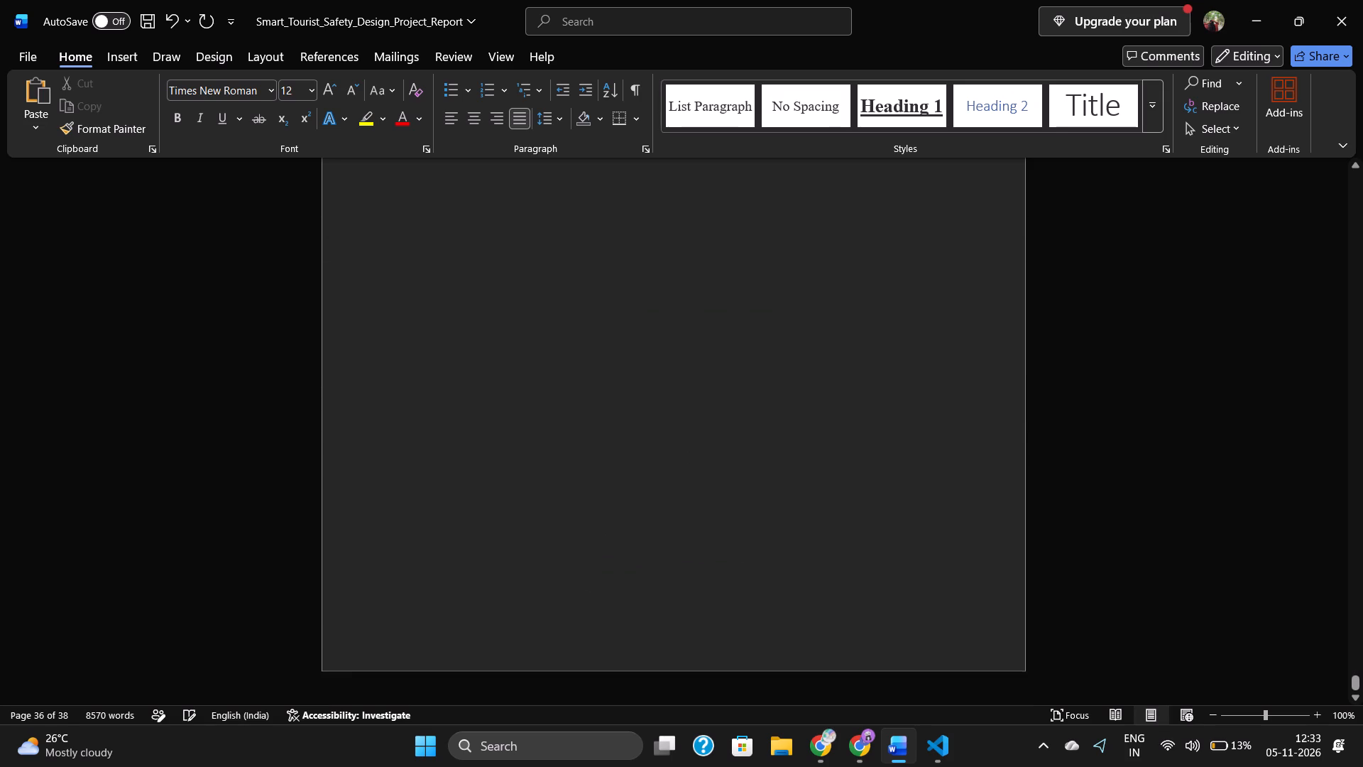
scroll(650, 533, up, 10)
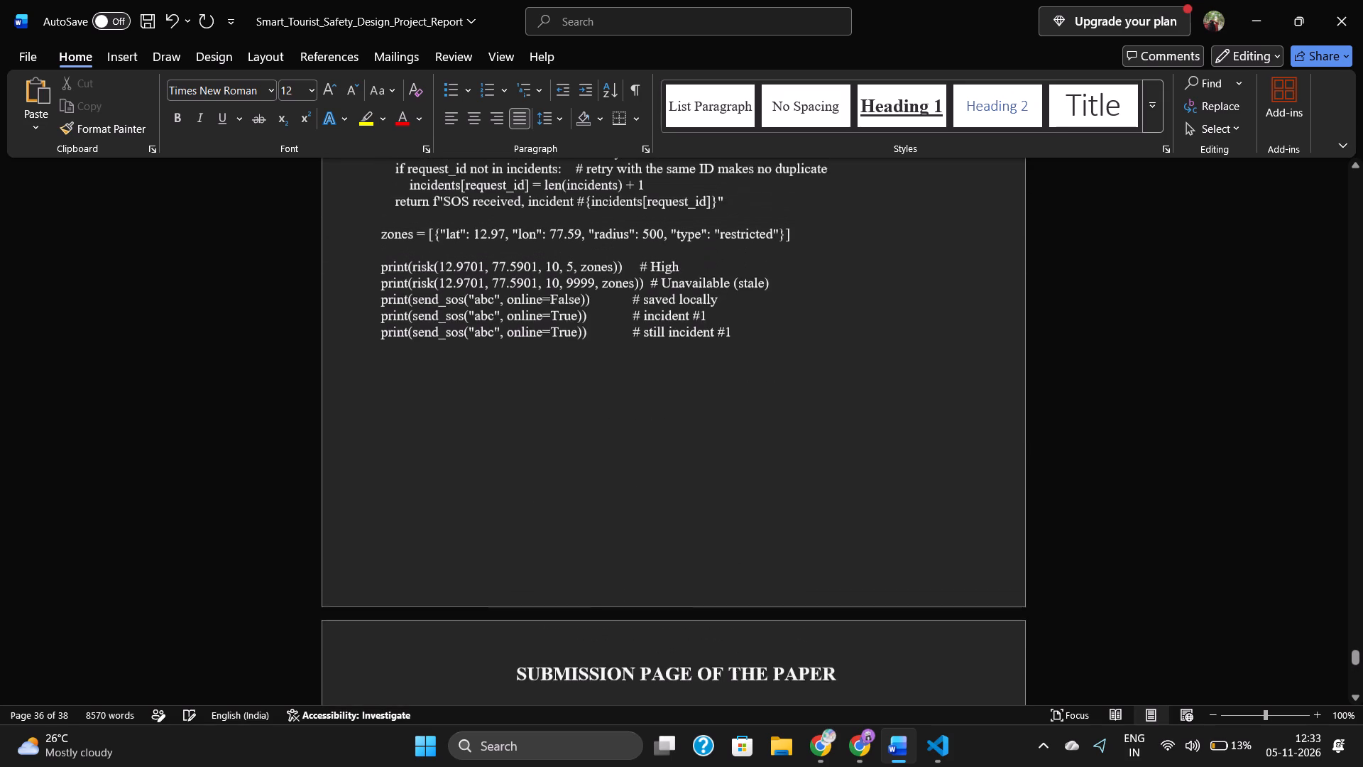
scroll(650, 533, up, 2)
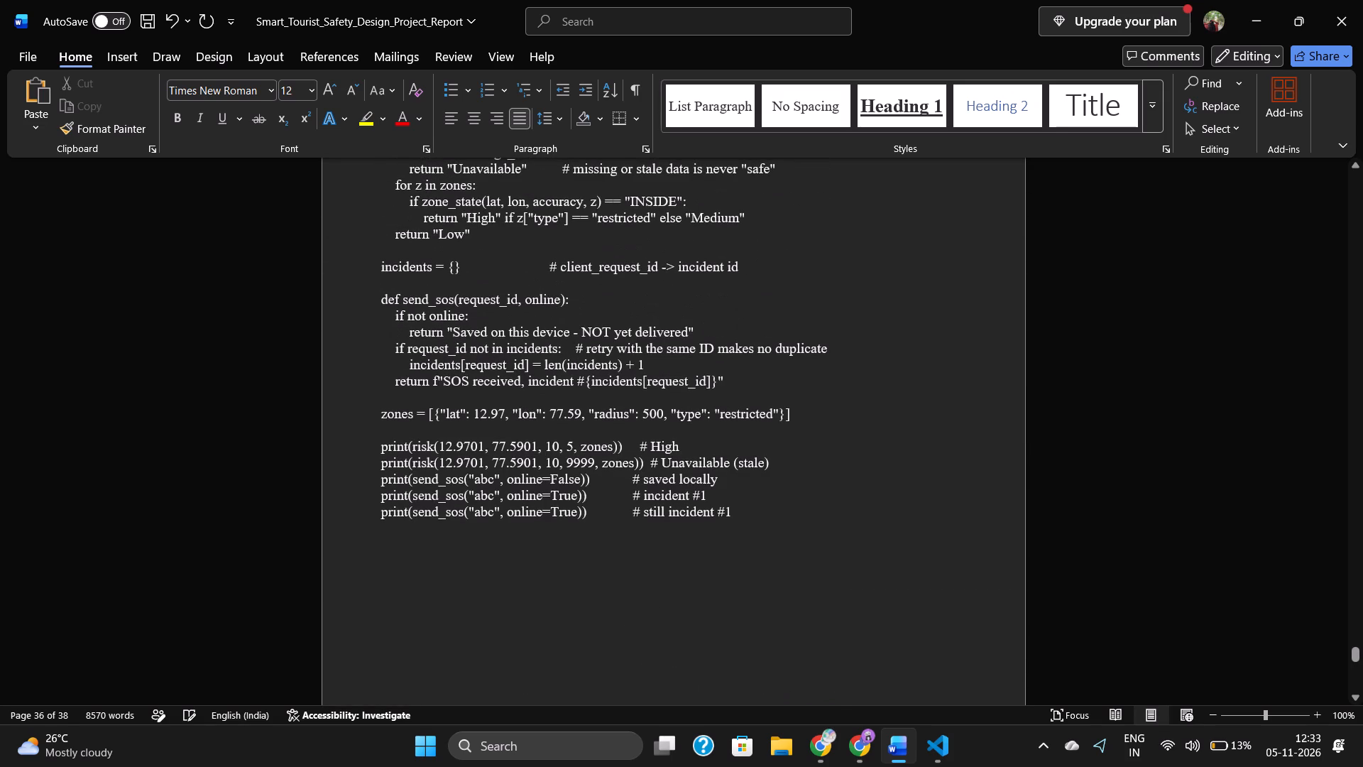
drag(735, 516, 697, 518)
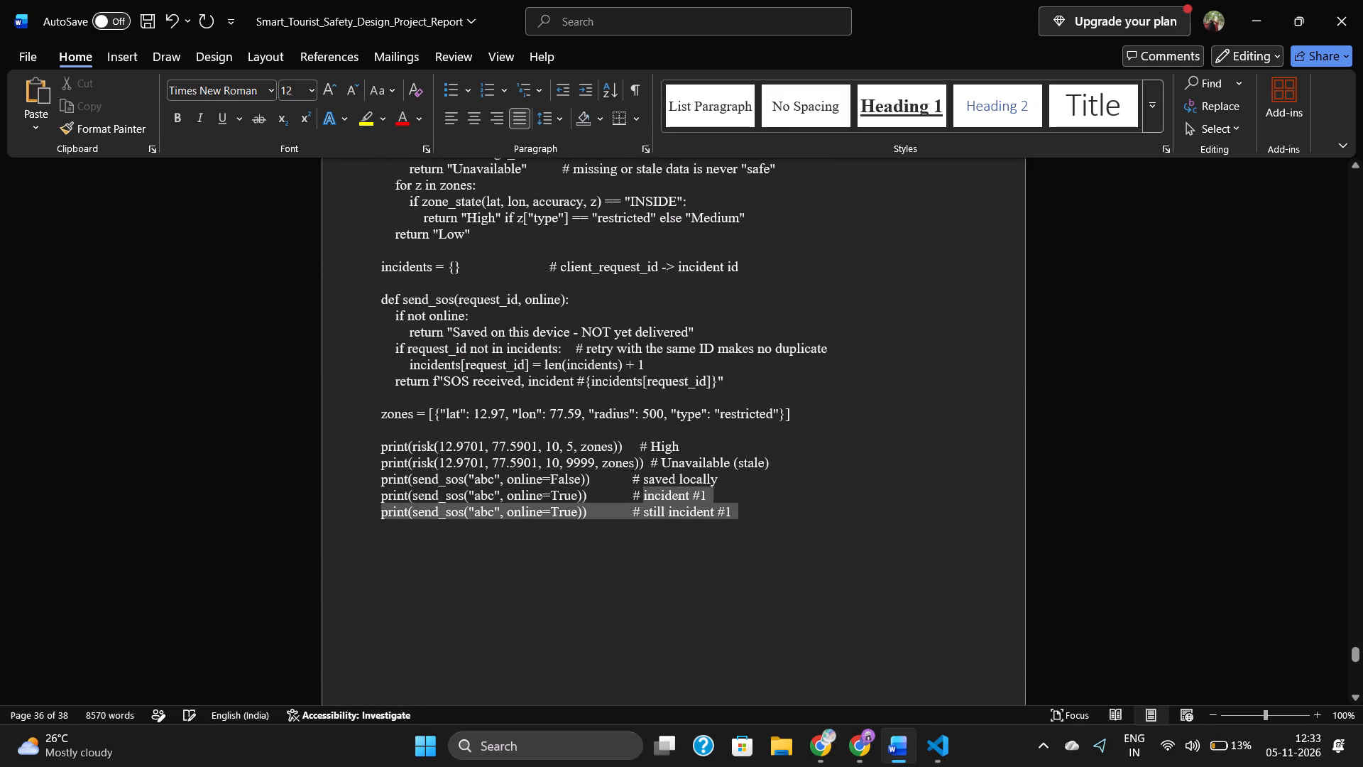
drag(697, 518, 725, 519)
click(725, 519)
click(750, 504)
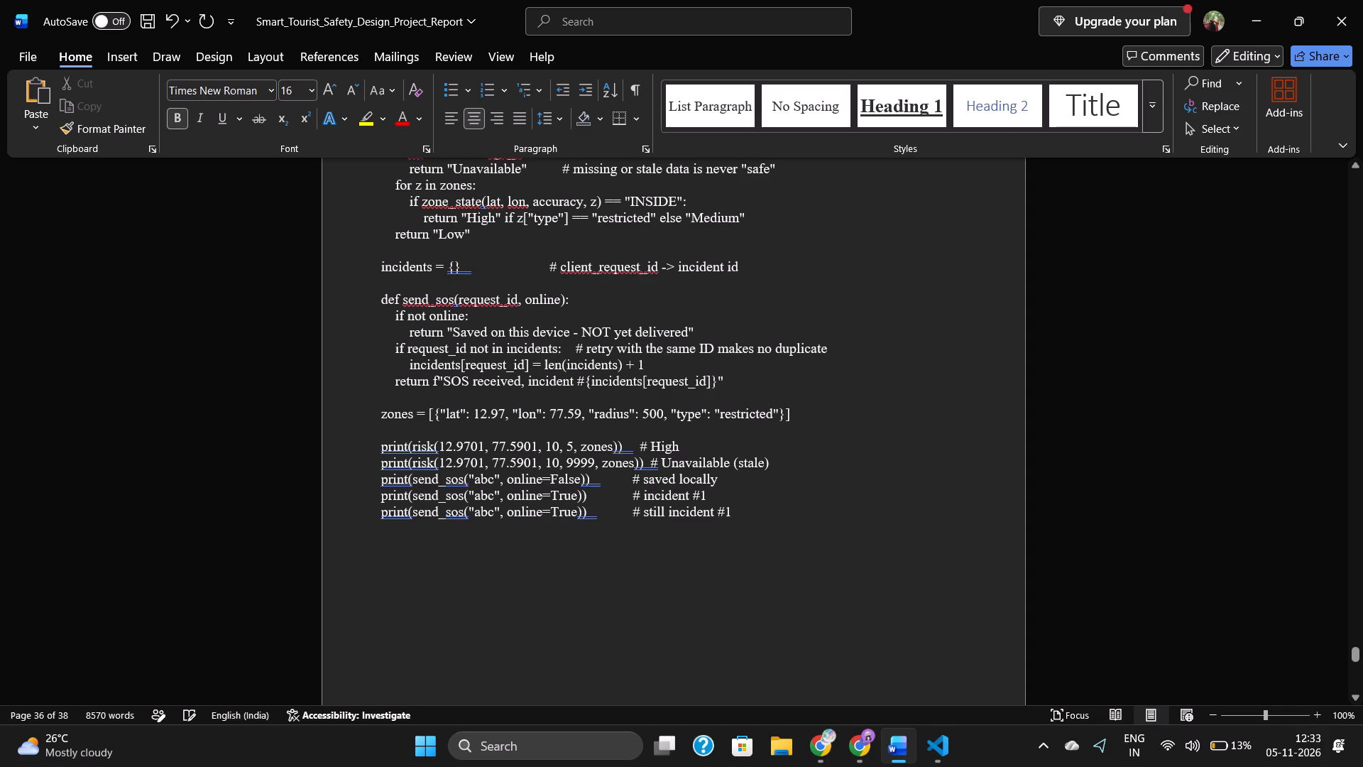
Review the report's closing pages, from the conclusion chapter and references to the source code, paper submission and plagiarism report pages.
scroll(750, 504, up, 2)
scroll(750, 504, down, 4)
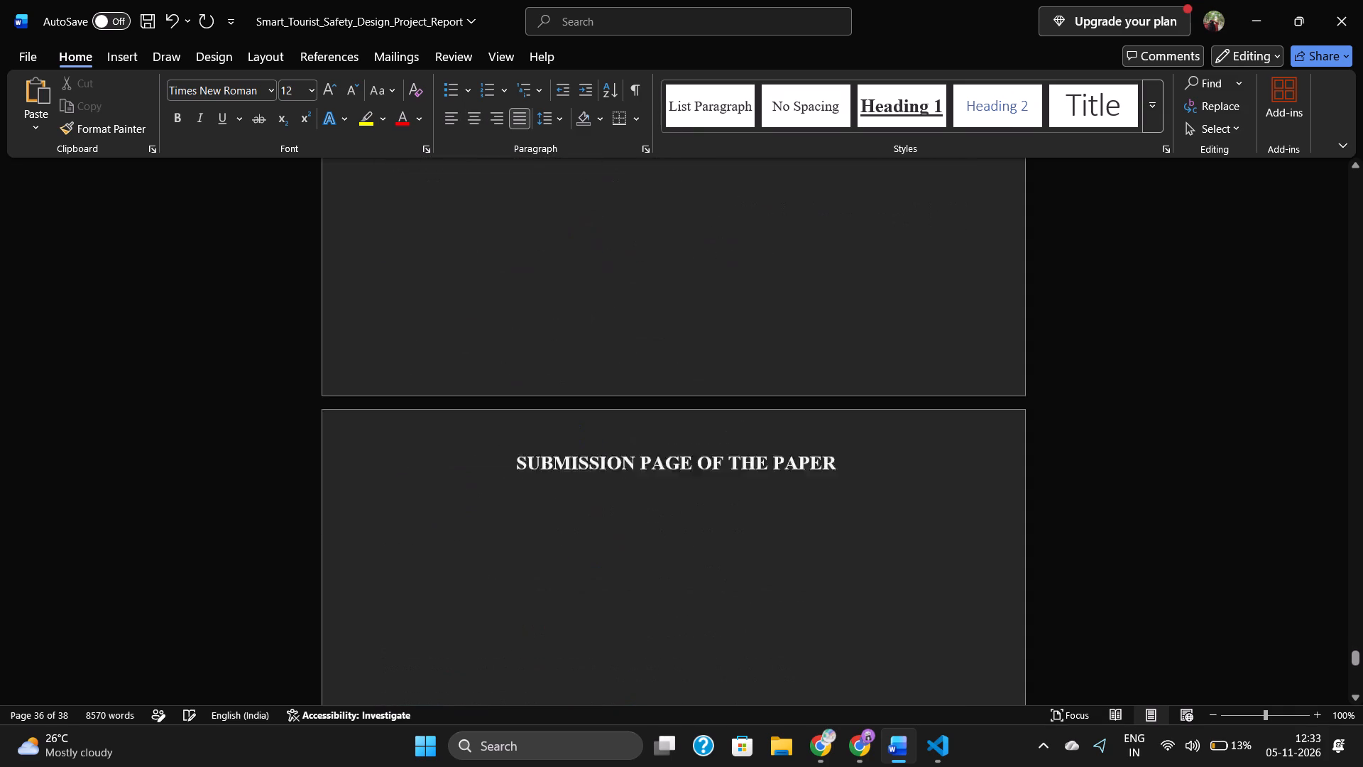
scroll(750, 504, up, 9)
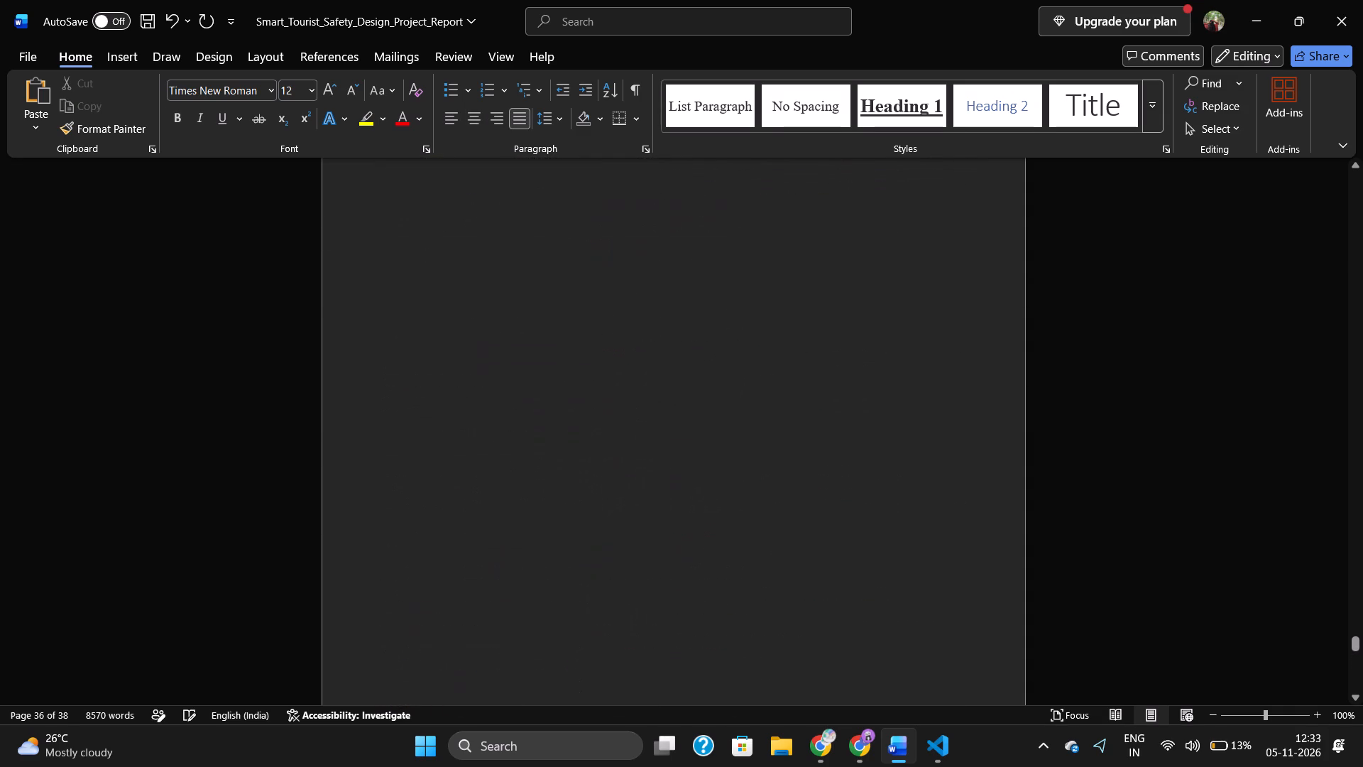
scroll(750, 504, up, 10)
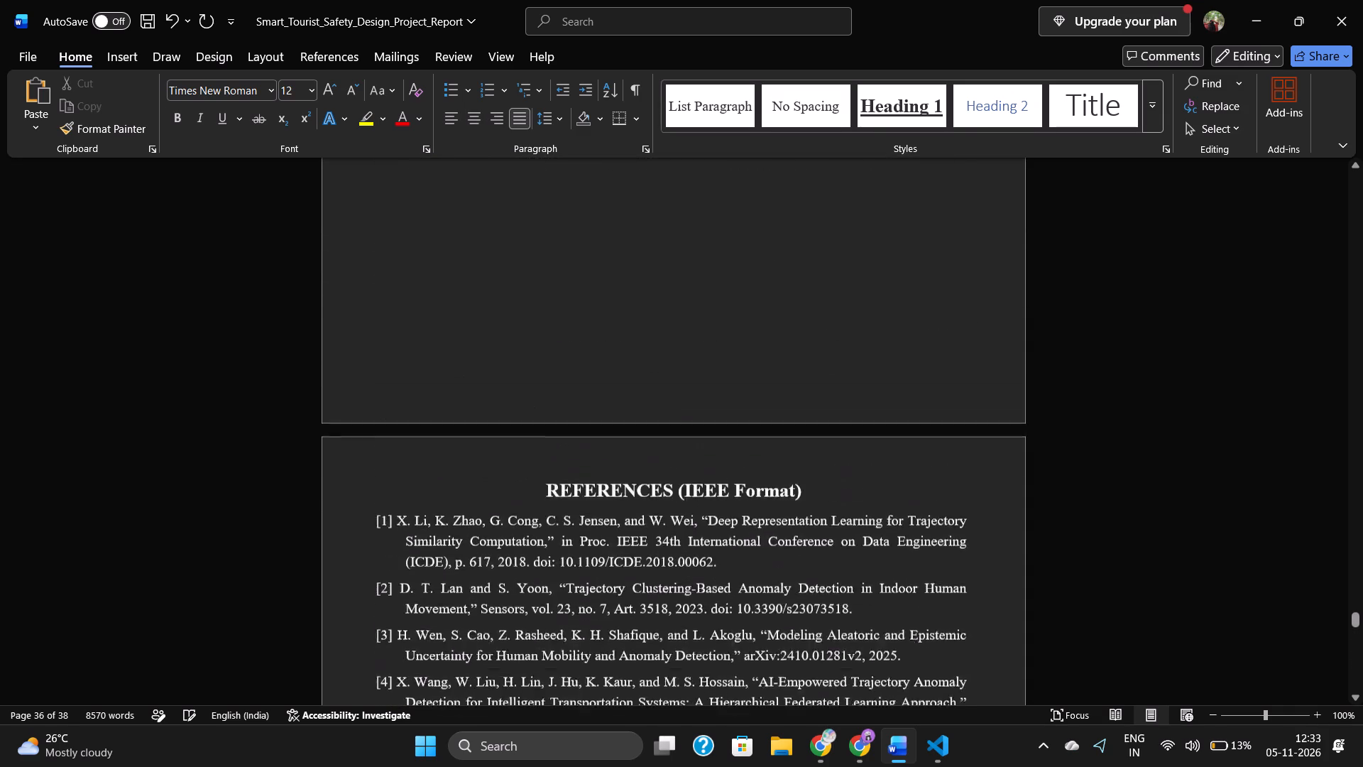
scroll(750, 504, up, 6)
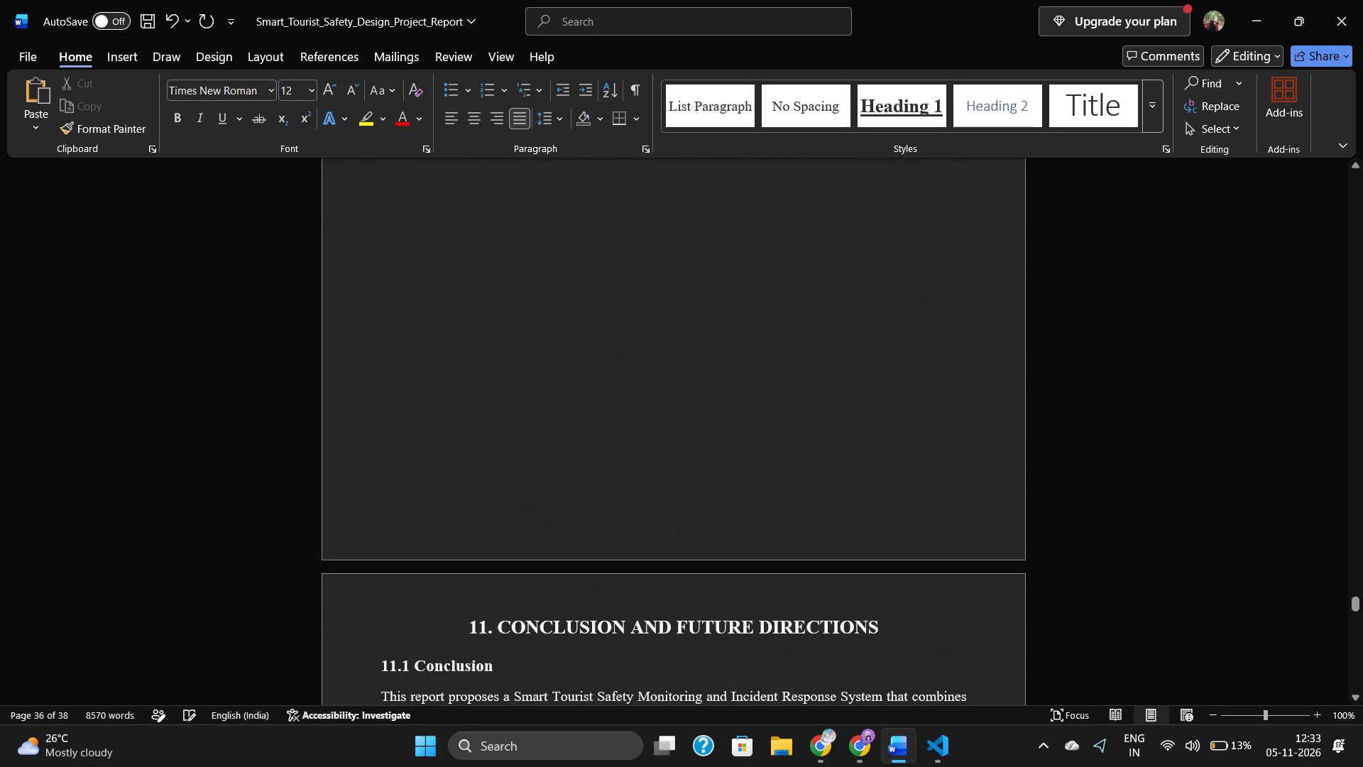
scroll(750, 504, up, 1)
scroll(750, 504, down, 6)
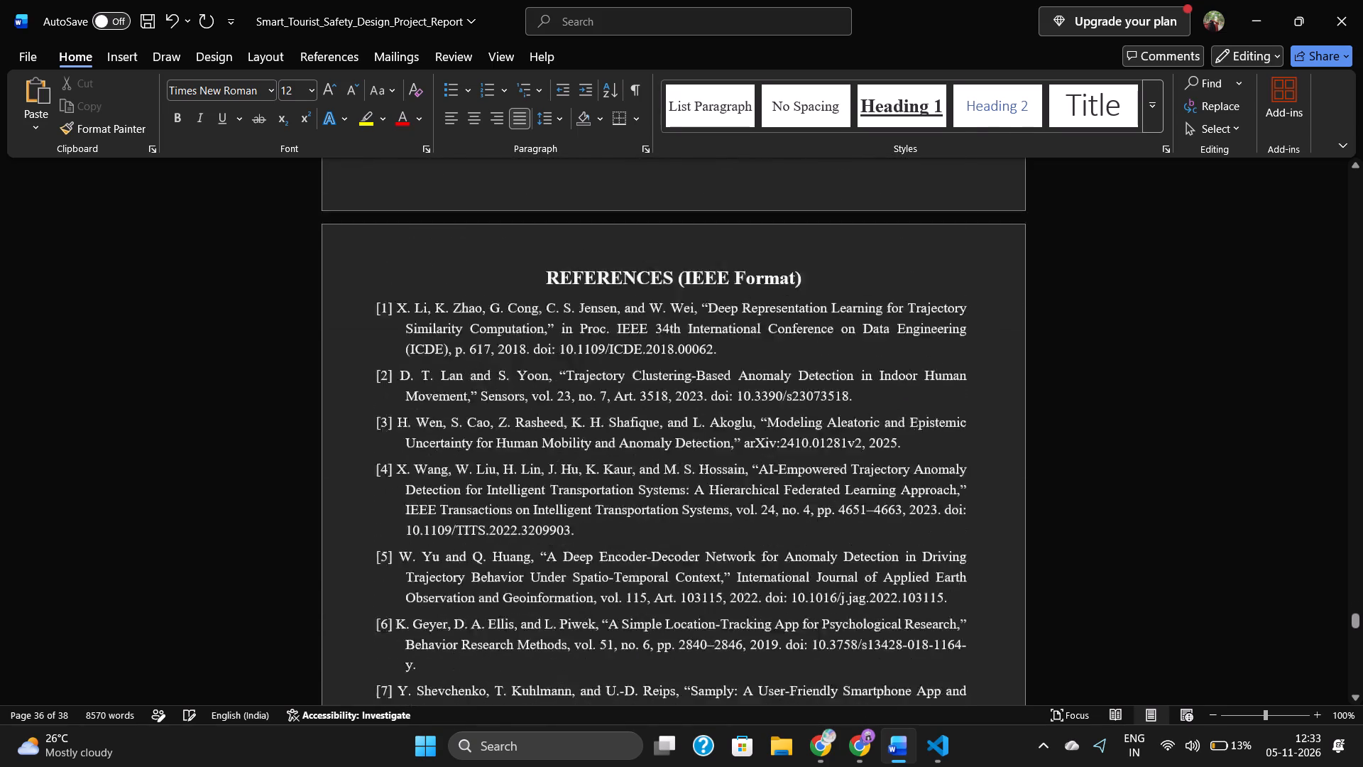
scroll(750, 504, down, 7)
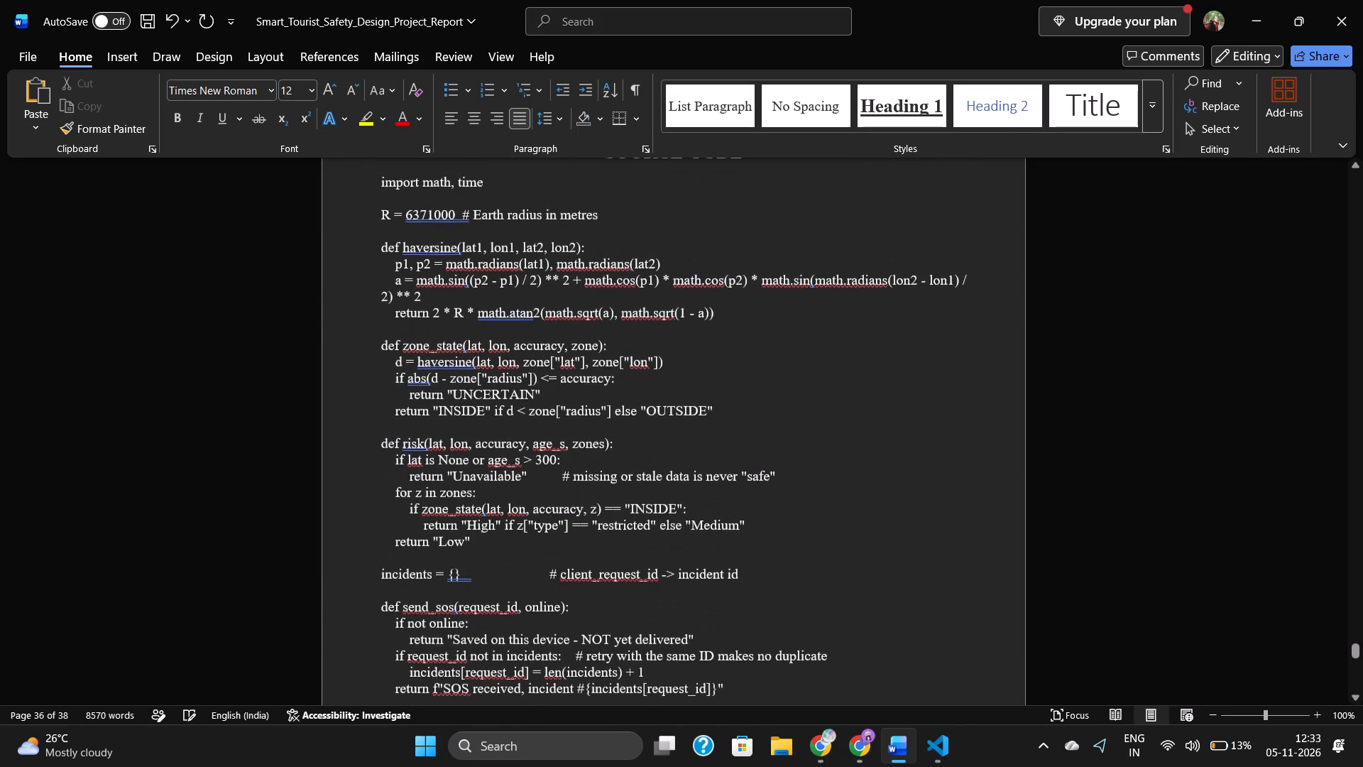
scroll(750, 504, up, 5)
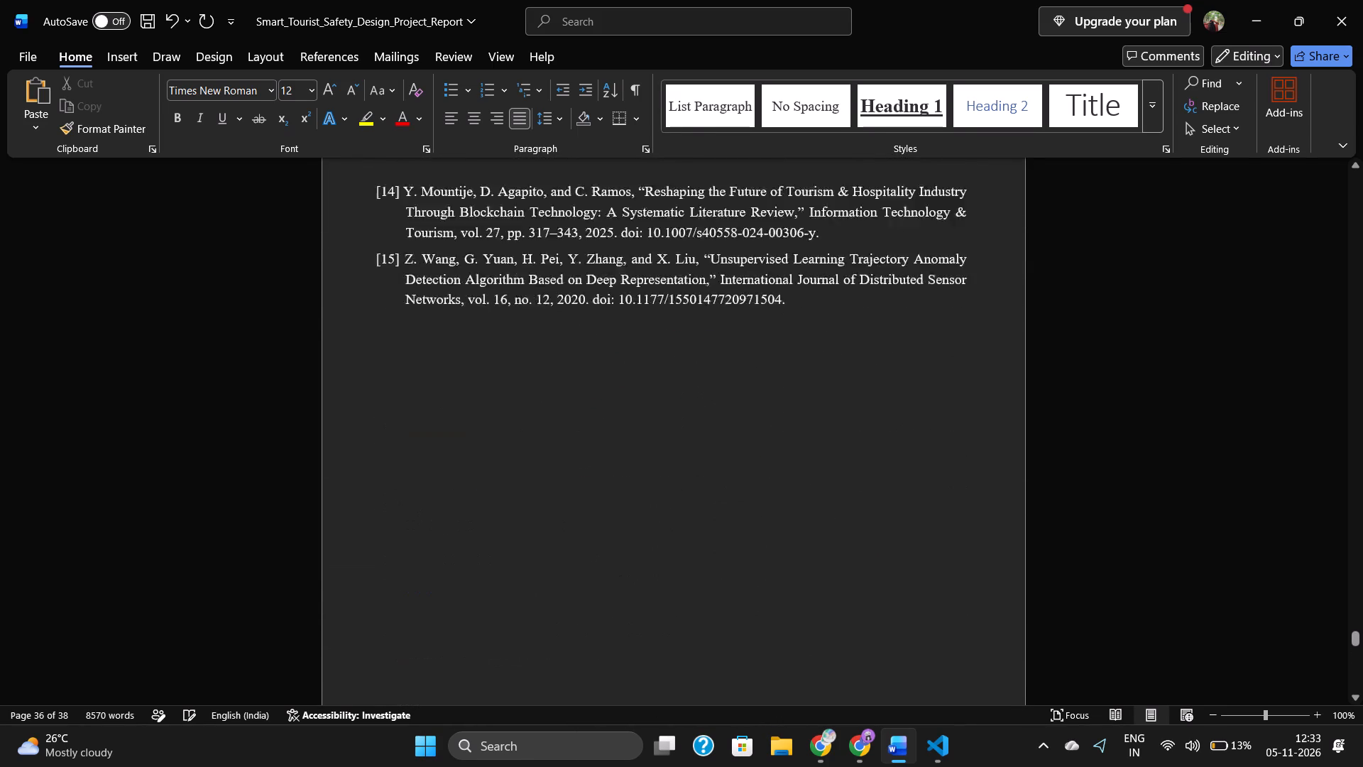
scroll(750, 504, up, 2)
scroll(750, 504, down, 1)
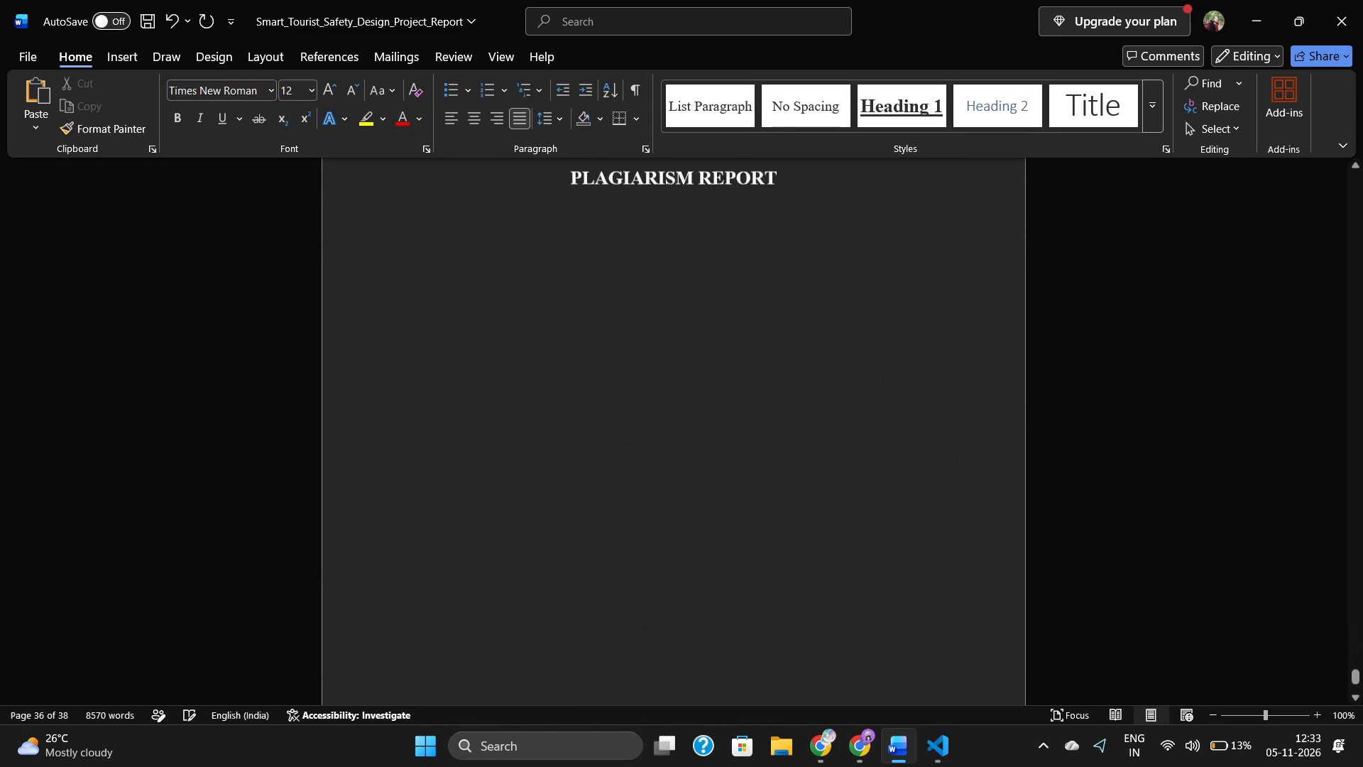
scroll(750, 504, down, 4)
scroll(750, 504, up, 5)
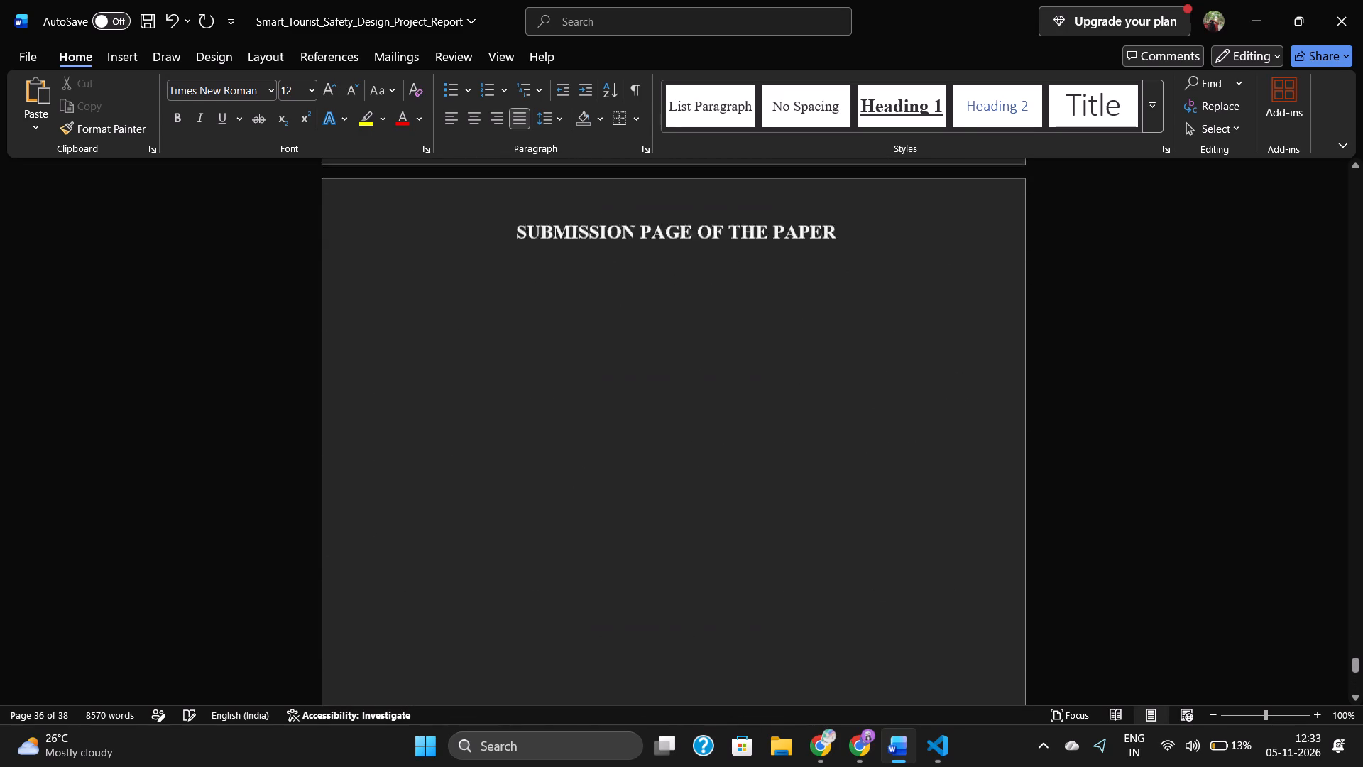
scroll(750, 504, up, 2)
scroll(750, 504, down, 1)
scroll(750, 504, up, 1)
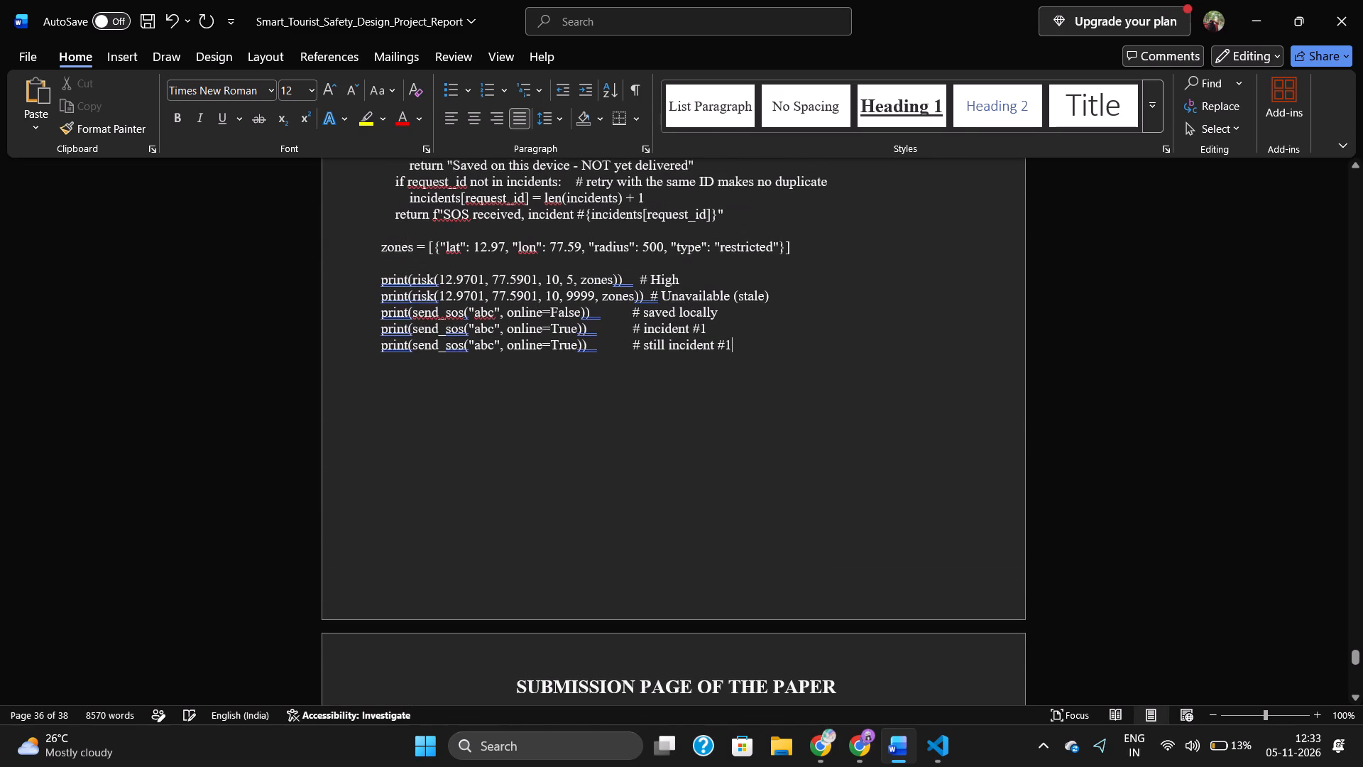
scroll(750, 504, up, 7)
scroll(750, 504, down, 4)
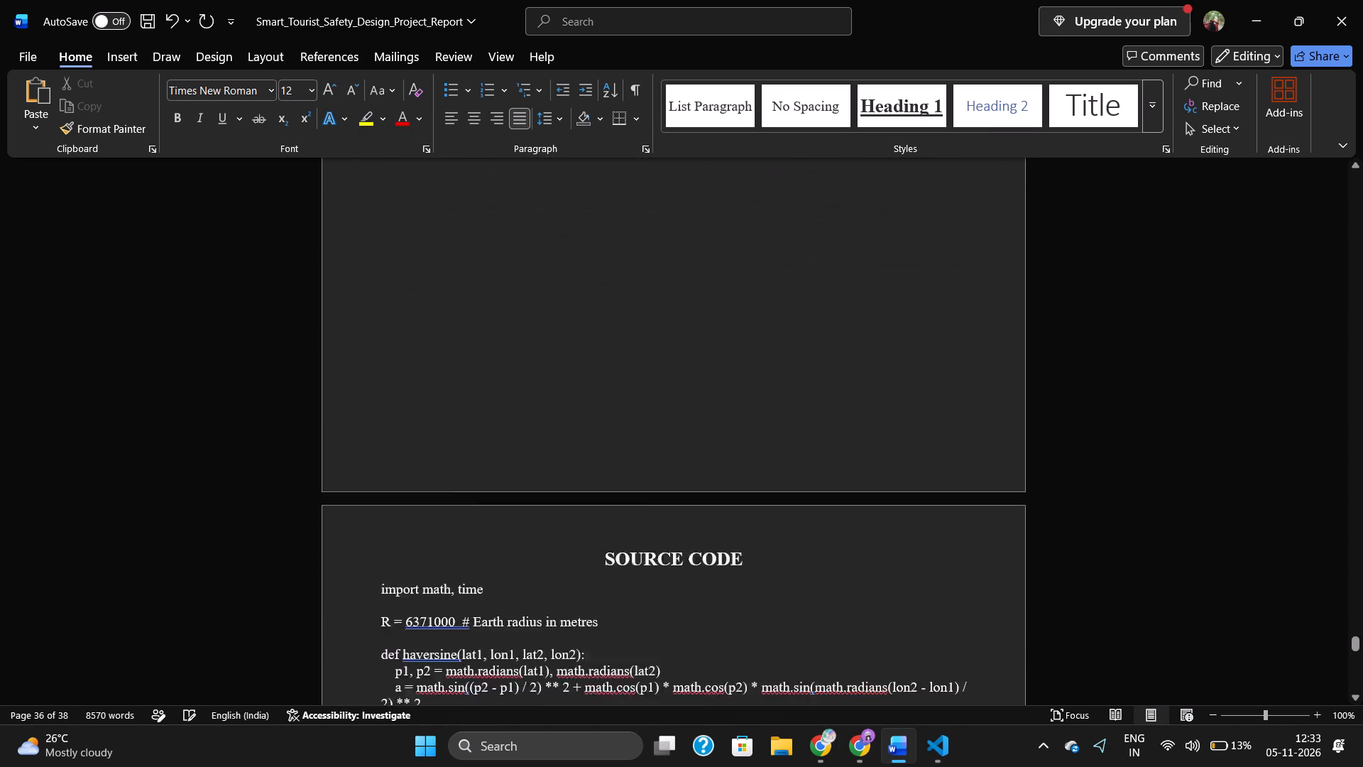
scroll(750, 504, up, 5)
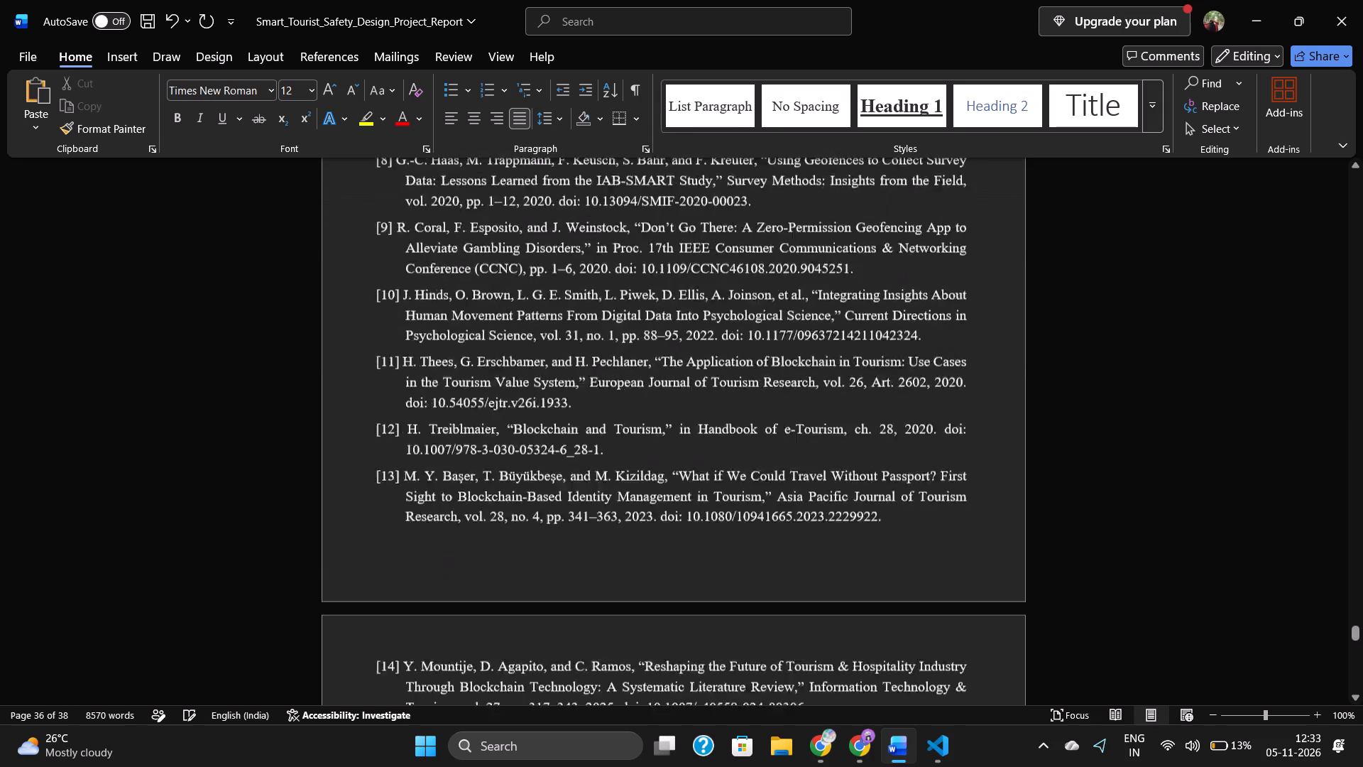
scroll(750, 504, up, 8)
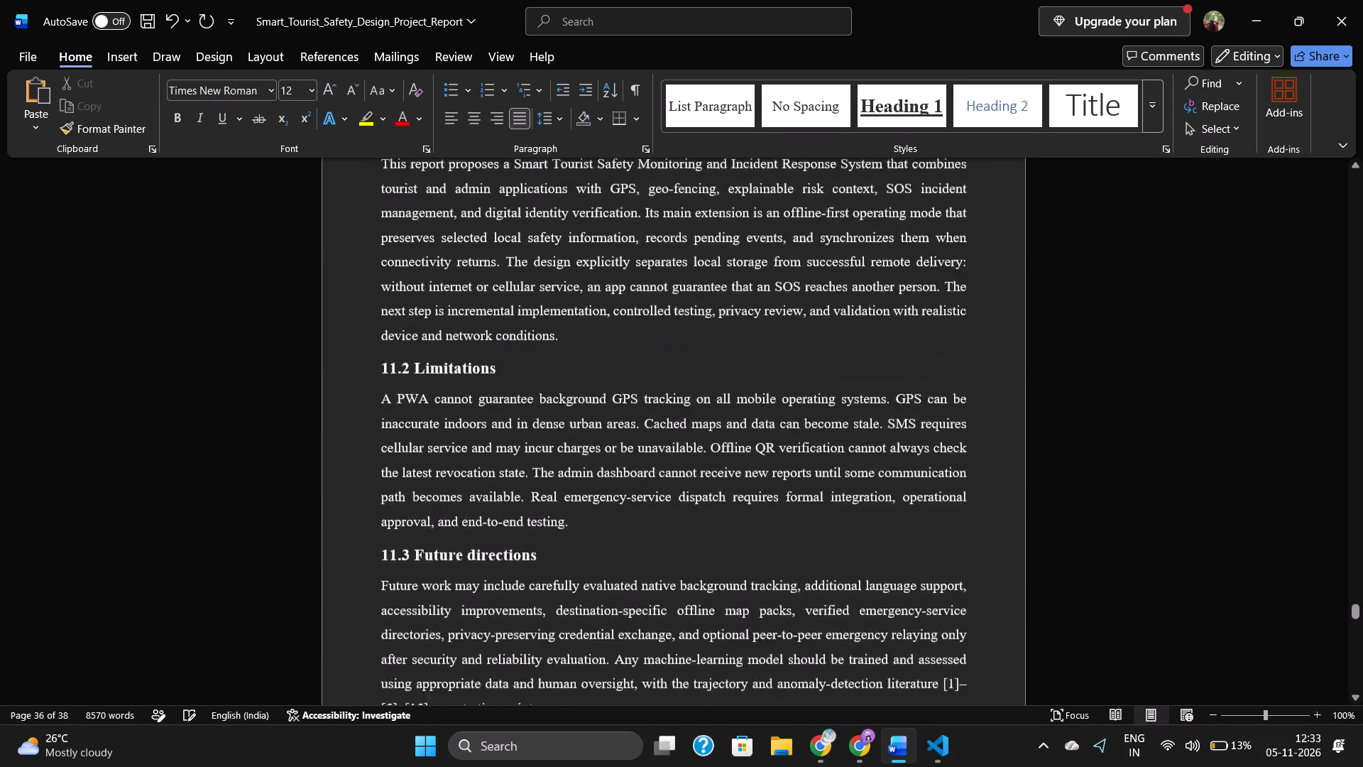
scroll(750, 504, up, 1)
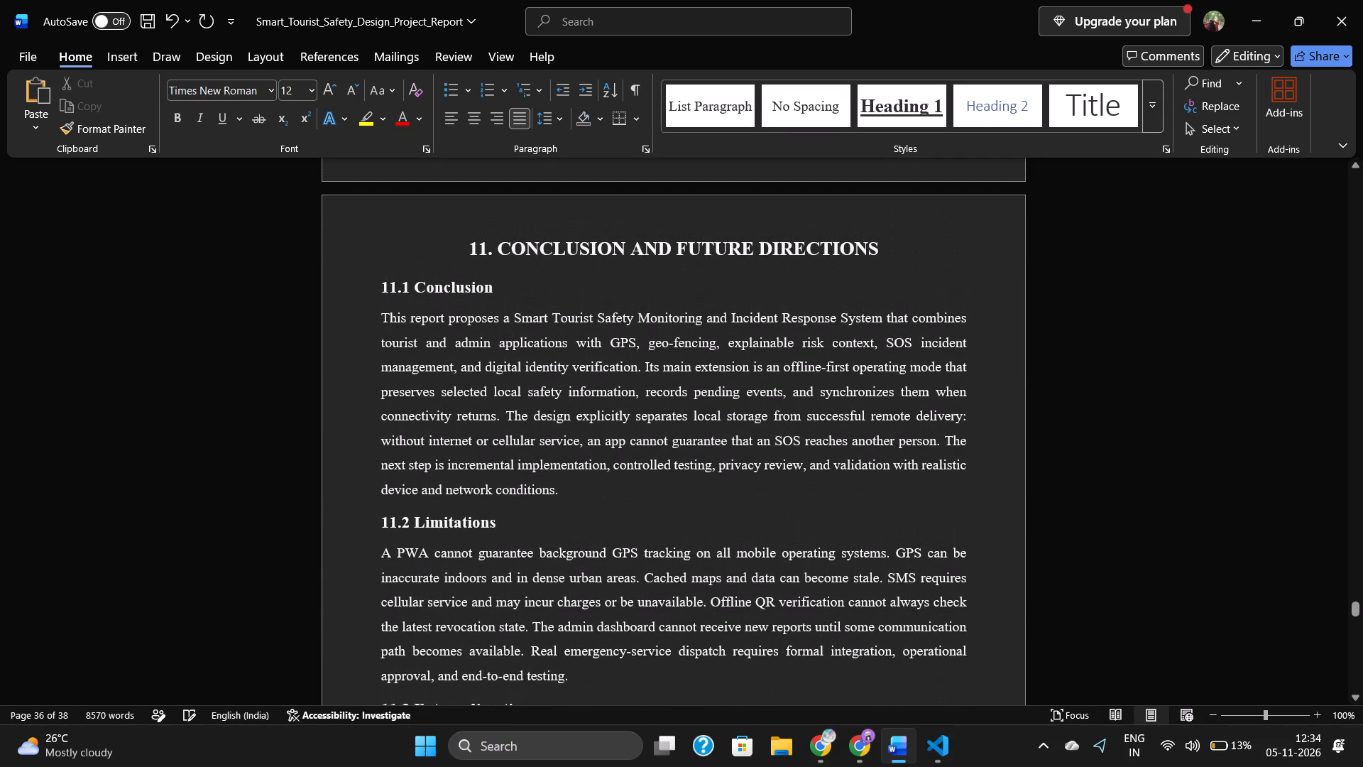
scroll(750, 504, up, 10)
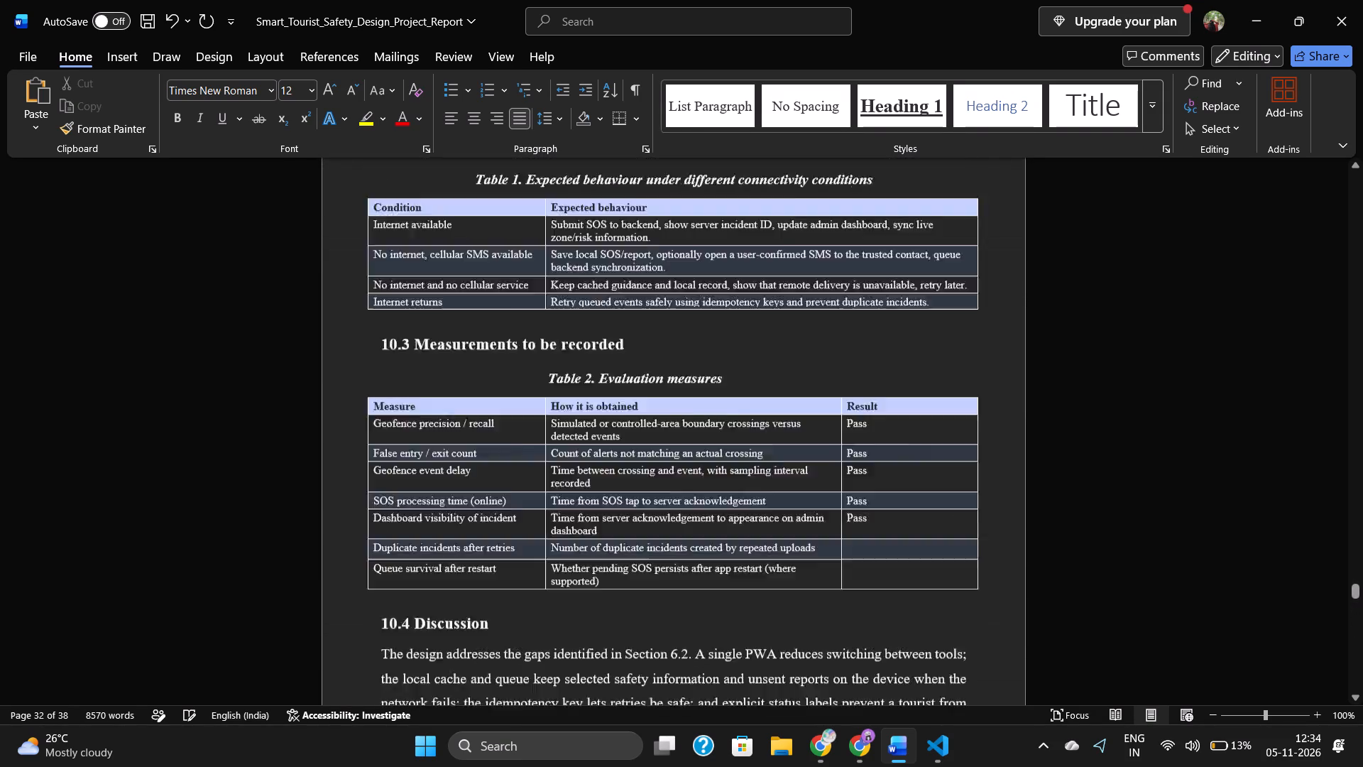
scroll(750, 504, up, 1)
scroll(750, 504, down, 2)
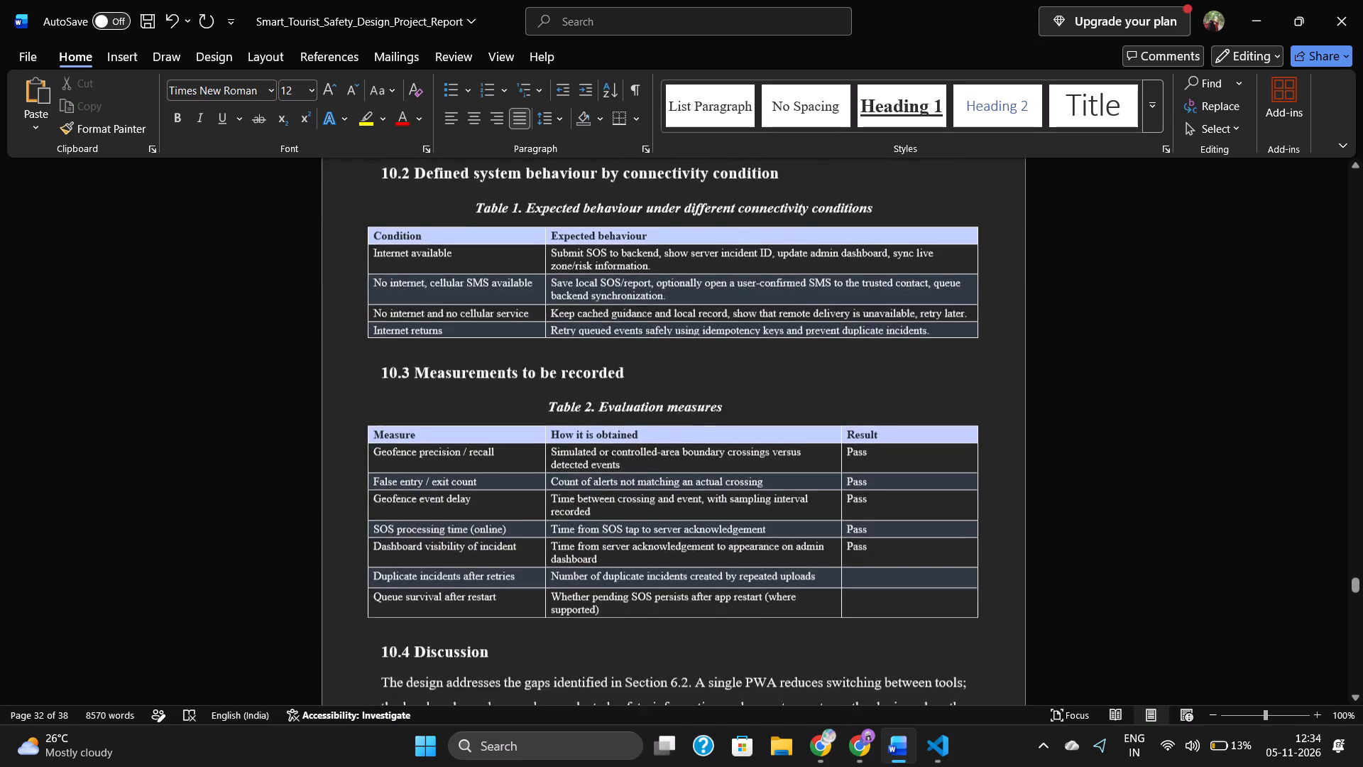
scroll(750, 504, down, 4)
click(750, 504)
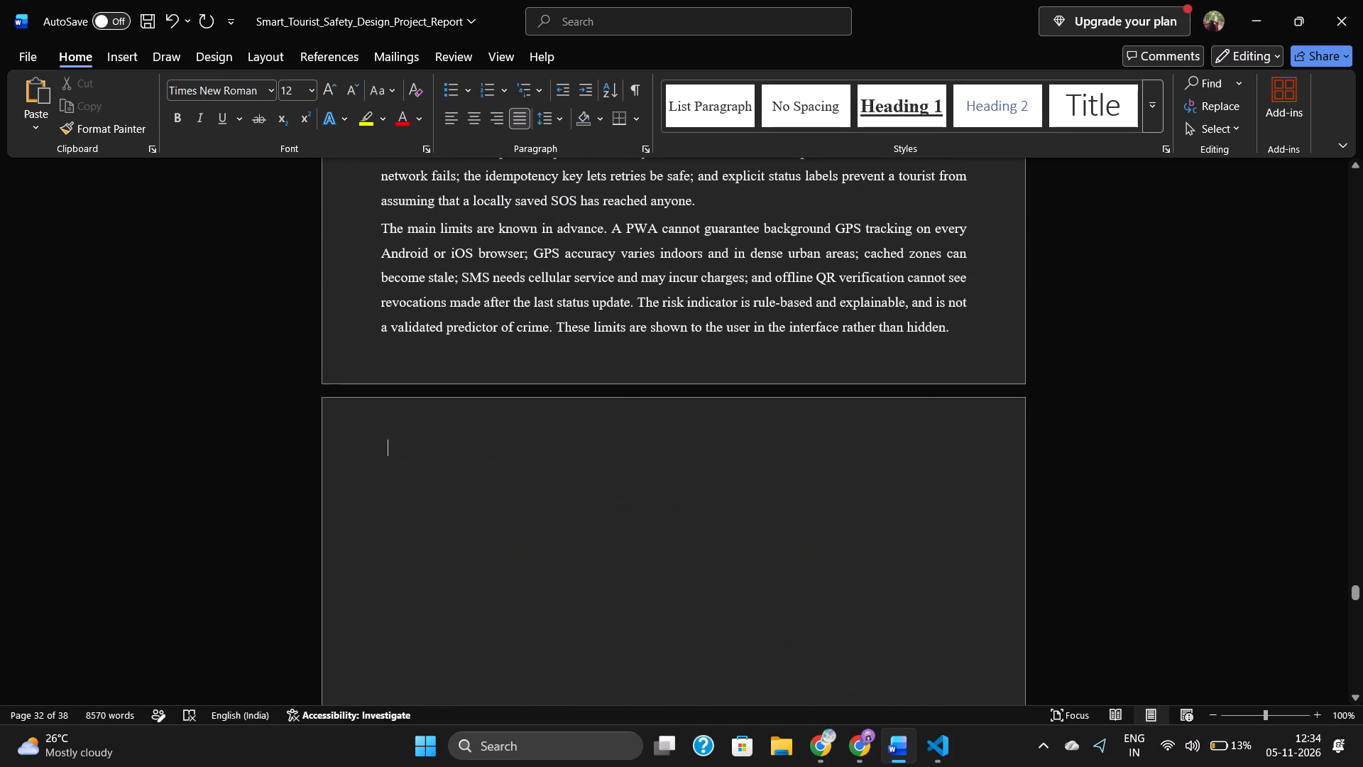
click(768, 747)
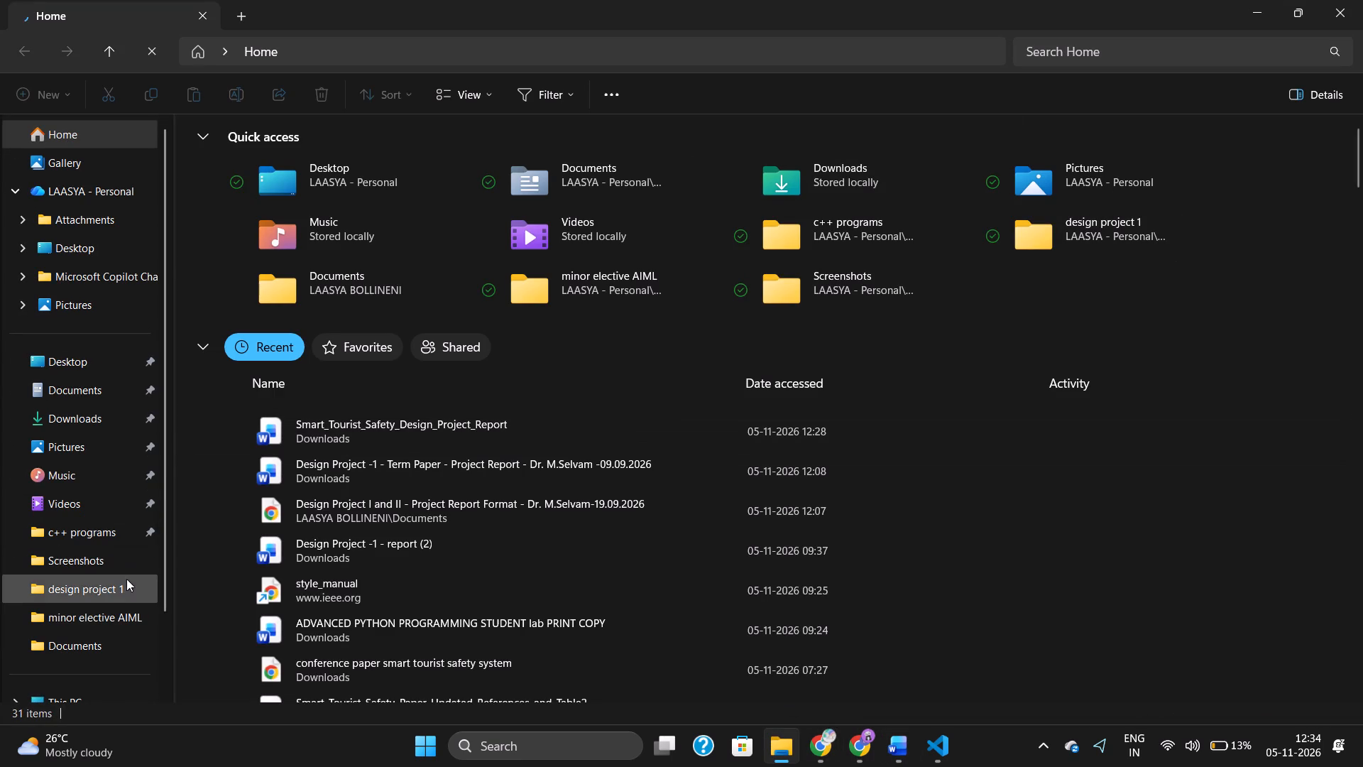
click(121, 556)
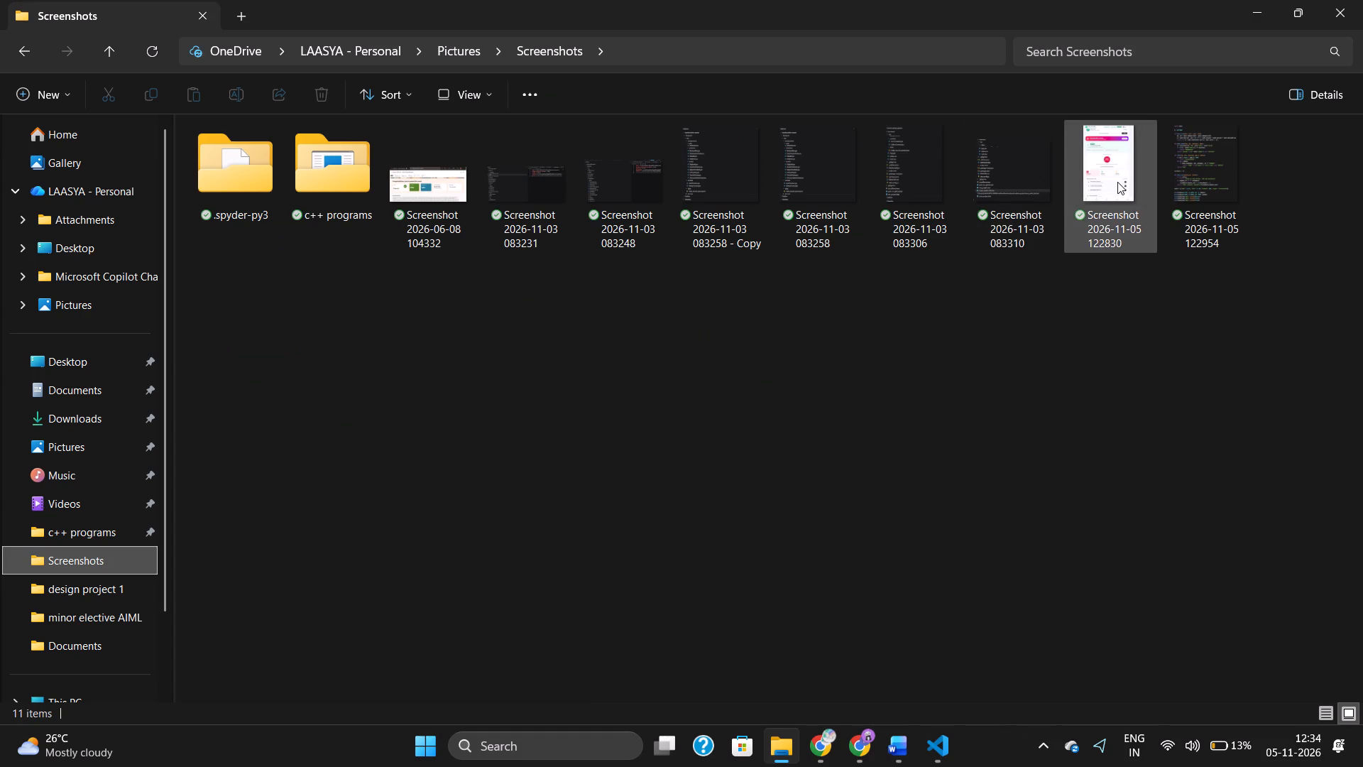
click(1117, 182)
click(143, 98)
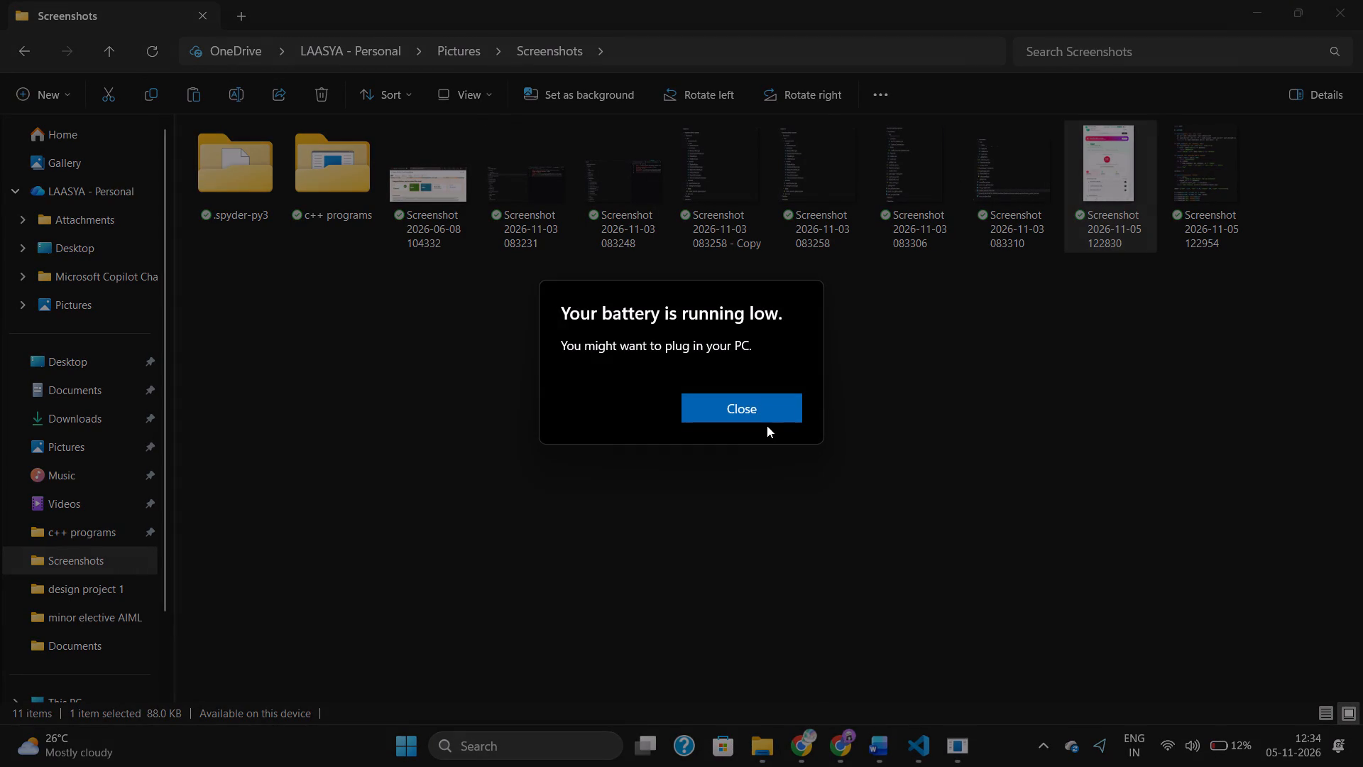
Dismiss the low-battery notice and toggle Night light in the system quick settings.
click(766, 415)
click(1188, 756)
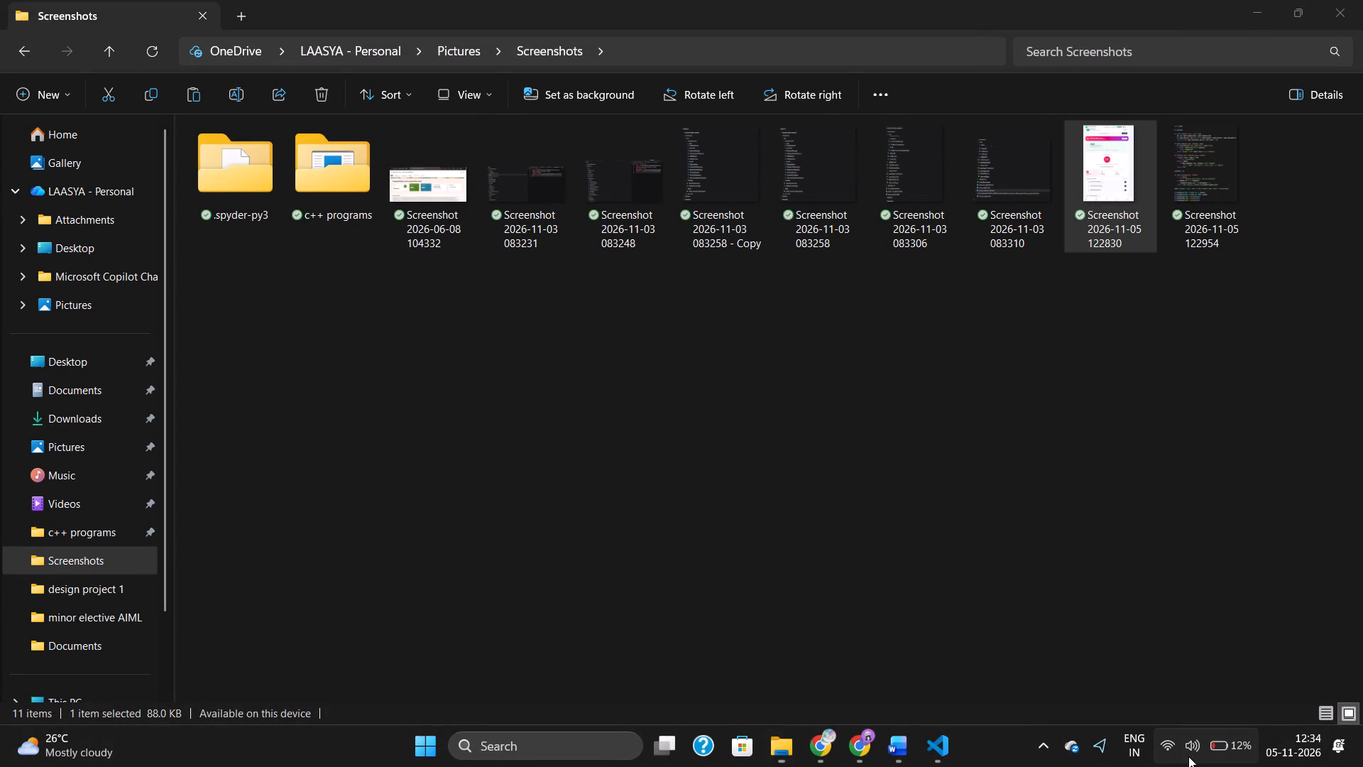
click(1182, 499)
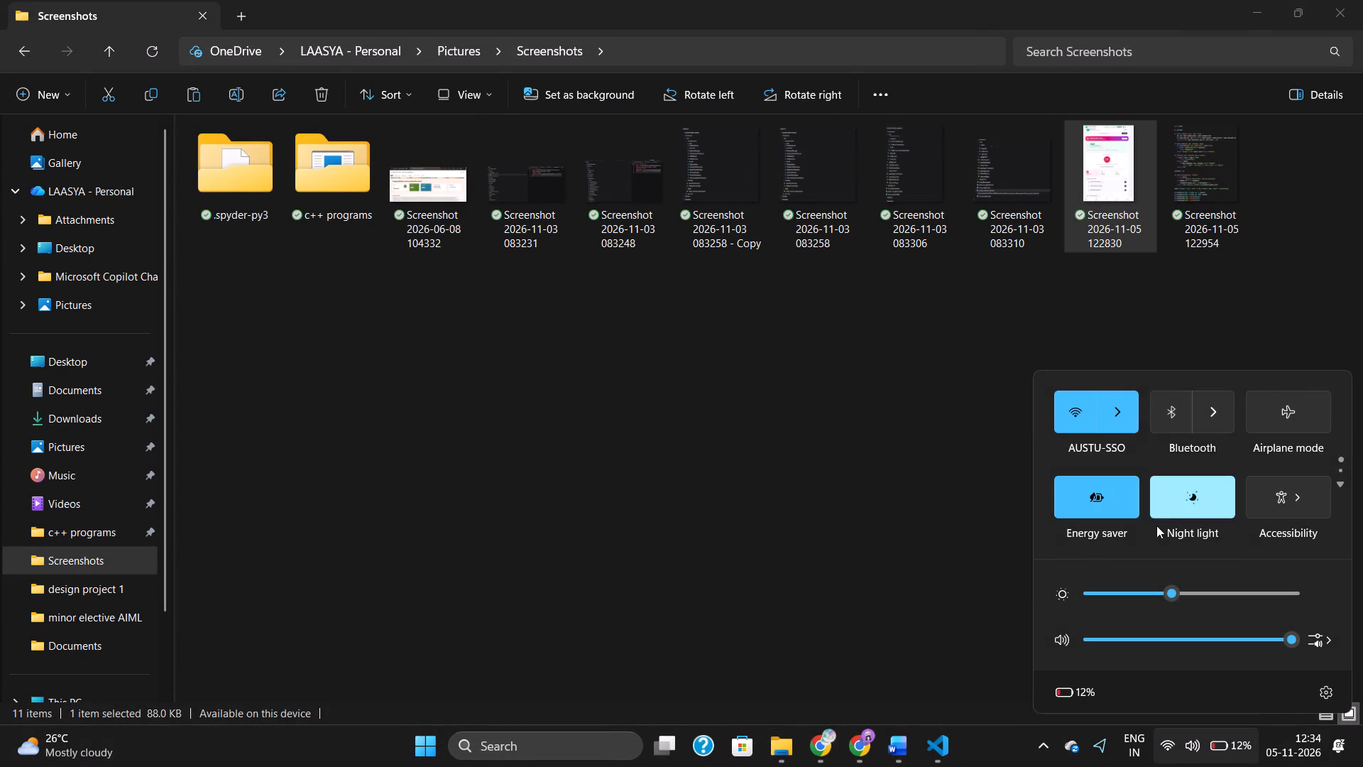
click(931, 526)
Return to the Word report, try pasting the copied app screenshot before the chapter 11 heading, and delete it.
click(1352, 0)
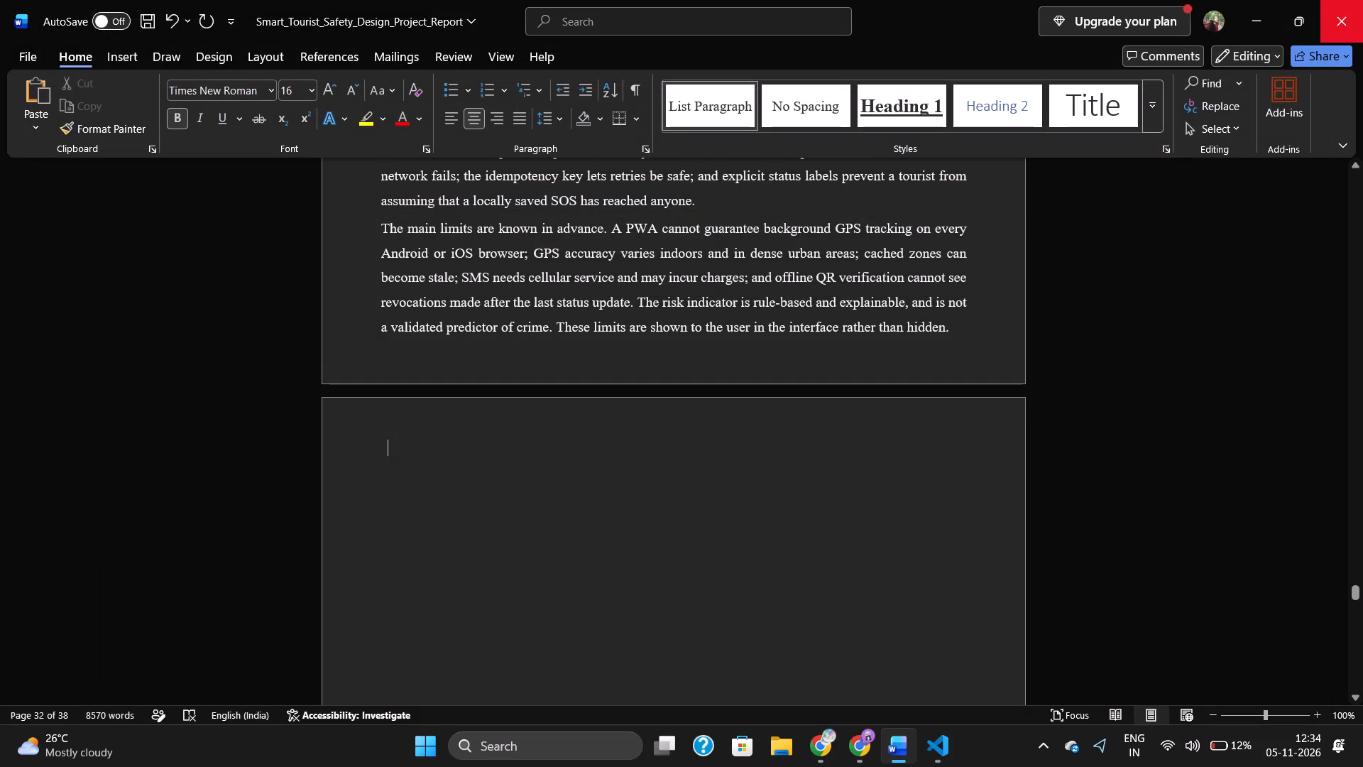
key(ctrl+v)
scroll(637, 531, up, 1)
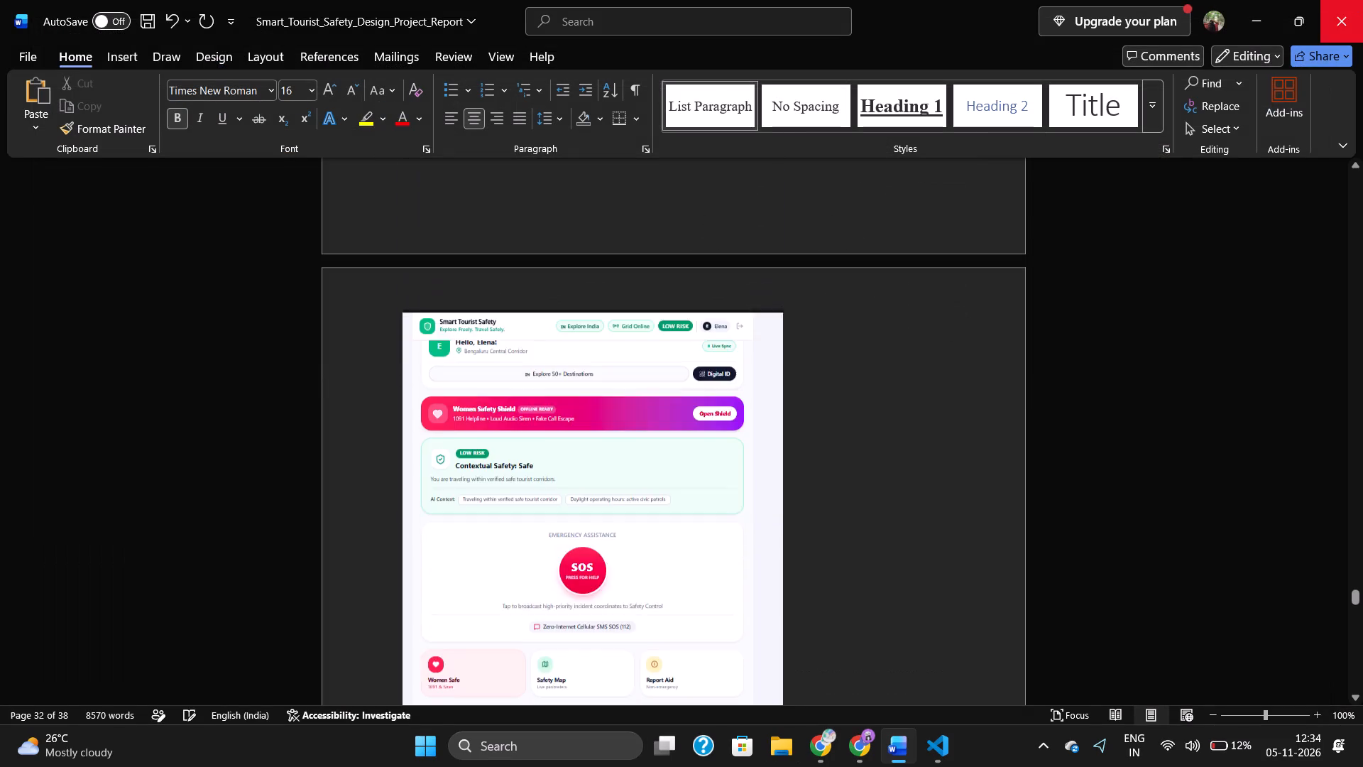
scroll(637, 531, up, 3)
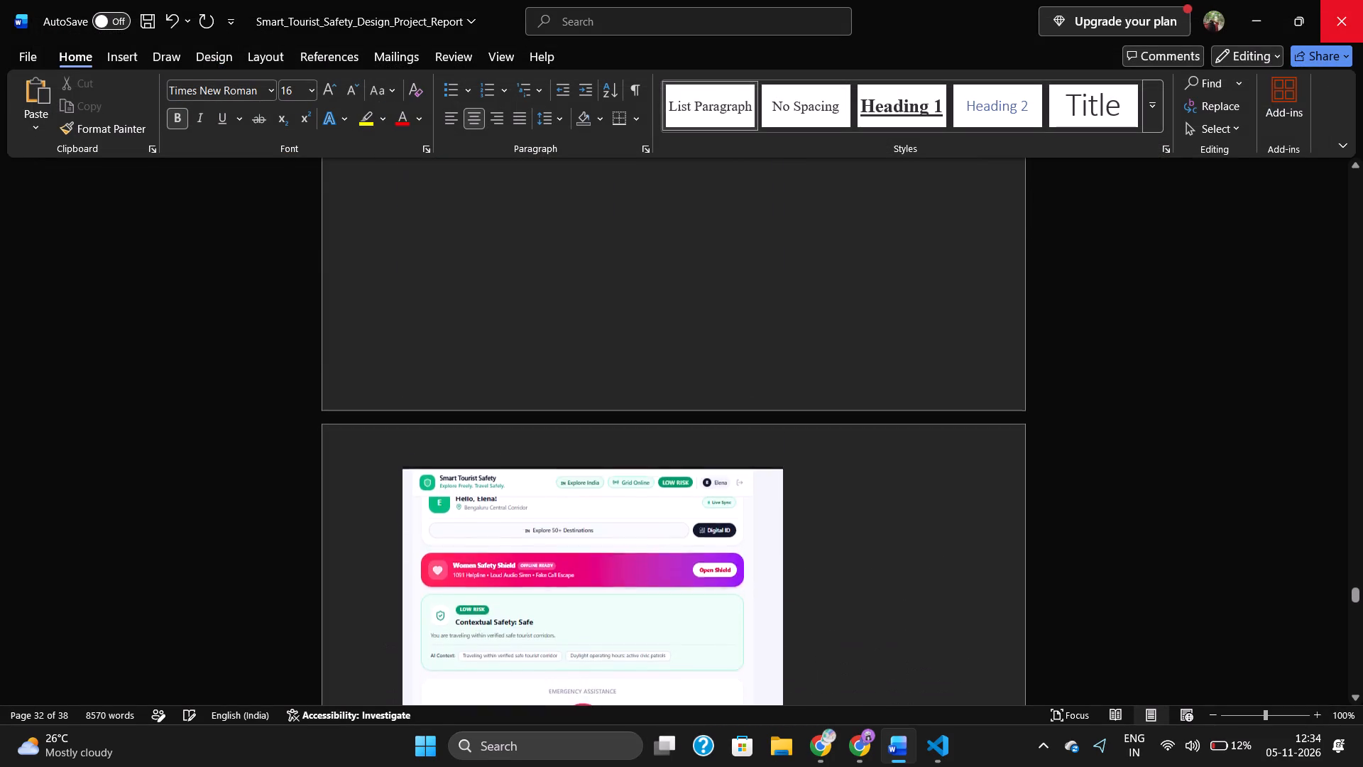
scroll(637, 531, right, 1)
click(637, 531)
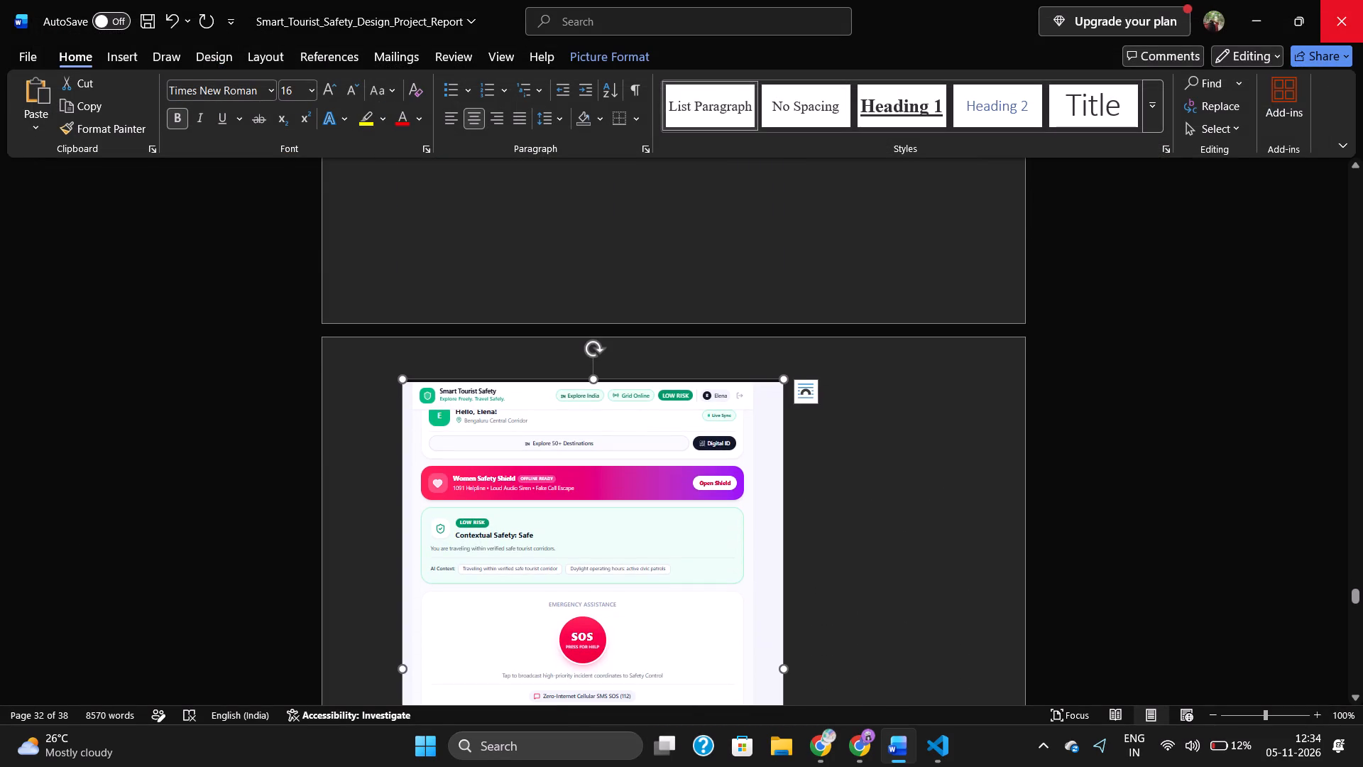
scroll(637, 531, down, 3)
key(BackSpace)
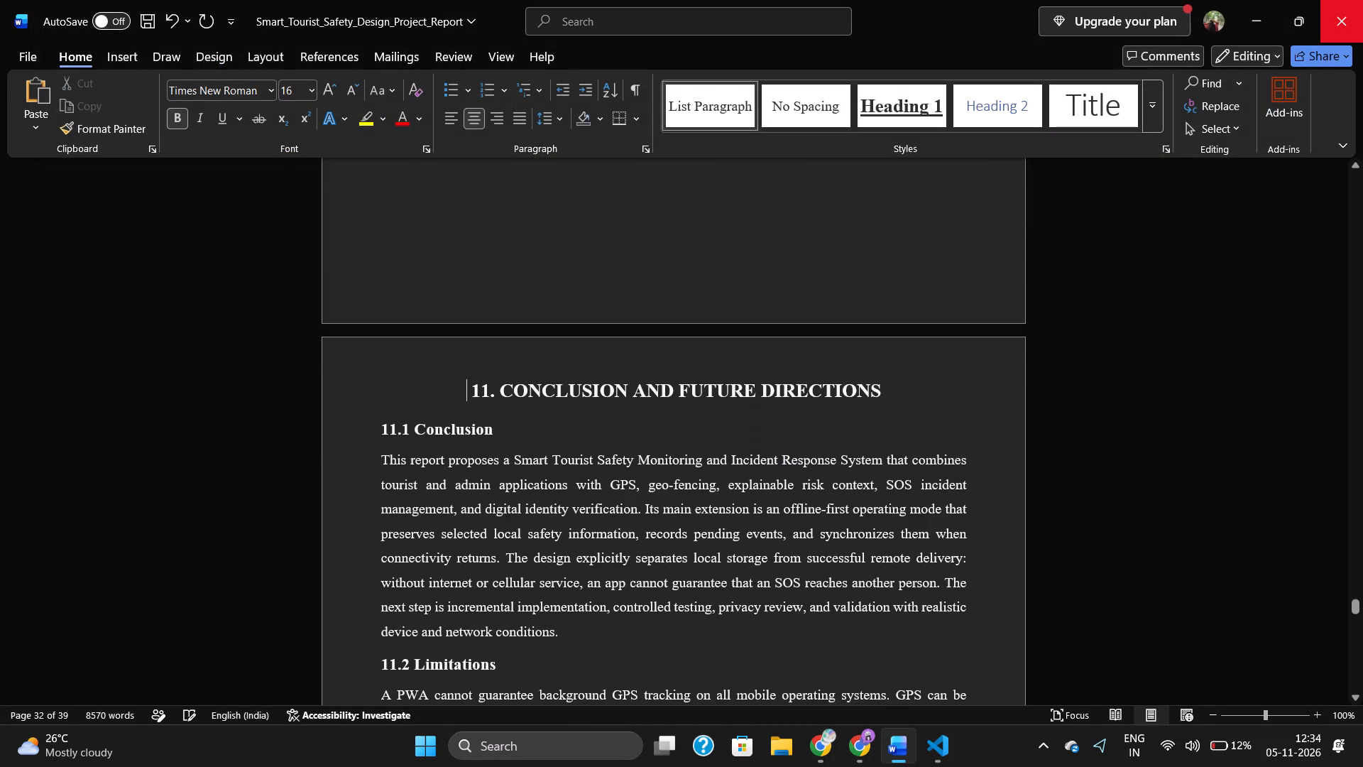
Start a new line after the last paragraph of 10.4 Discussion and insert the picture file Screenshot 2026-11-05 122830.png there.
scroll(650, 560, up, 7)
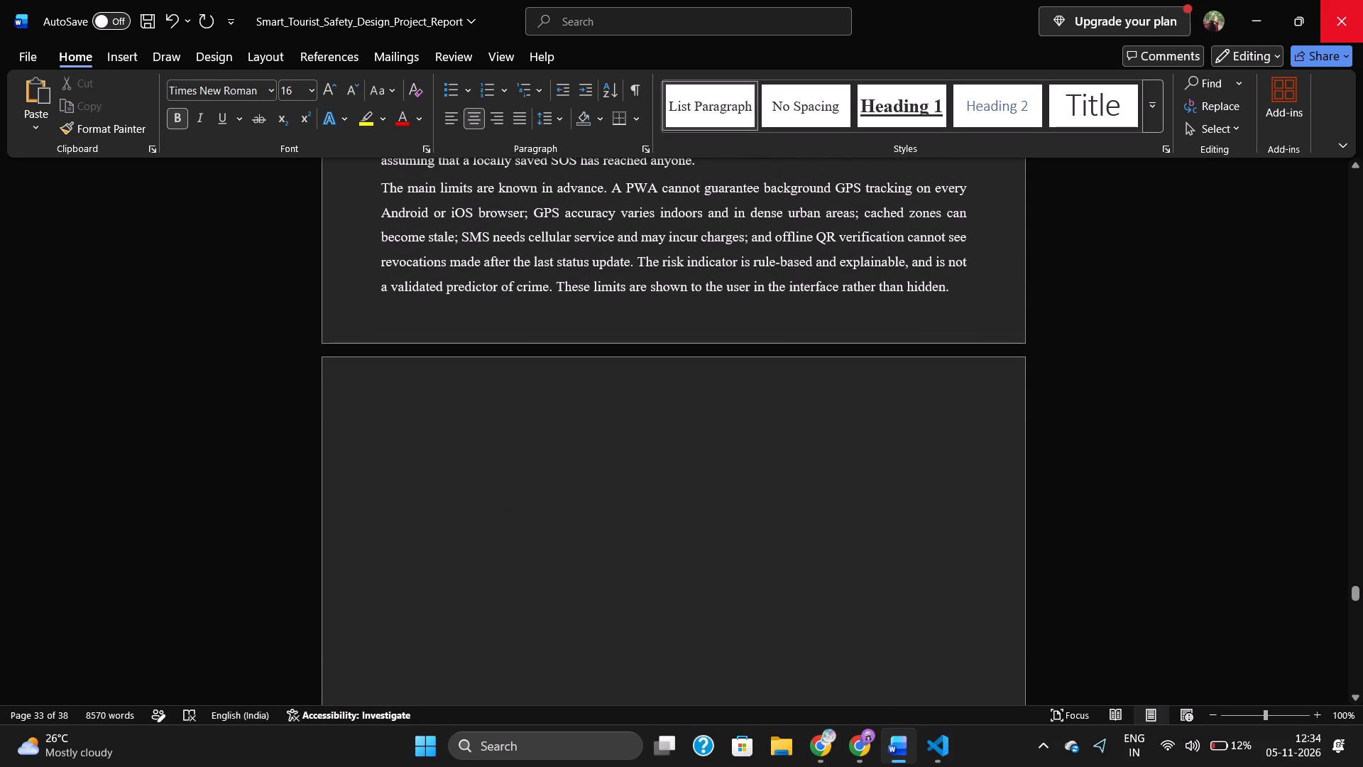
click(955, 287)
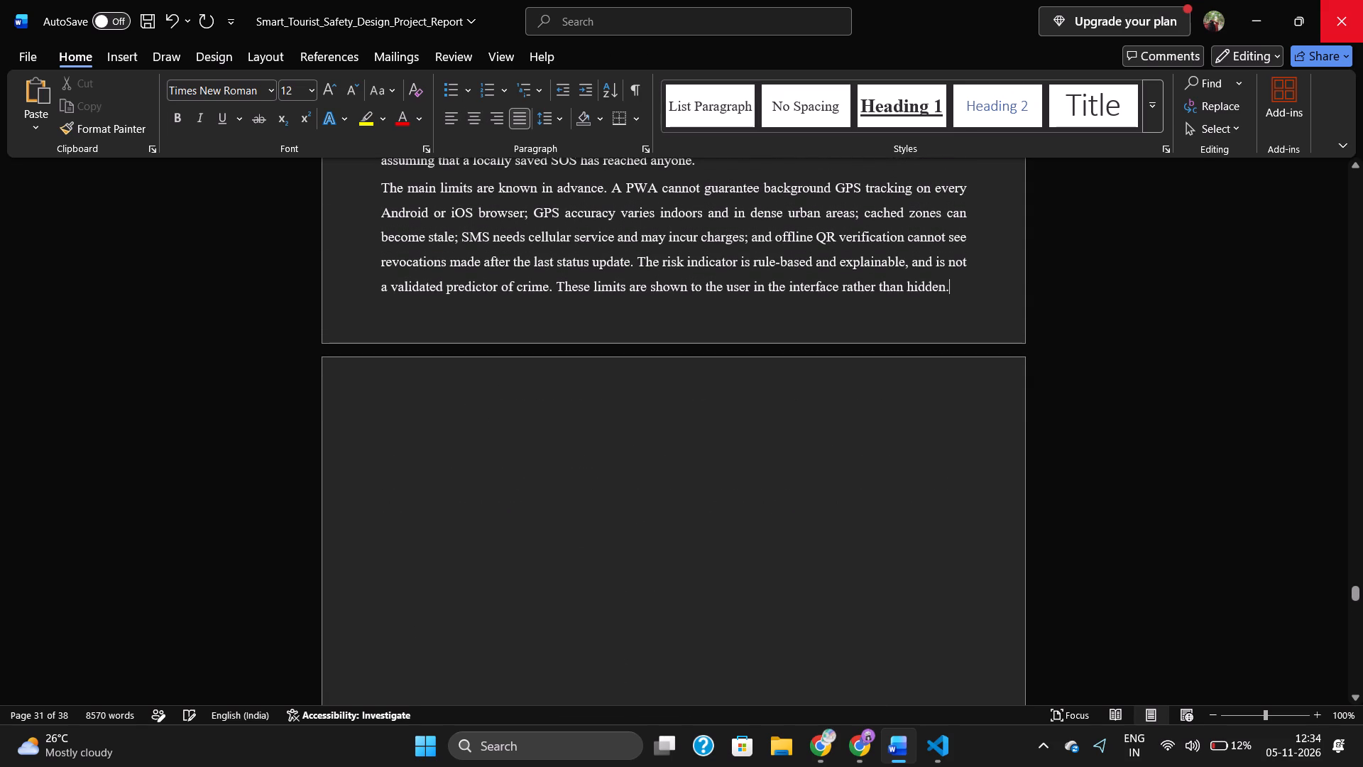
key(Return)
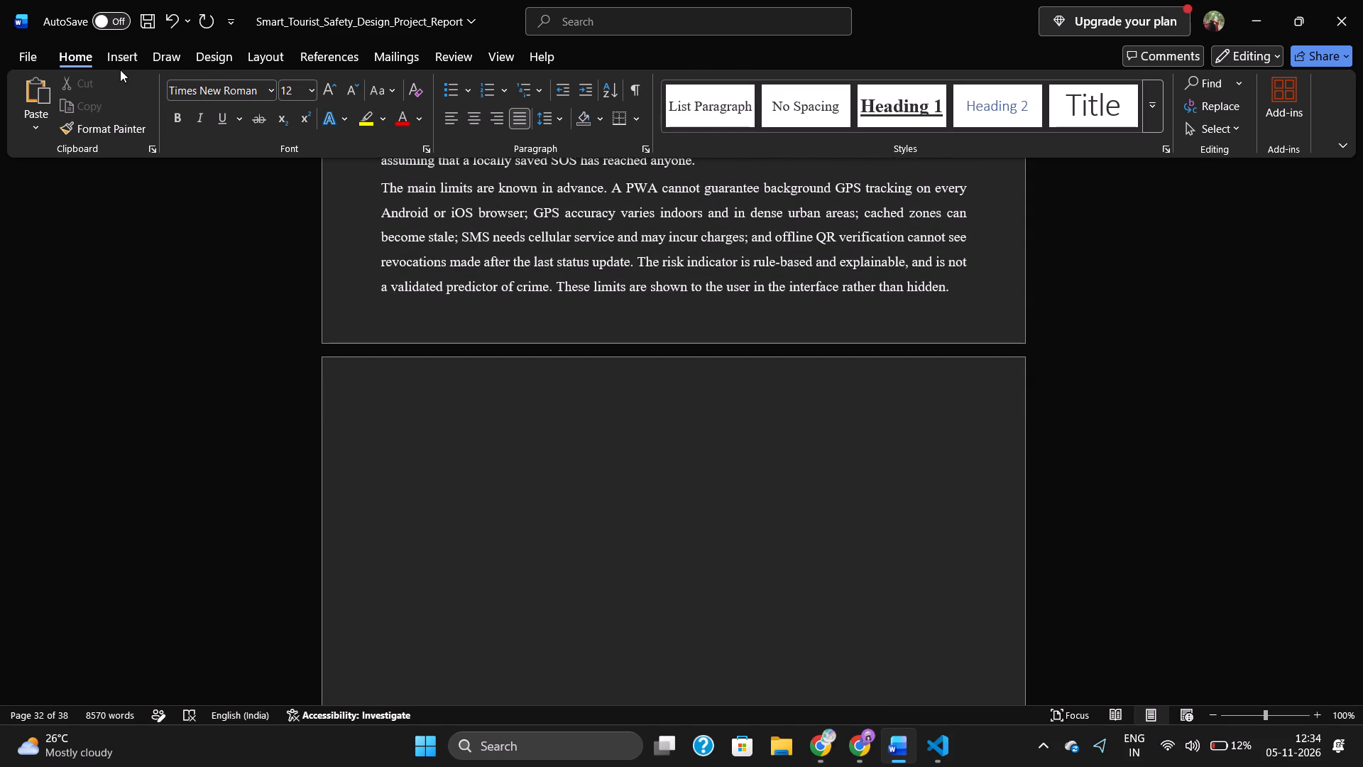
click(120, 65)
click(188, 116)
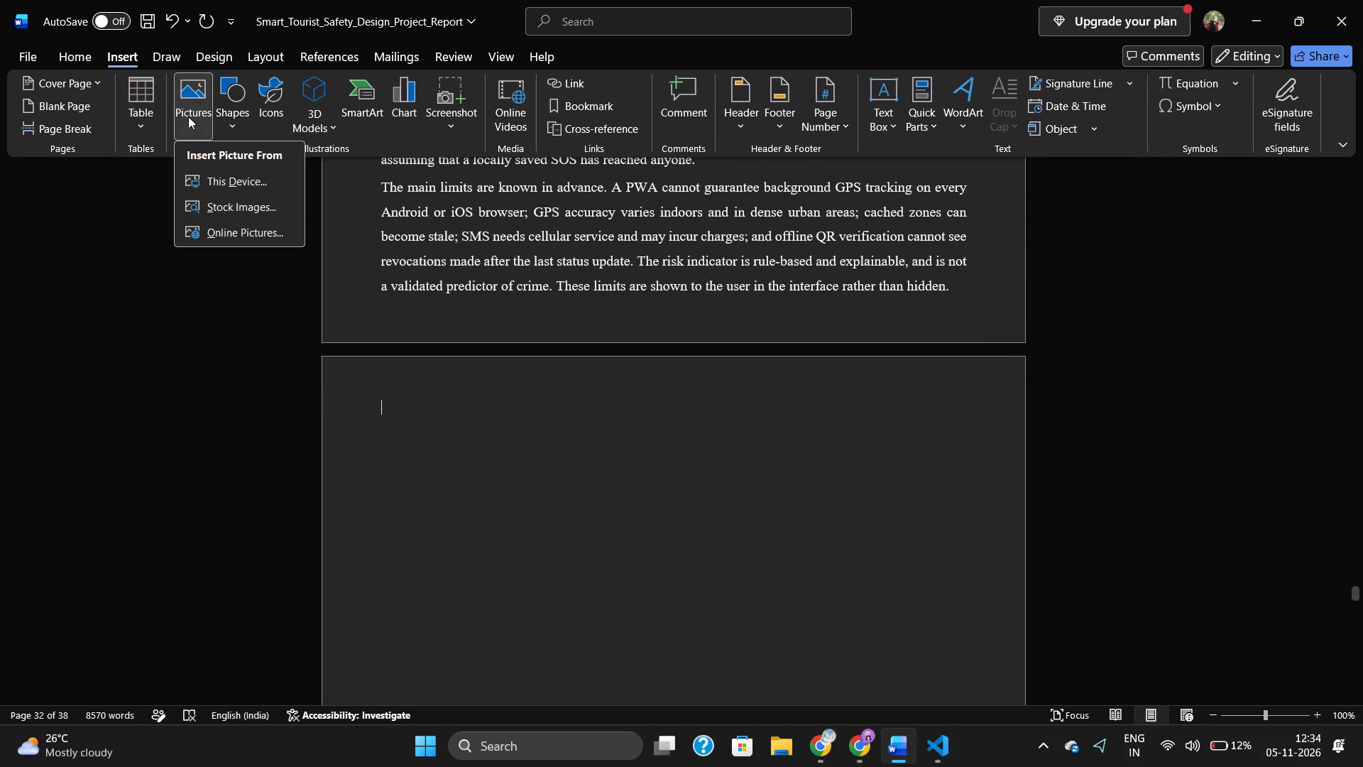
click(229, 169)
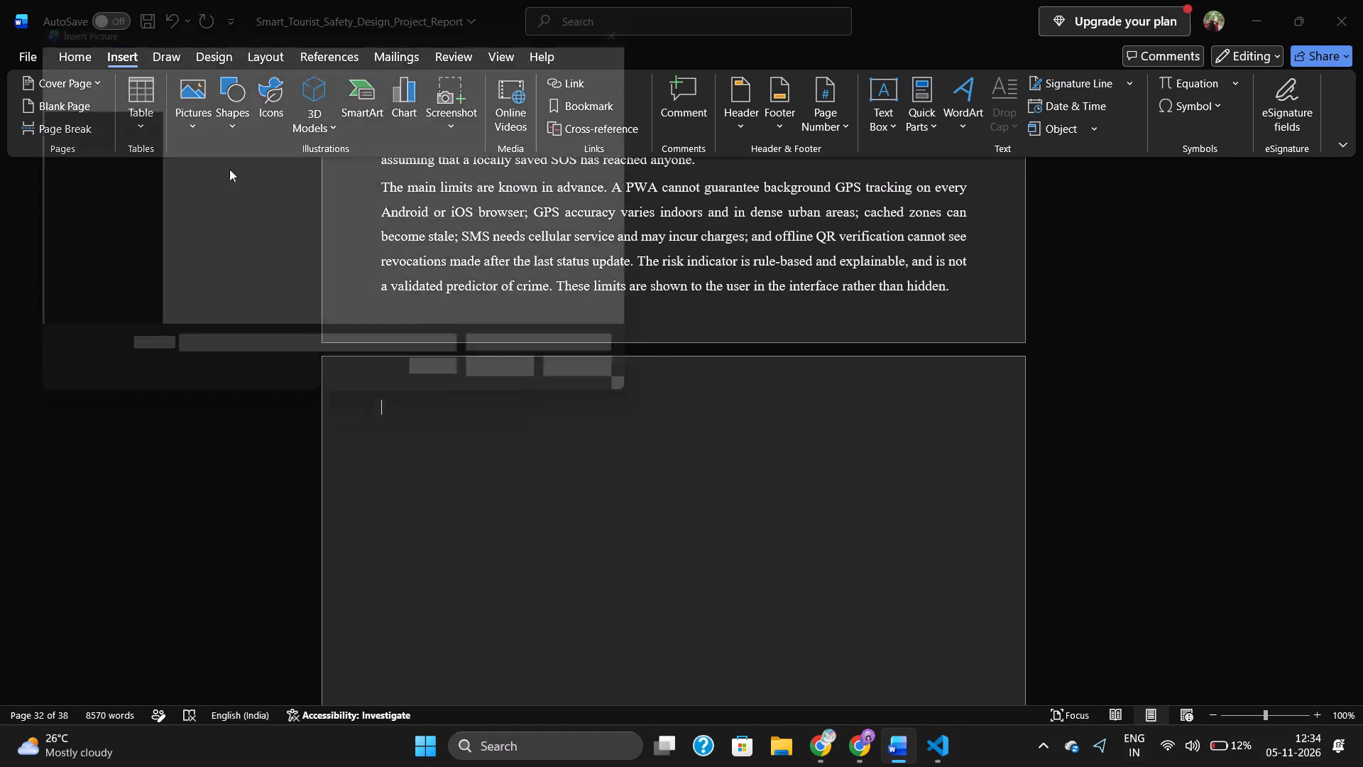
scroll(89, 243, down, 1)
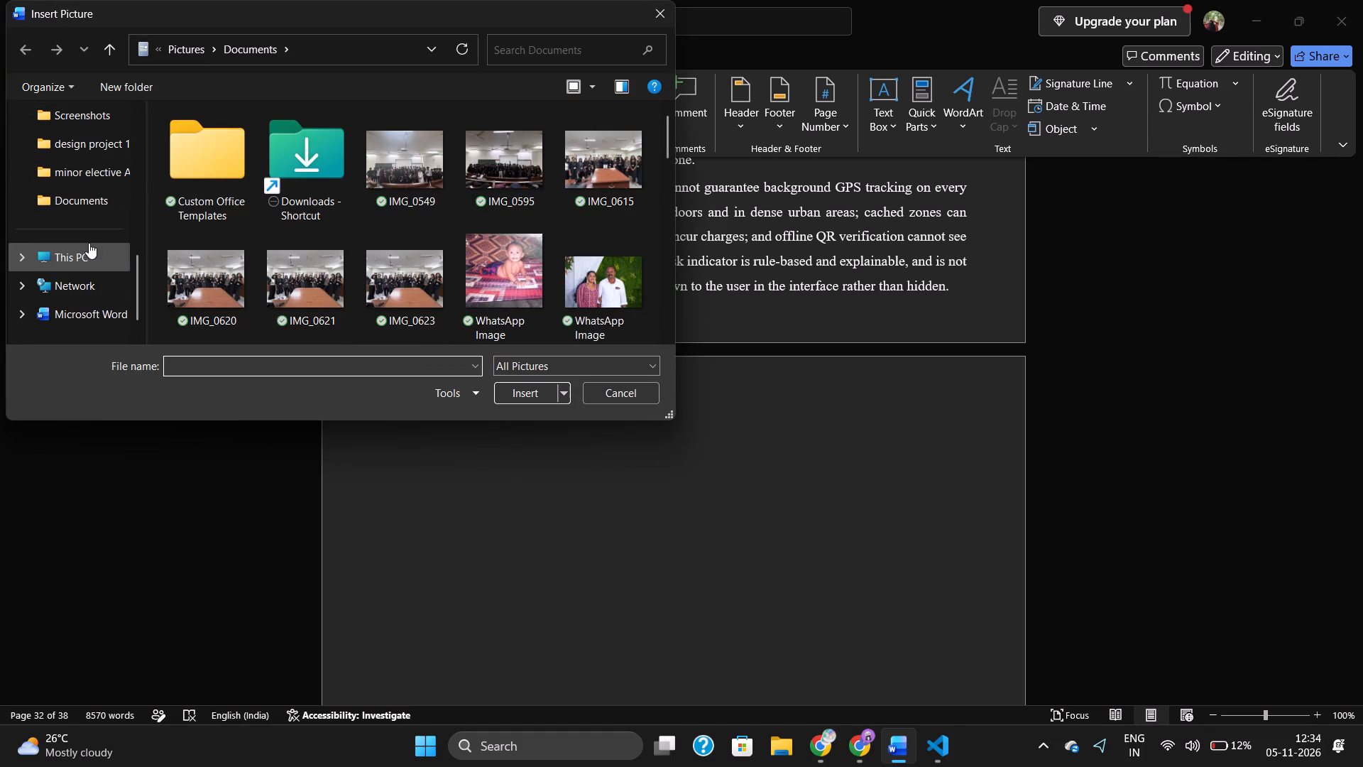
key(ctrl+v)
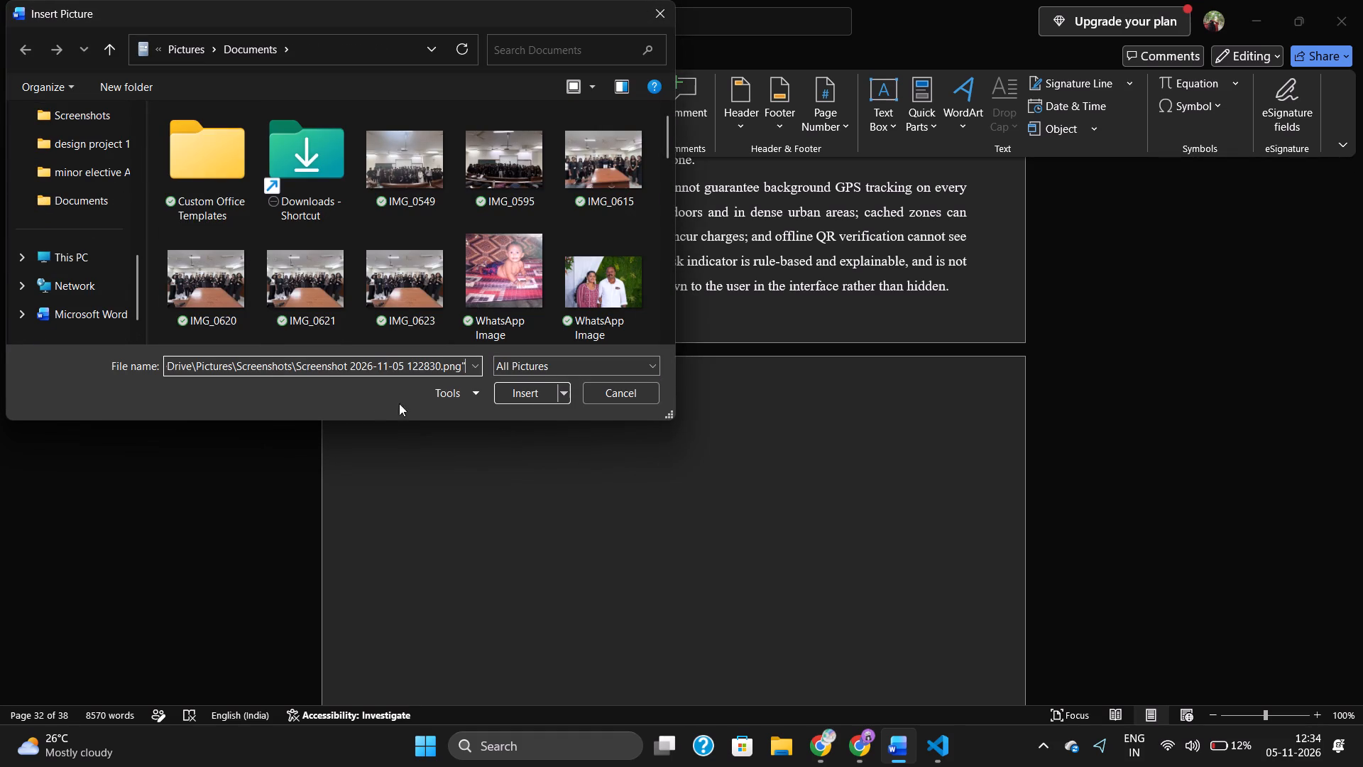
click(532, 391)
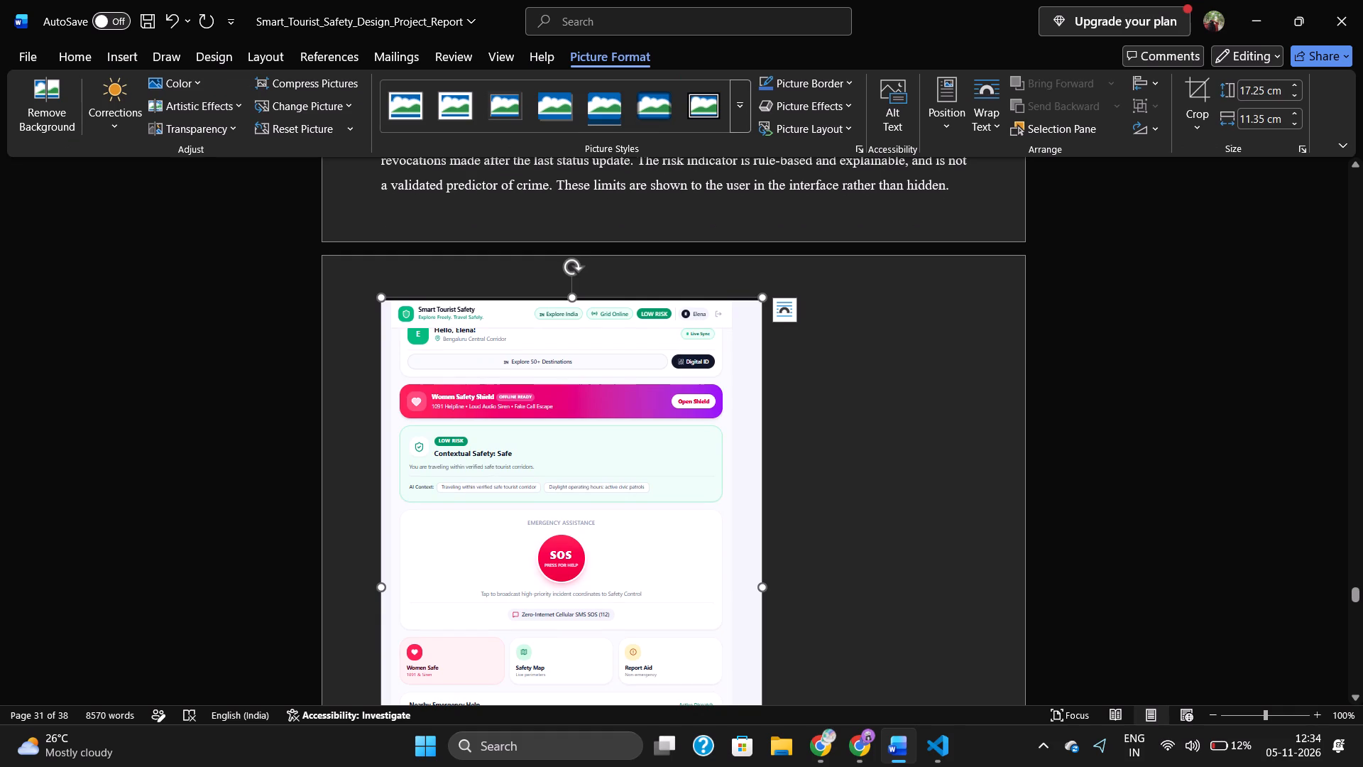
Widen the inserted app home page screenshot to nearly the full text width, keeping its height.
scroll(693, 531, down, 7)
click(926, 459)
scroll(1232, 361, down, 4)
scroll(1232, 361, up, 1)
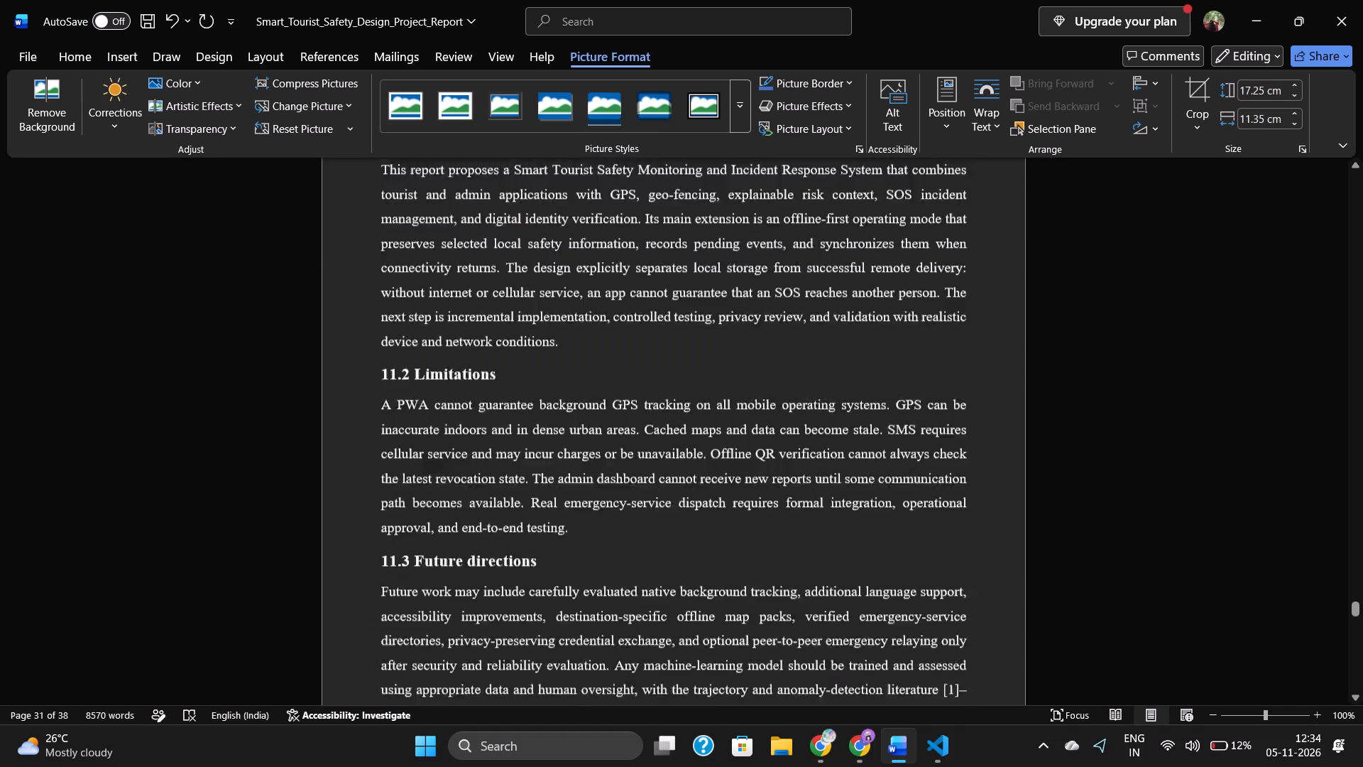
scroll(1232, 361, up, 1)
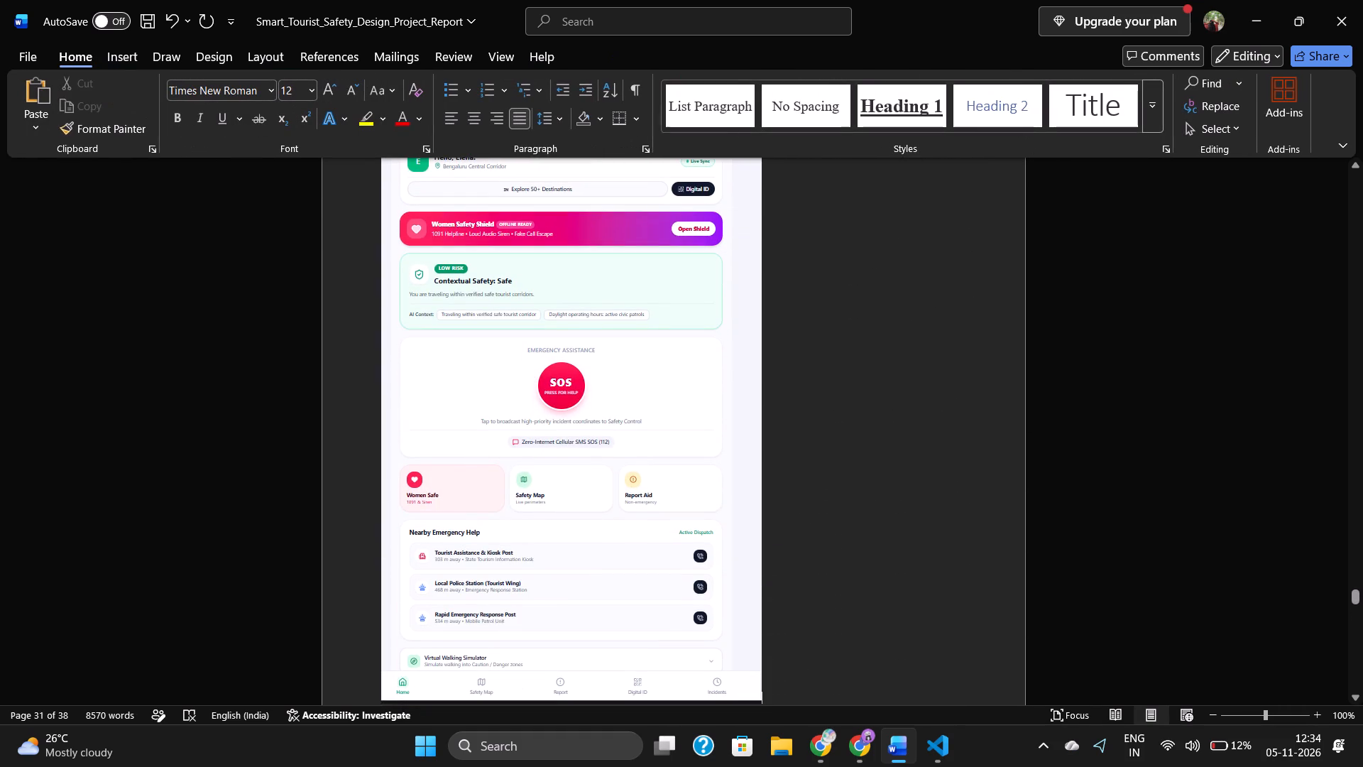
click(712, 482)
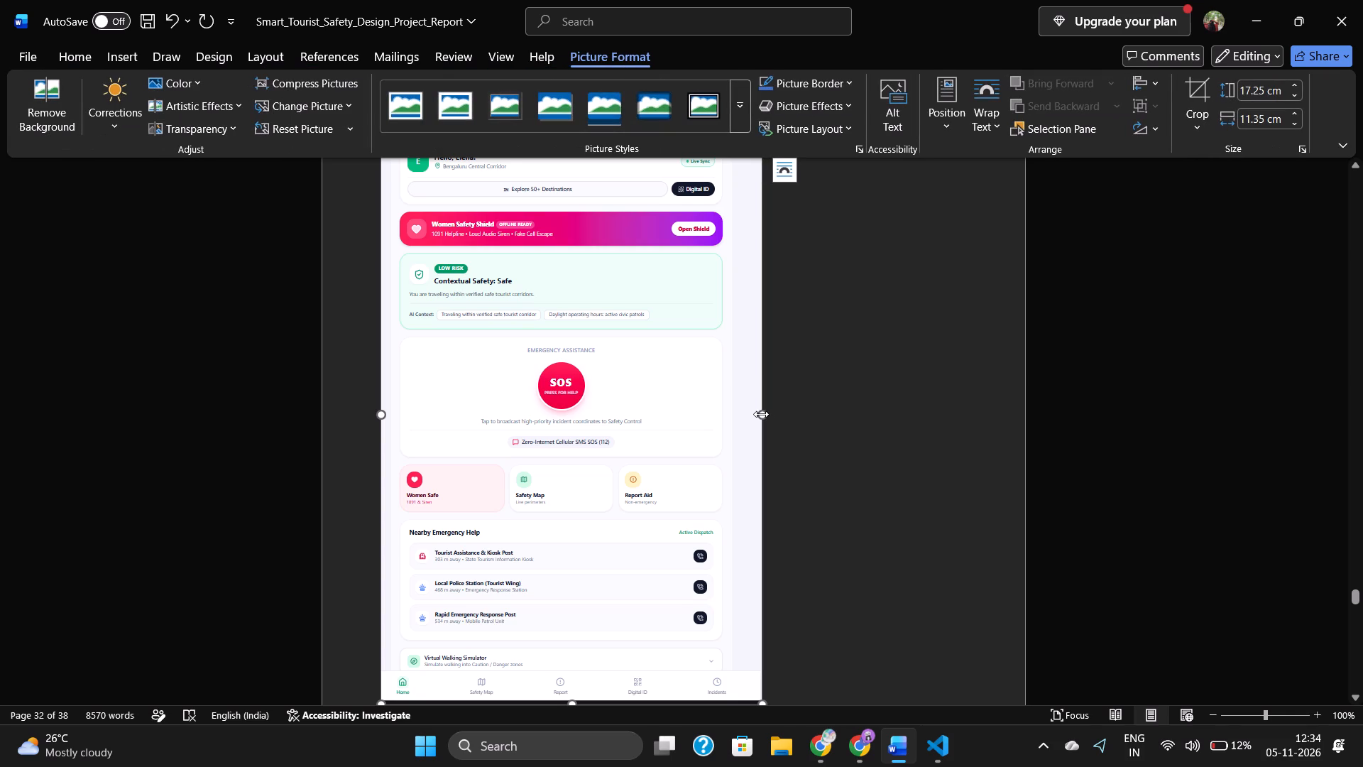
drag(761, 414, 919, 386)
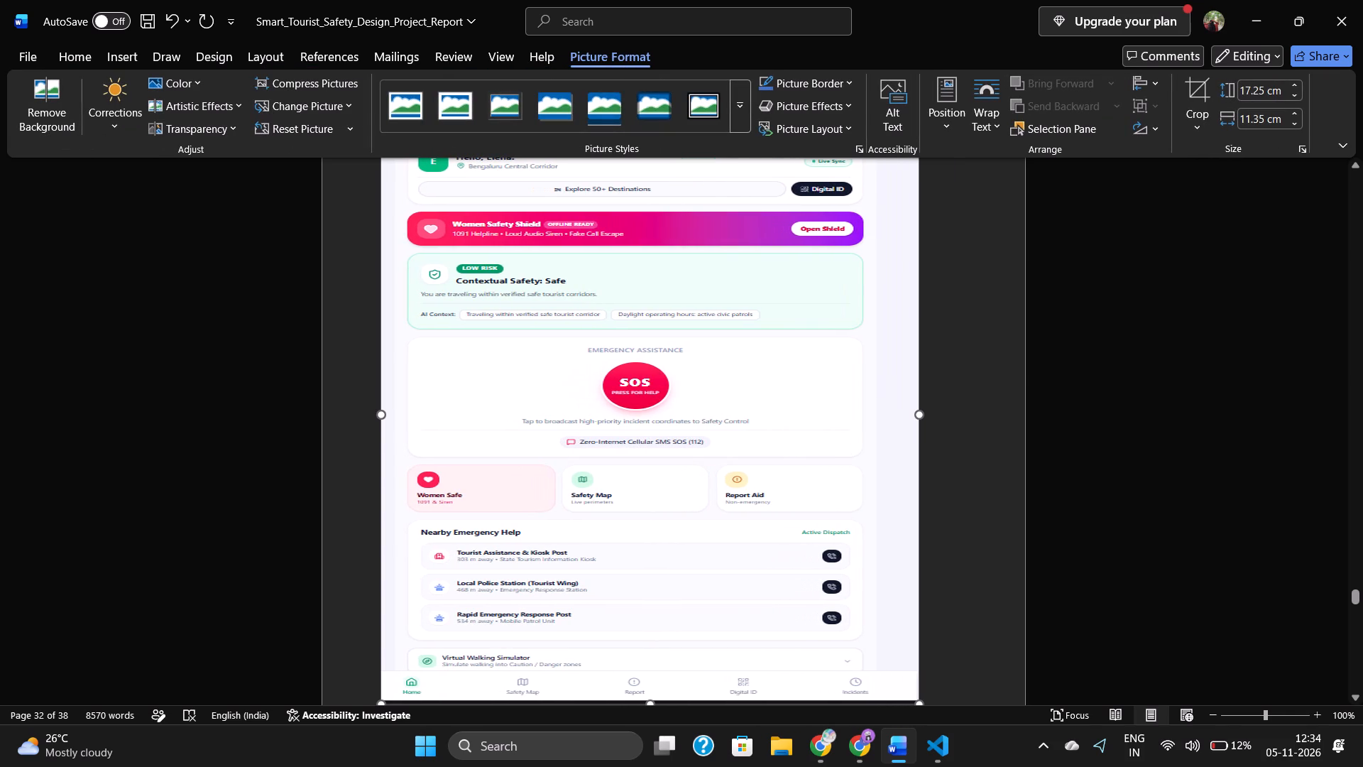
Stretch the app home page screenshot taller by extending its bottom edge down the page.
scroll(758, 486, down, 1)
click(1122, 441)
scroll(1122, 441, down, 1)
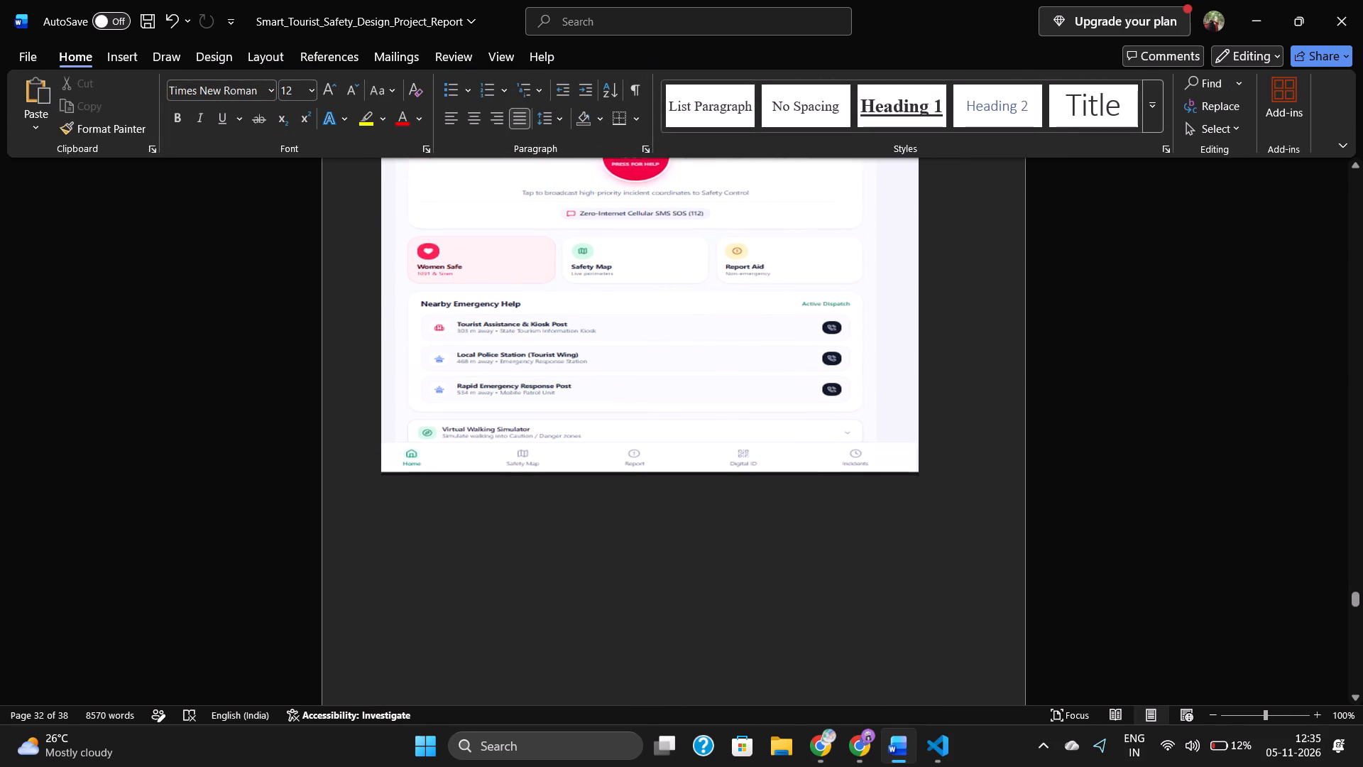
scroll(1122, 441, down, 1)
click(644, 409)
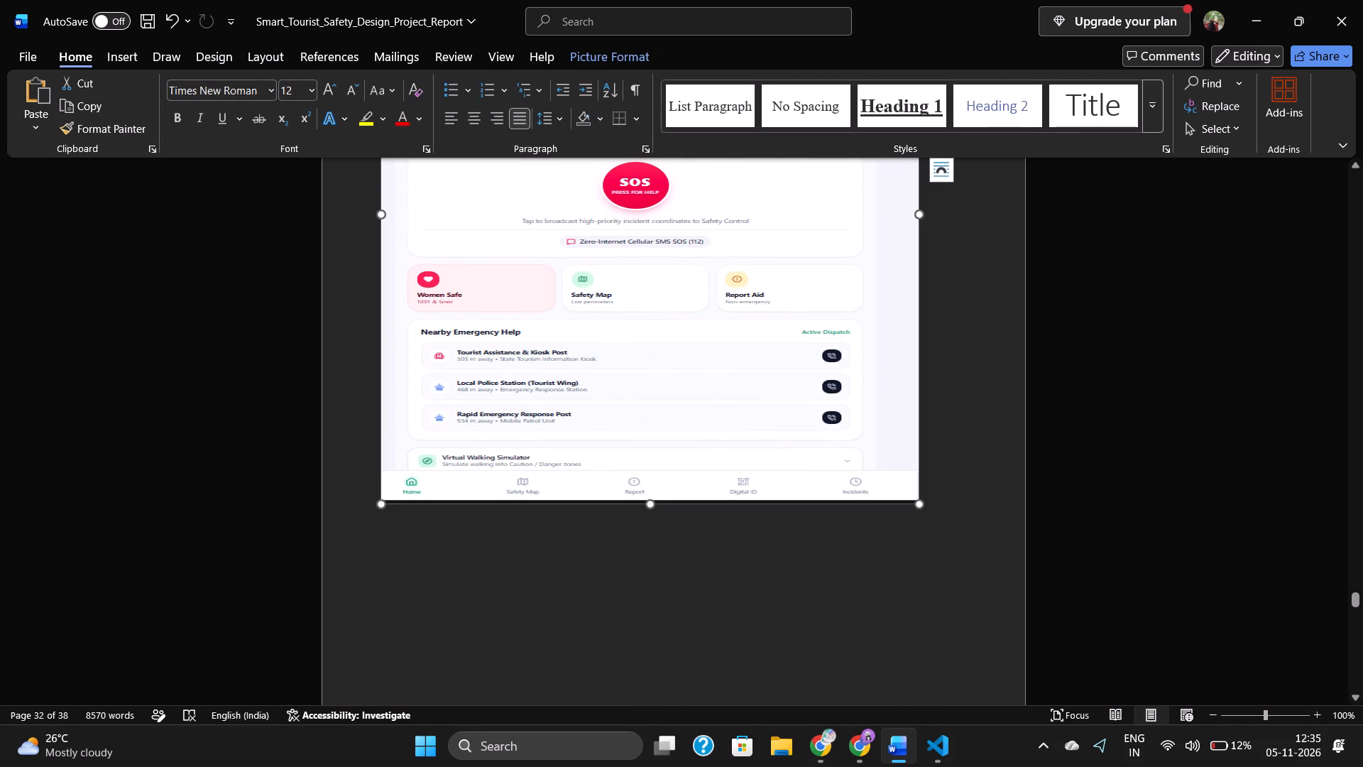
drag(650, 506, 670, 592)
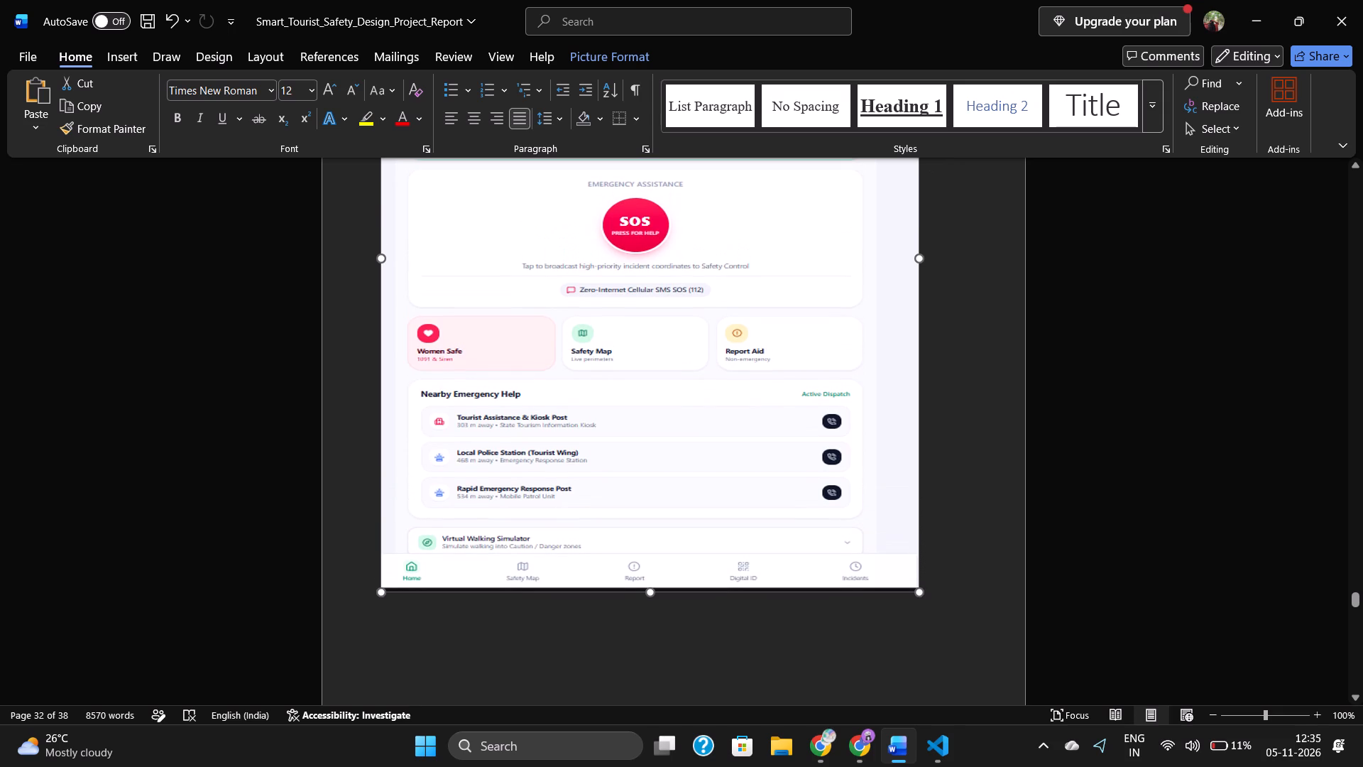
click(1154, 474)
Check how the resized app screenshot sits on its page between section 10.4 and chapter 11.
scroll(1154, 474, up, 3)
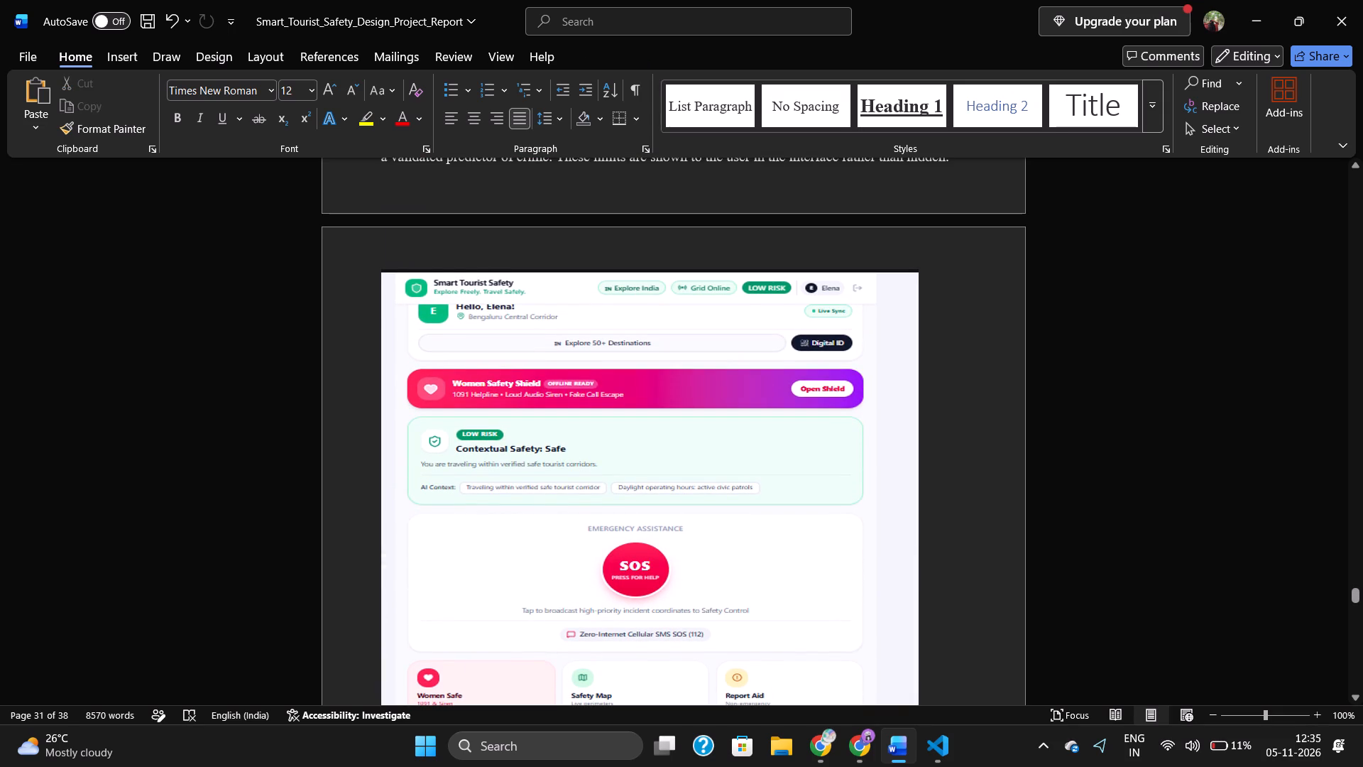
scroll(797, 513, down, 1)
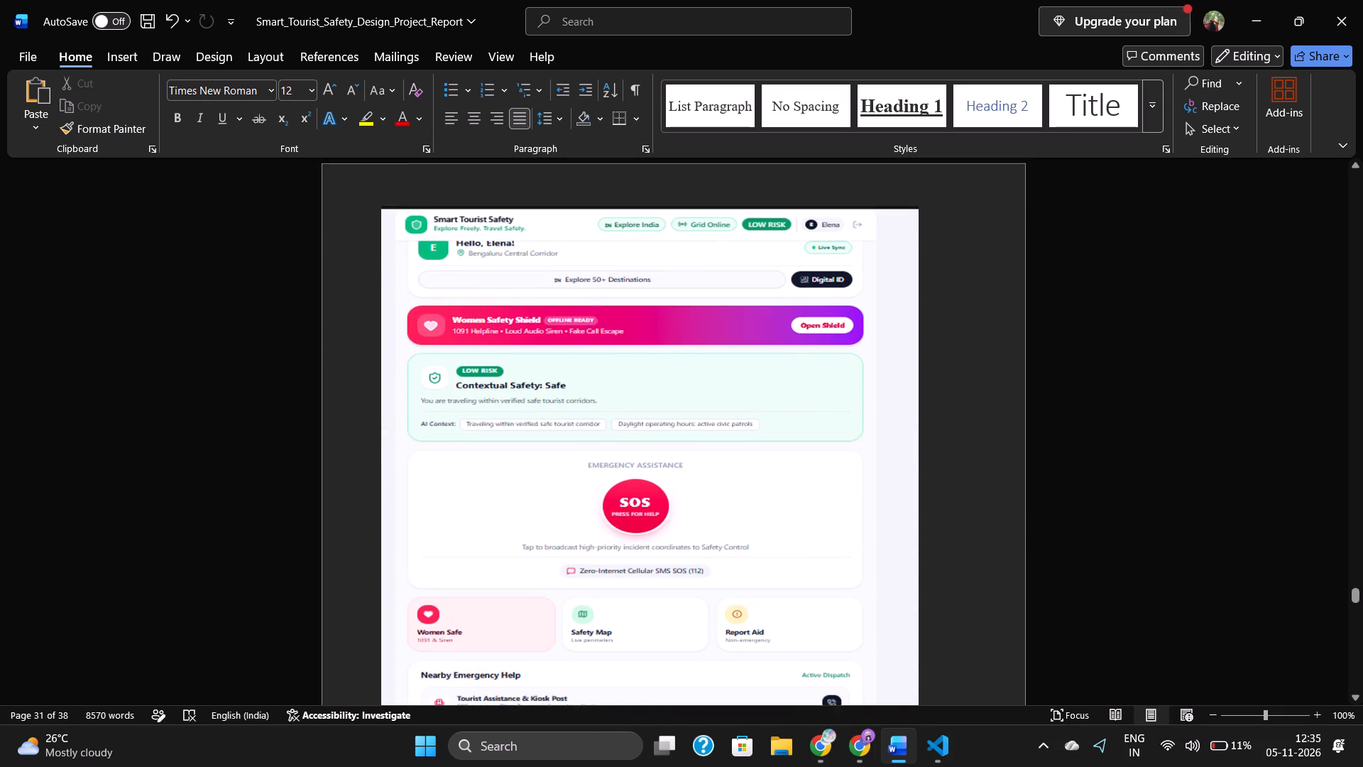
scroll(797, 513, down, 4)
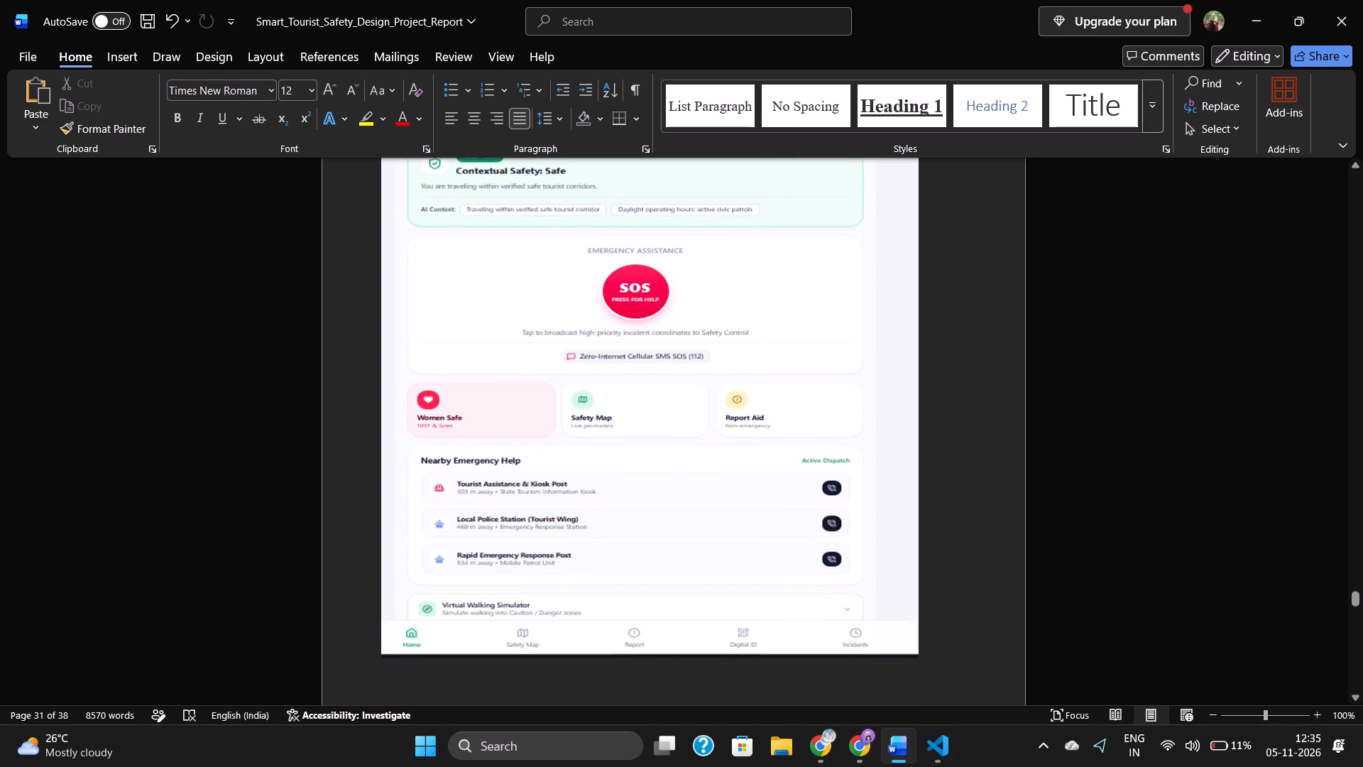
scroll(797, 513, down, 3)
scroll(797, 513, up, 4)
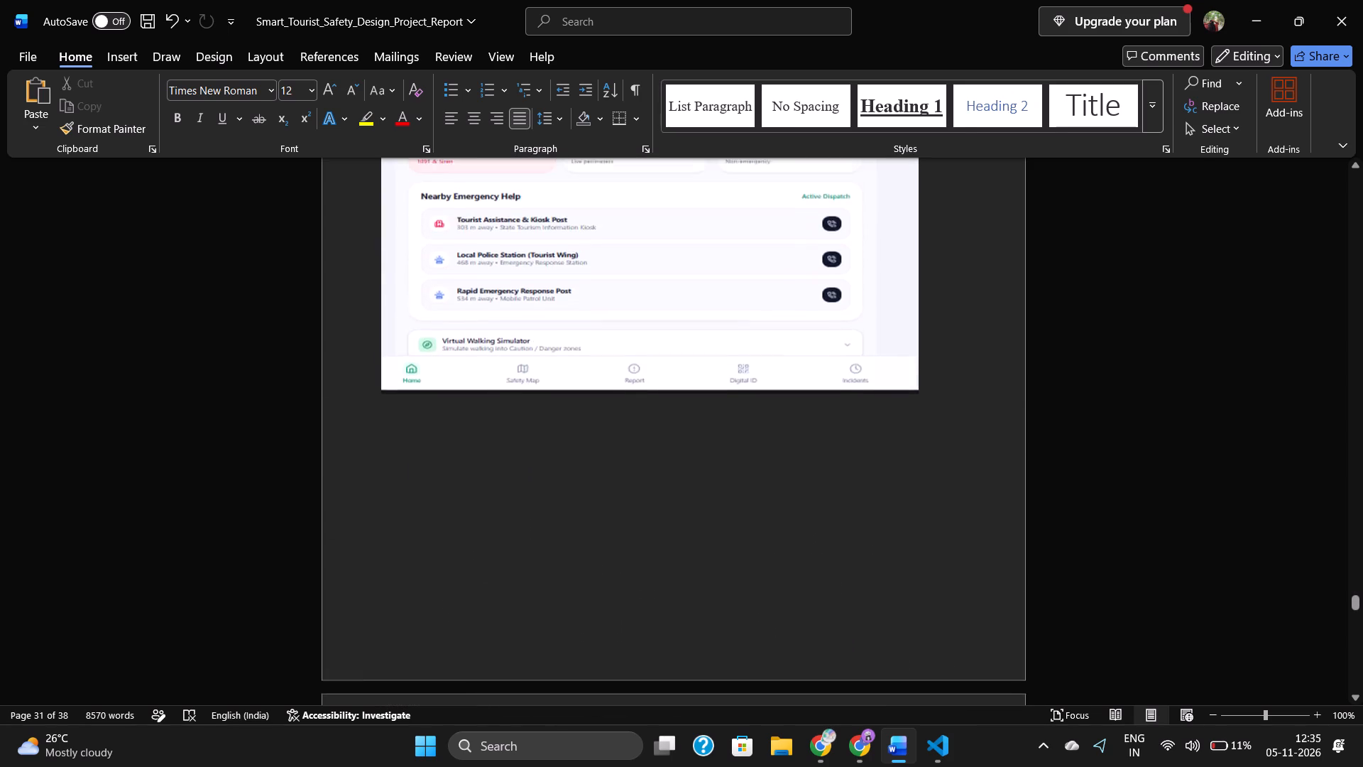
scroll(797, 513, up, 2)
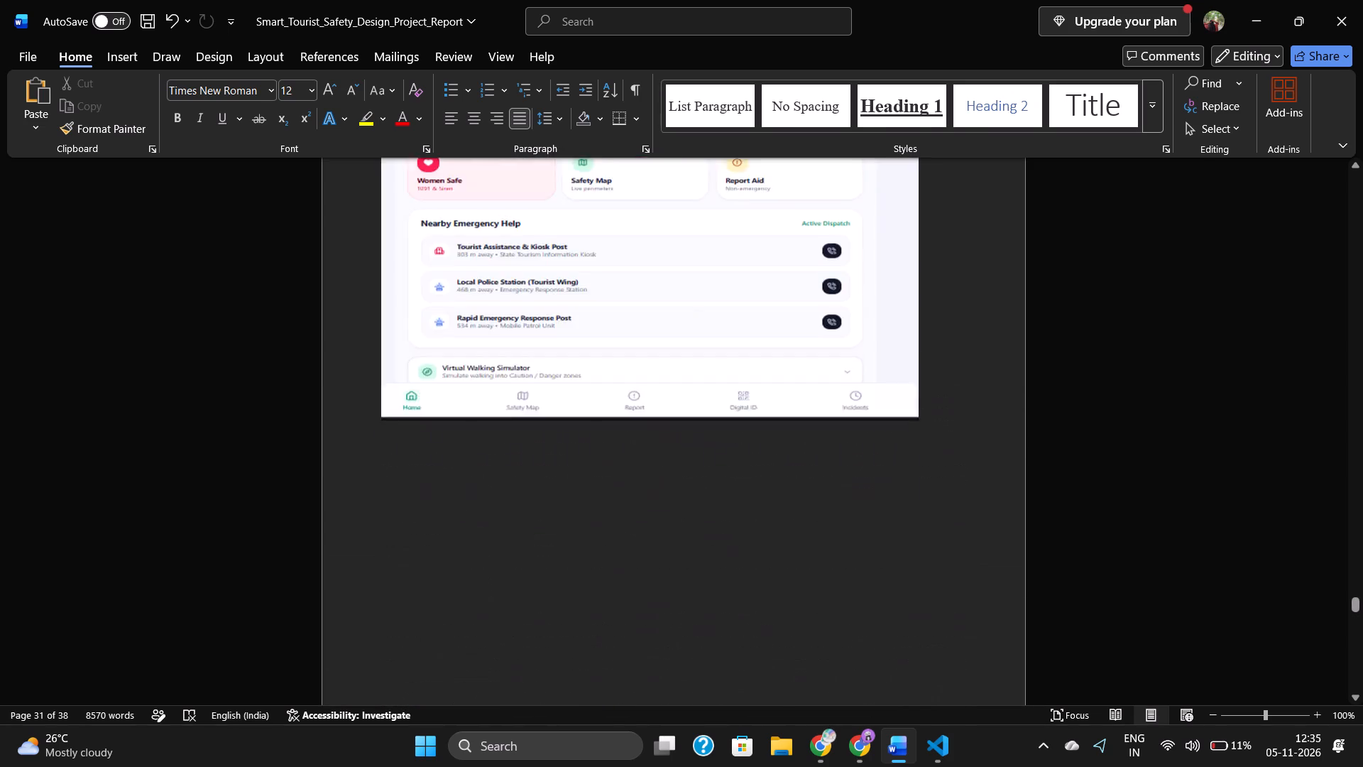
scroll(797, 513, up, 1)
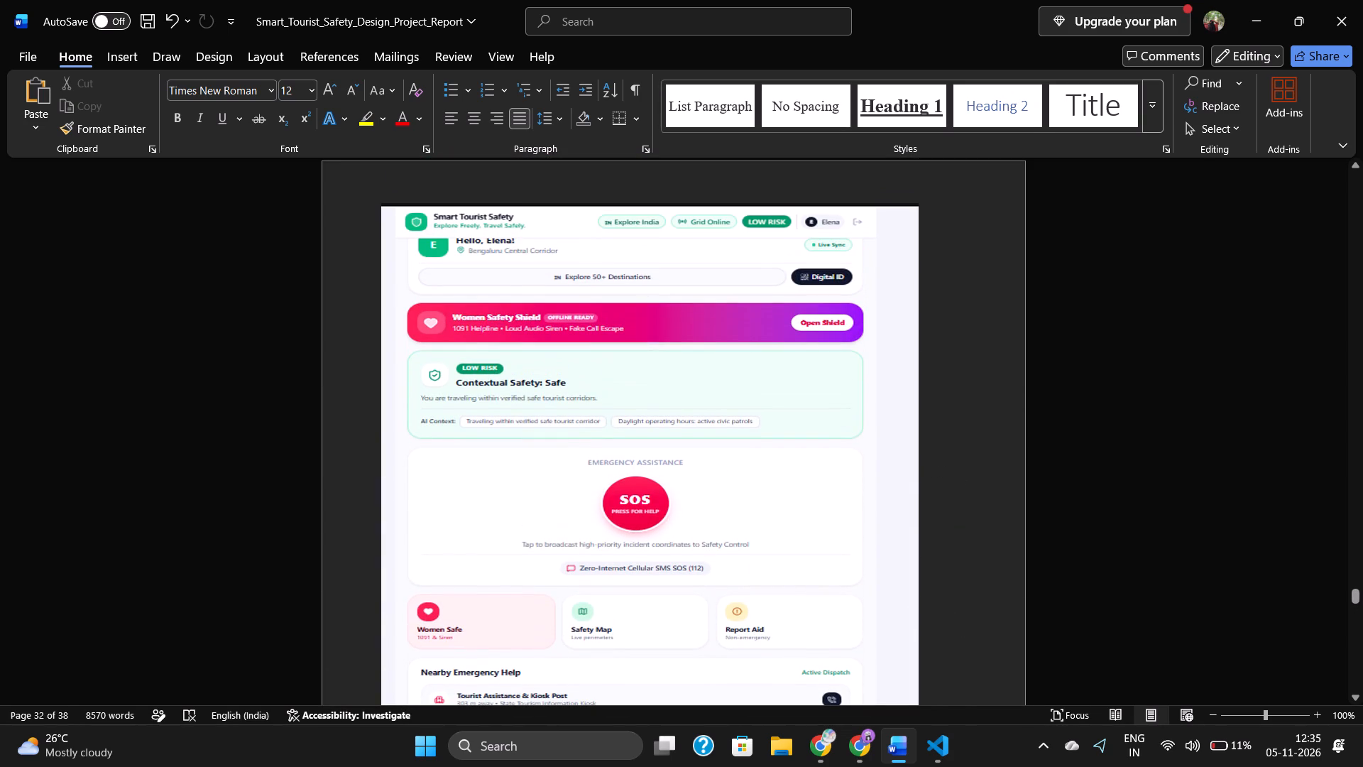
Review the page holding the app home page screenshot and the pages after it, through to the Plagiarism Report page.
scroll(797, 513, down, 1)
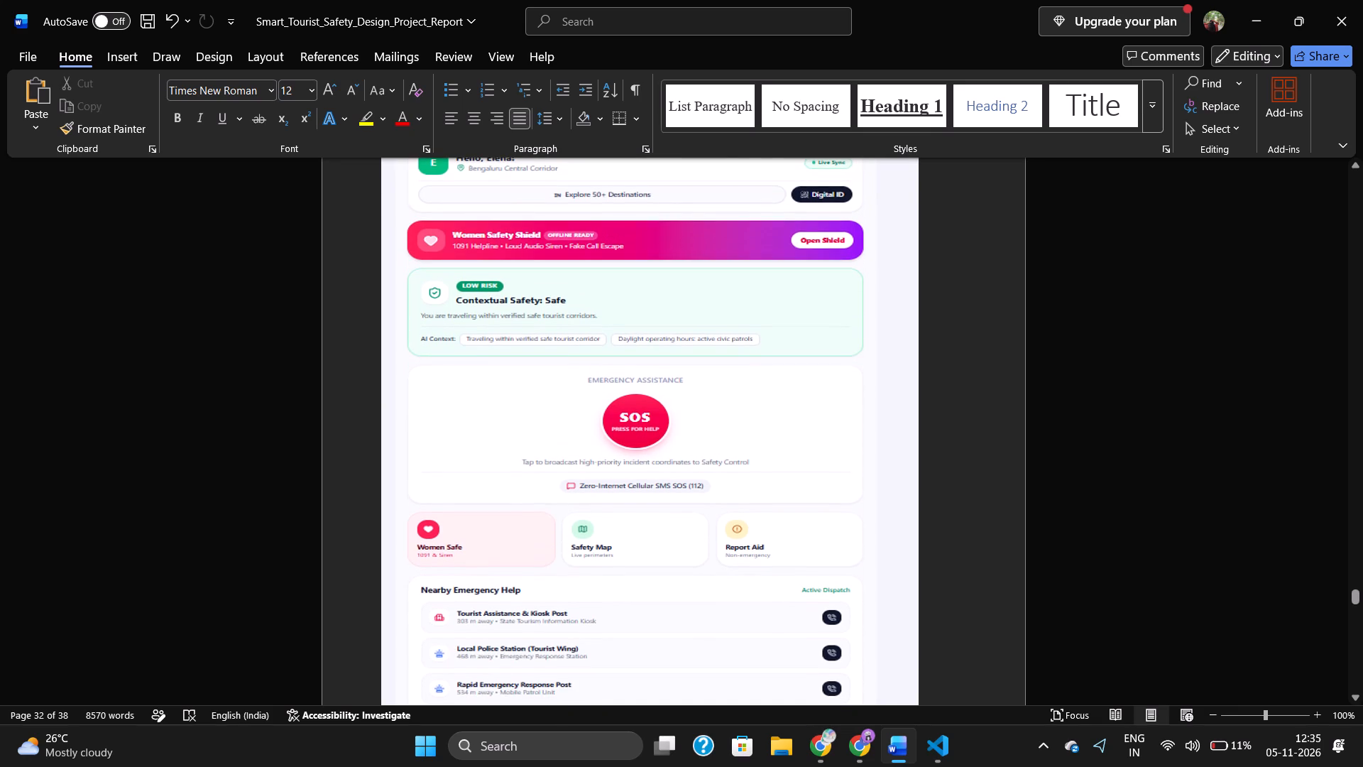
scroll(797, 513, down, 2)
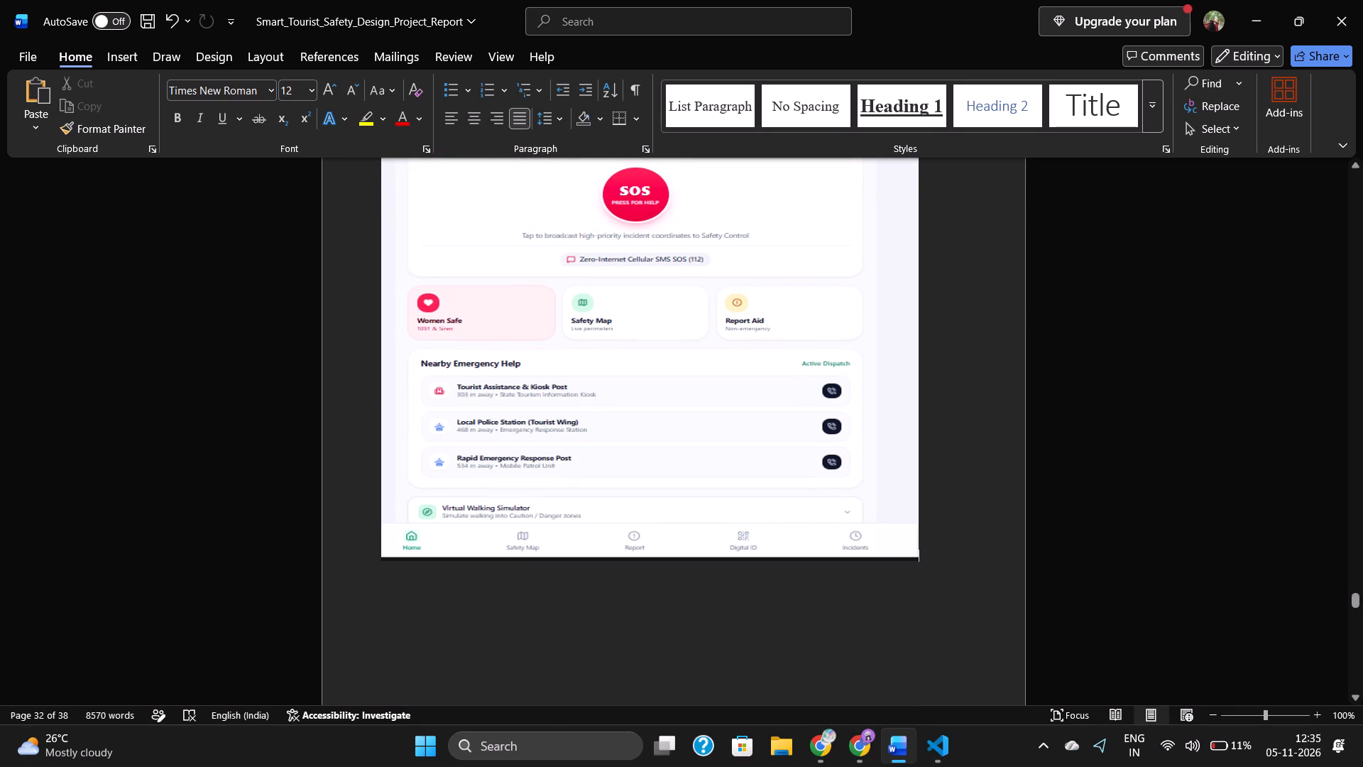
scroll(797, 513, up, 2)
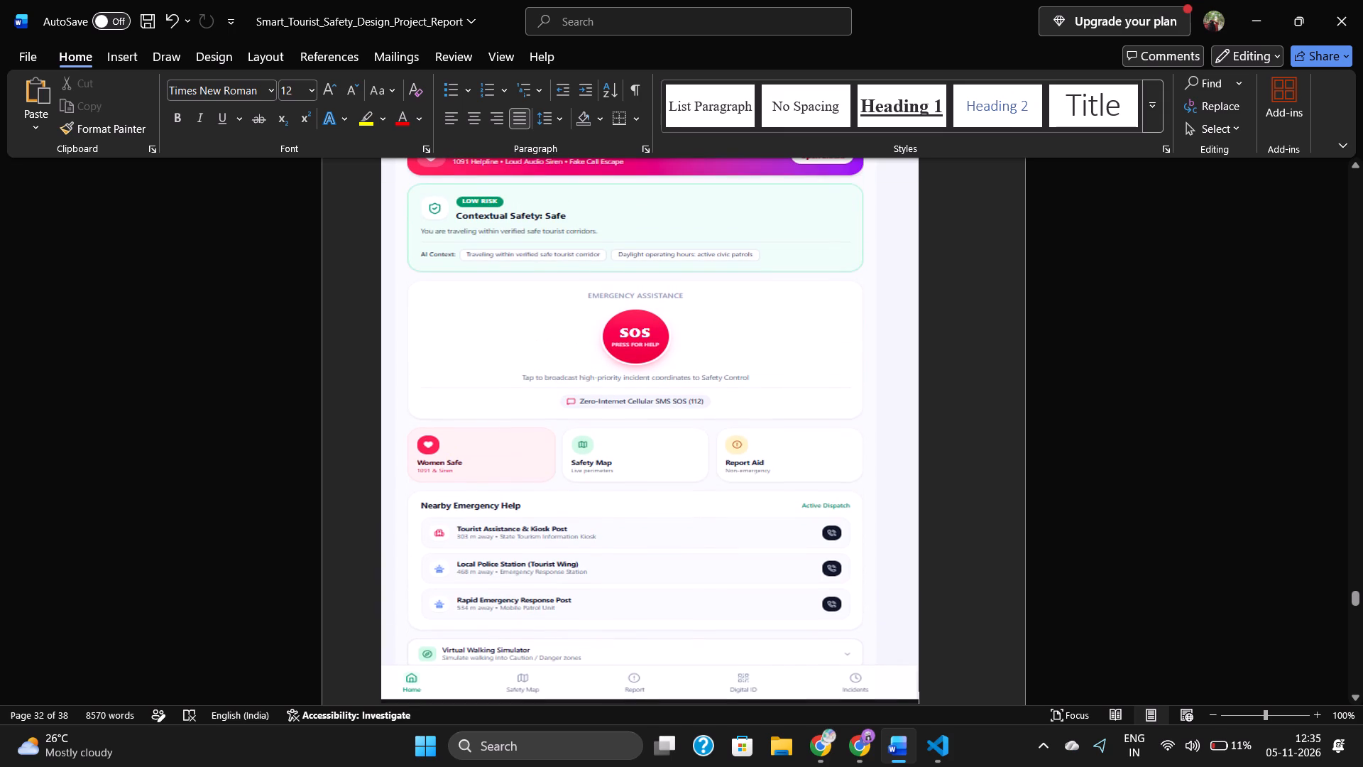
scroll(797, 513, down, 2)
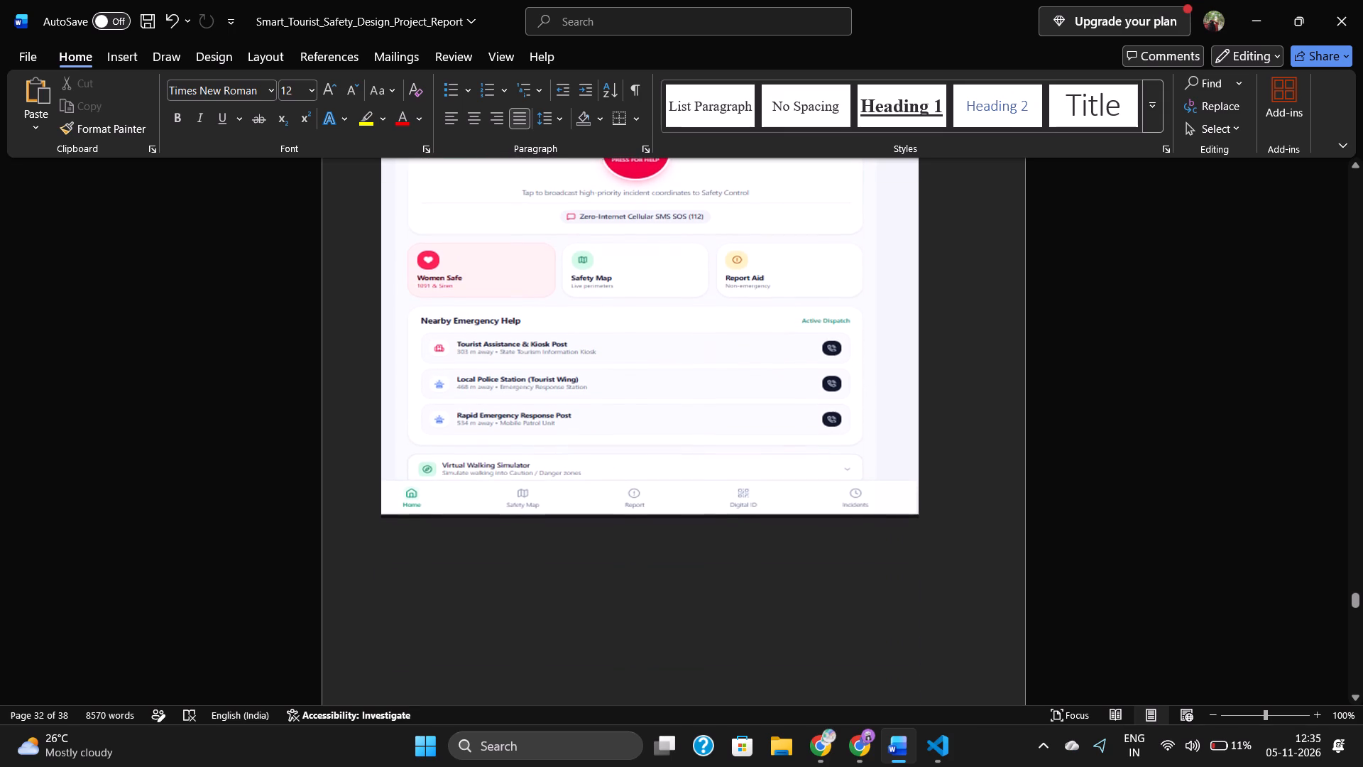
scroll(797, 513, down, 1)
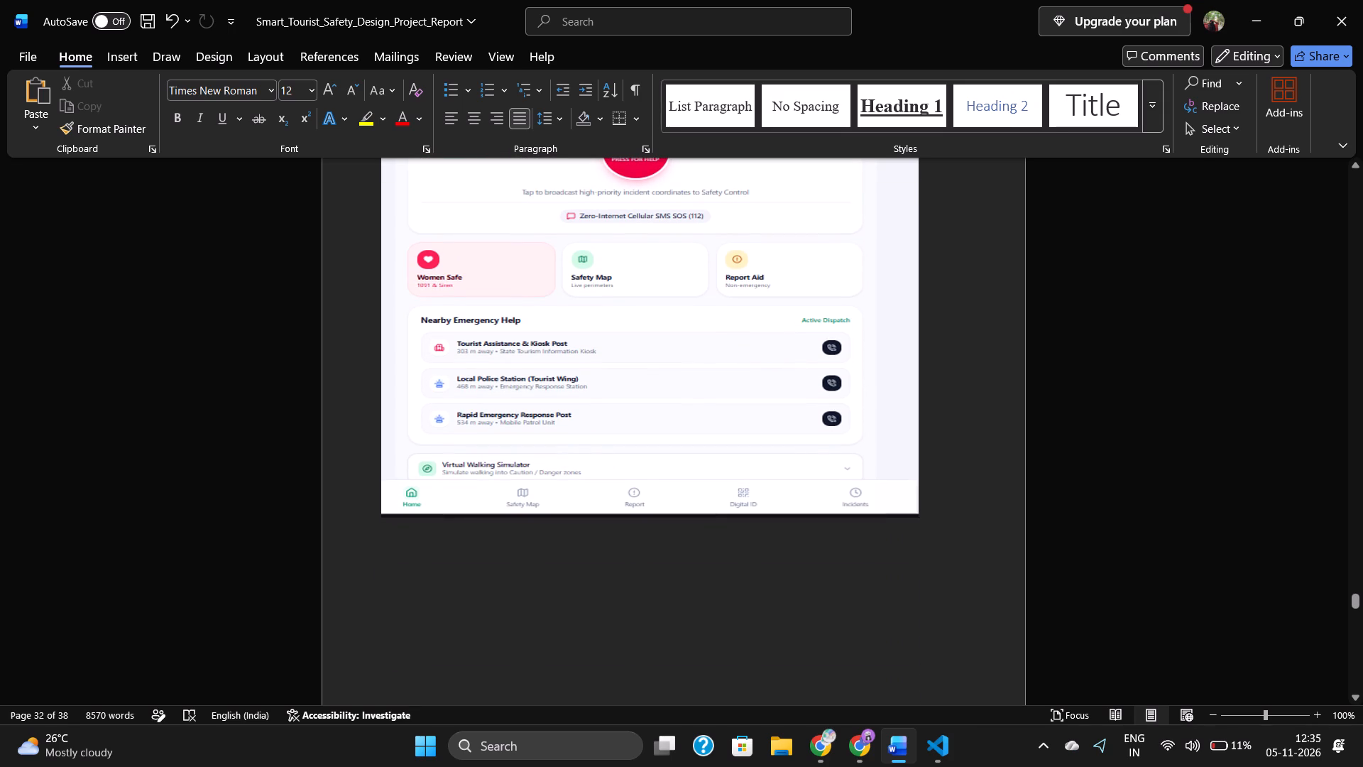
scroll(797, 513, down, 1)
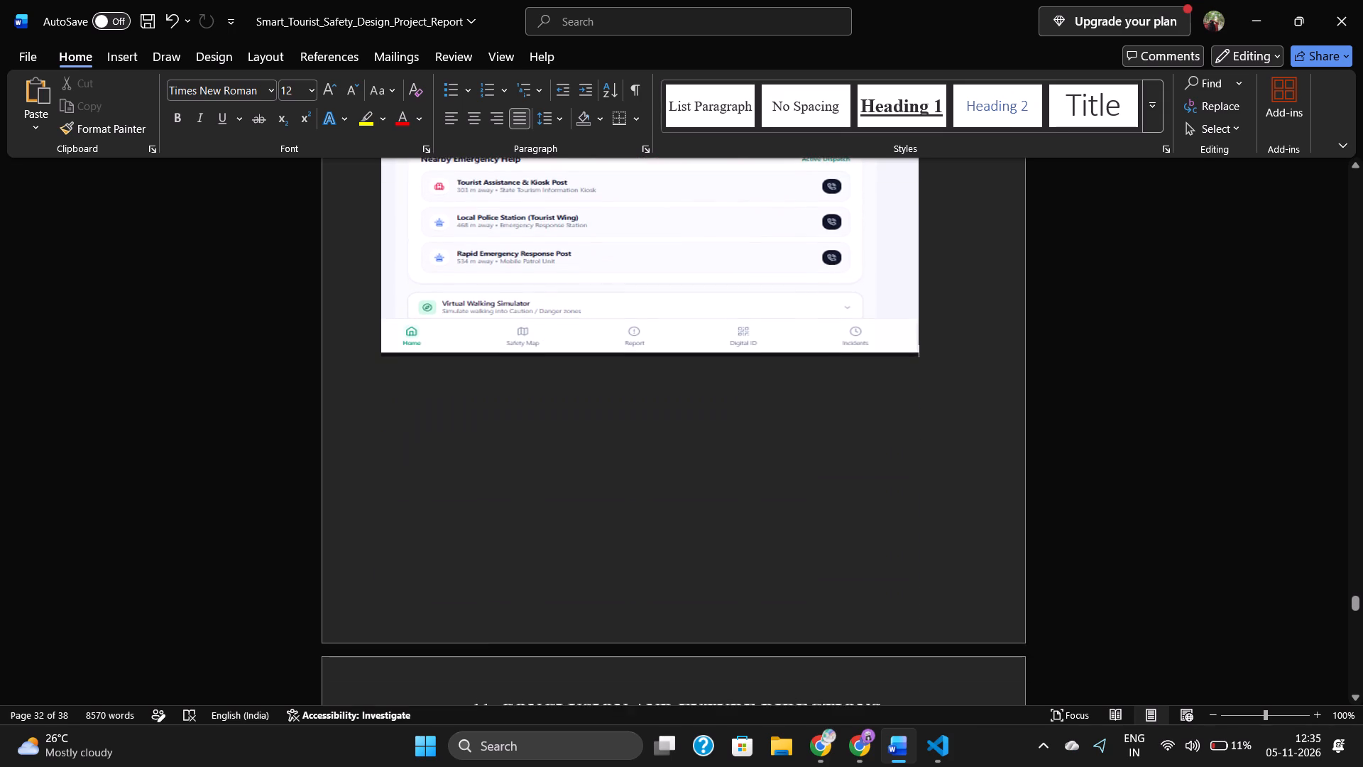
scroll(797, 513, down, 12)
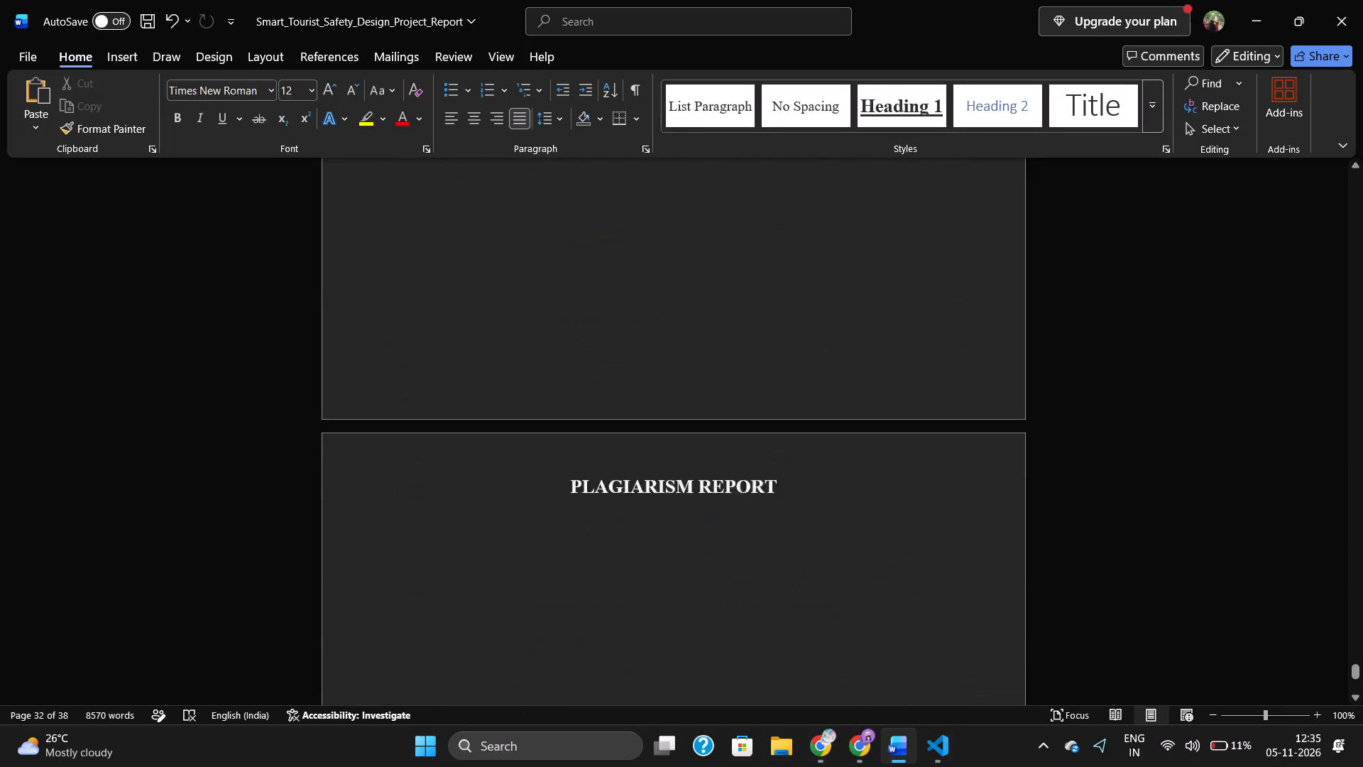
scroll(797, 513, down, 3)
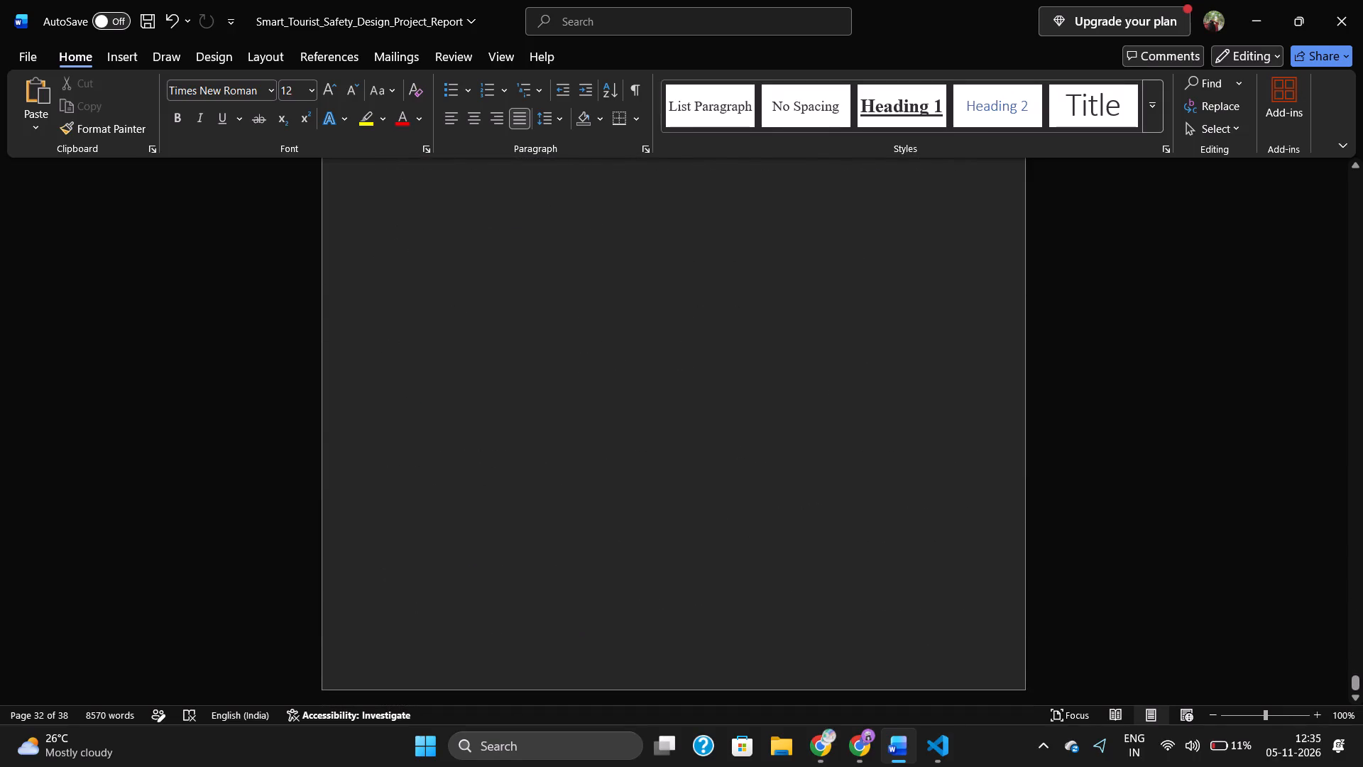
Start saving a copy of the report in the Downloads folder.
click(31, 55)
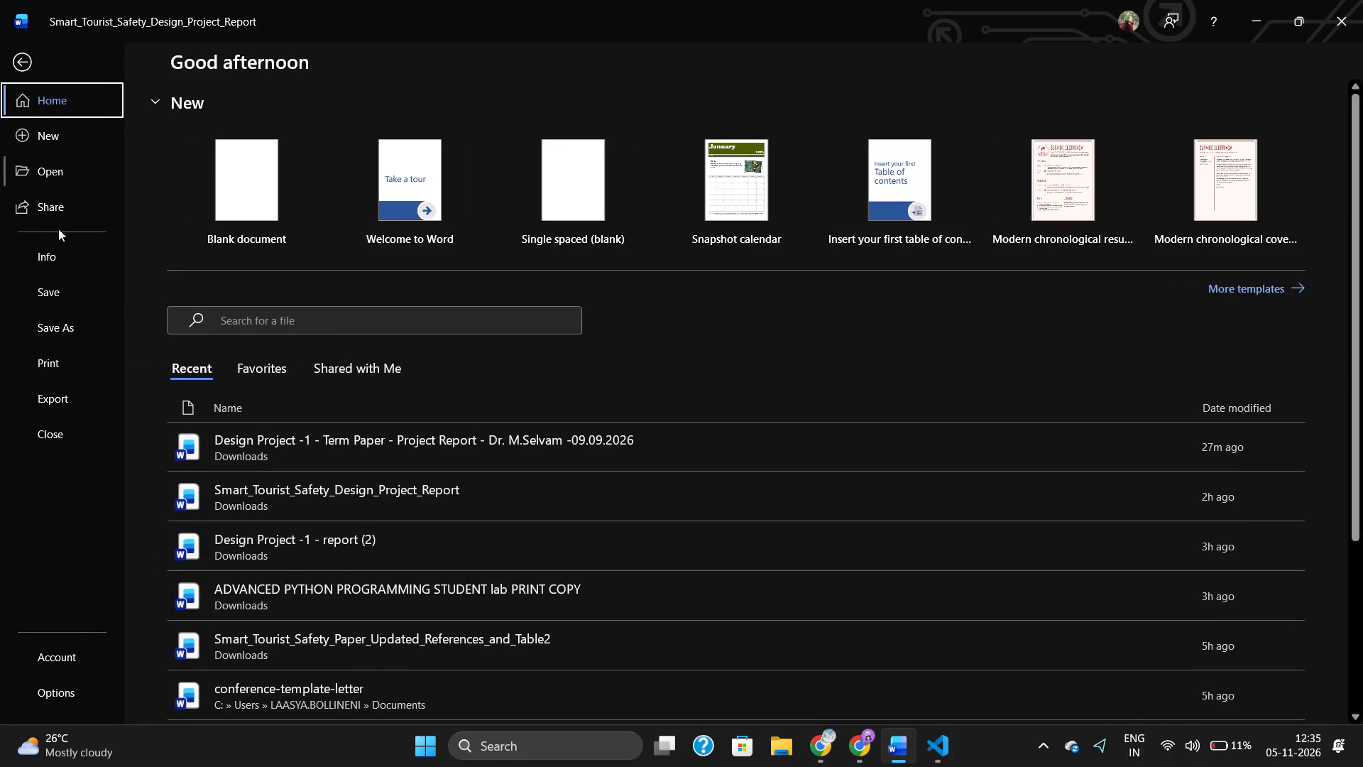
click(84, 327)
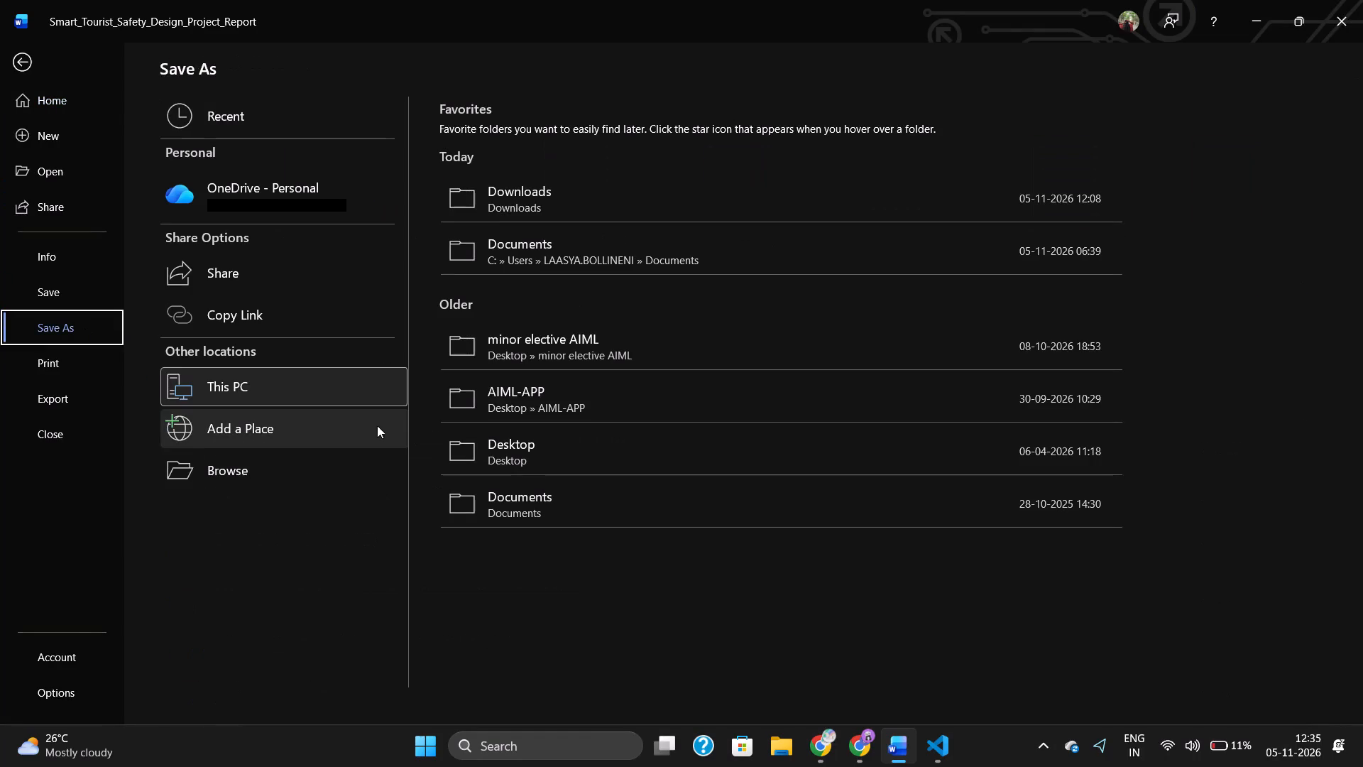
click(537, 197)
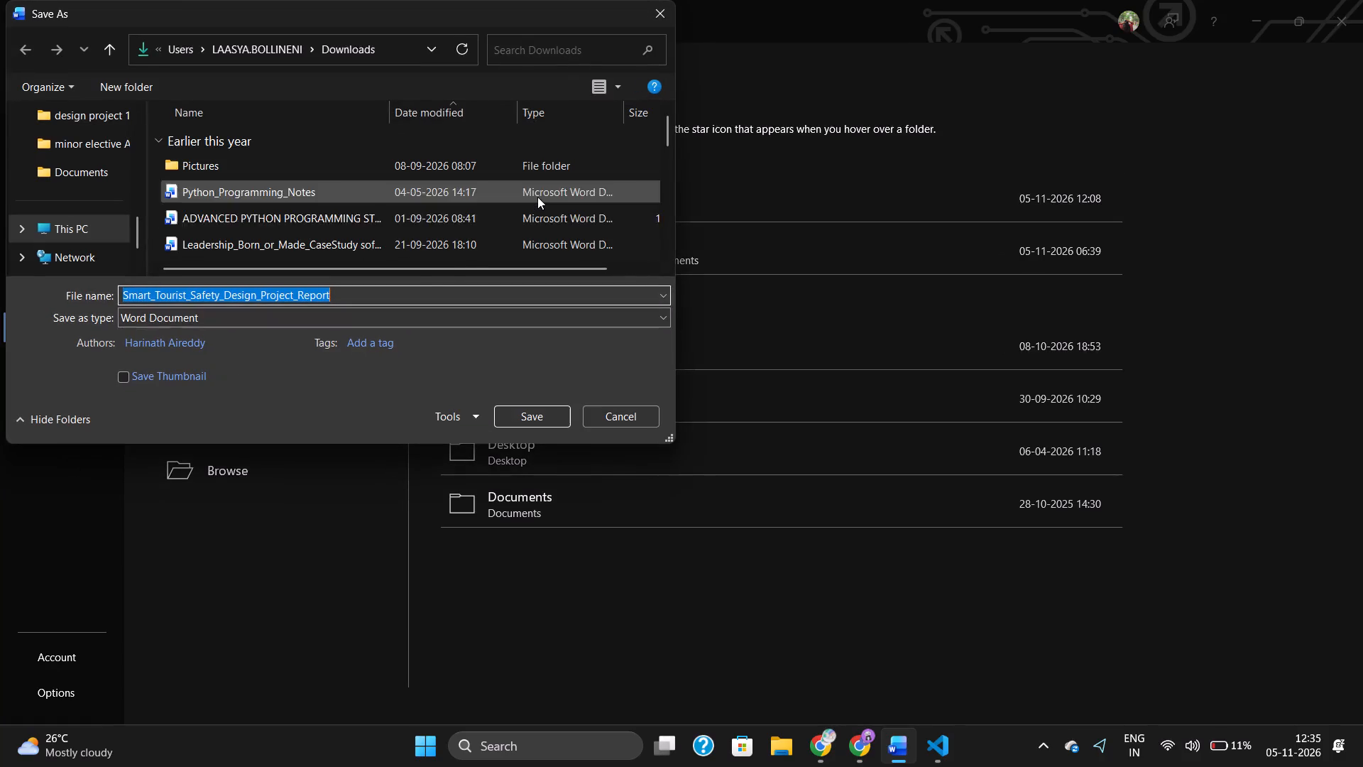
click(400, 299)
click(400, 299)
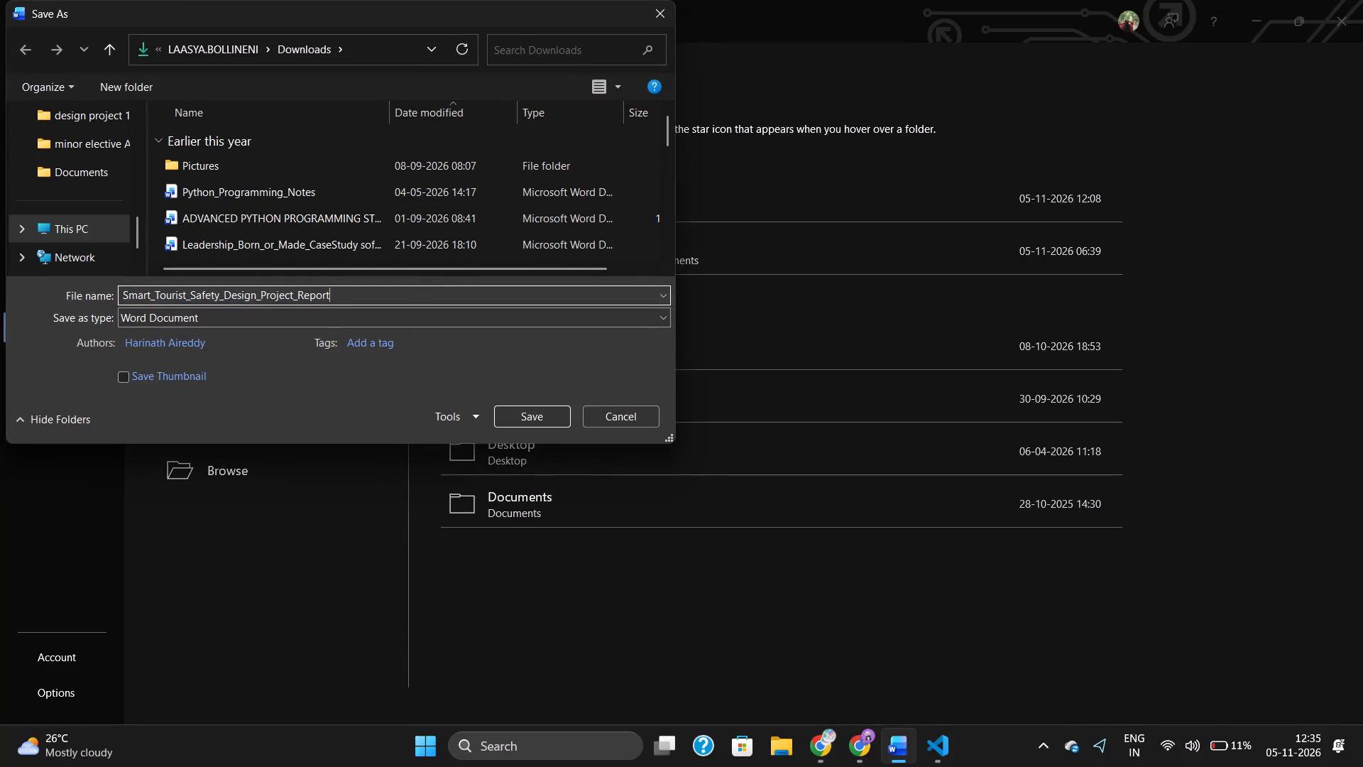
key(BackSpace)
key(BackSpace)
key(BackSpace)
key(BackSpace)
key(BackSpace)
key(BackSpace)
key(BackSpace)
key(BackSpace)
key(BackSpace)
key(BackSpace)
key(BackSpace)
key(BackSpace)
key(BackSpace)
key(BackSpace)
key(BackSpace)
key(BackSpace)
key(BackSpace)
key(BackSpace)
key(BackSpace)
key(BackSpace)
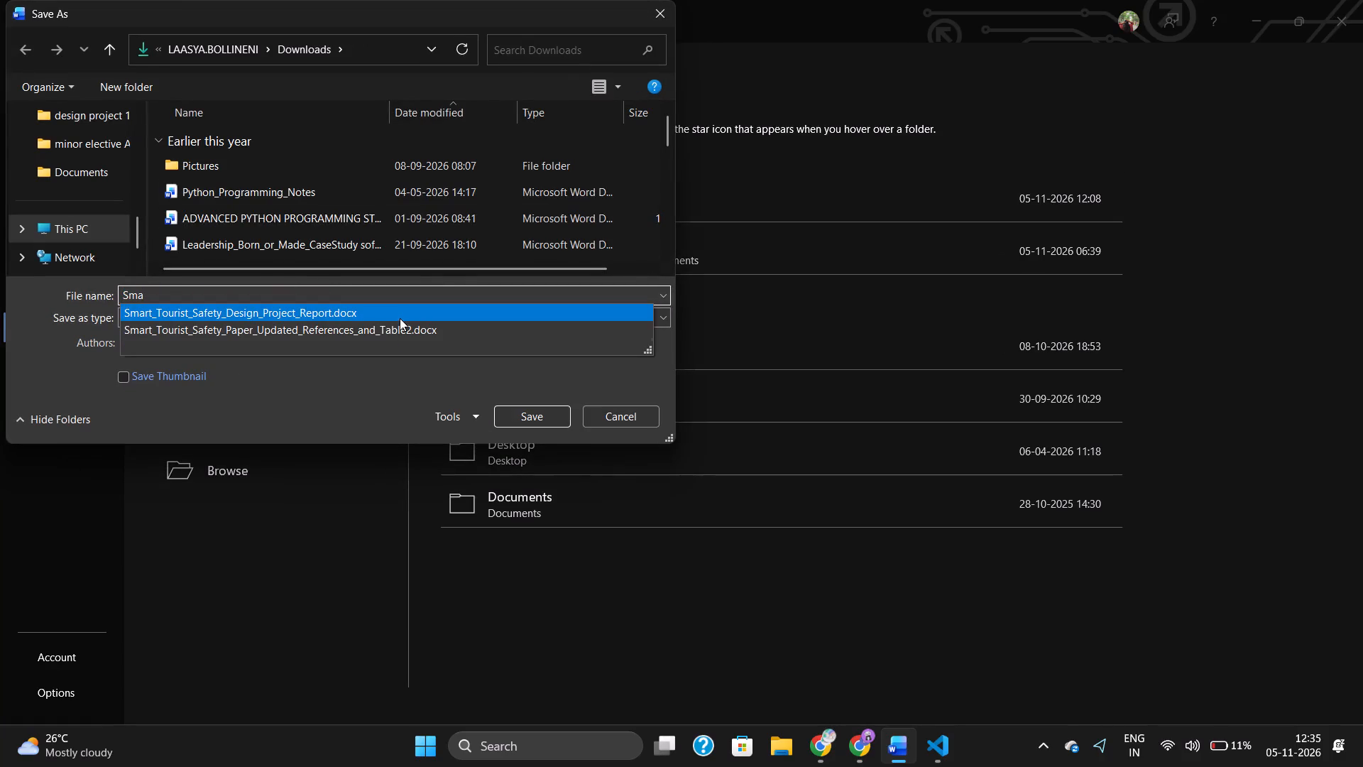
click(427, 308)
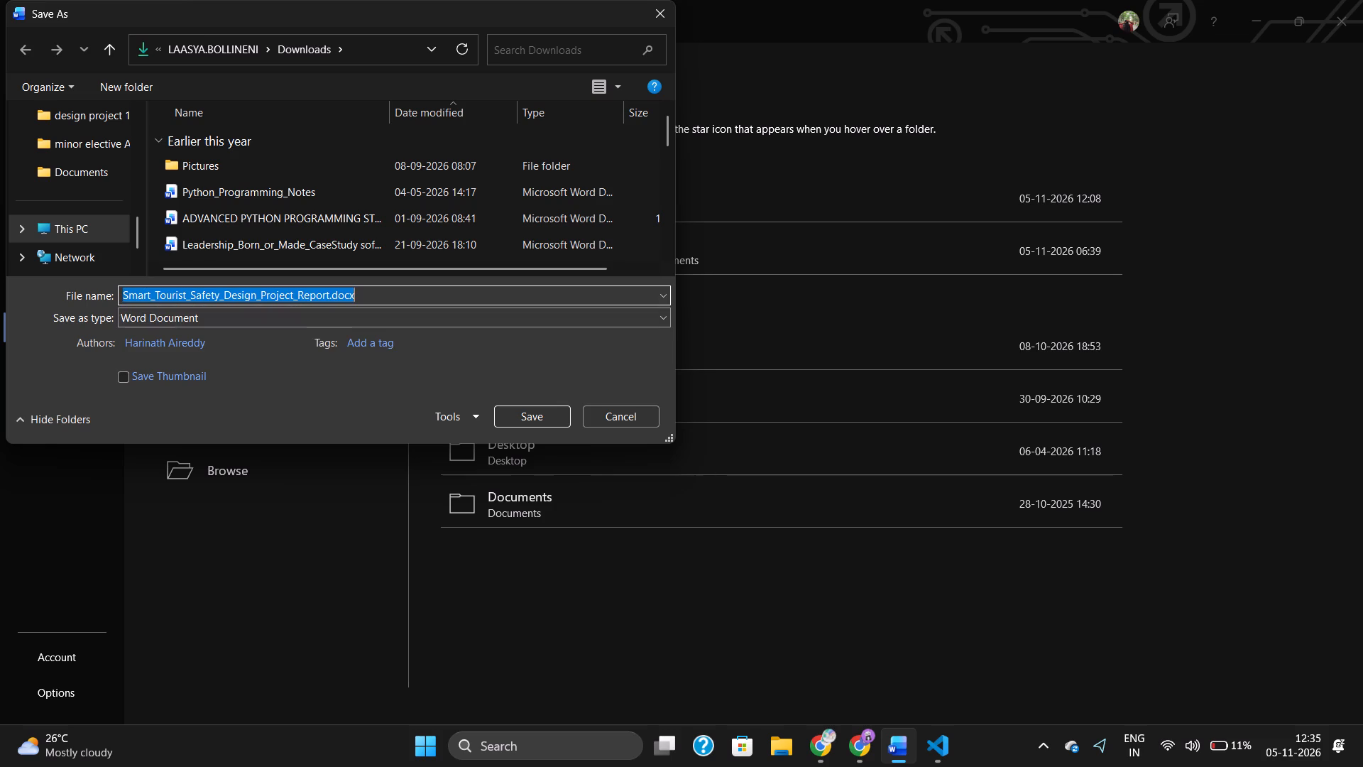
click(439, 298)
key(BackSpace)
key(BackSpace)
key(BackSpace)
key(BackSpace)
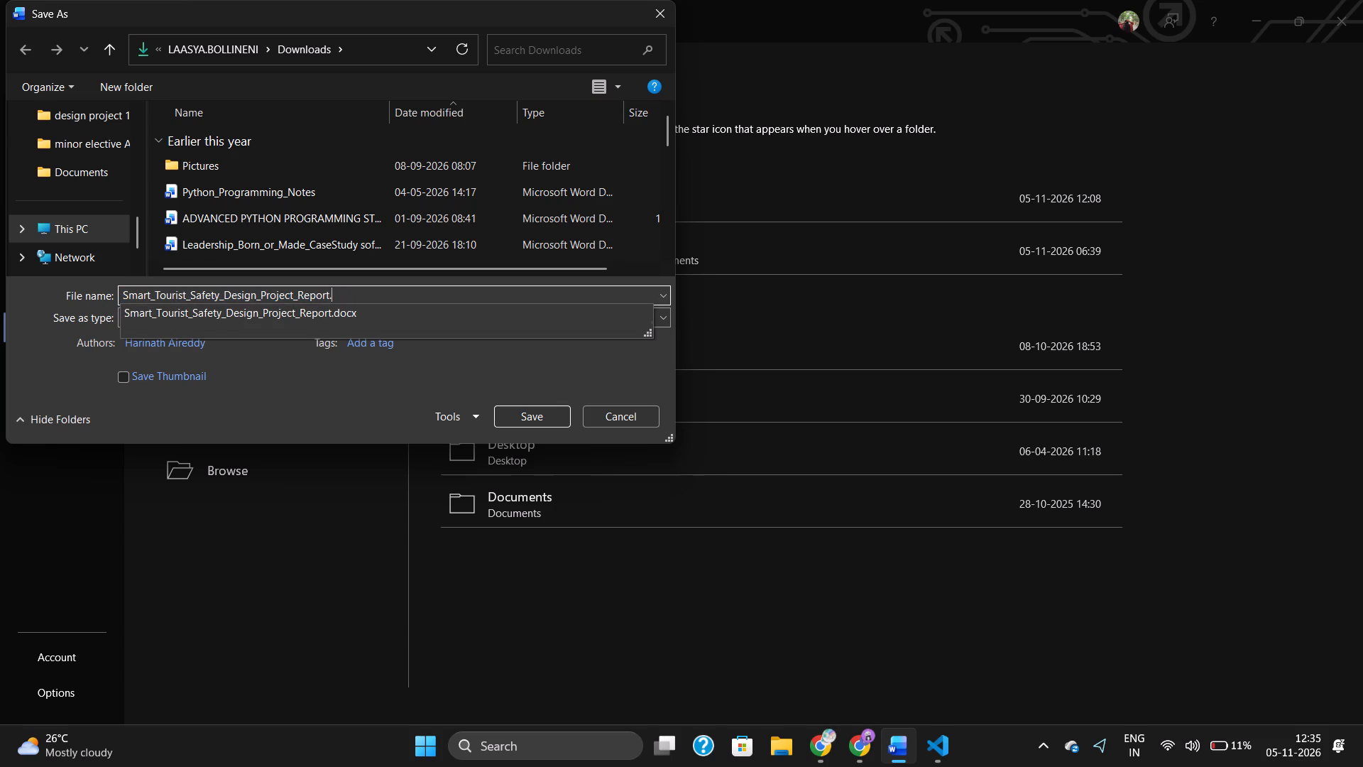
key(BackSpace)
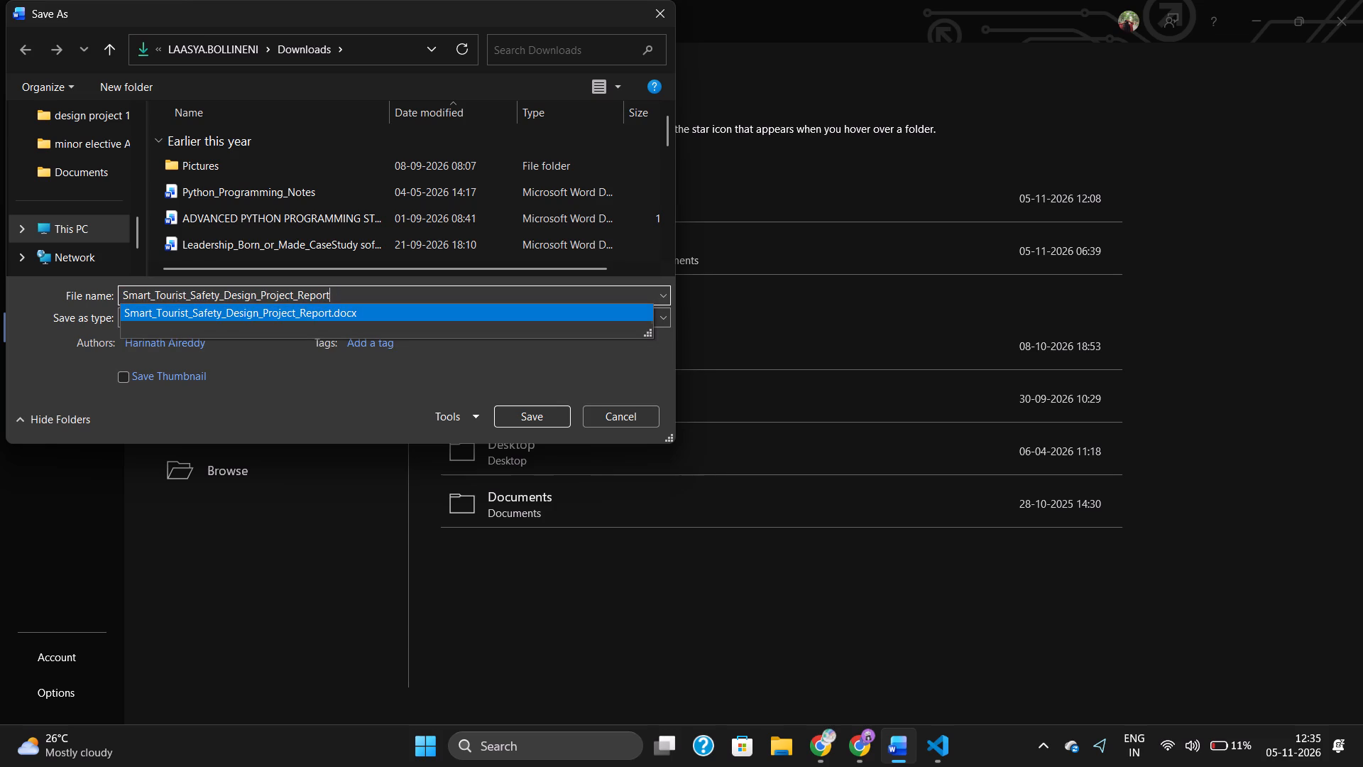
Shorten the file name to Smart_Tourist_Safet_Report, set the file type to PDF, and save the copy in Downloads.
click(292, 296)
key(BackSpace)
key(BackSpace)
key(BackSpace)
key(BackSpace)
key(BackSpace)
key(BackSpace)
key(BackSpace)
key(BackSpace)
key(BackSpace)
key(BackSpace)
key(BackSpace)
key(BackSpace)
key(BackSpace)
key(BackSpace)
key(BackSpace)
key(BackSpace)
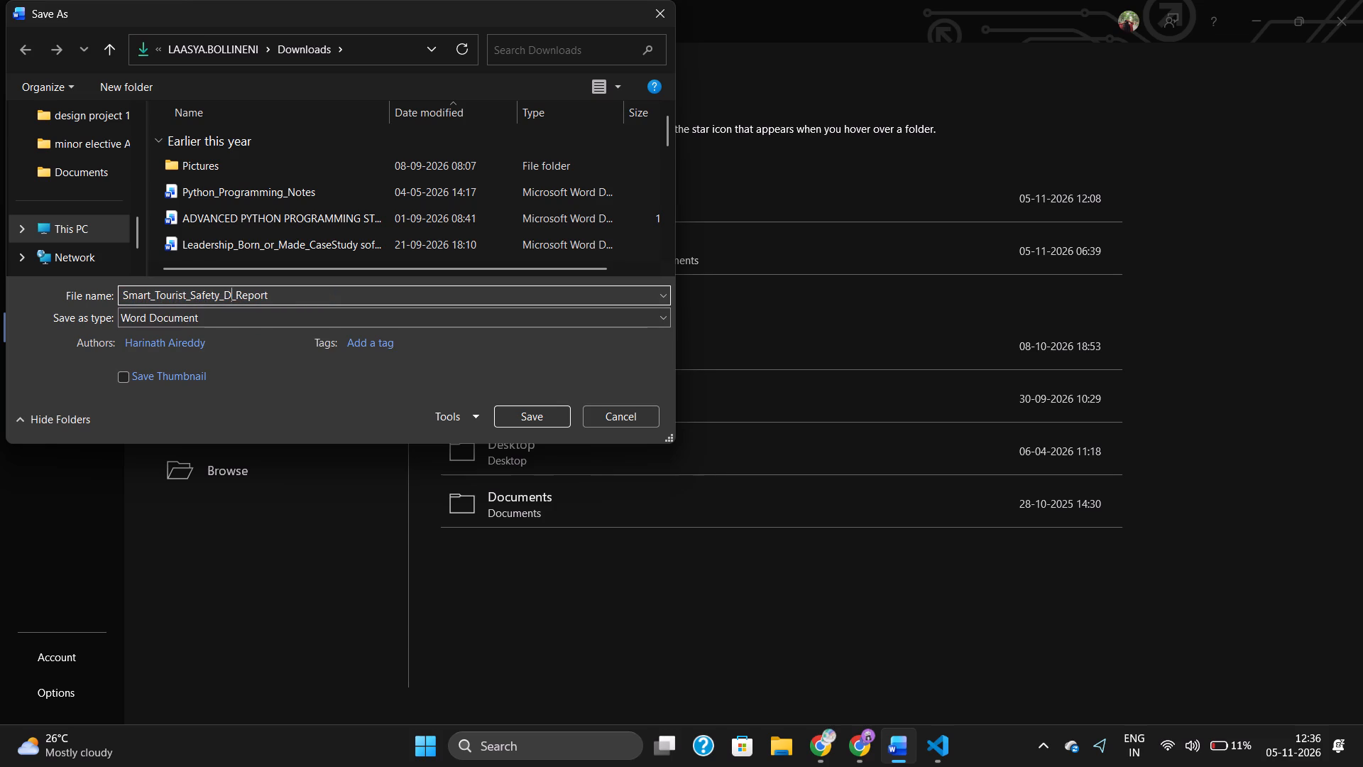
click(298, 294)
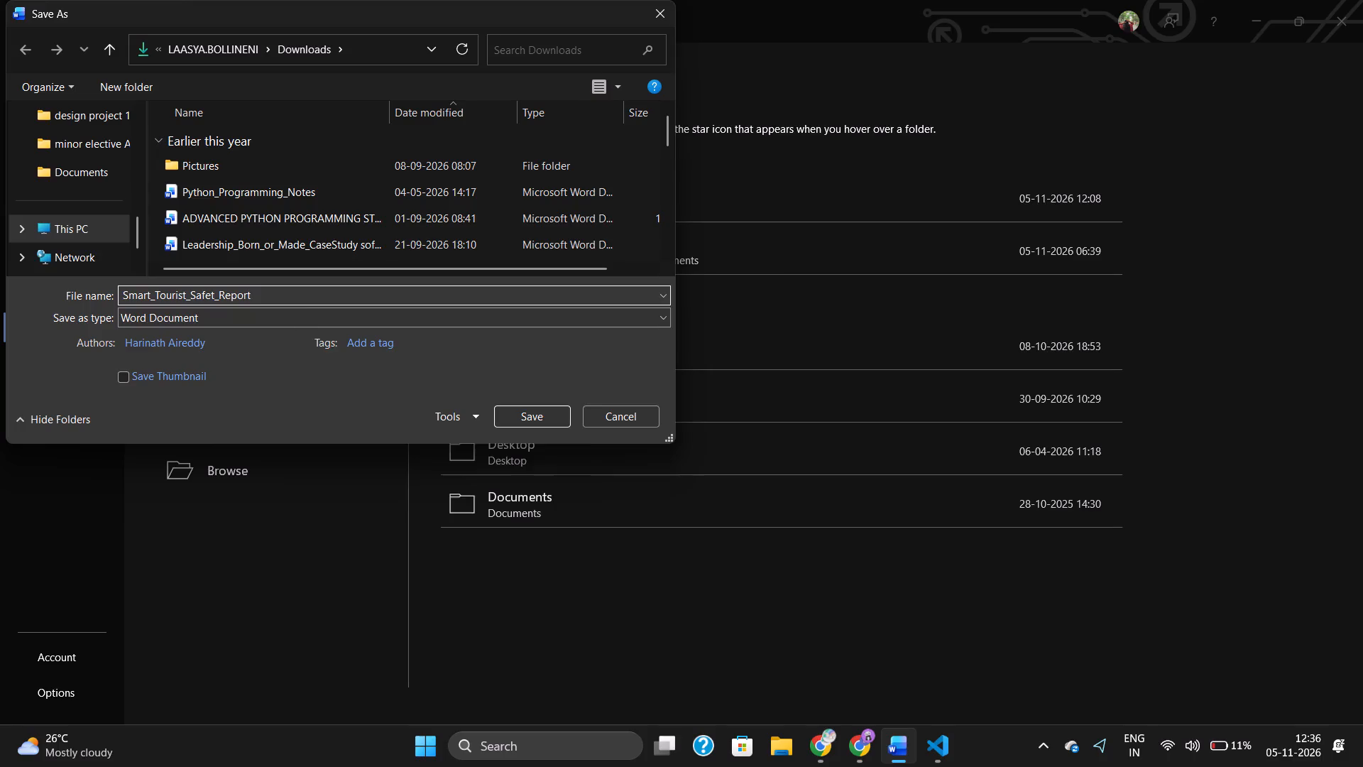
click(307, 317)
click(282, 417)
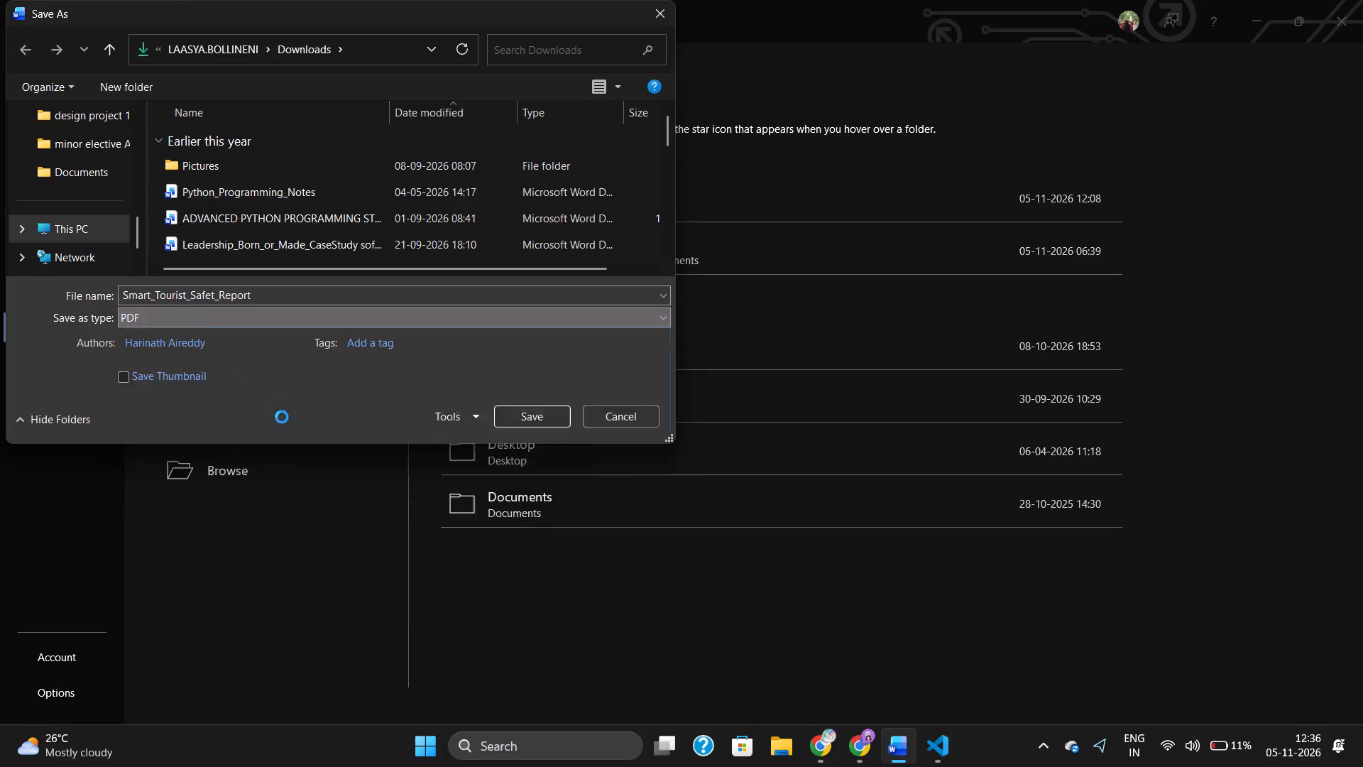
click(522, 458)
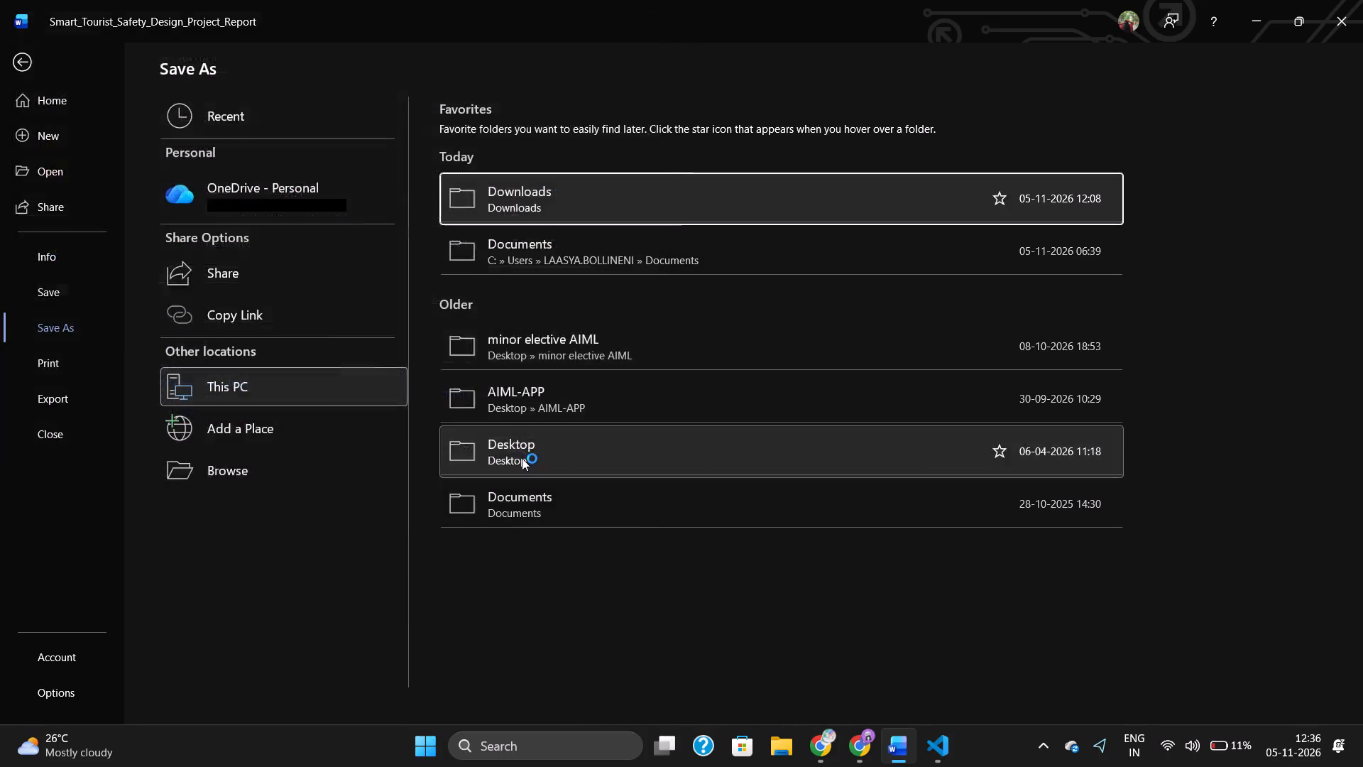
Look through the exported PDF from the title page and front matter to the implementation phases to check its layout.
scroll(703, 439, down, 1)
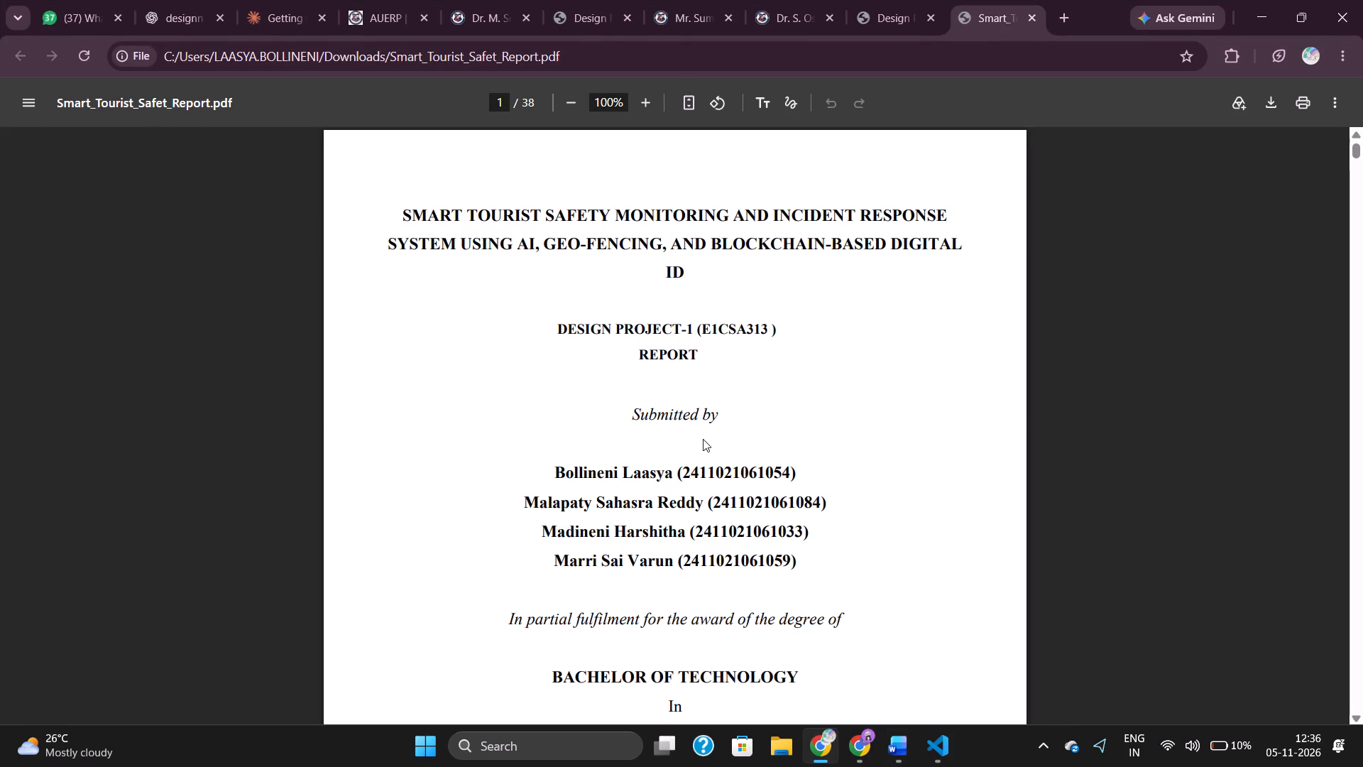
scroll(703, 439, down, 15)
scroll(703, 439, up, 2)
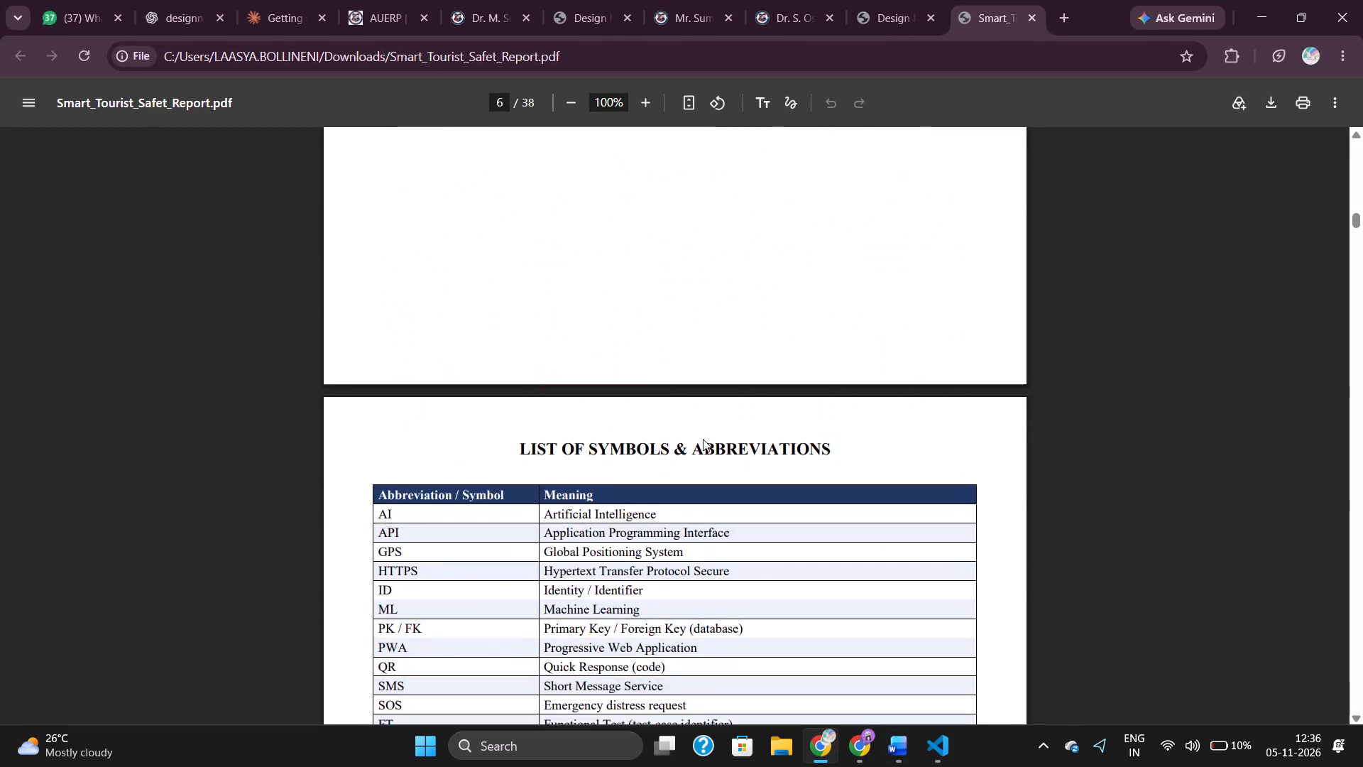
scroll(703, 439, up, 3)
scroll(703, 439, down, 6)
scroll(703, 439, up, 2)
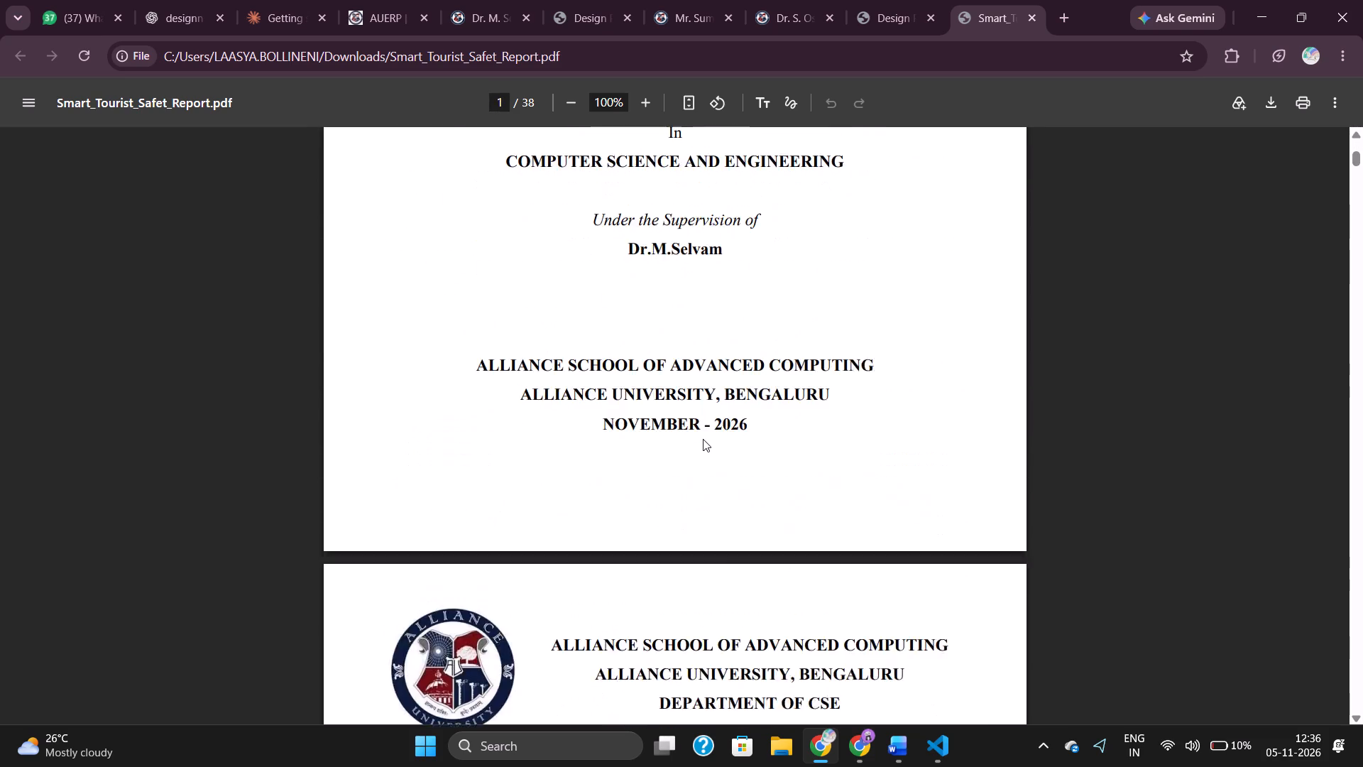
scroll(703, 439, up, 2)
scroll(703, 439, down, 1)
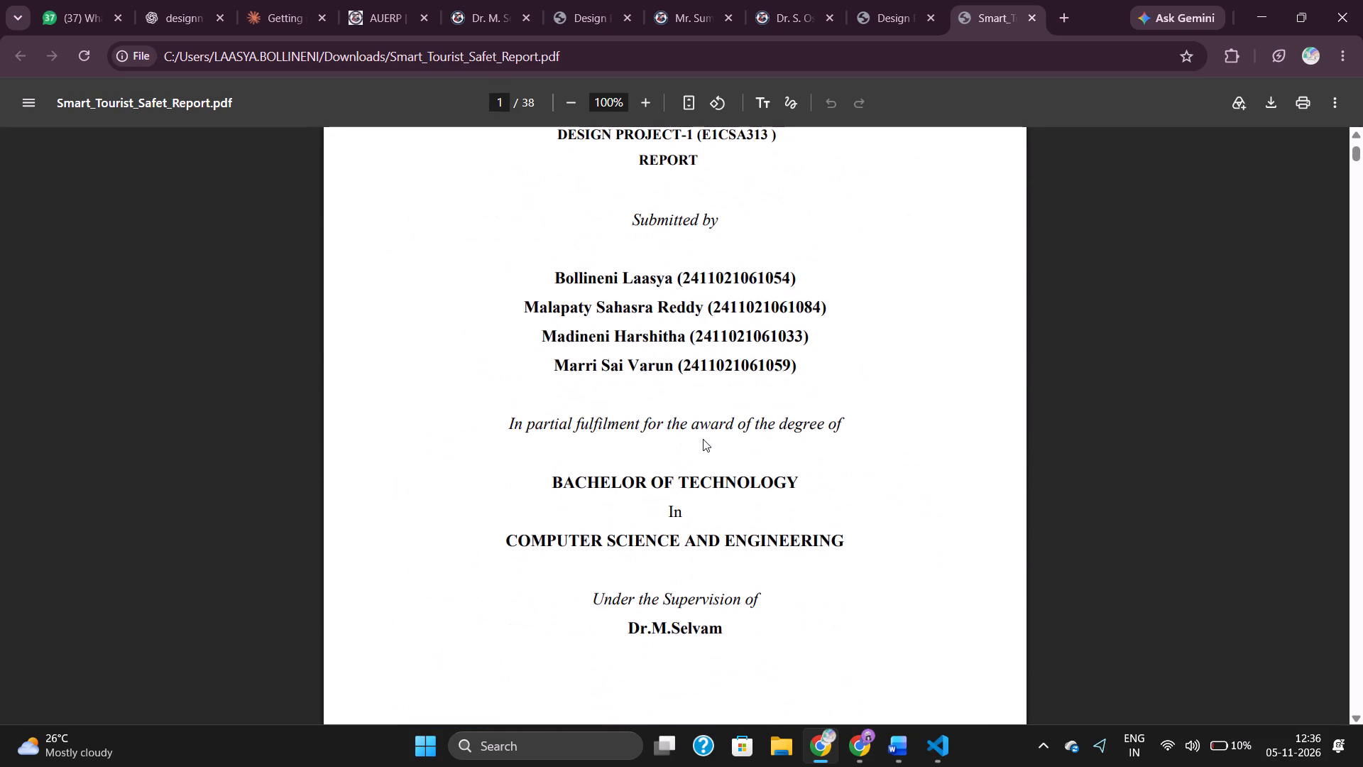
scroll(703, 439, down, 2)
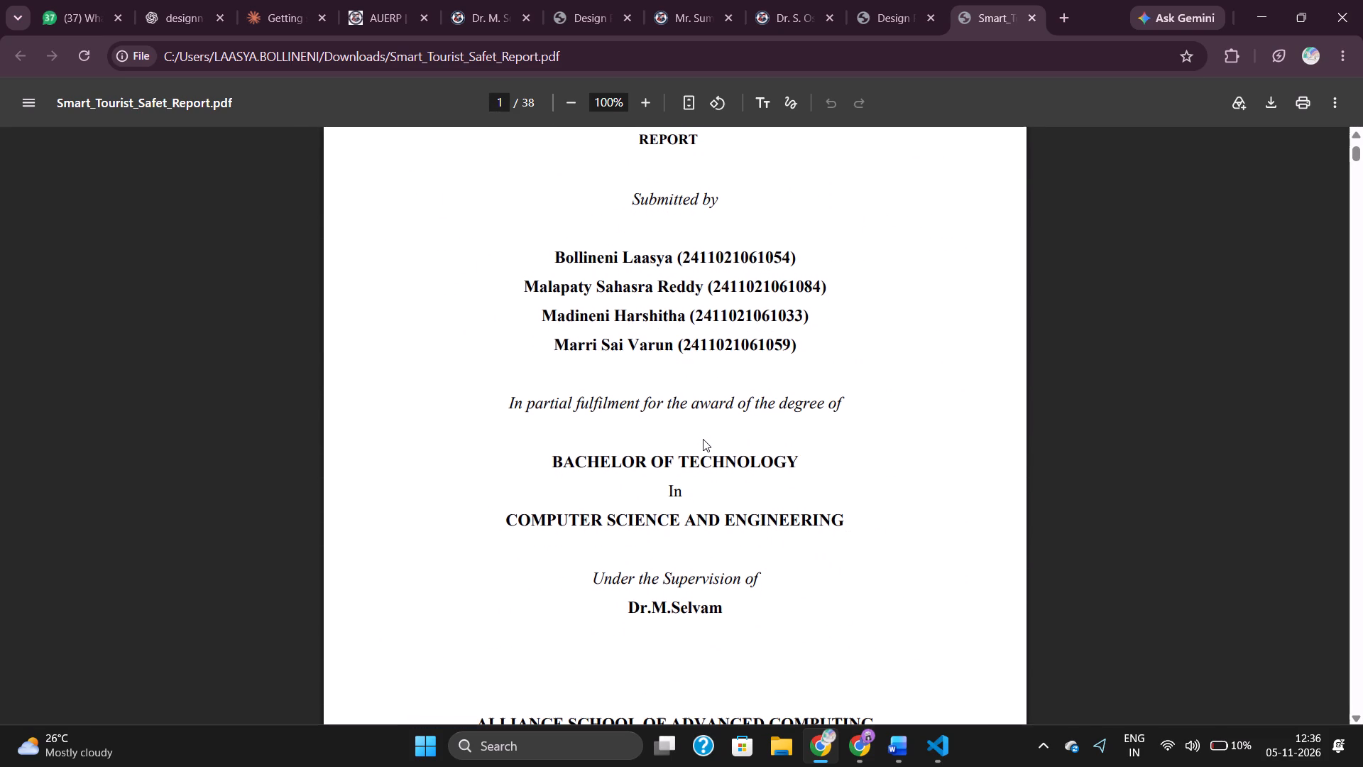
scroll(703, 439, down, 6)
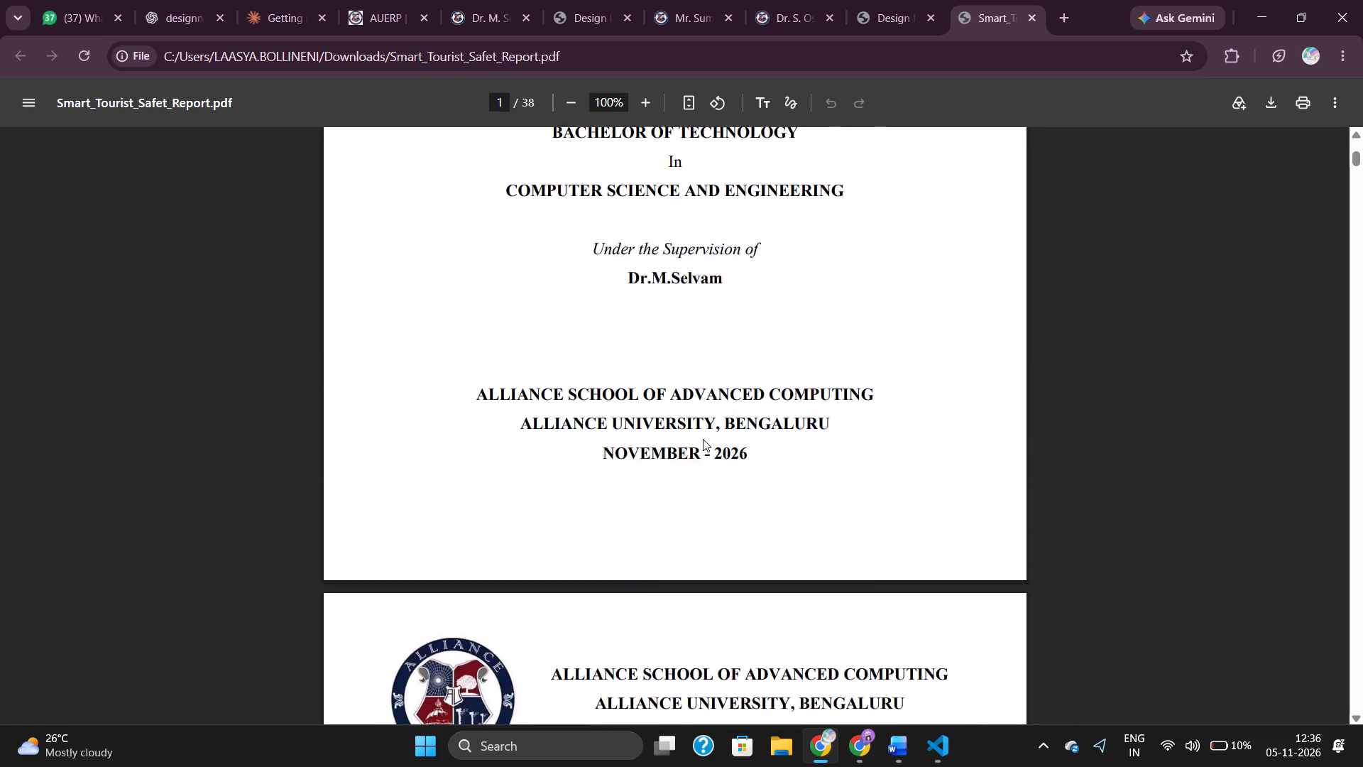
scroll(703, 439, down, 11)
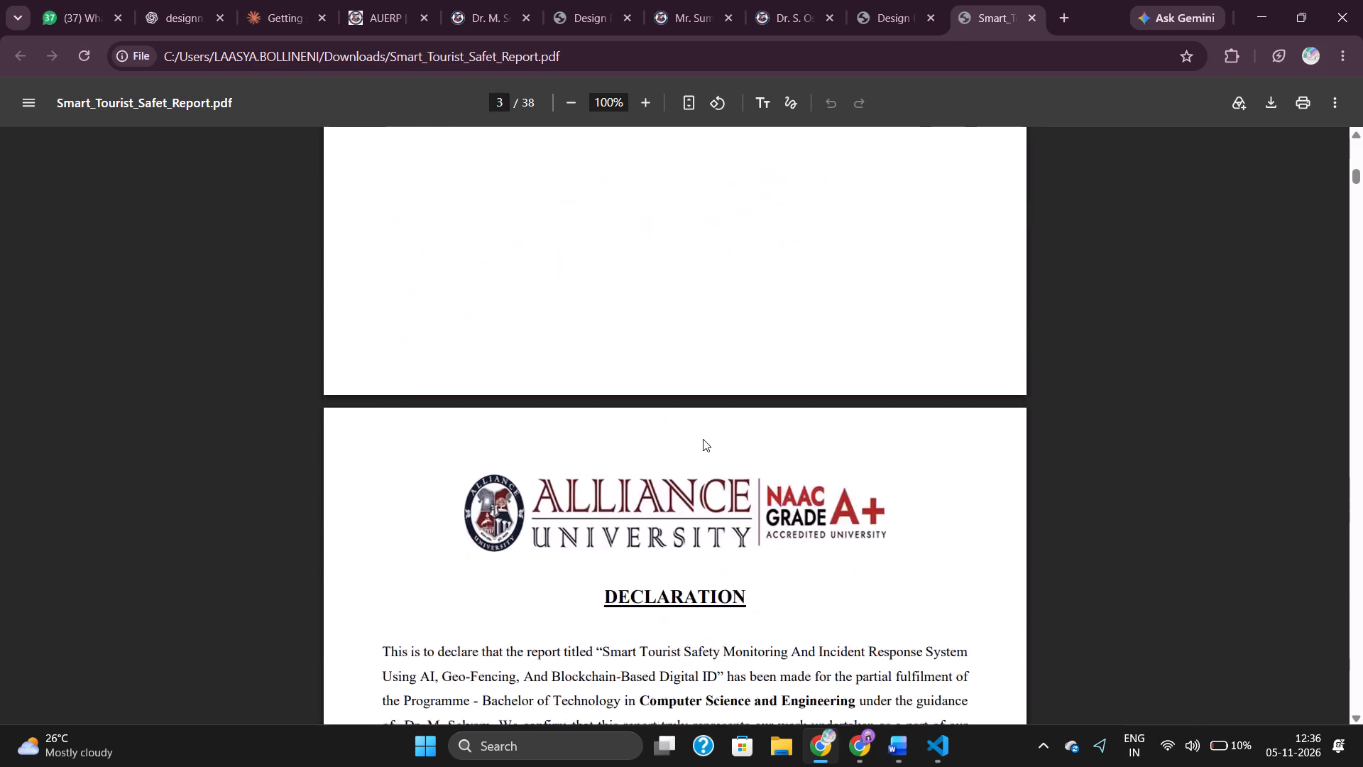
scroll(703, 439, down, 12)
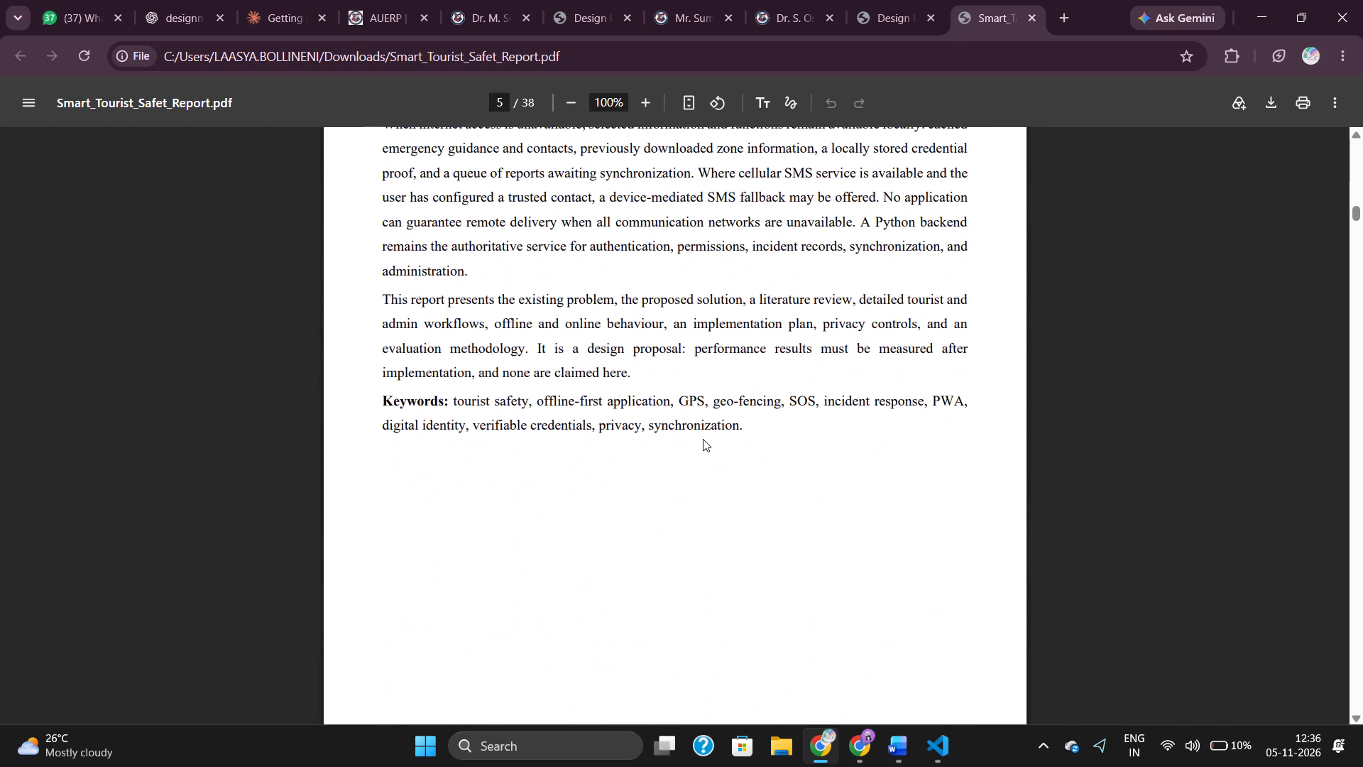
scroll(703, 439, down, 15)
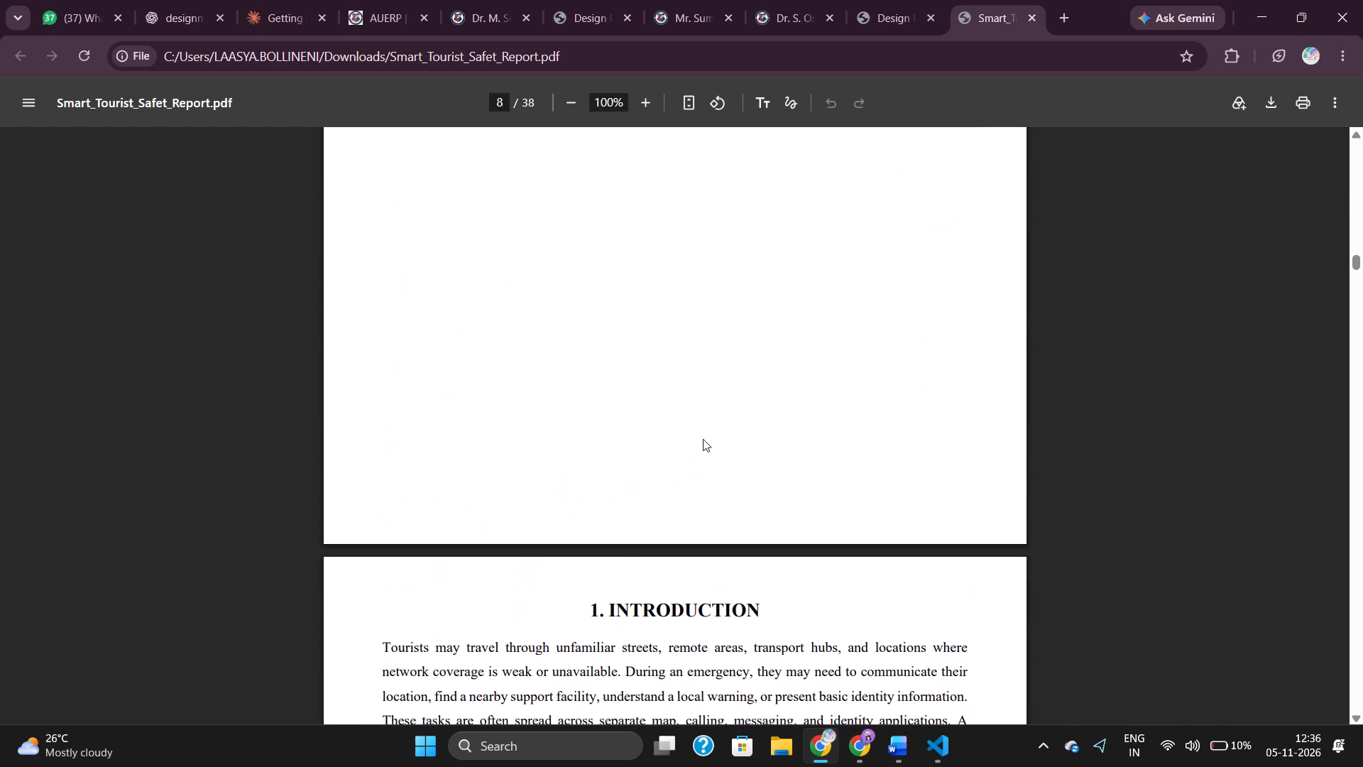
scroll(703, 439, up, 1)
scroll(703, 439, down, 8)
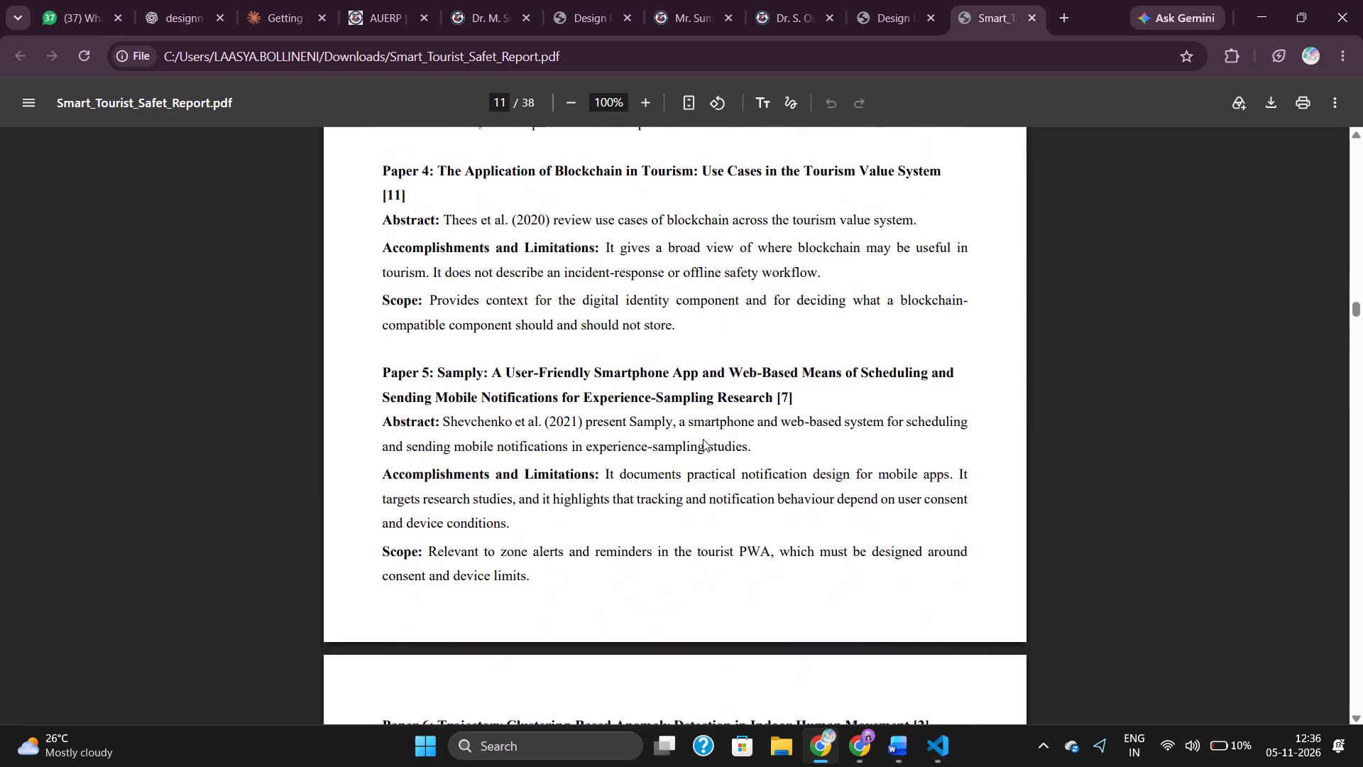
scroll(703, 439, down, 17)
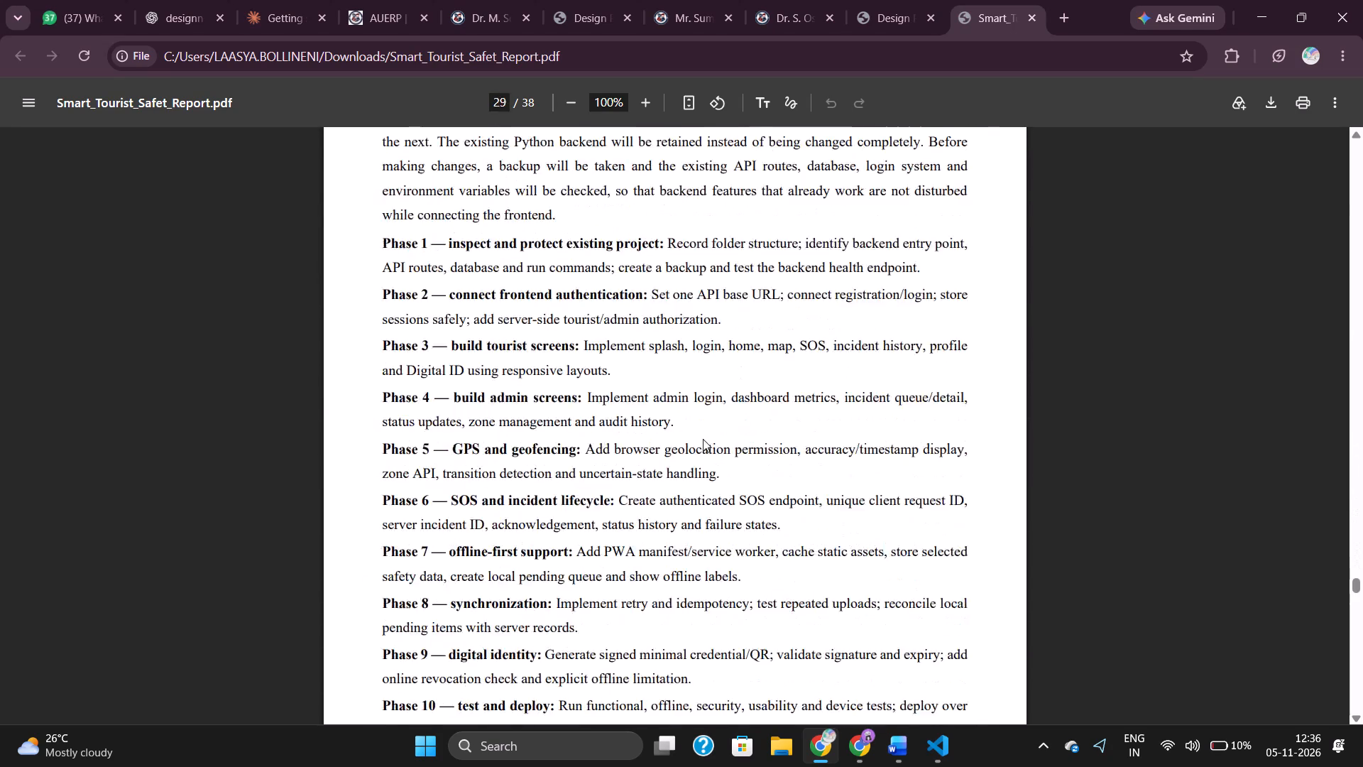
Check the app home page screenshot and the closing pages up to the Plagiarism Report in the exported PDF.
scroll(703, 439, down, 8)
scroll(703, 439, up, 8)
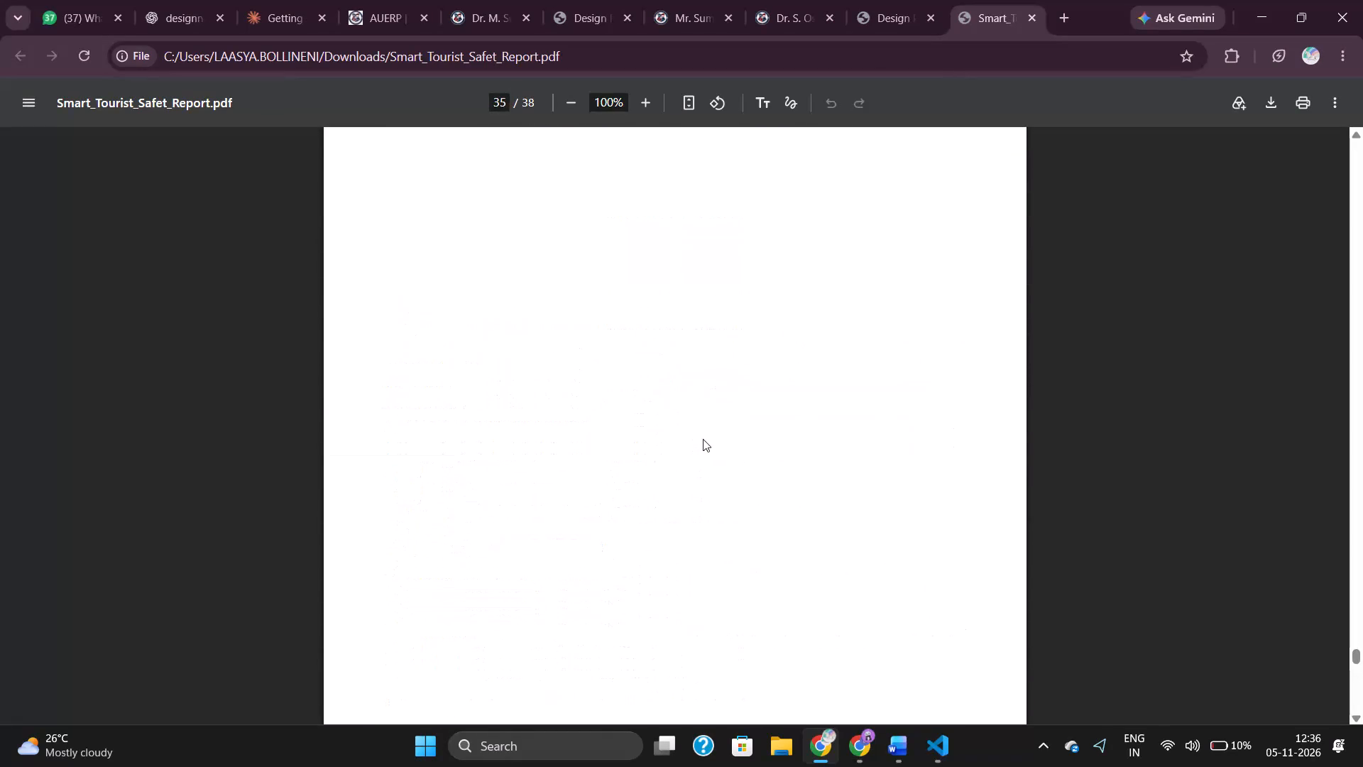
scroll(703, 439, up, 12)
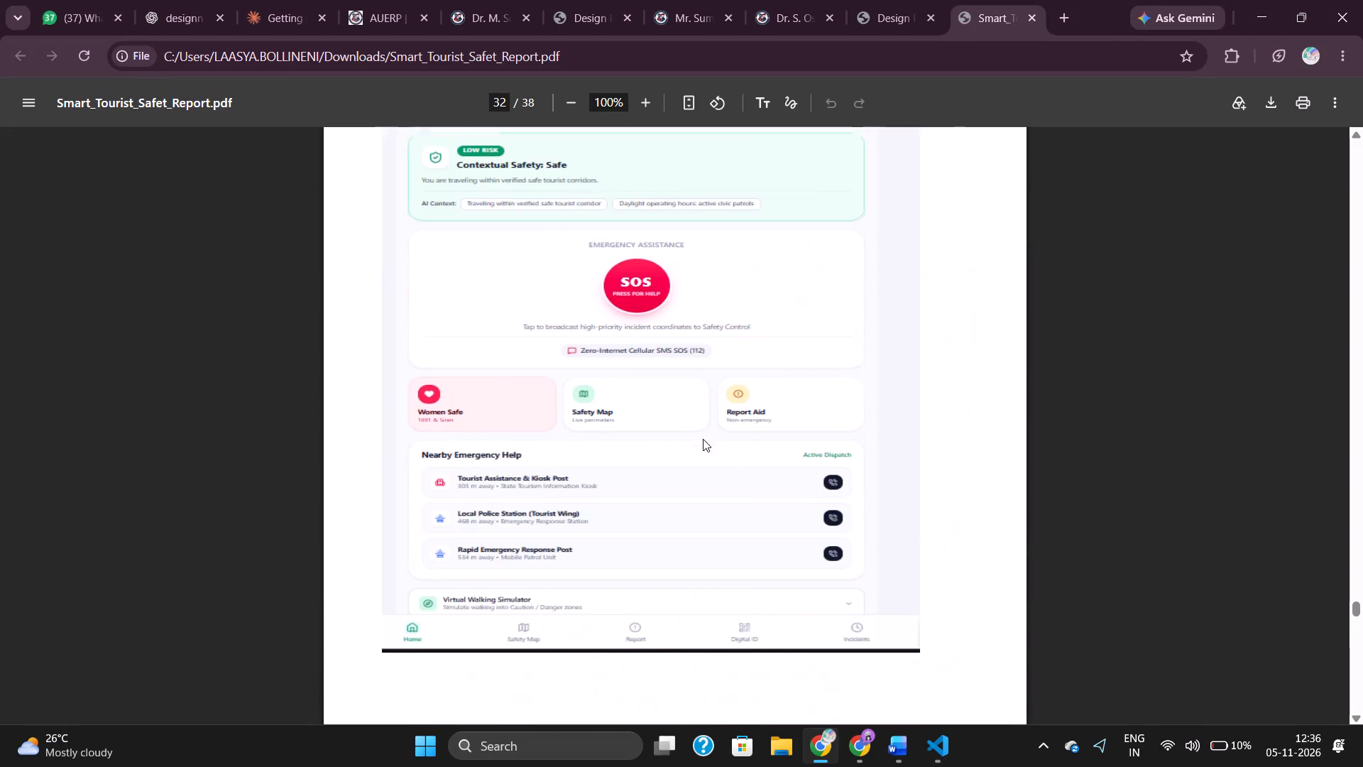
scroll(703, 439, down, 10)
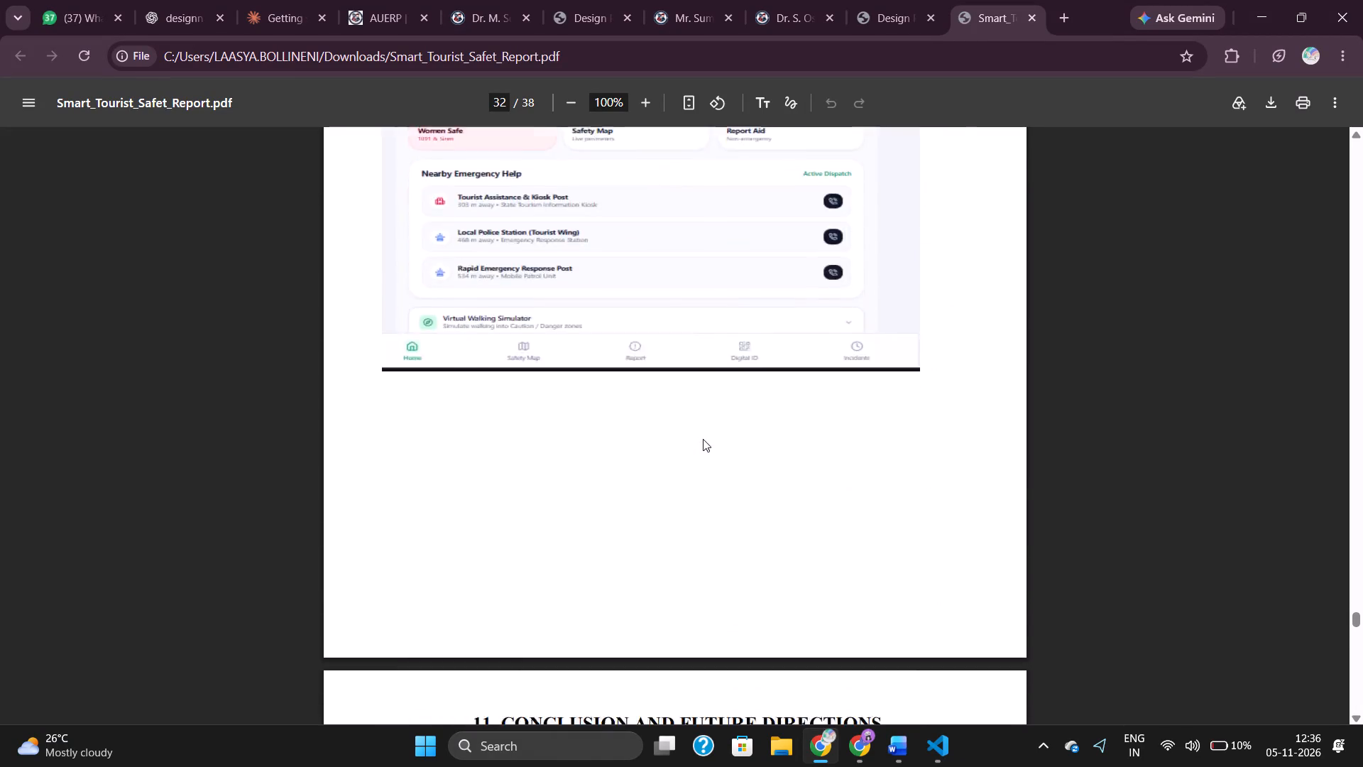
scroll(703, 439, down, 10)
scroll(703, 439, up, 3)
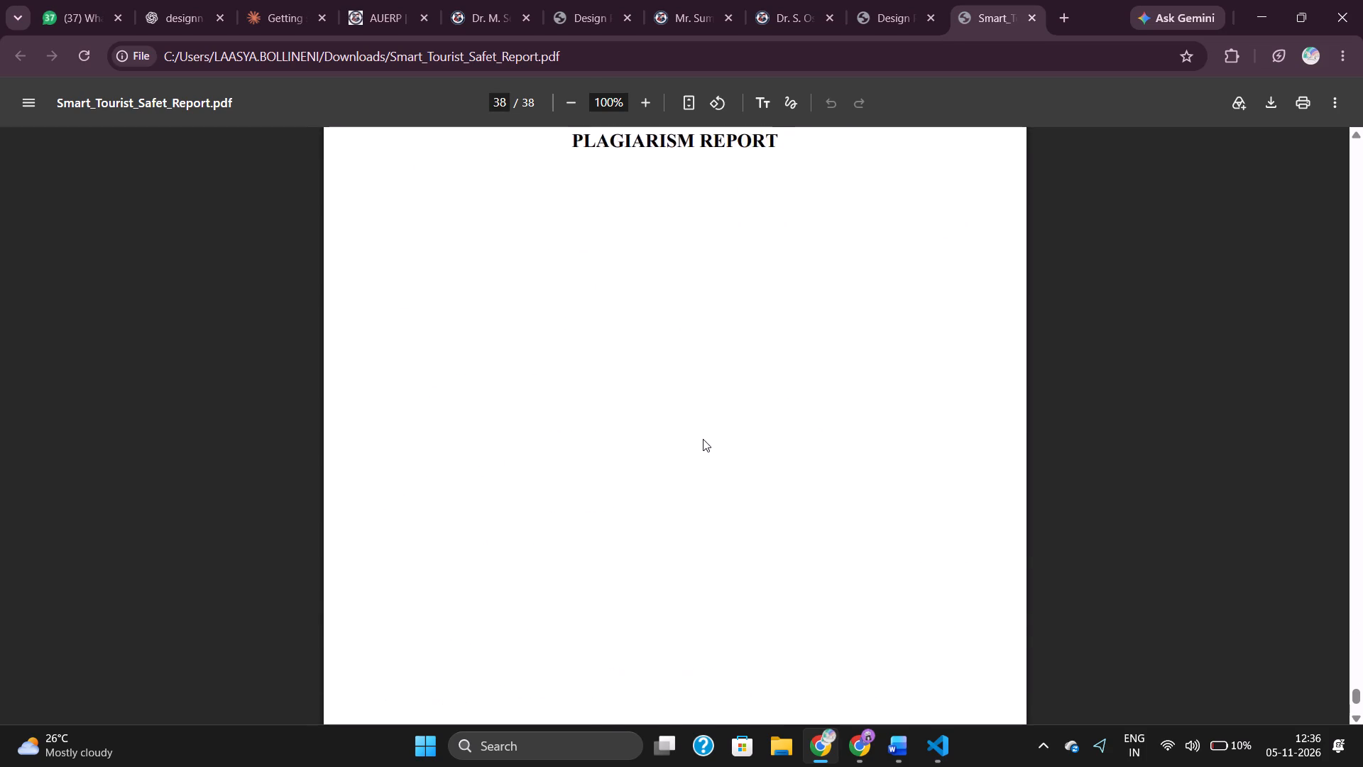
Switch to Word and close the Smart_Tourist_Safety_Design_Project_Report document, saving its changes in Downloads.
scroll(703, 439, up, 7)
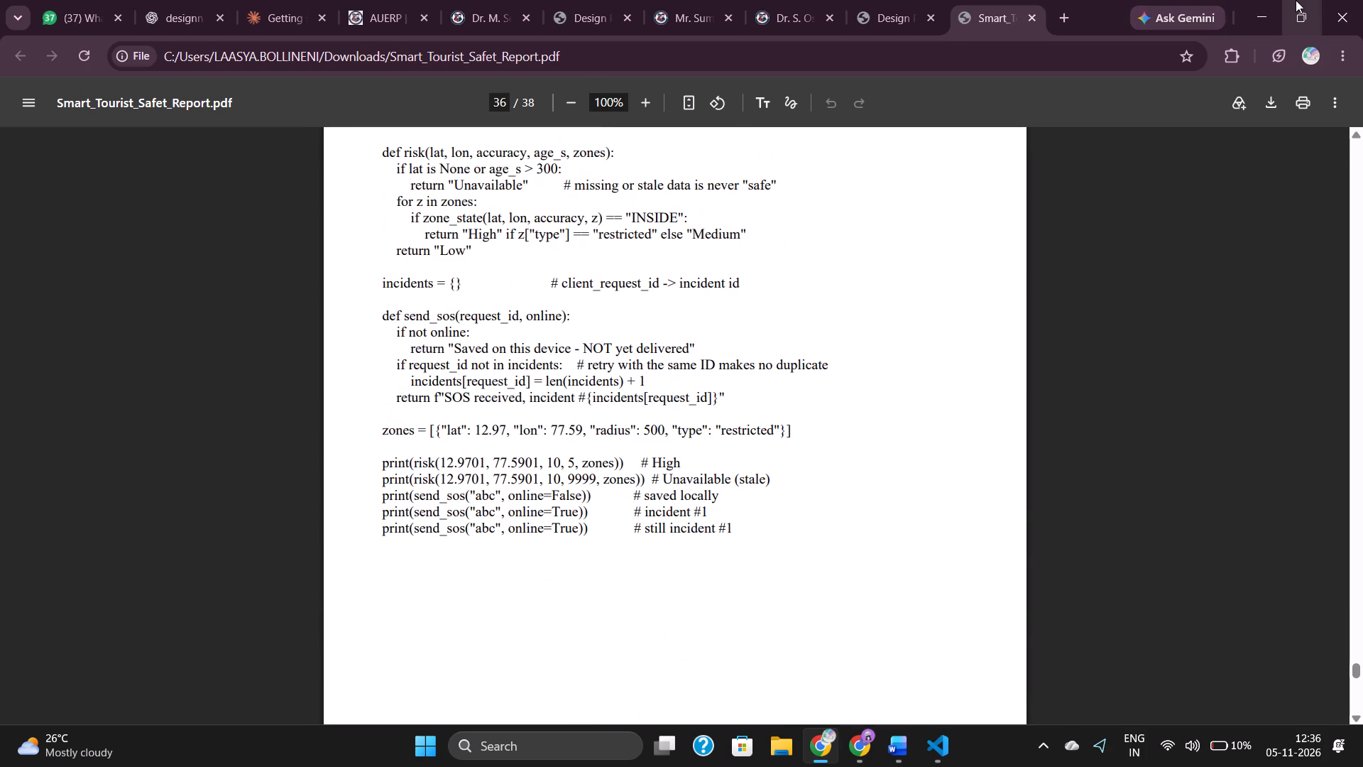
click(1276, 6)
scroll(899, 441, up, 3)
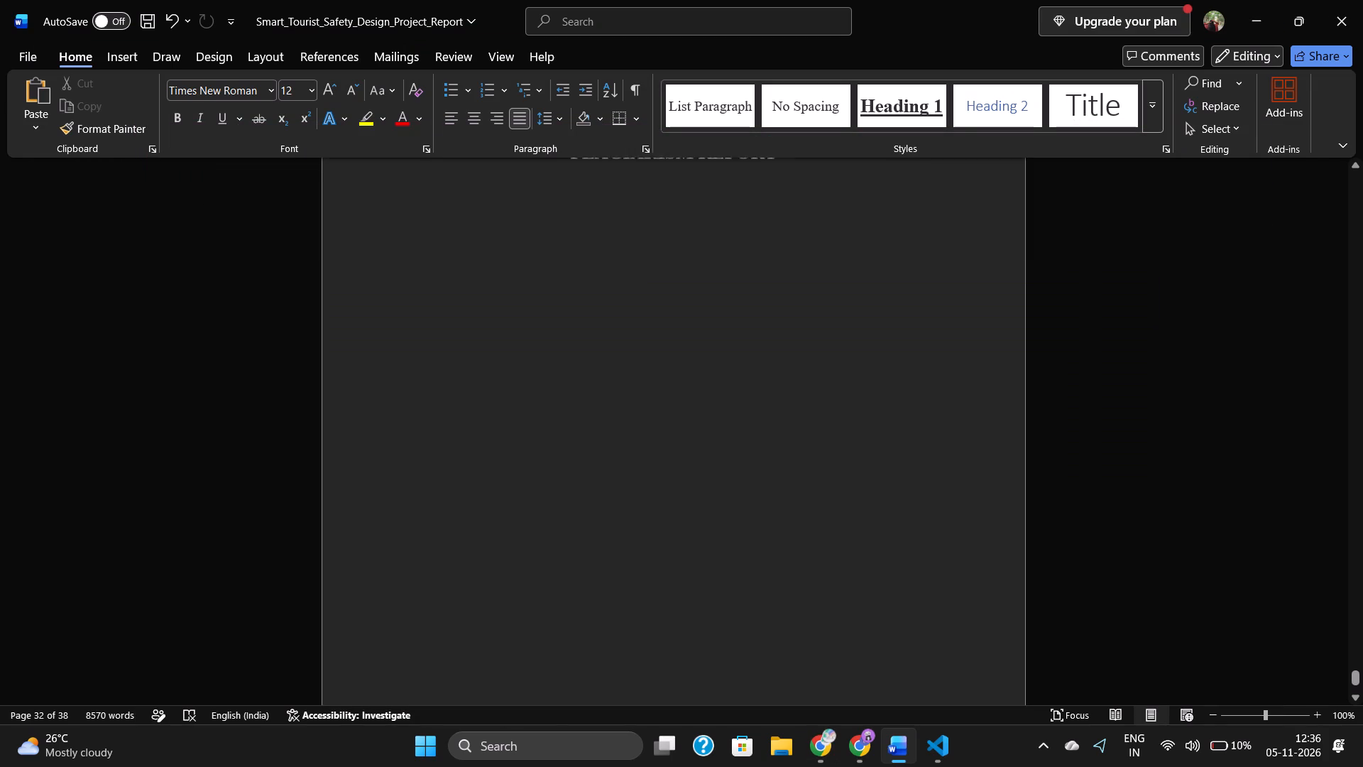
scroll(899, 441, up, 2)
click(1362, 0)
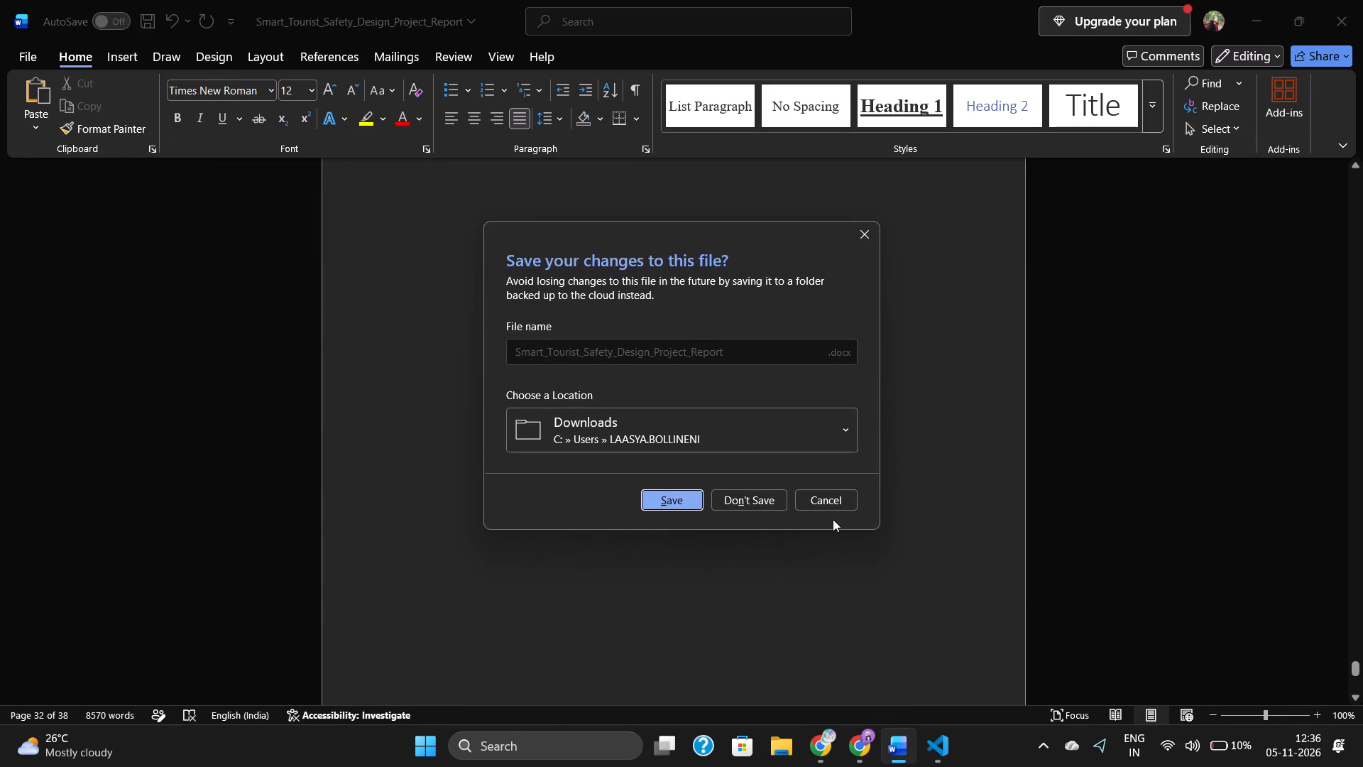
click(665, 497)
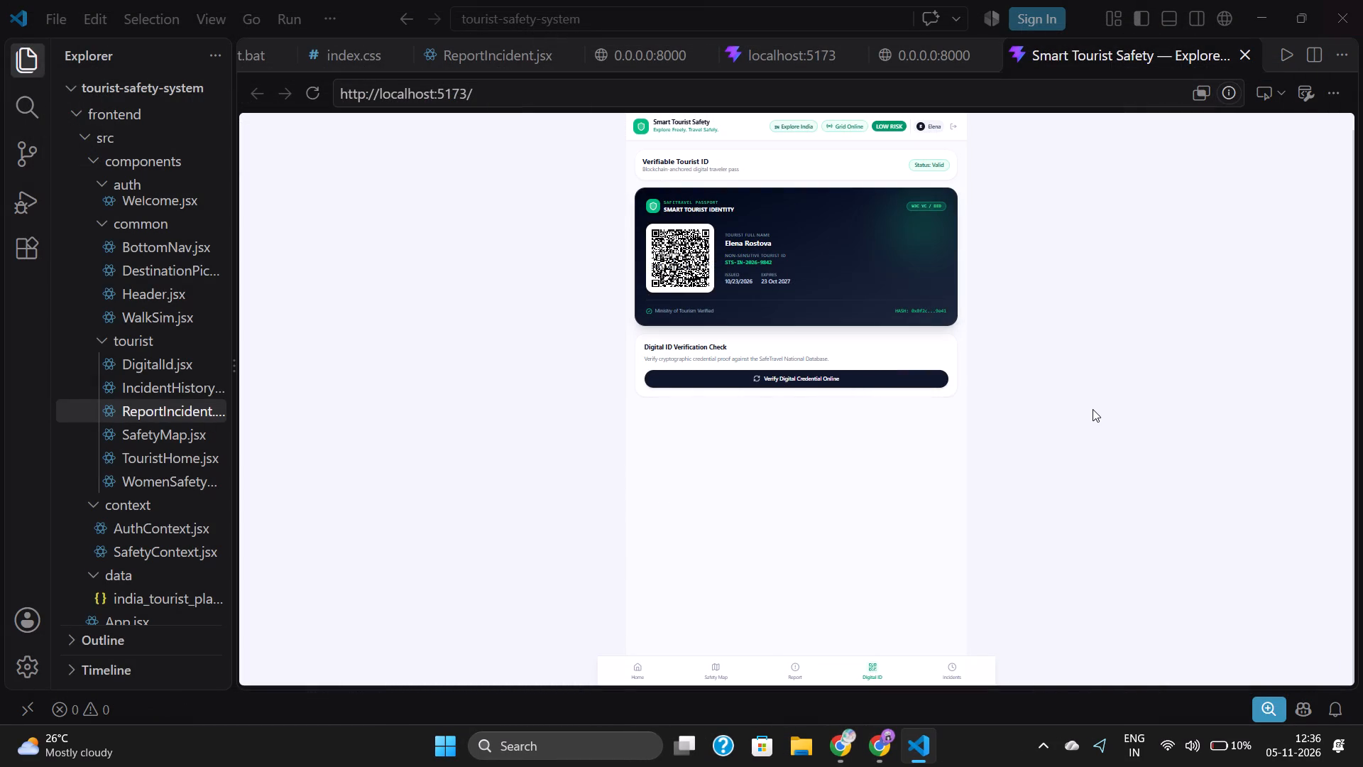
key(ctrl+0)
click(1362, 0)
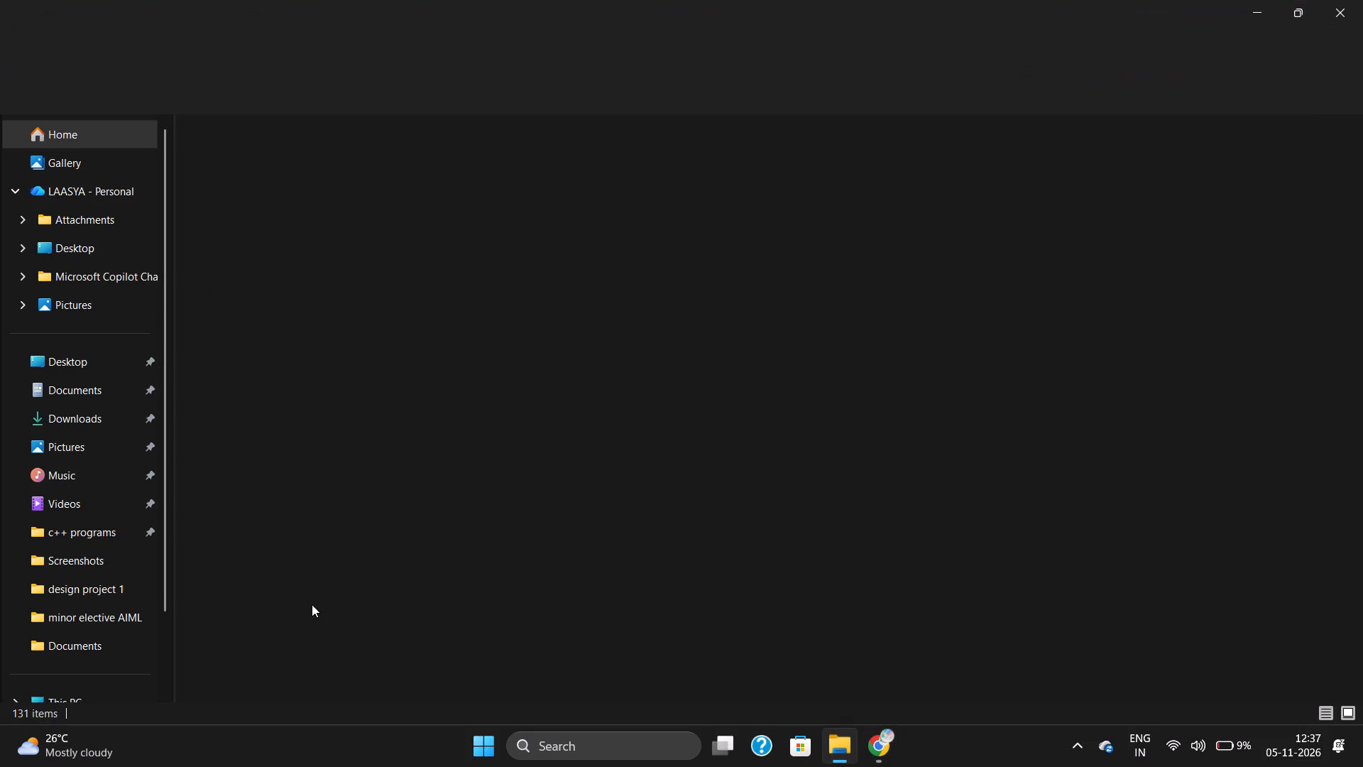
click(116, 430)
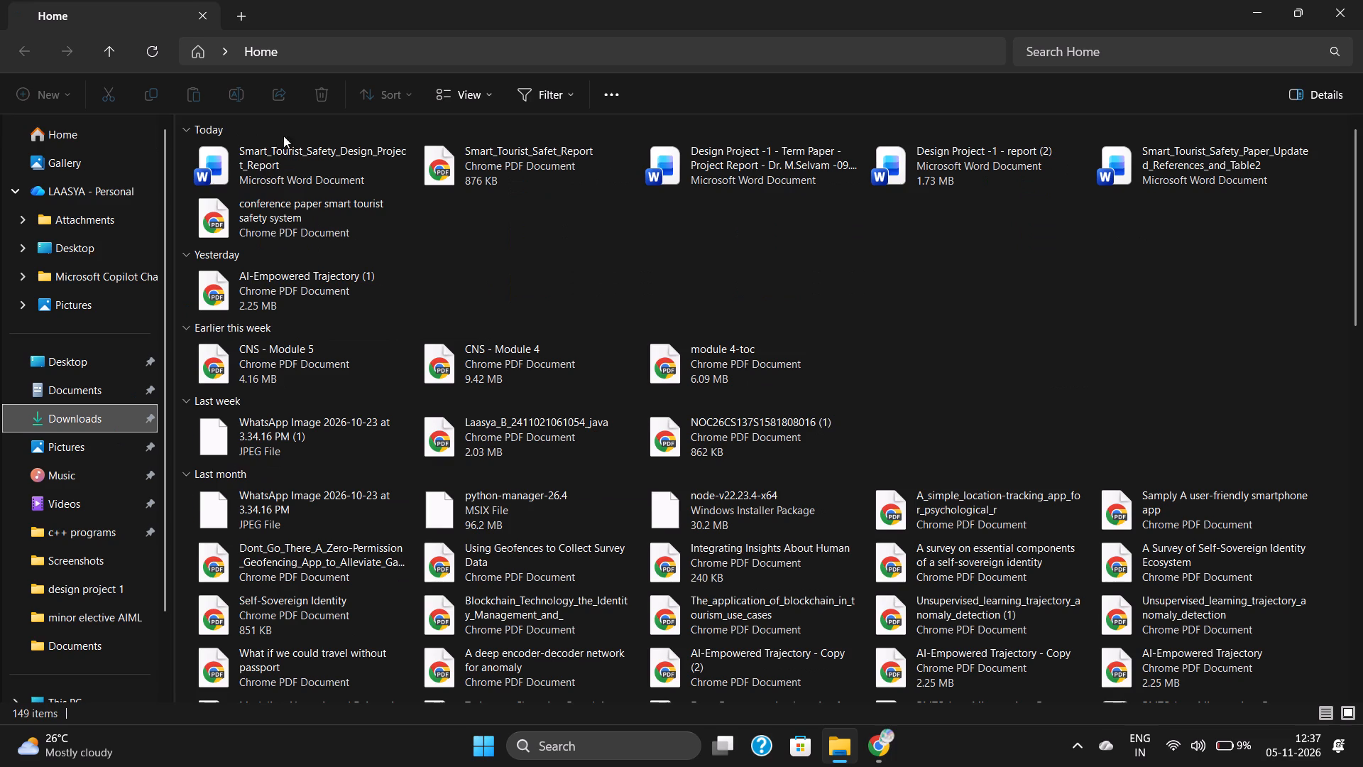
click(143, 45)
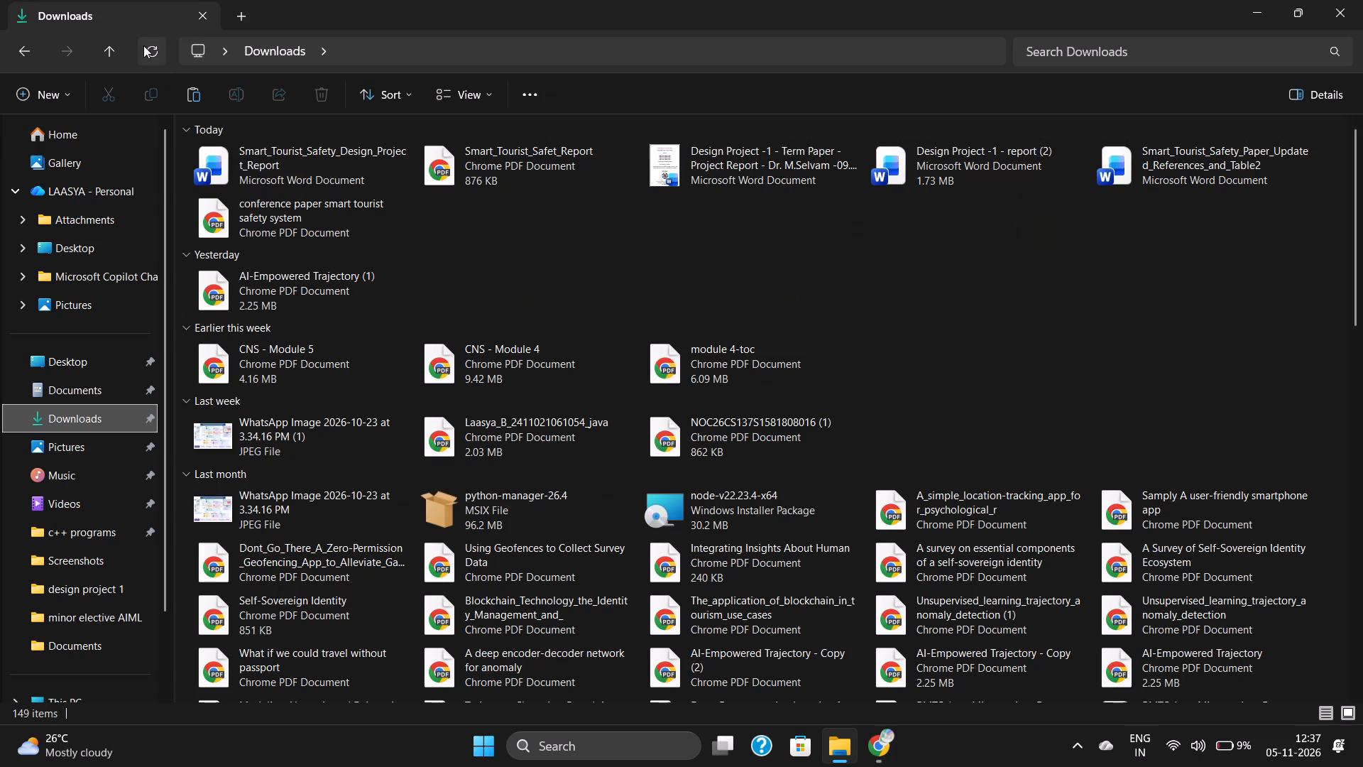
click(143, 45)
double_click(143, 45)
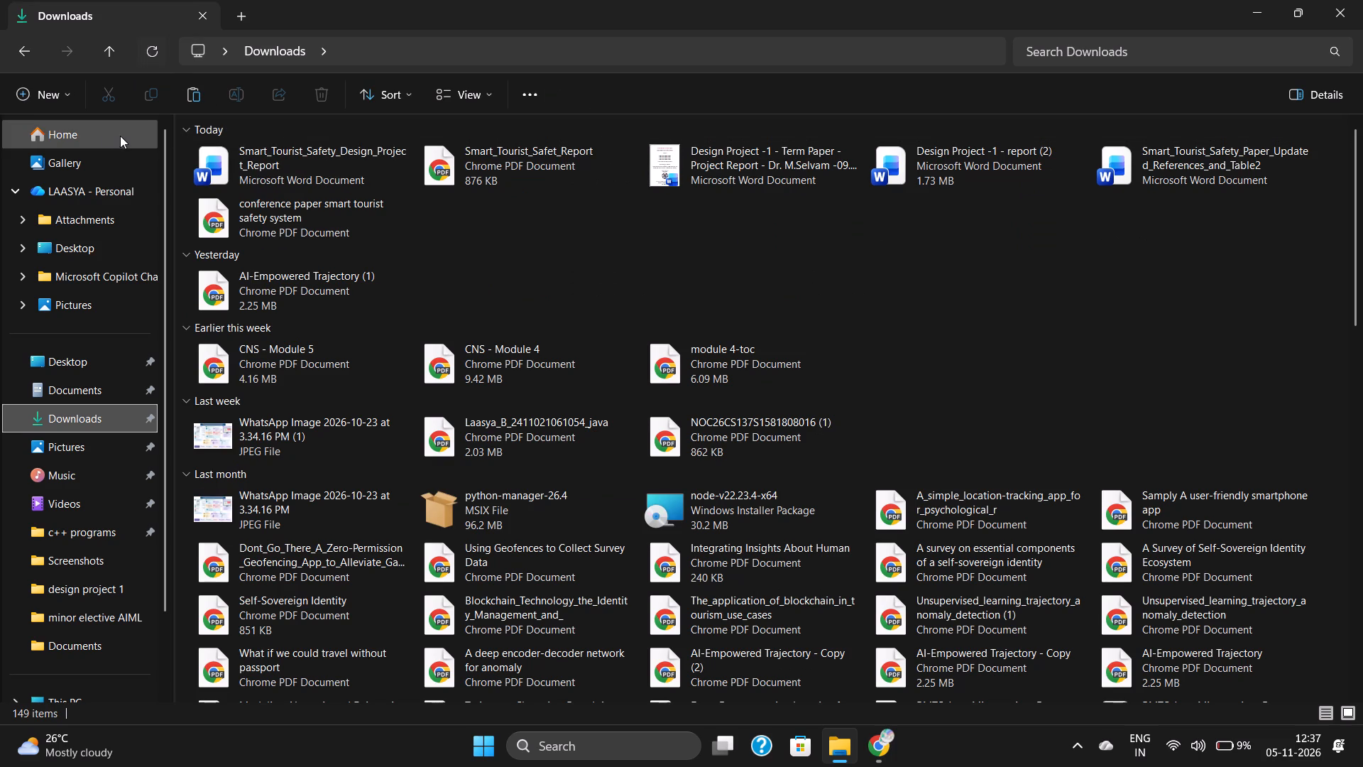
click(126, 141)
triple_click(149, 43)
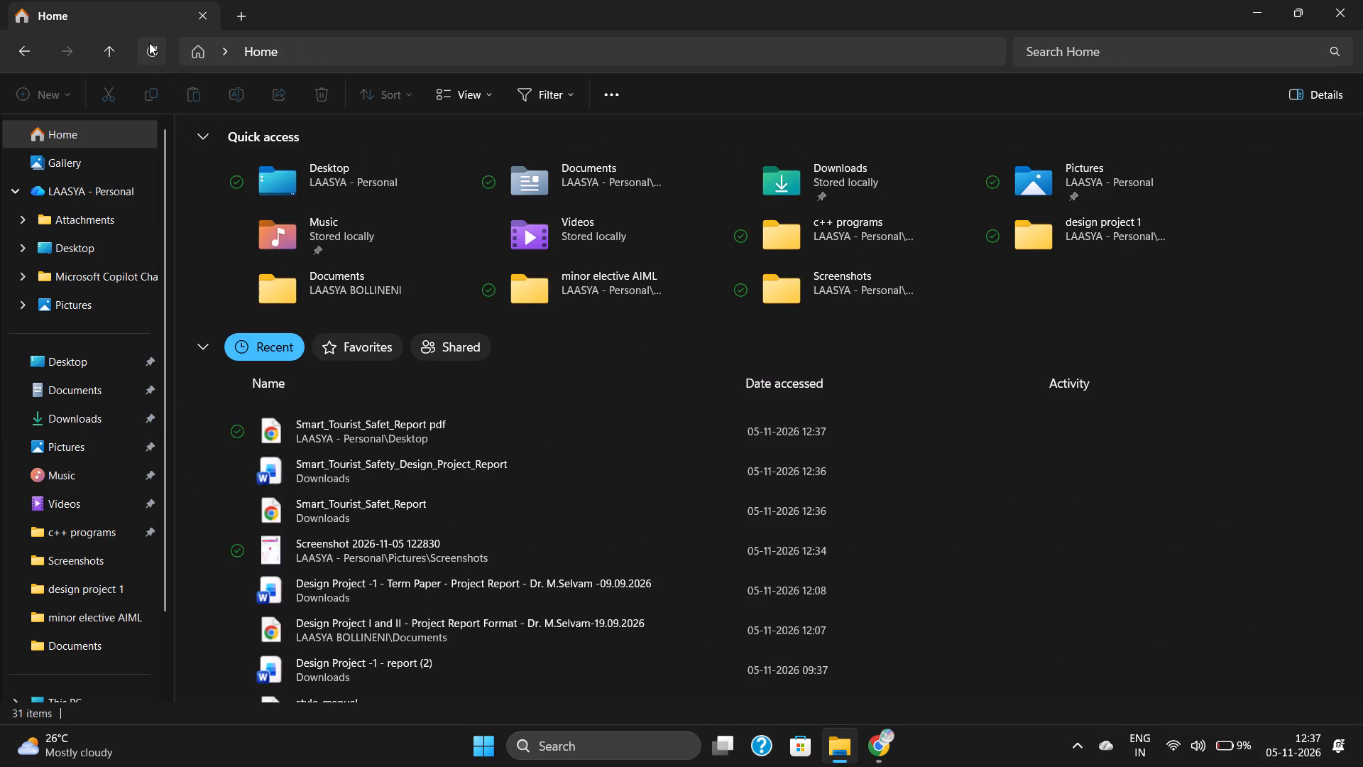
click(149, 43)
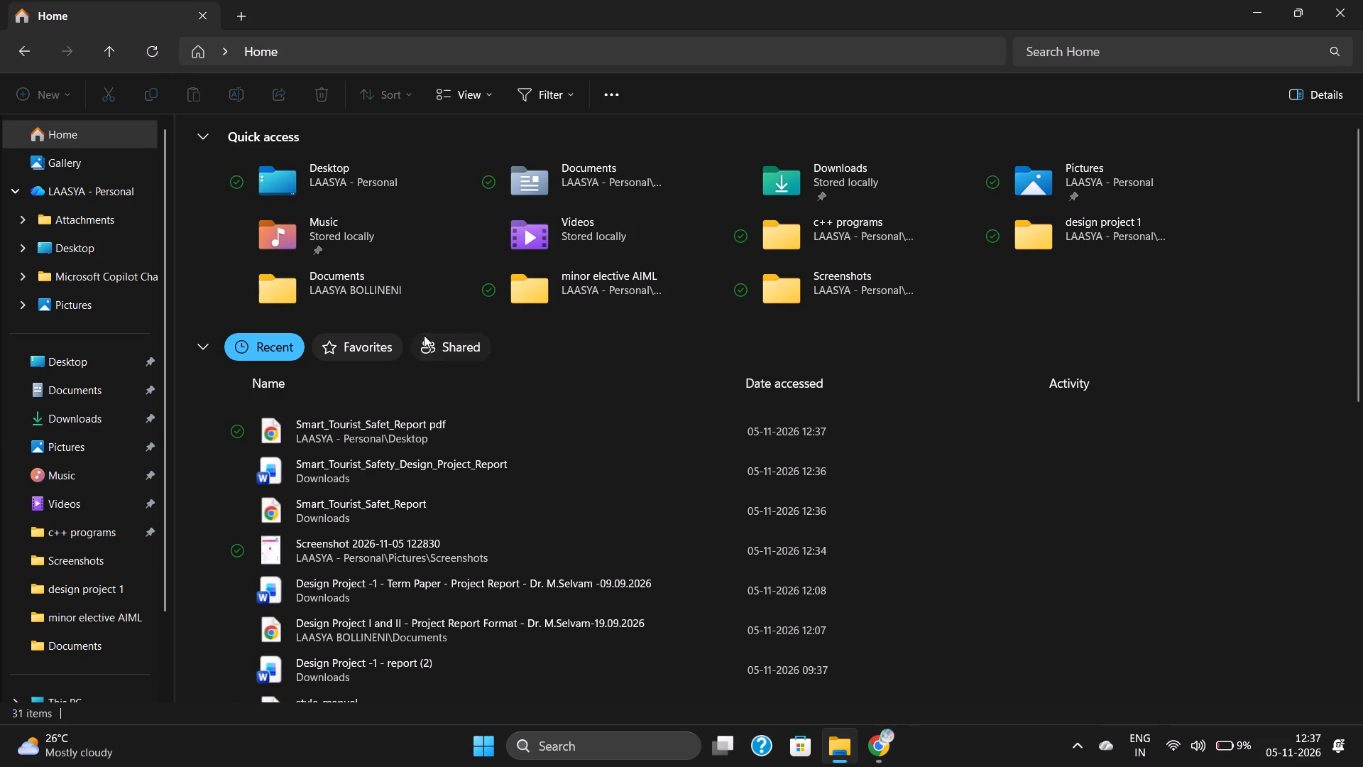
click(396, 440)
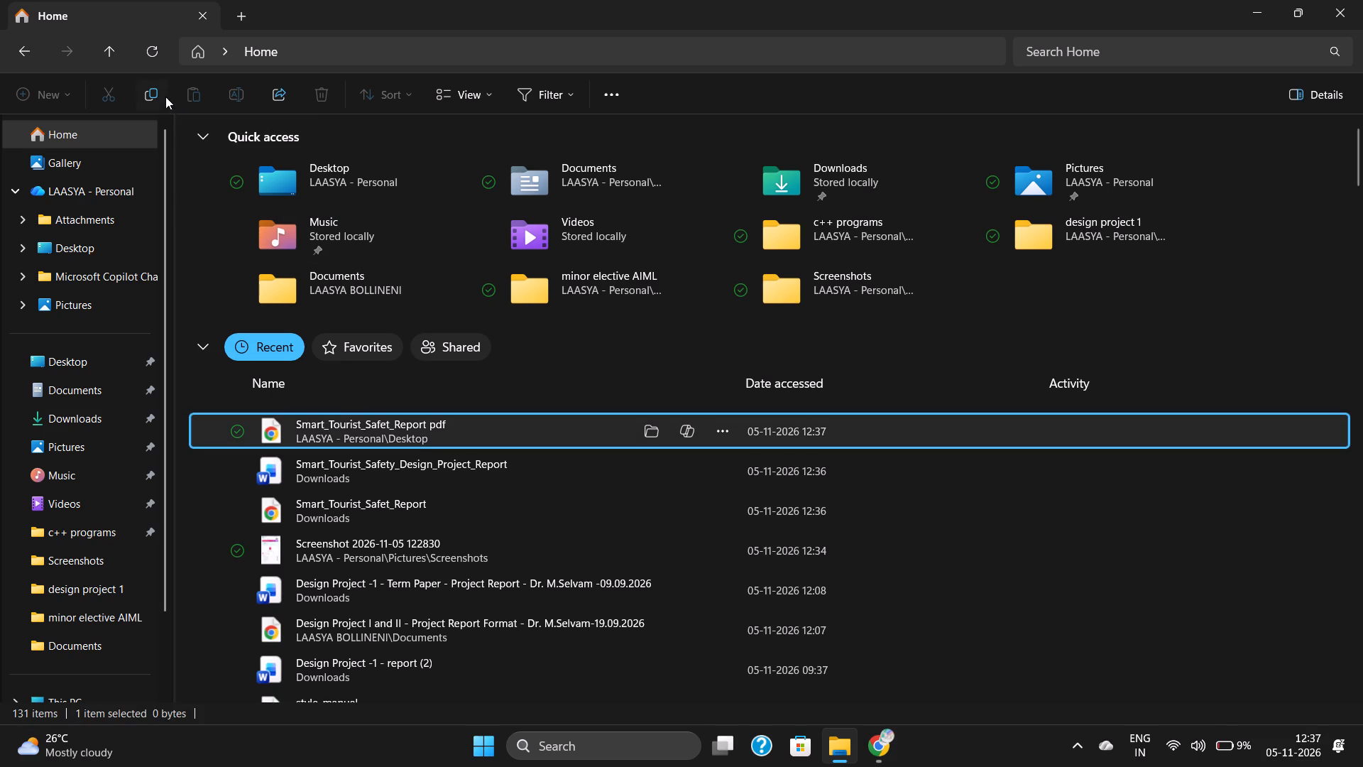
double_click(160, 96)
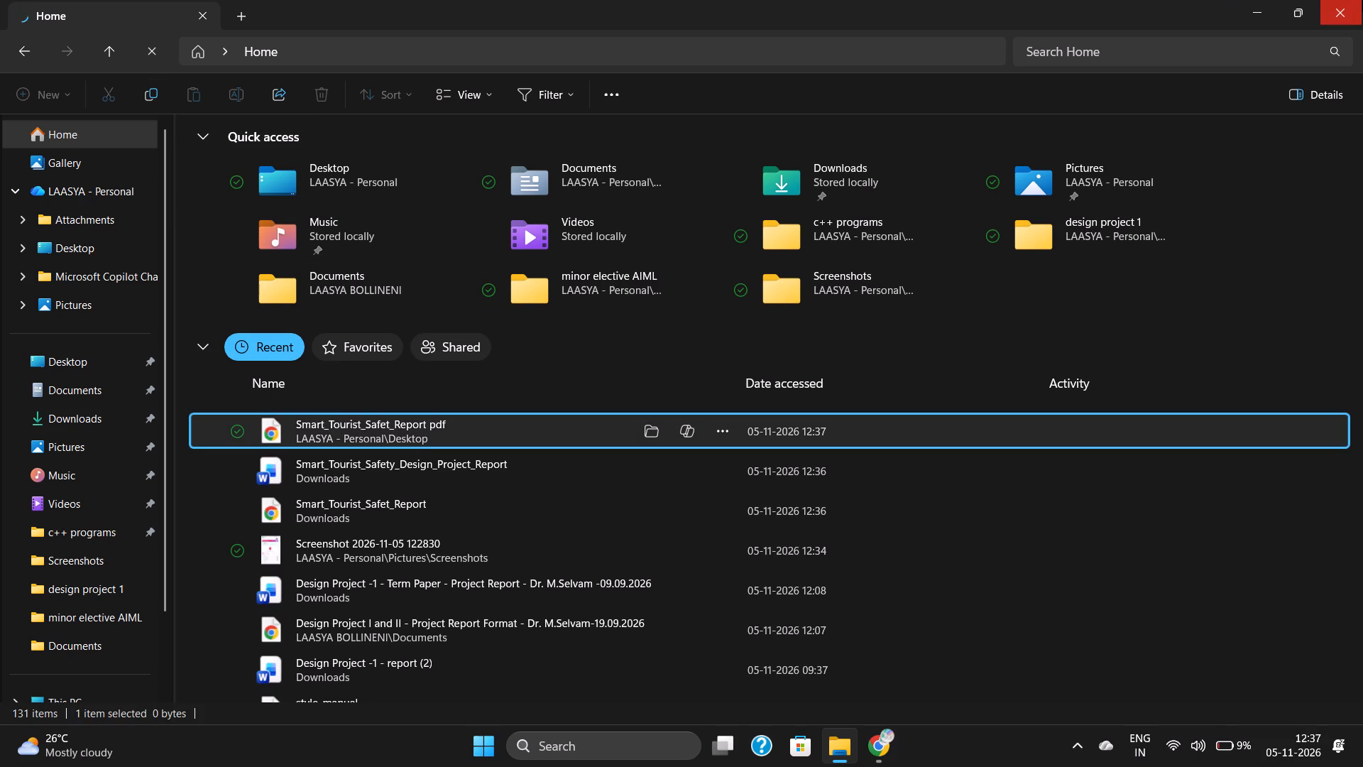
click(1362, 0)
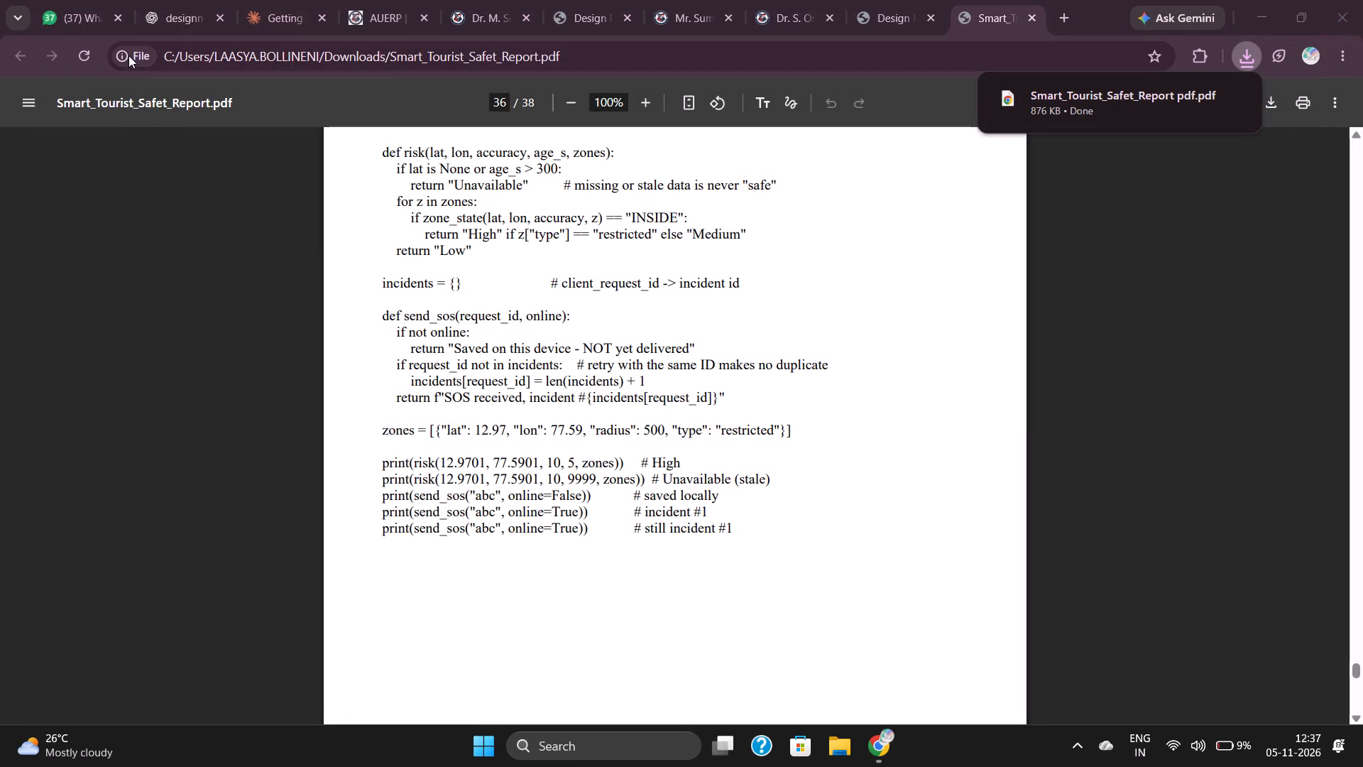